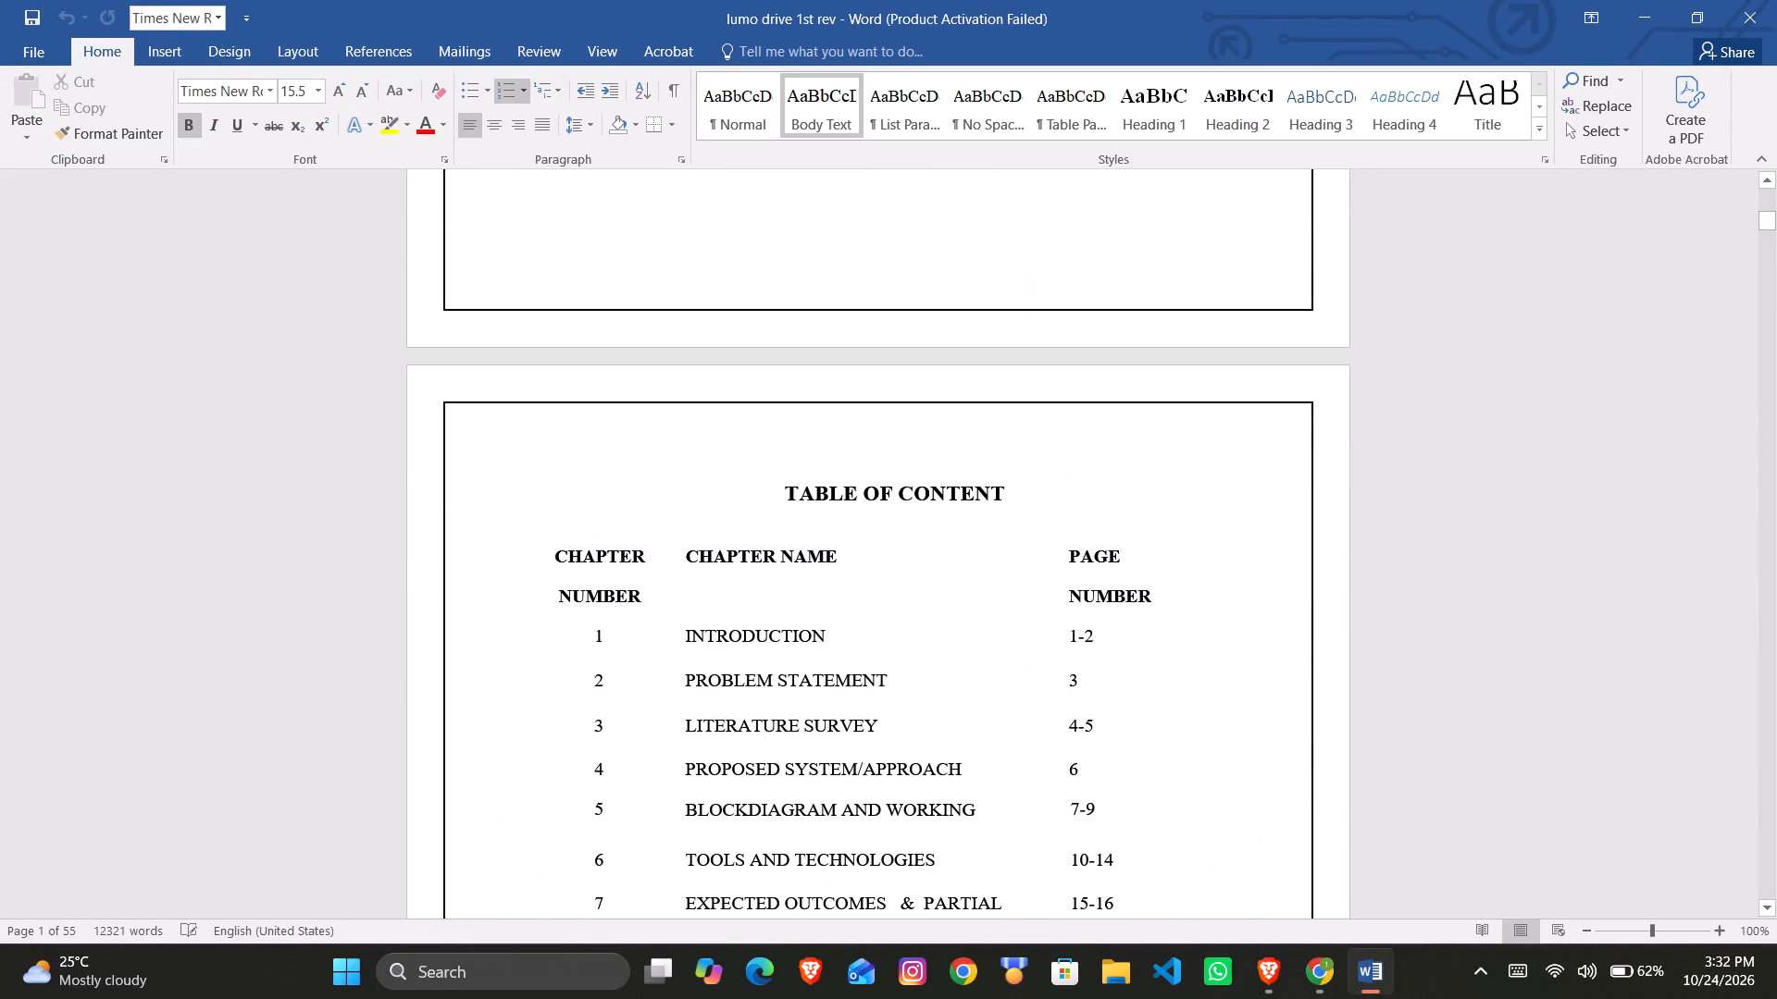
Review the LUMO Drive report from the table of contents through the end of the testing chapter to see where it stops.
scroll(1377, 750, down, 2)
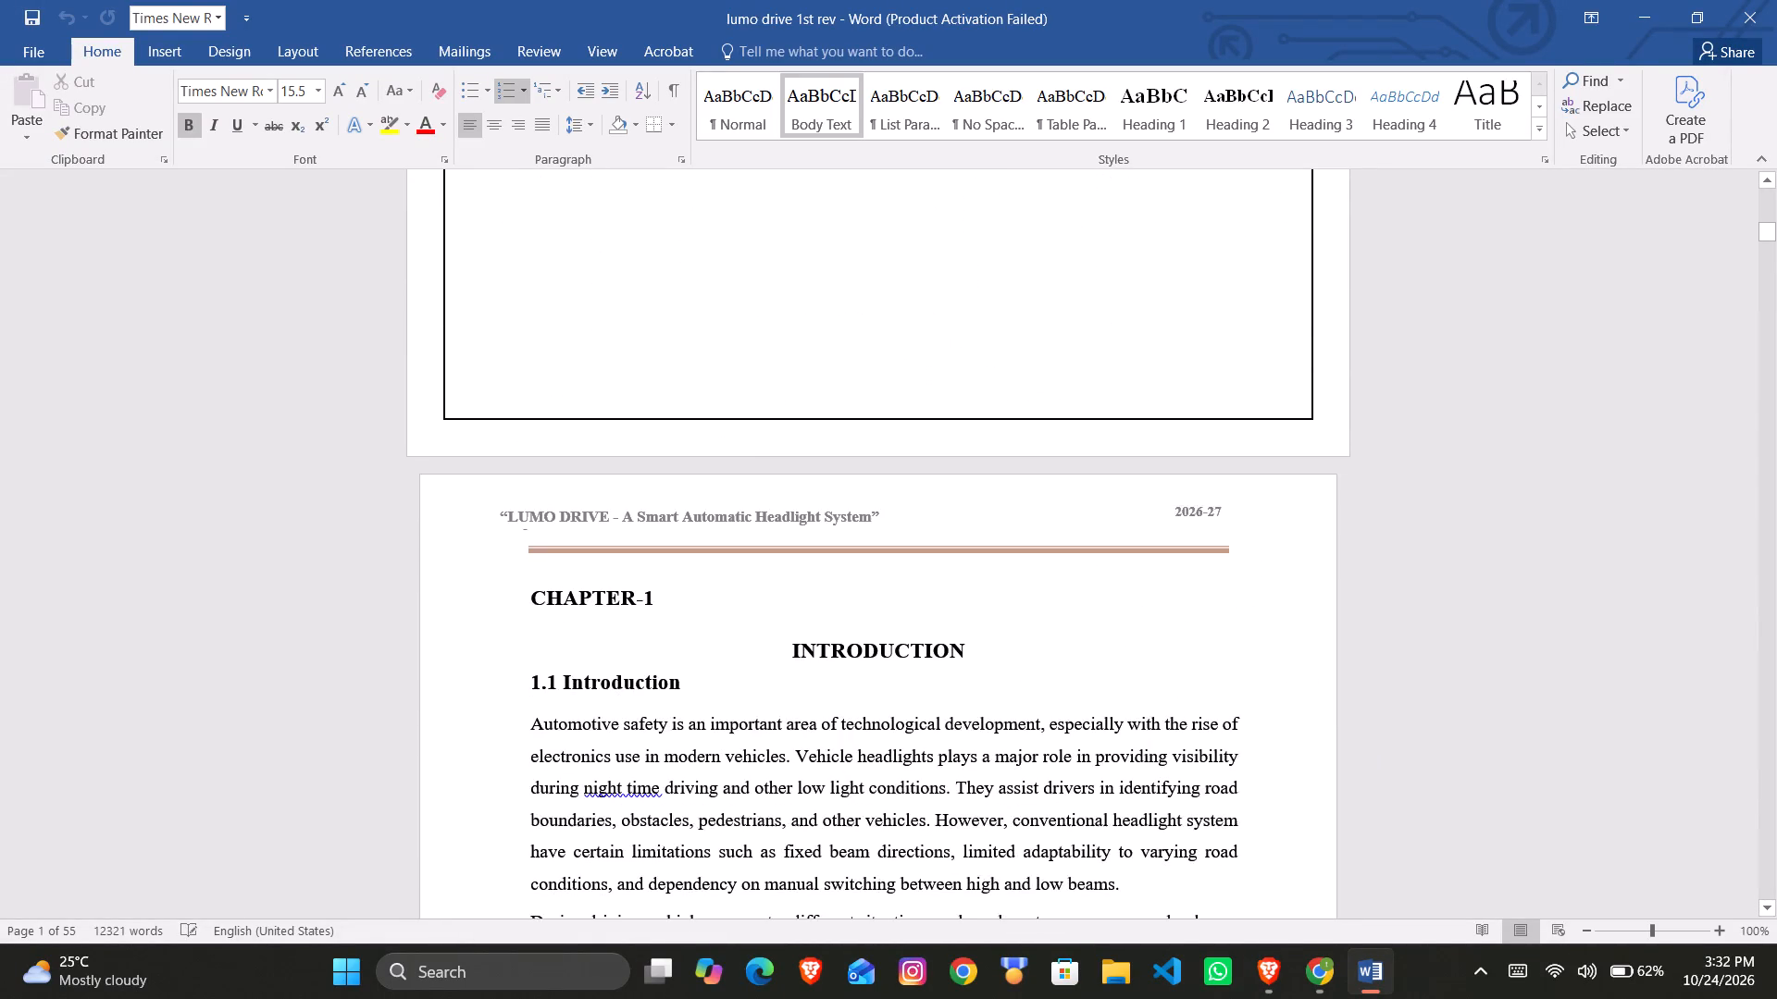
scroll(1377, 750, down, 10)
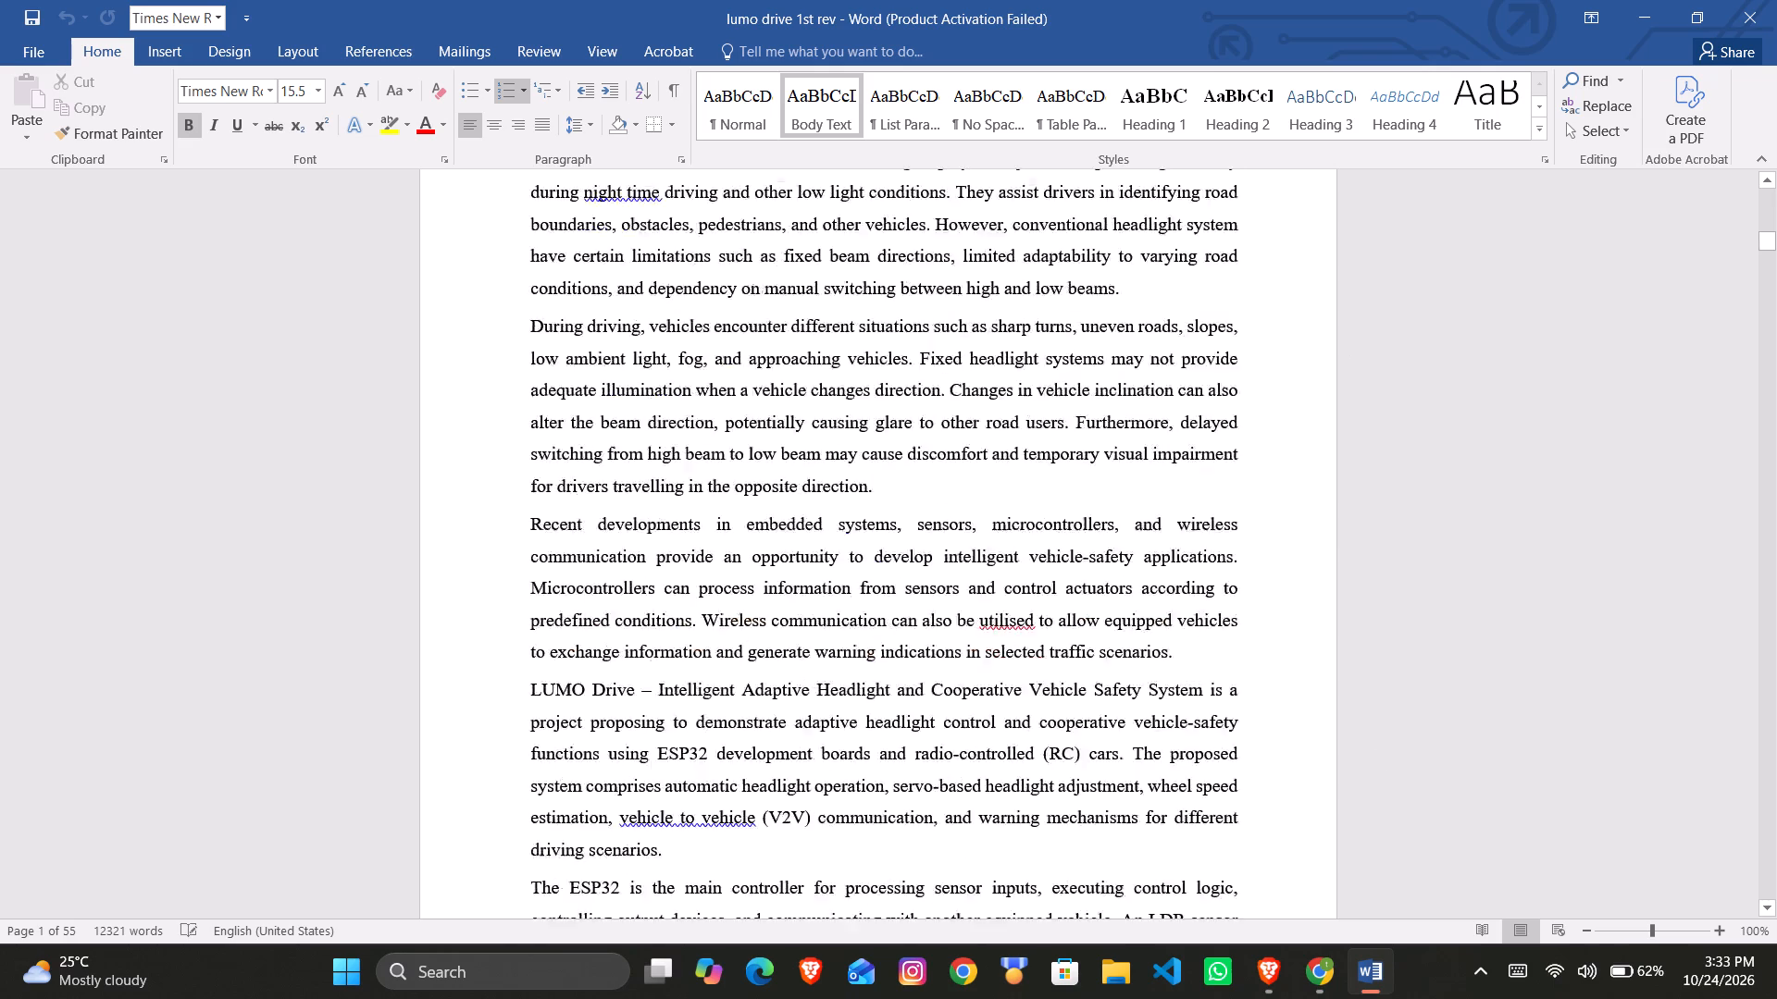
scroll(1377, 750, down, 20)
scroll(1377, 750, down, 20)
scroll(1377, 750, down, 20)
scroll(1377, 750, down, 20)
scroll(1377, 750, down, 20)
scroll(1377, 750, down, 20)
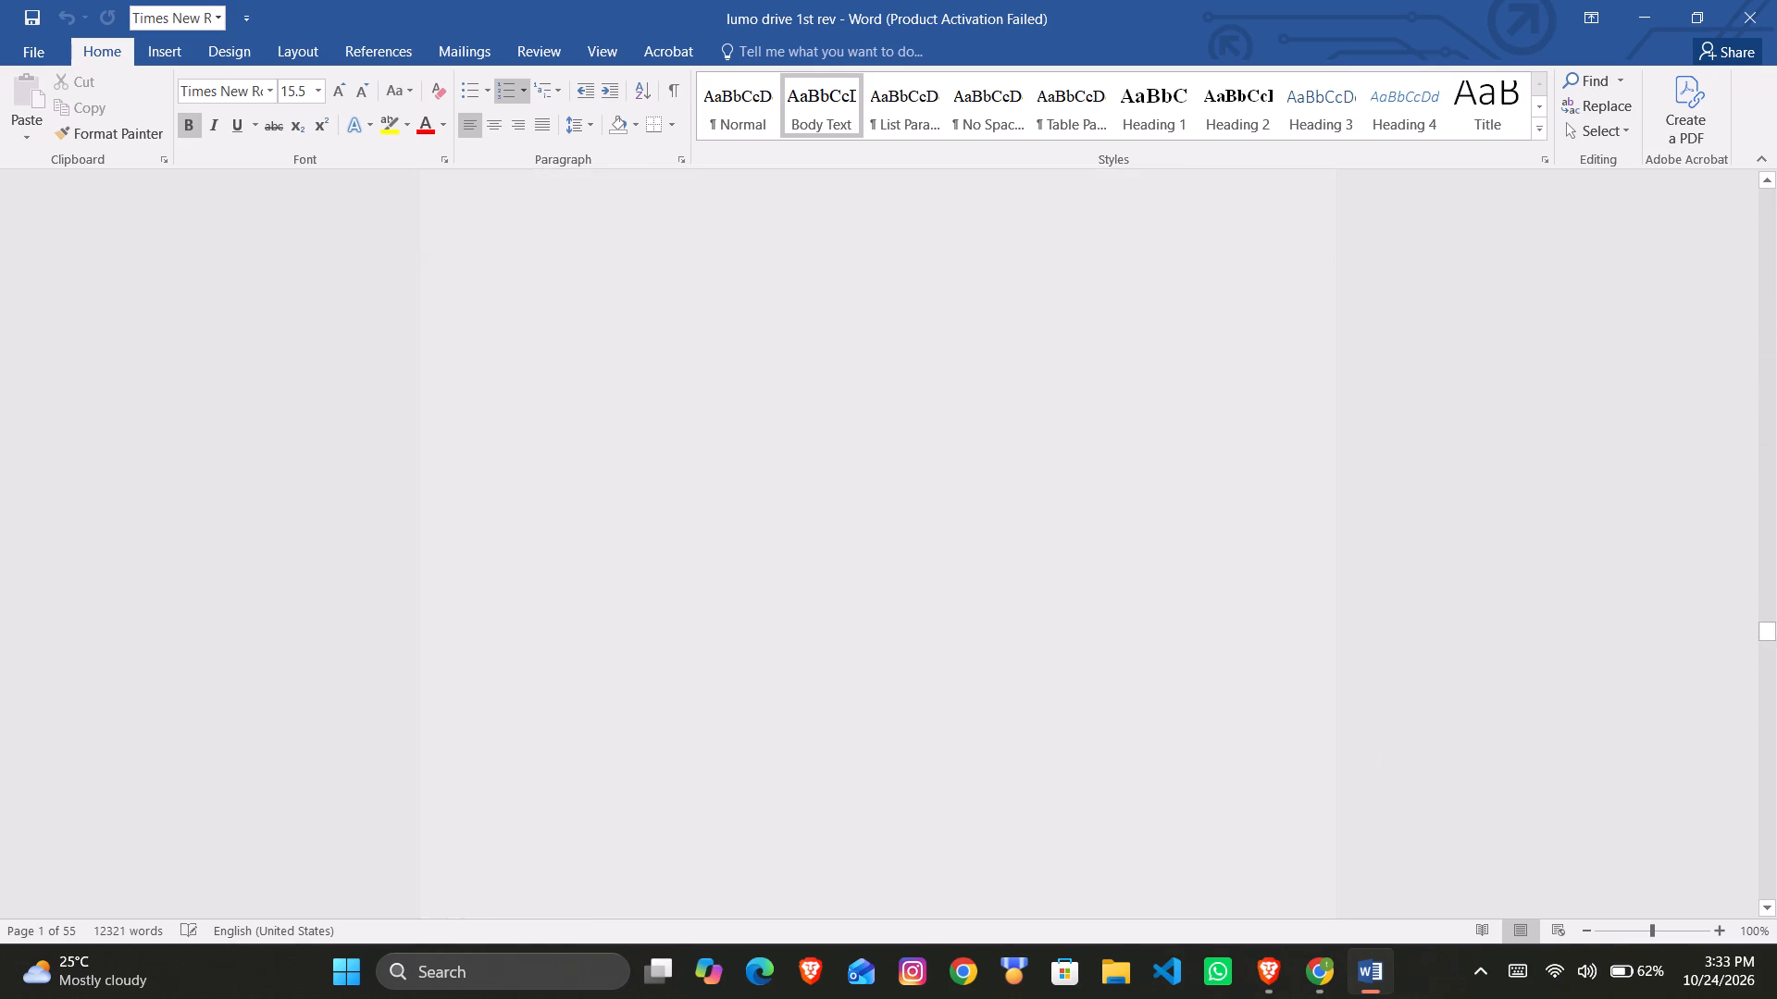
scroll(1377, 750, down, 20)
scroll(1377, 750, down, 20)
scroll(1377, 750, down, 20)
scroll(1377, 750, down, 5)
scroll(1377, 750, up, 1)
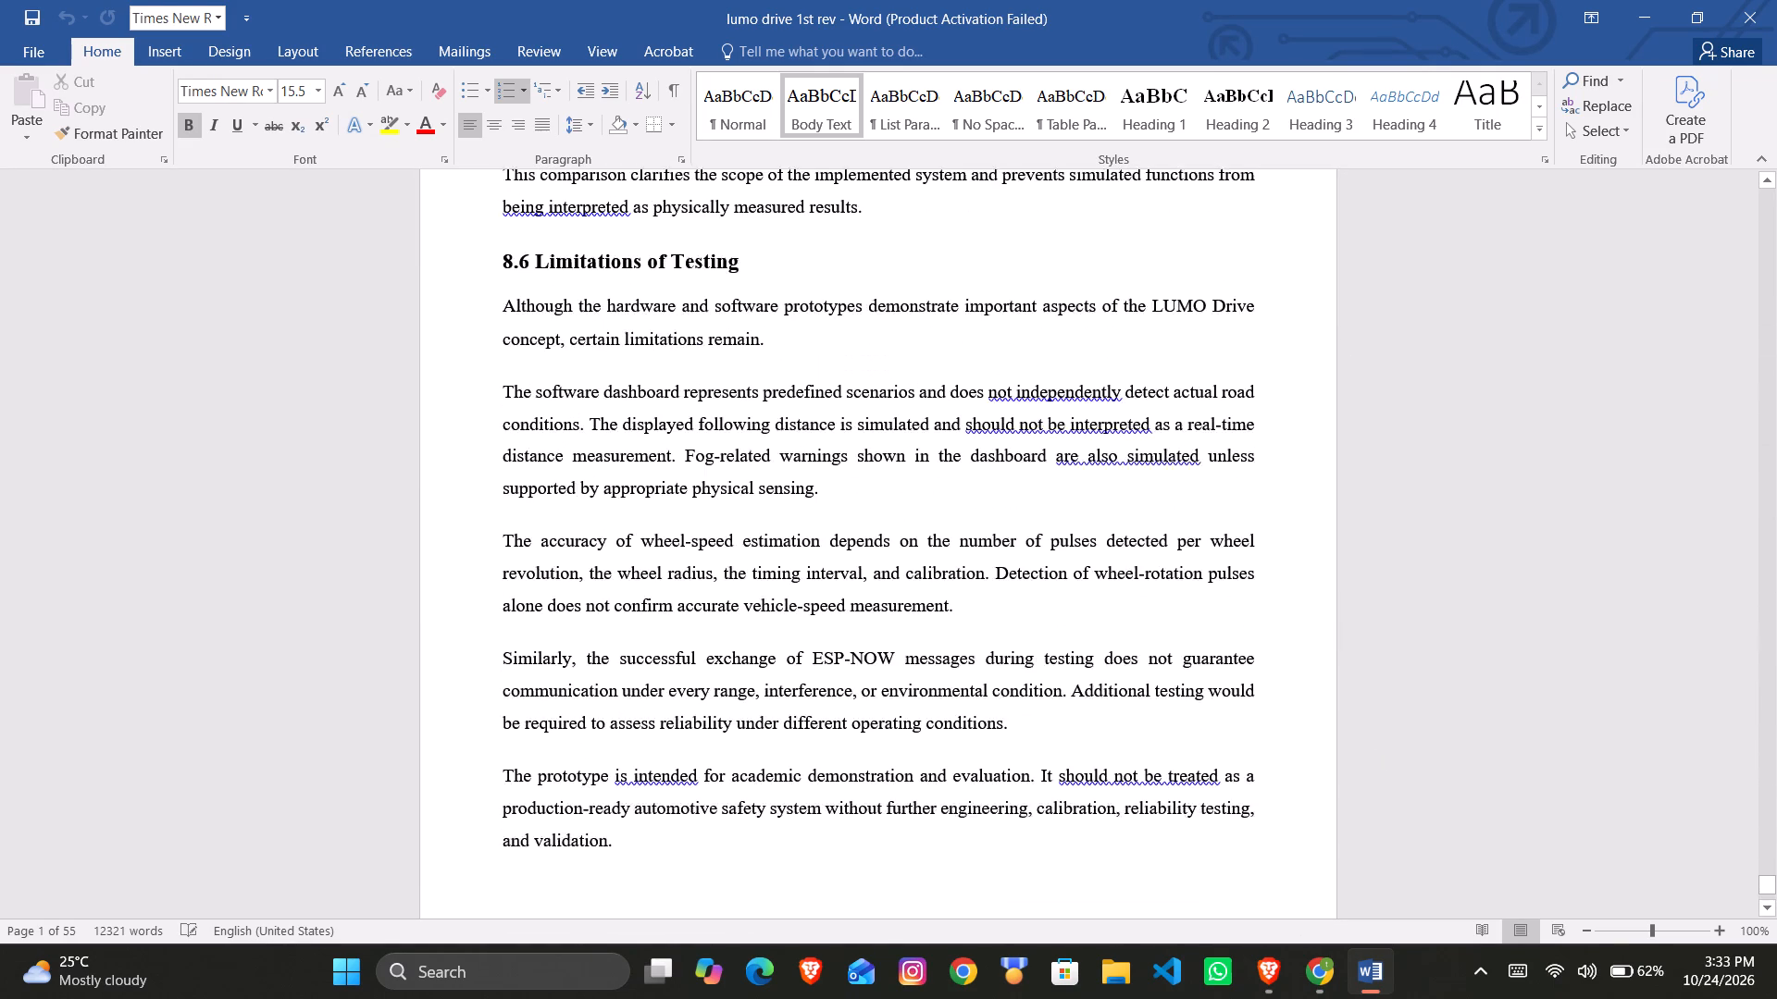
scroll(1377, 750, up, 4)
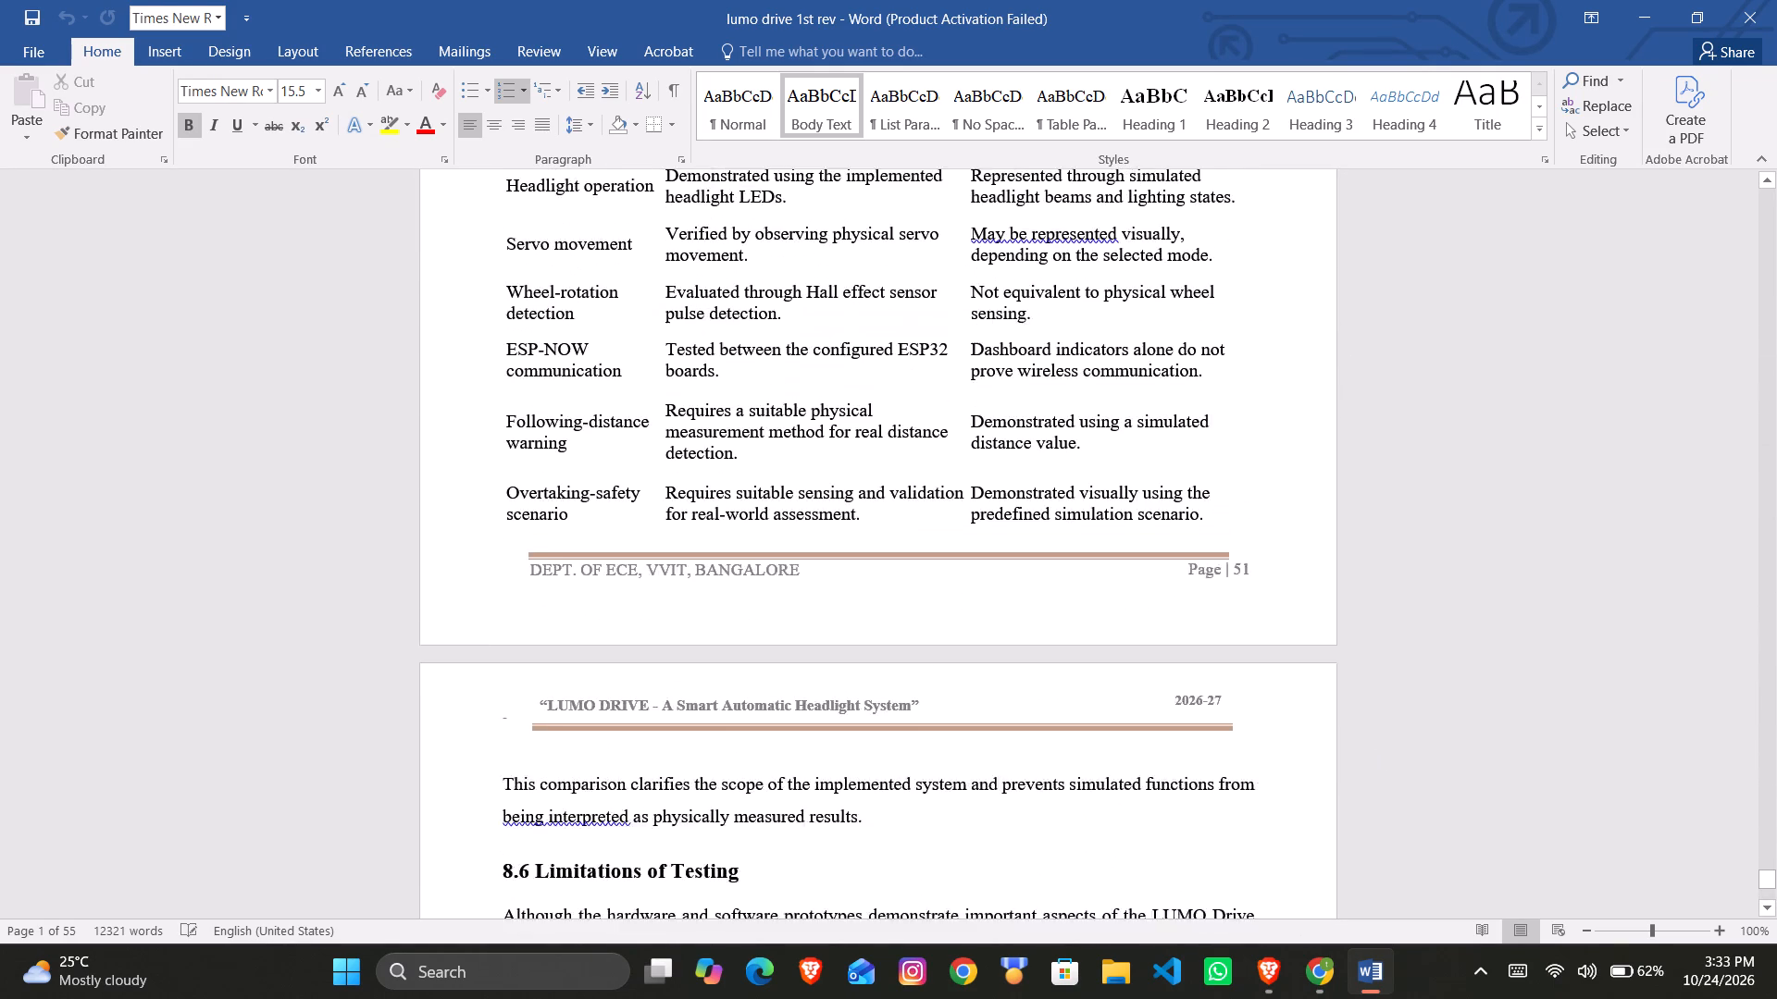
scroll(1377, 750, up, 4)
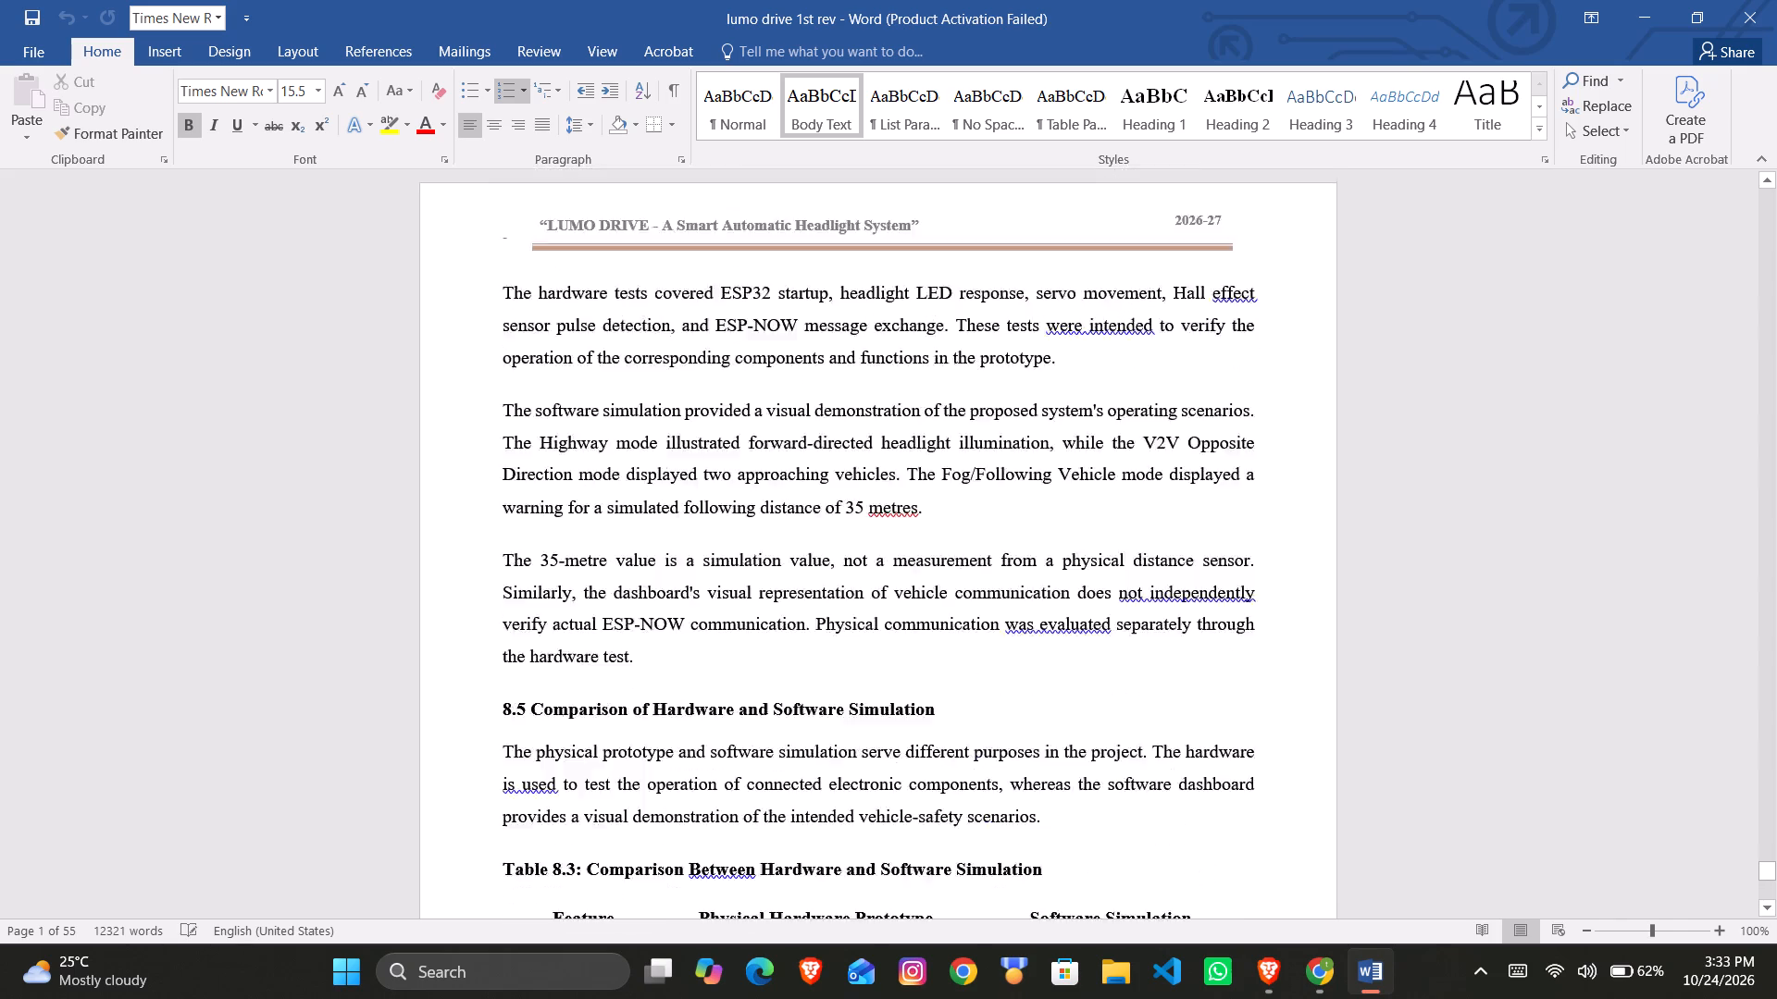
scroll(1377, 750, up, 3)
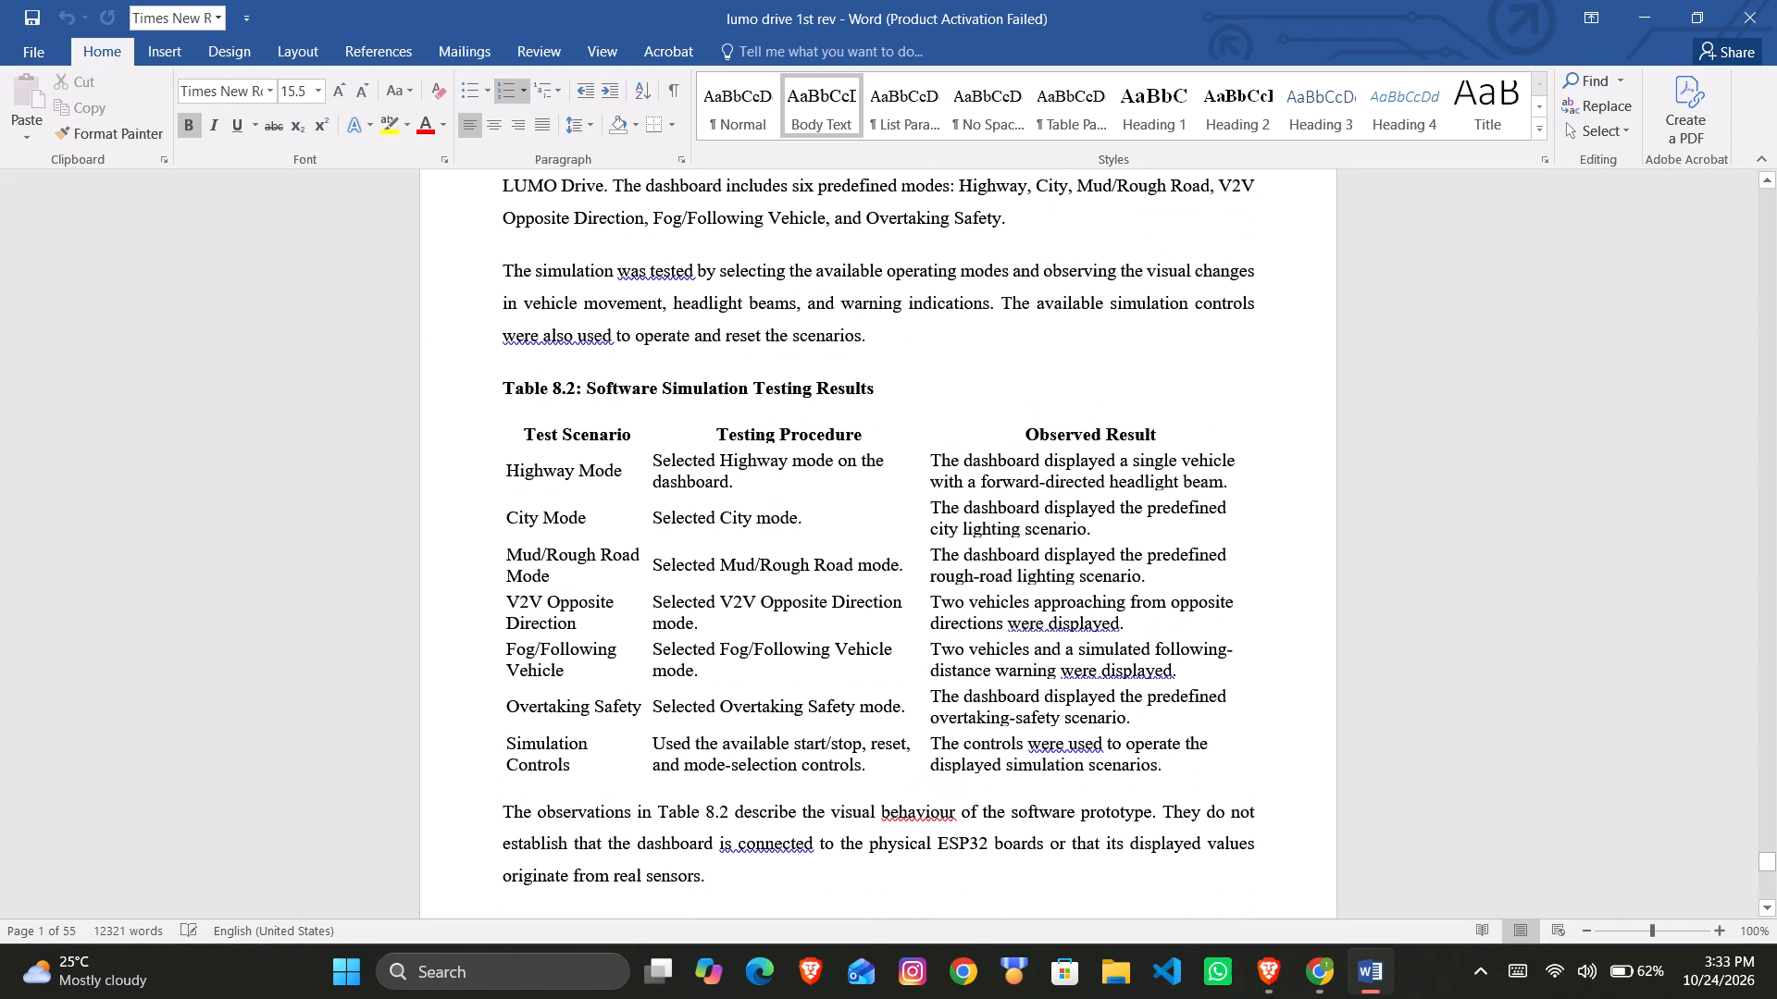
scroll(1377, 750, up, 1)
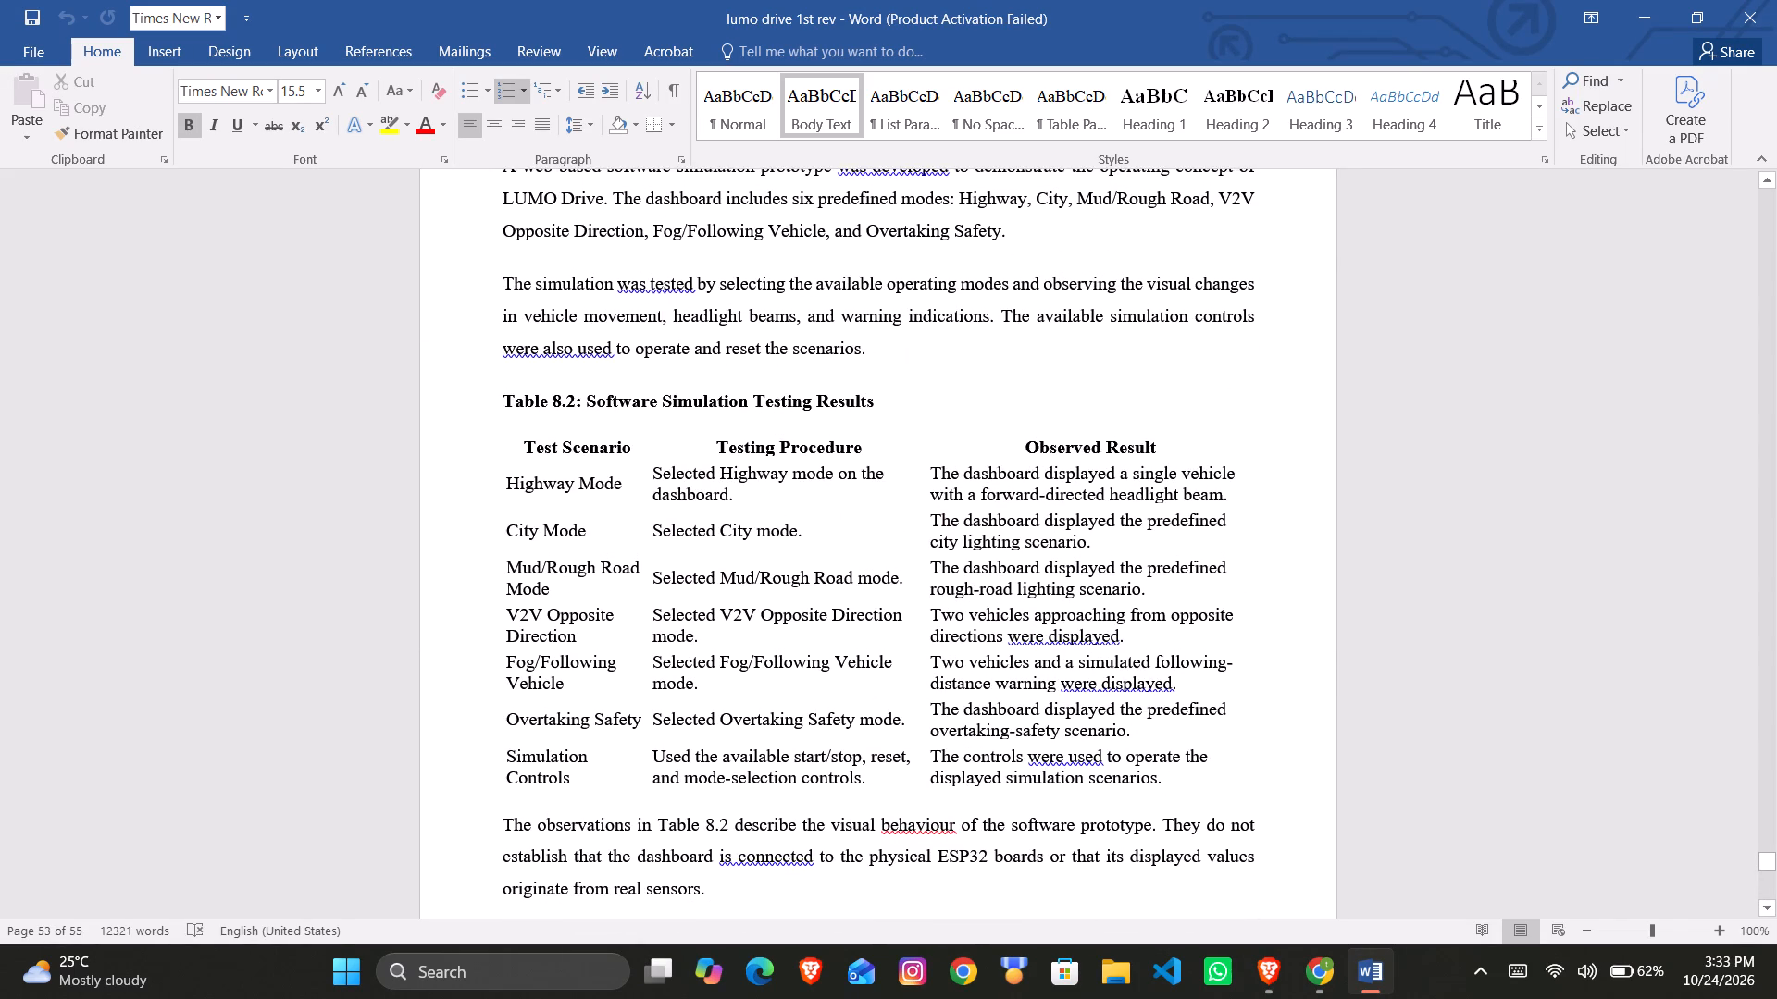
scroll(1377, 750, up, 2)
scroll(1377, 750, down, 2)
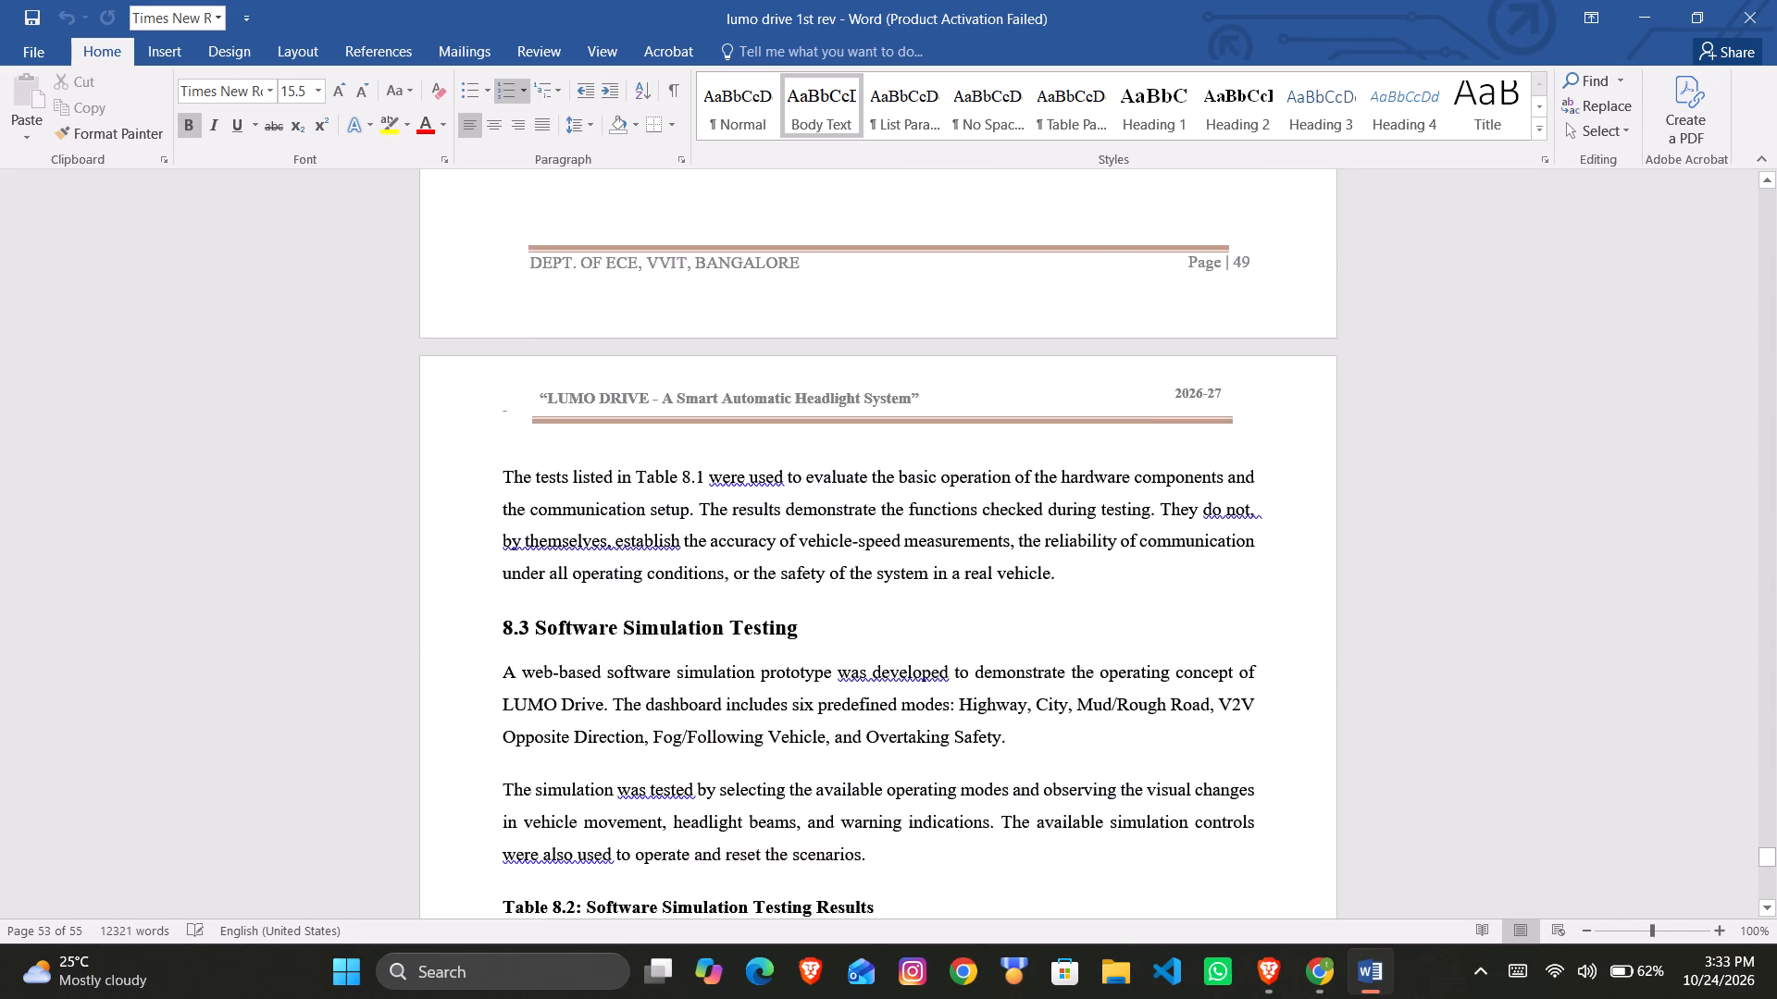
scroll(1377, 750, down, 8)
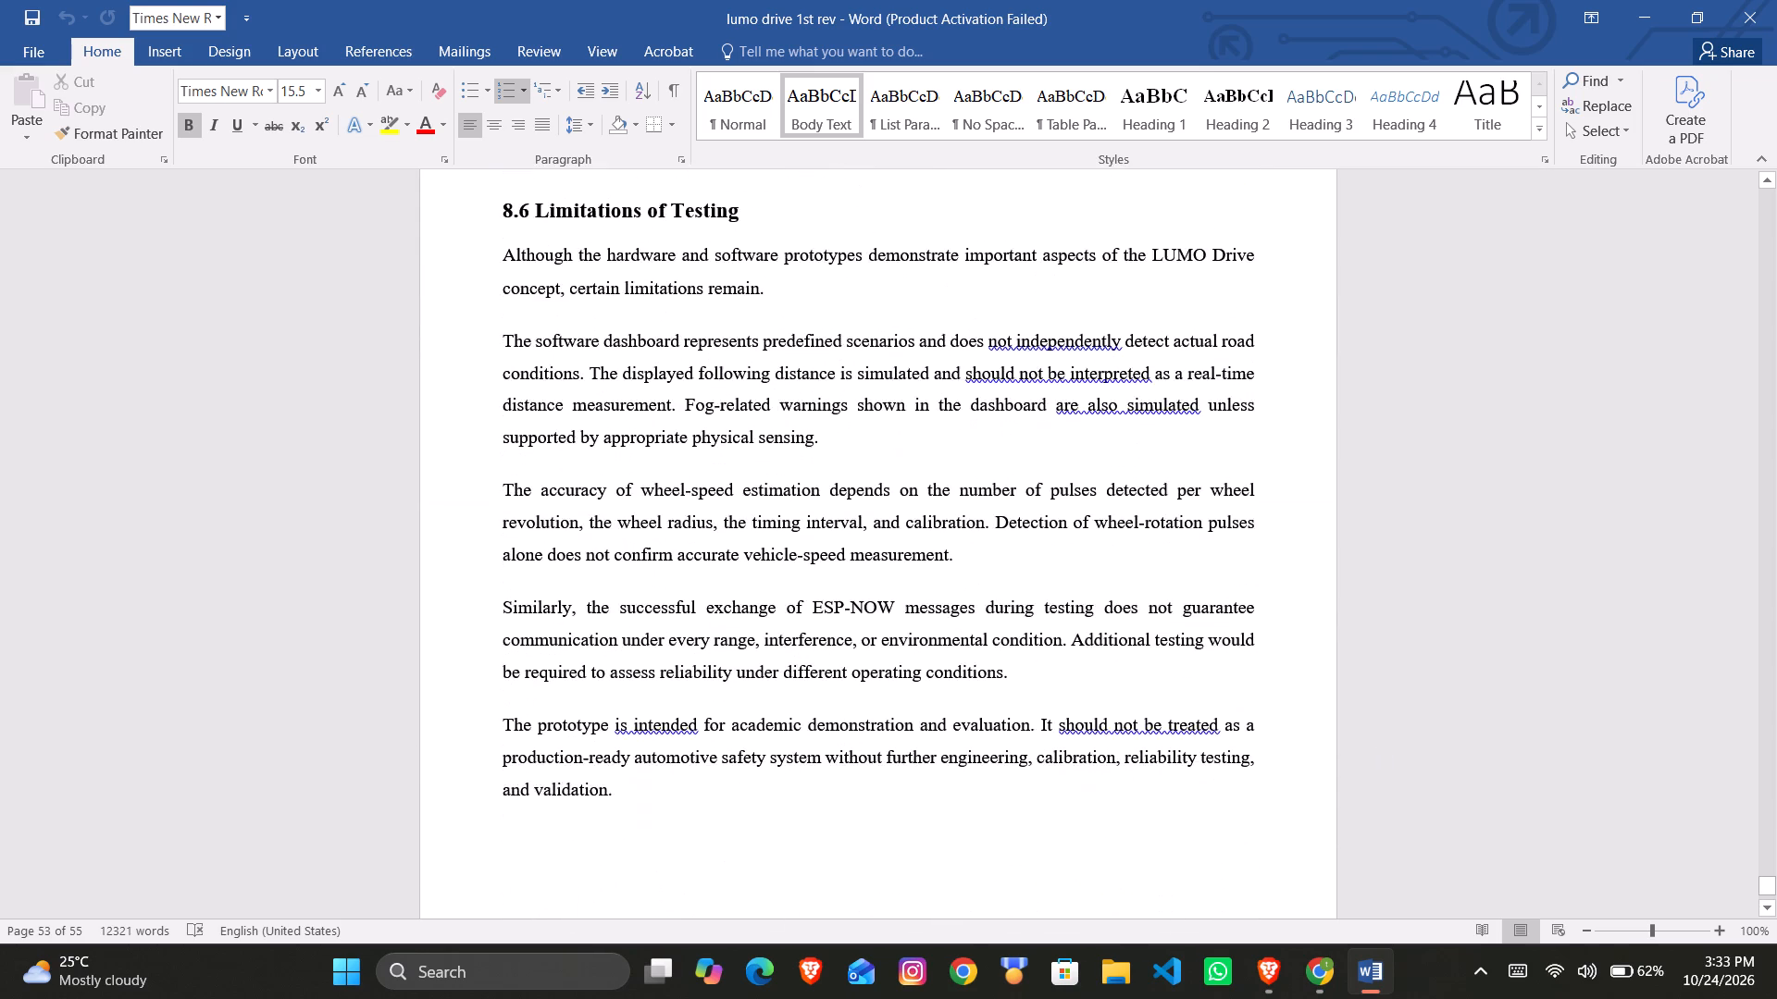
scroll(1377, 750, down, 5)
scroll(1377, 750, up, 1)
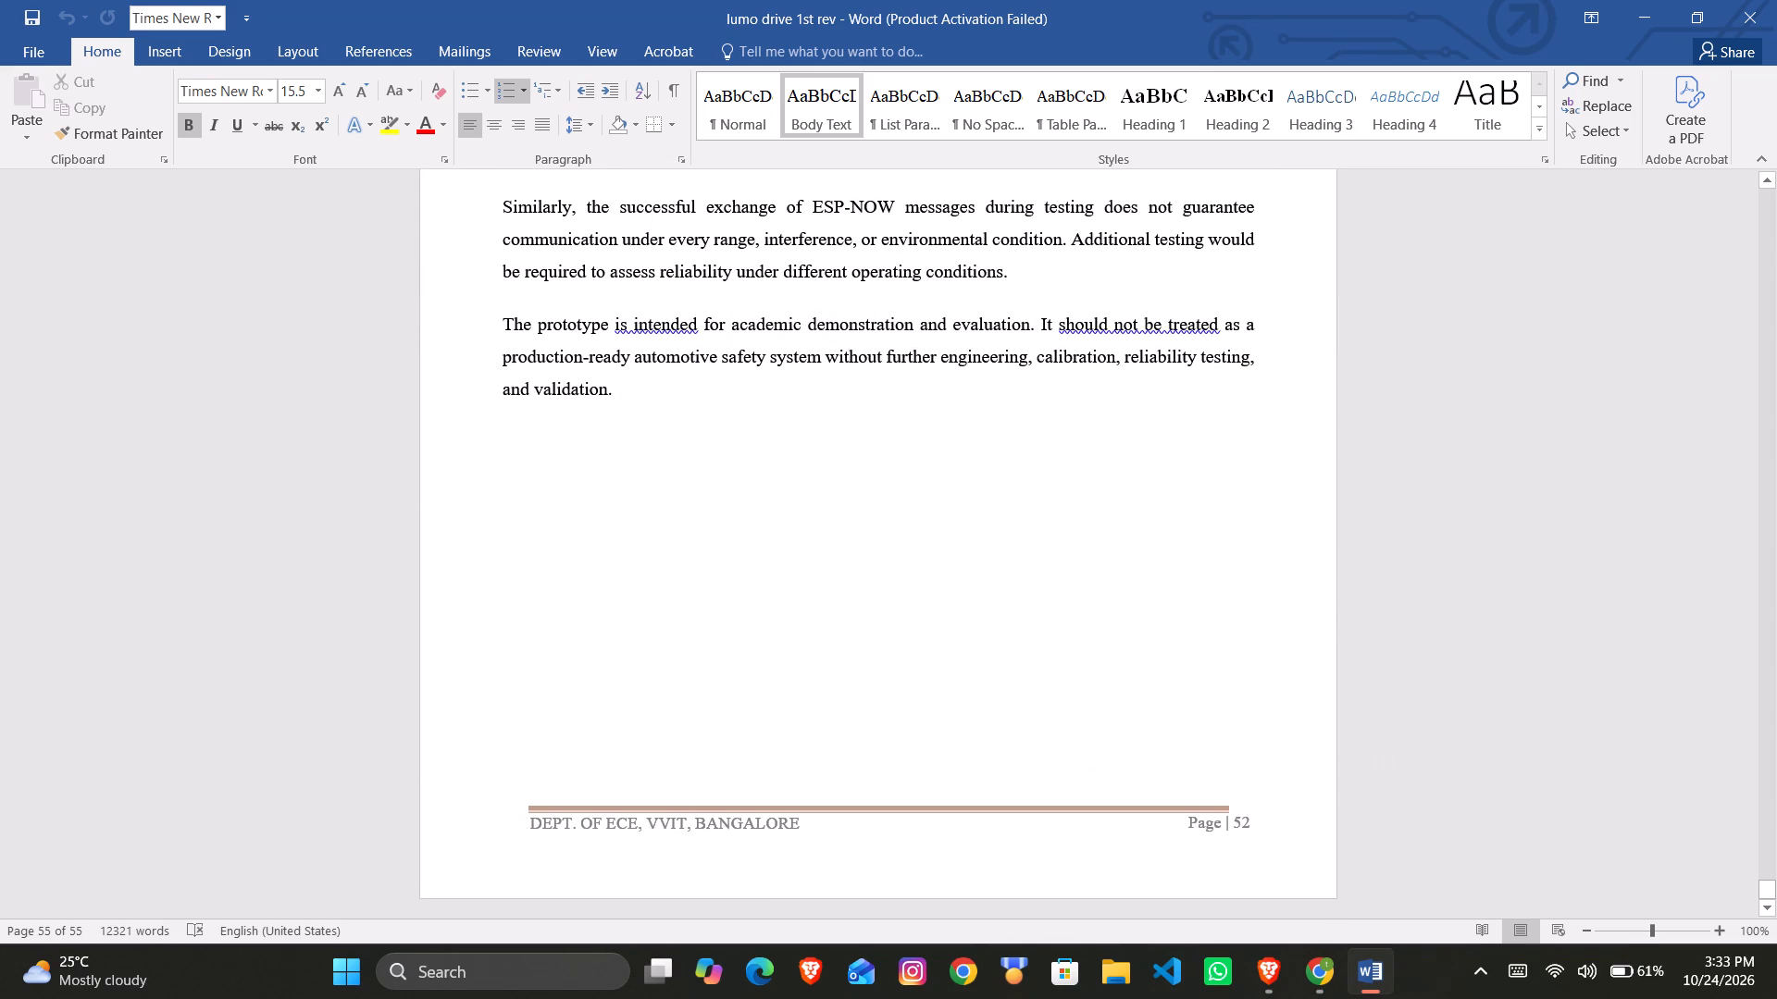
scroll(1377, 750, up, 1)
scroll(1377, 750, down, 4)
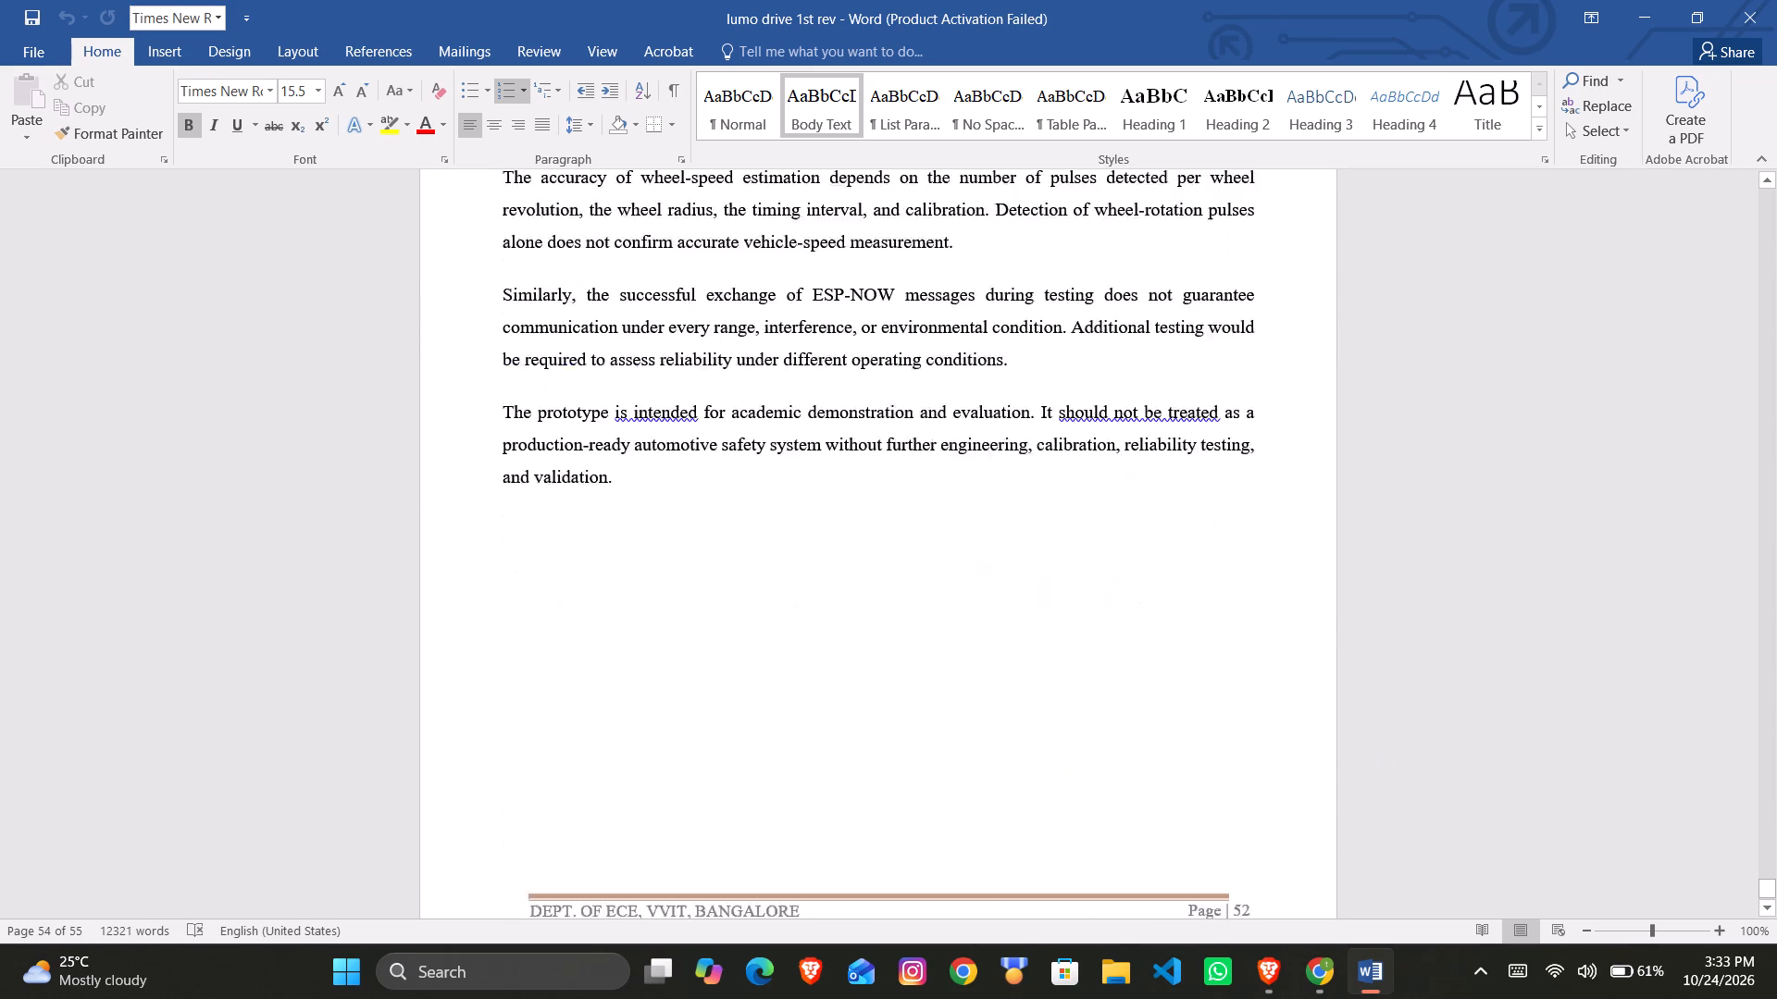
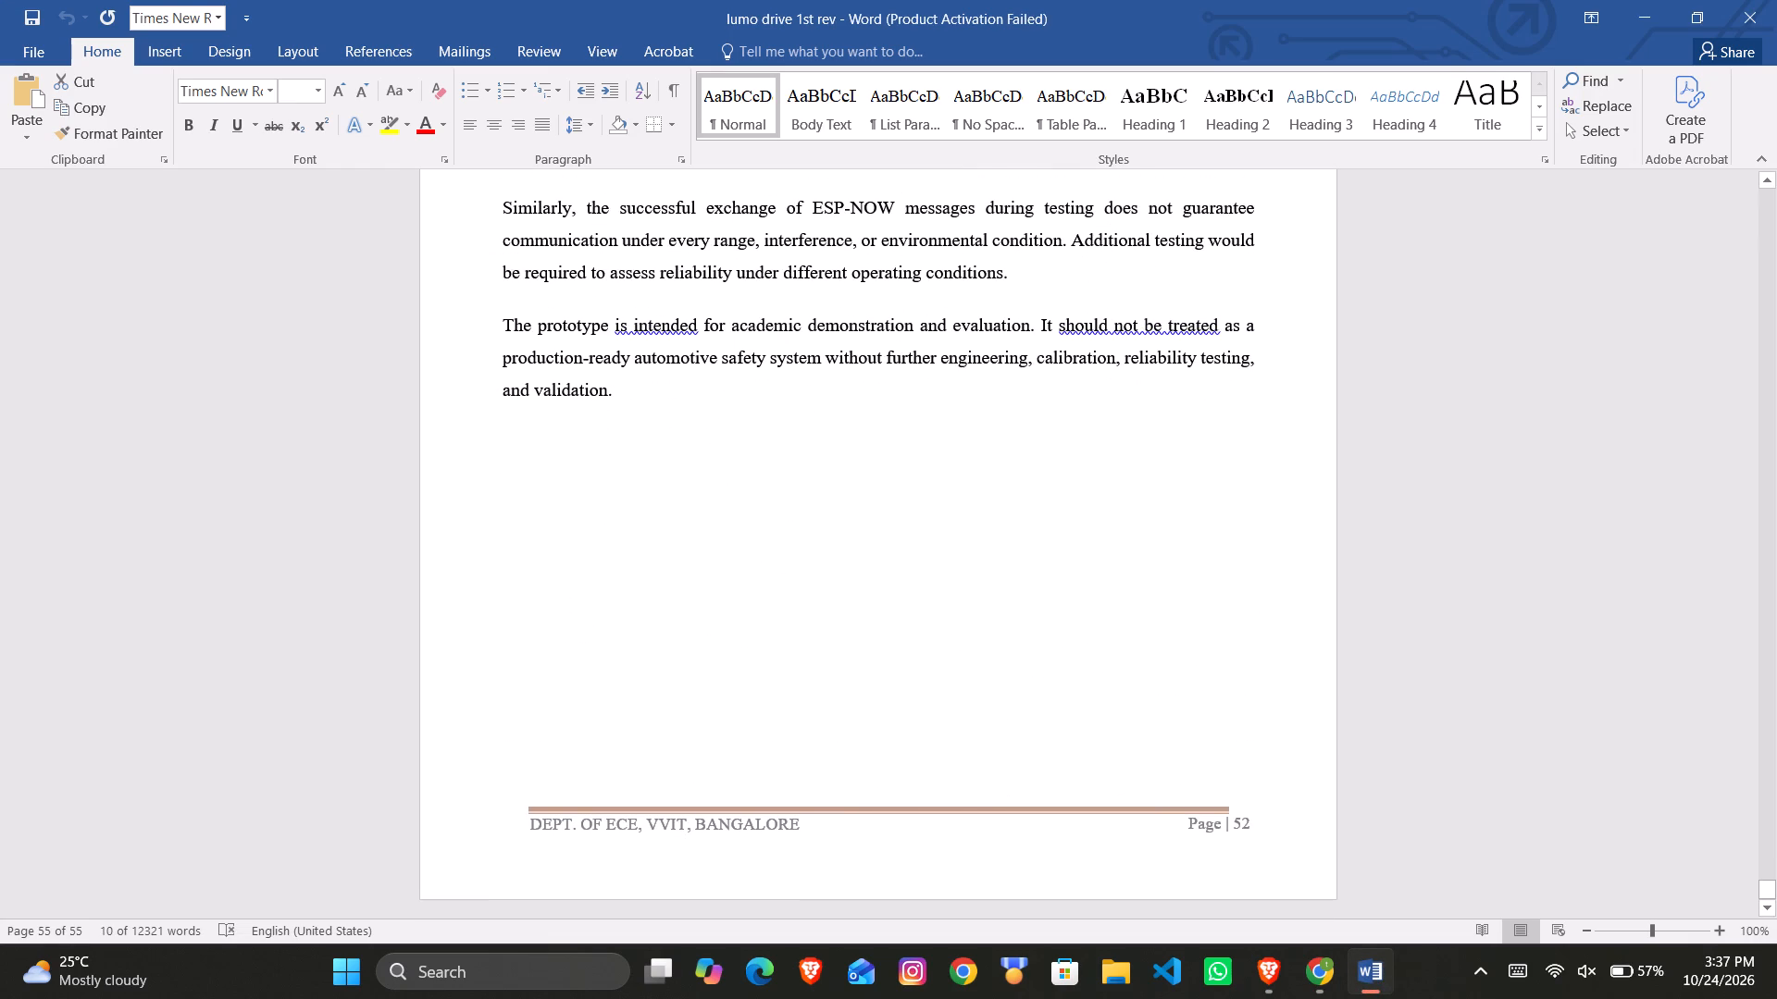
click(653, 387)
key(Return)
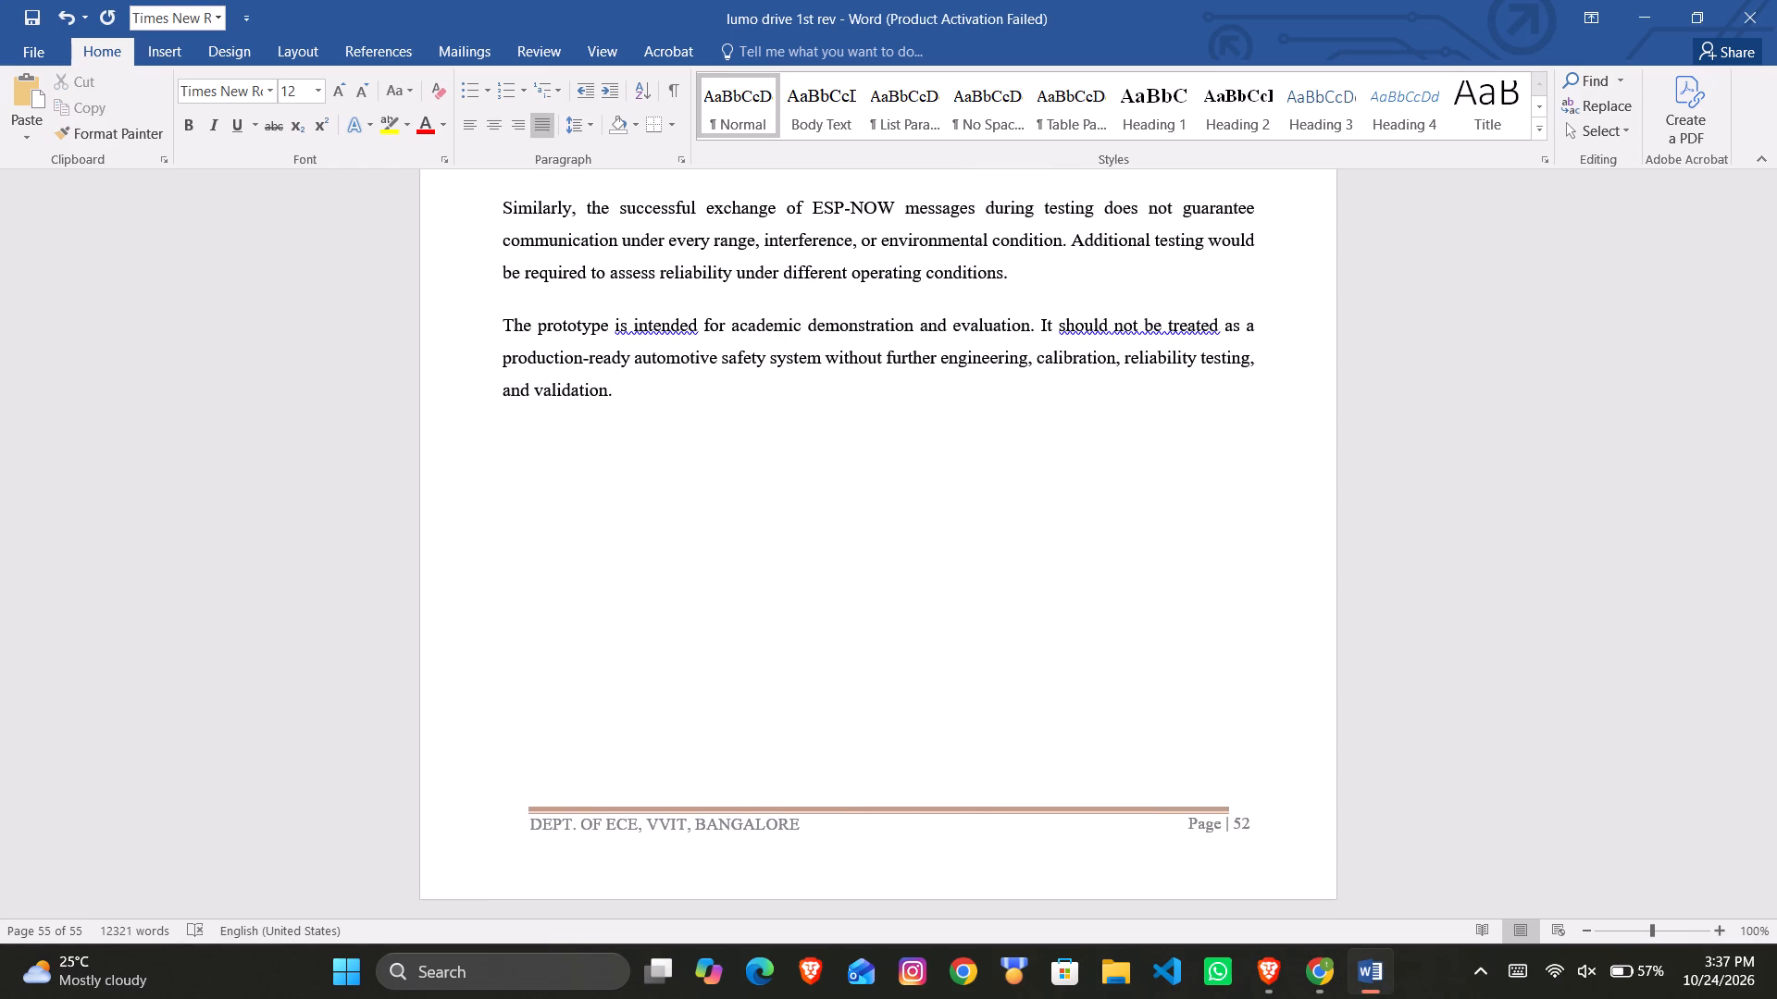
key(ctrl+v)
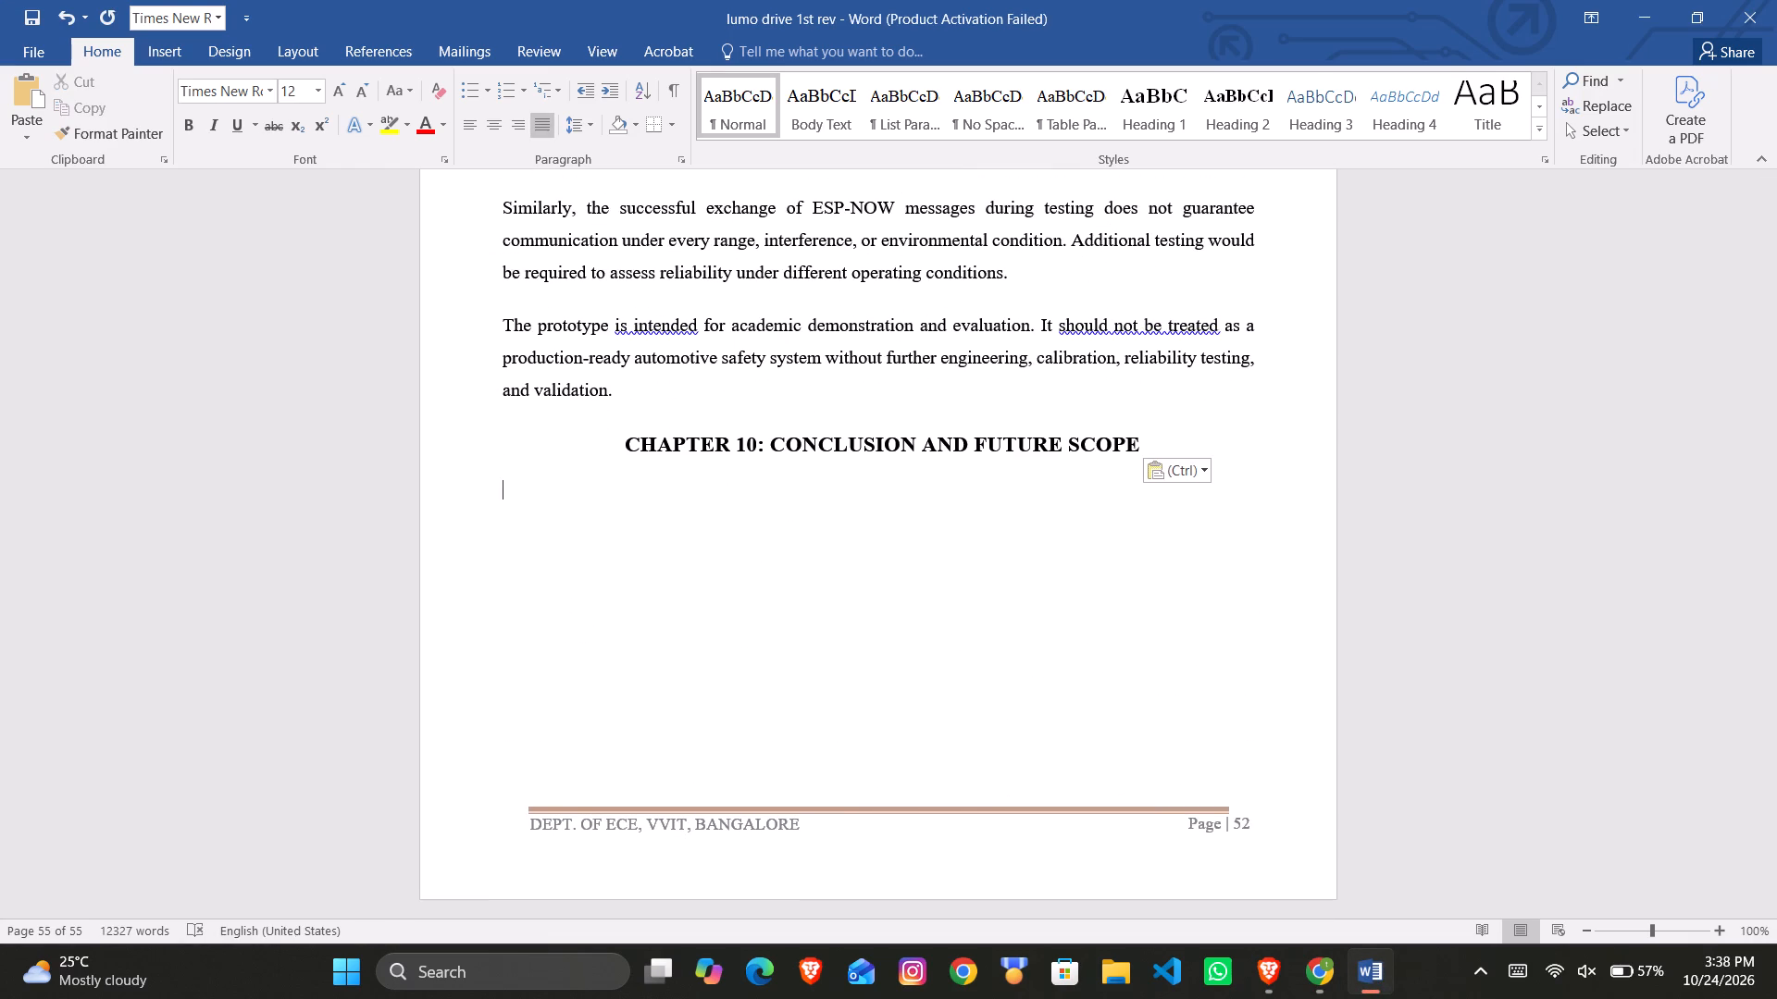
key(ctrl+z)
key(Return)
key(Return)
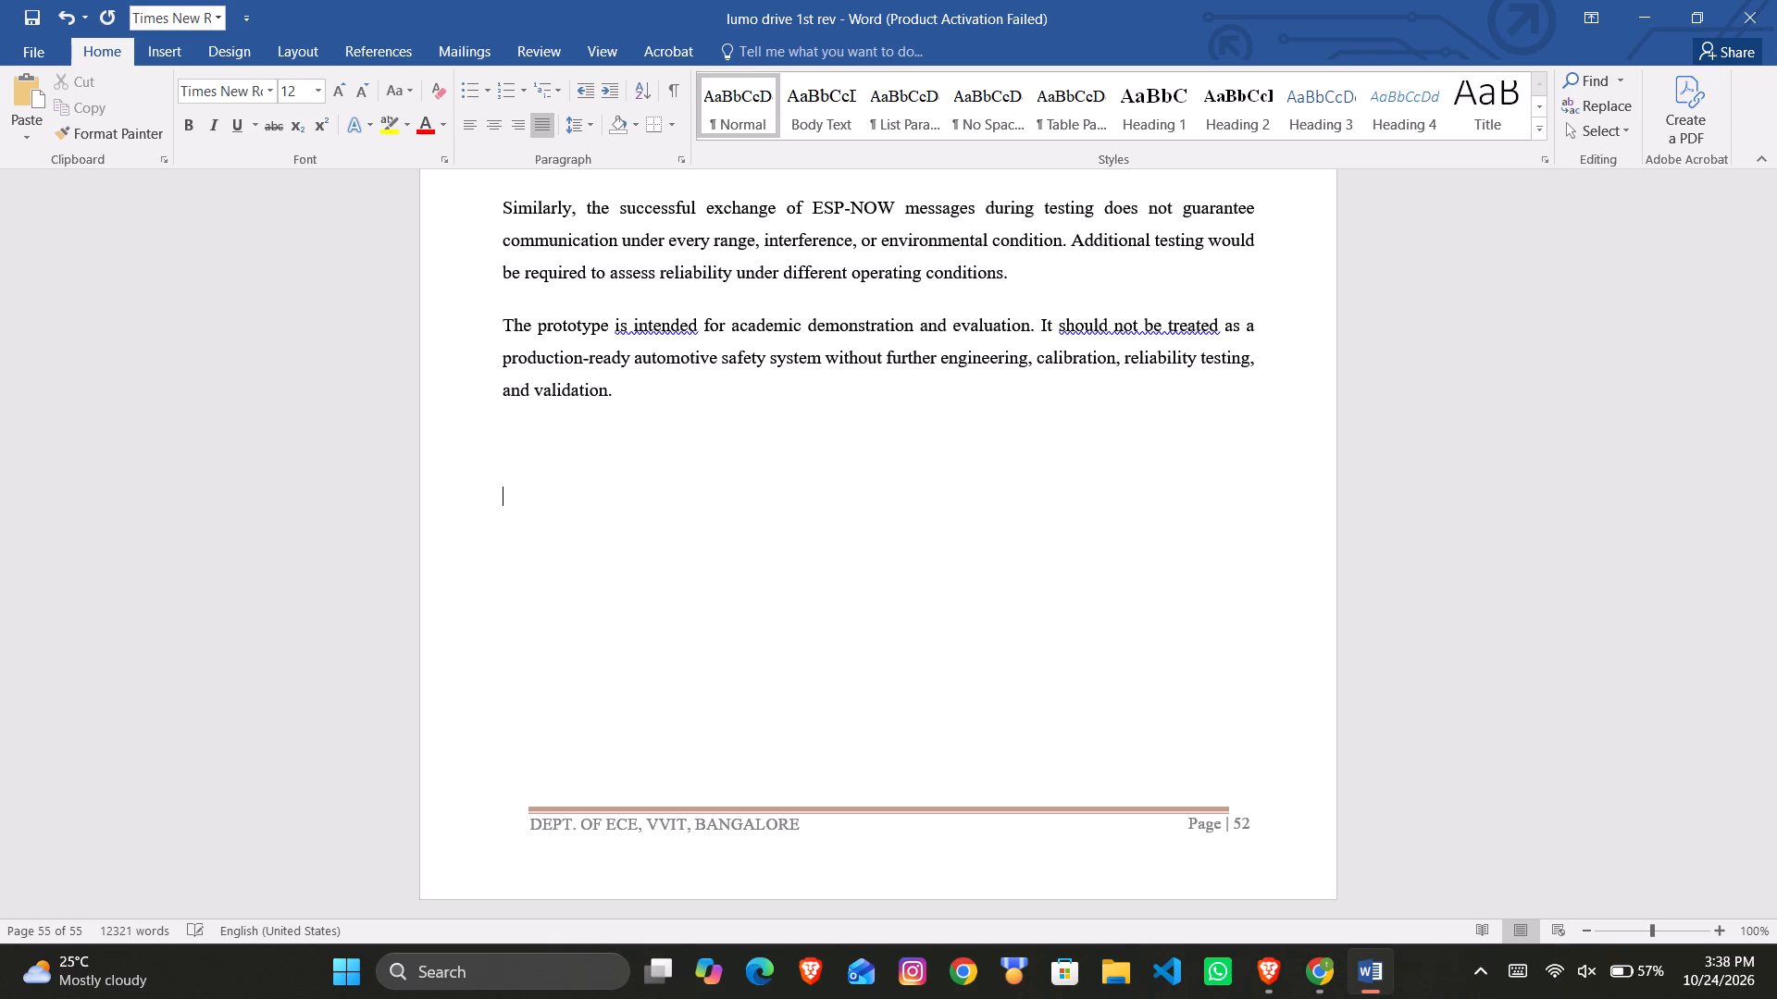
key(Return)
key(Return)
key(Return)
key(Return)
key(Return)
key(Return)
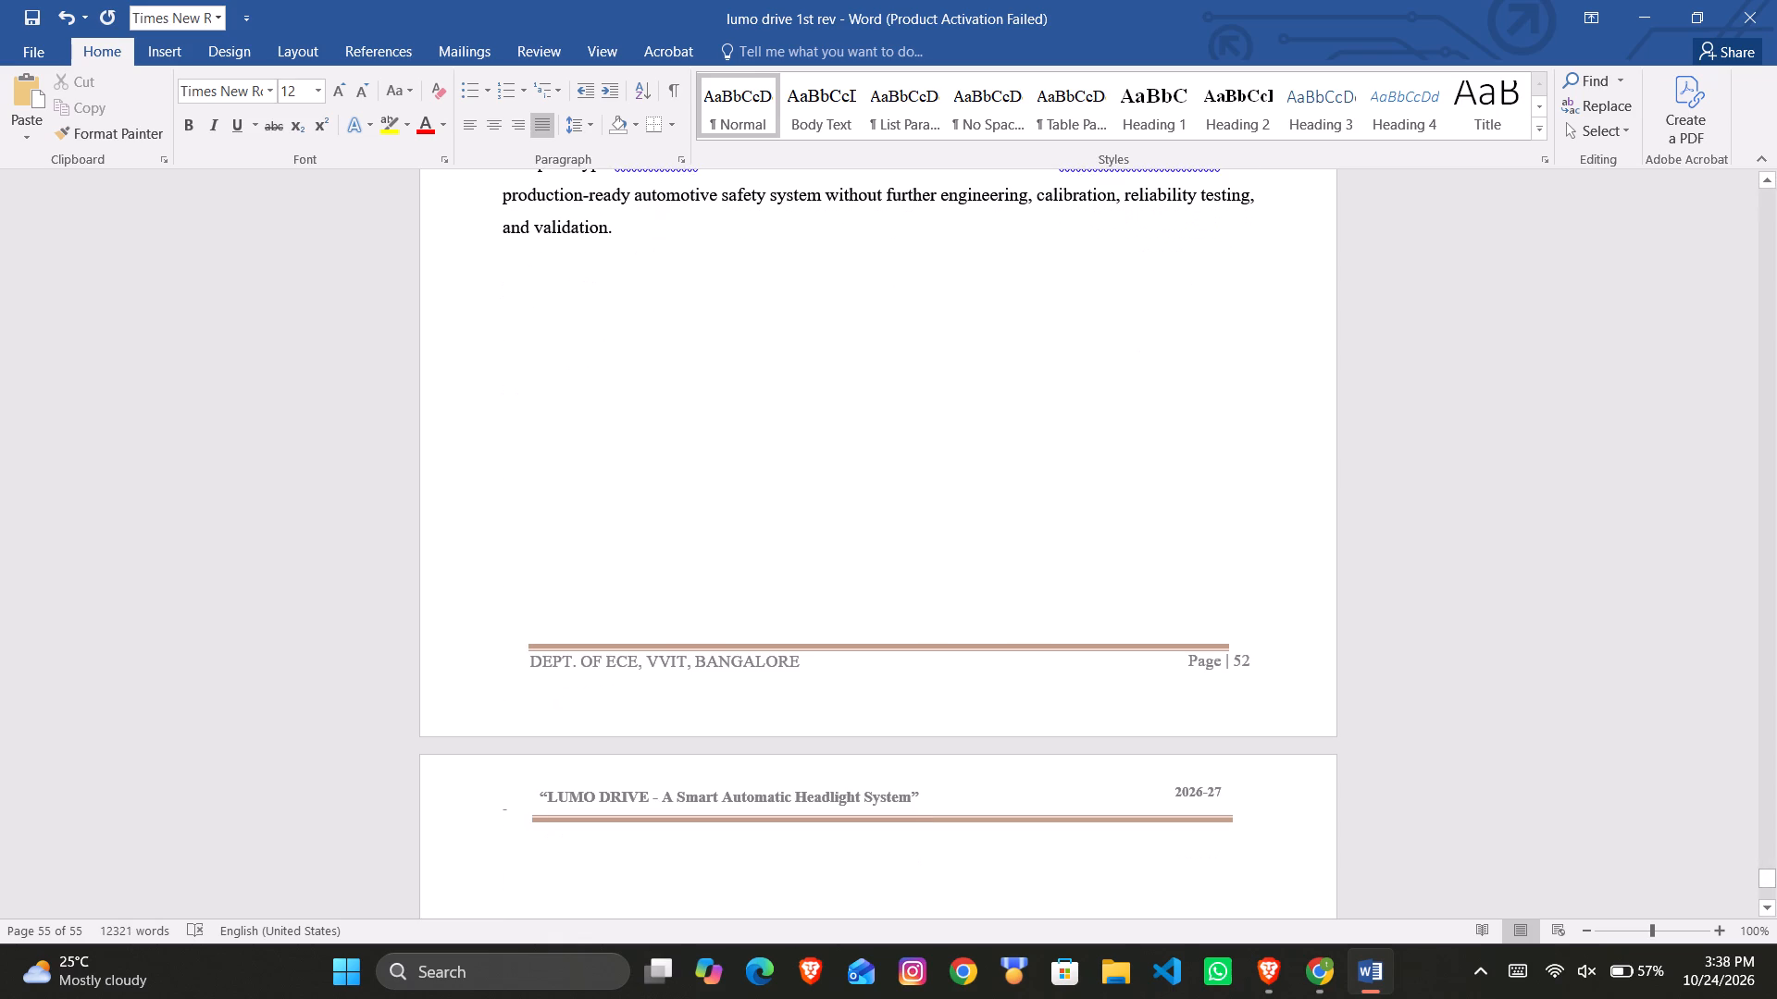
key(ctrl+v)
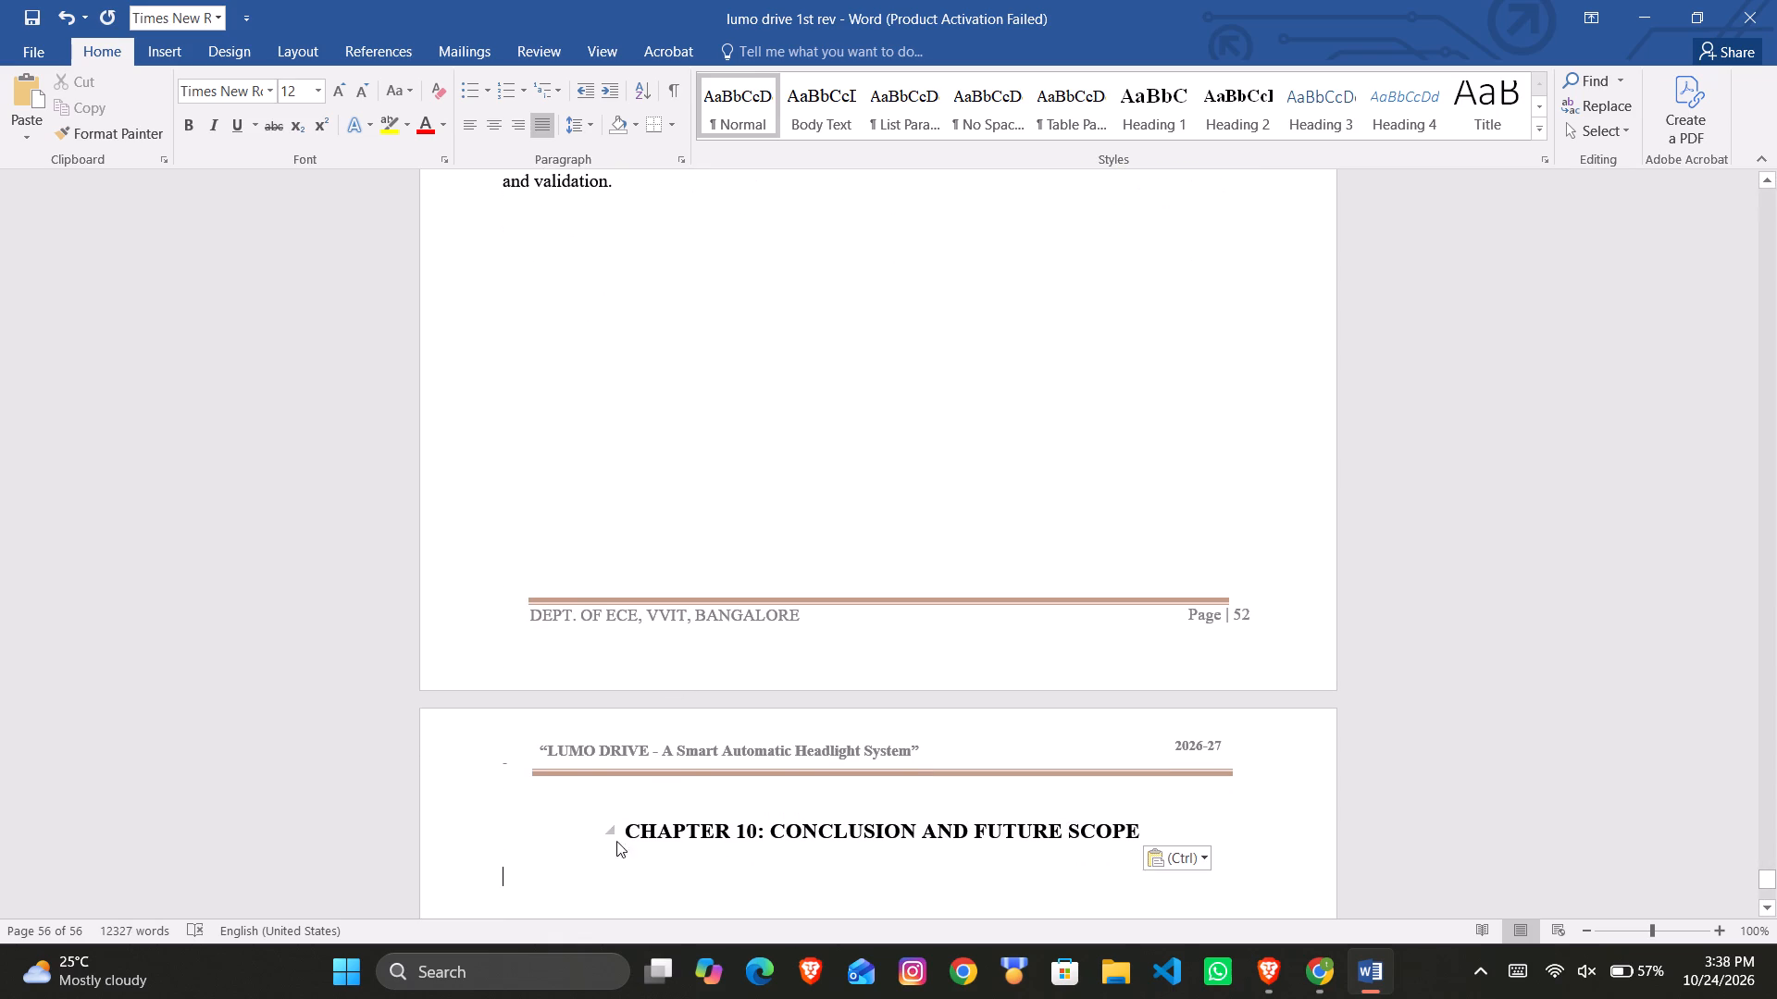
Remove the colon after "CHAPTER 10" in the pasted title and left-align the title, following the Chapter 8 heading layout.
scroll(703, 664, up, 2)
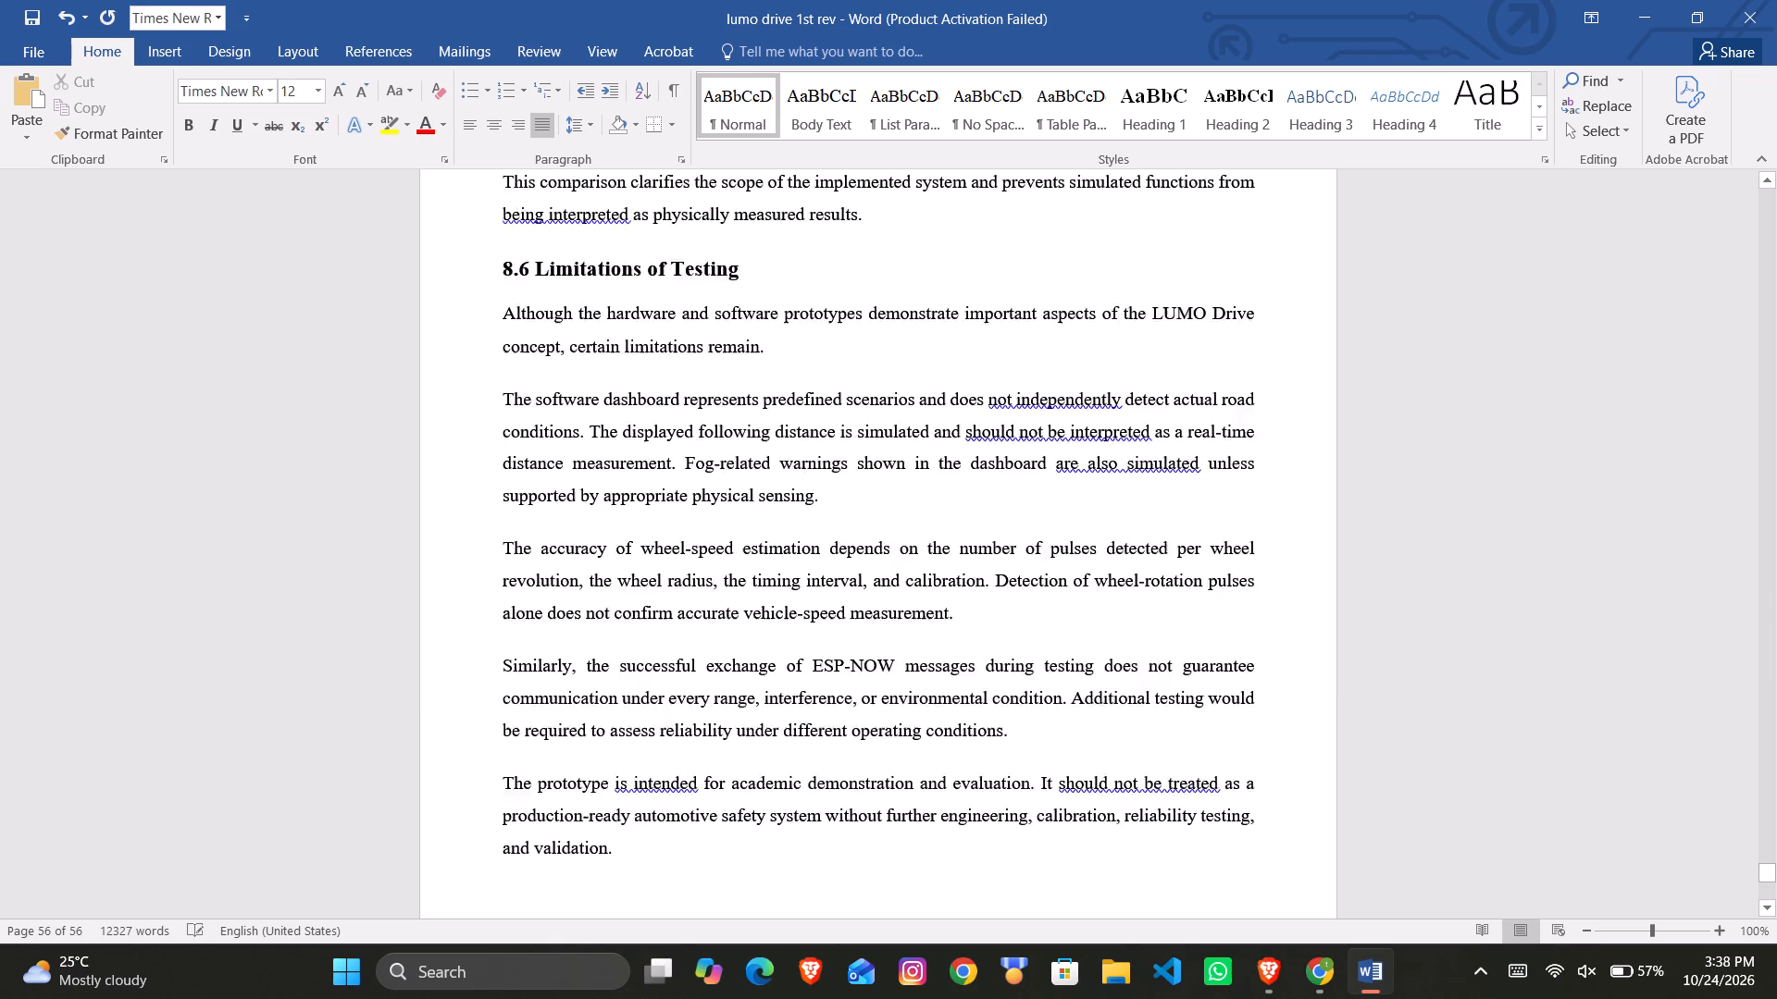
scroll(703, 664, up, 7)
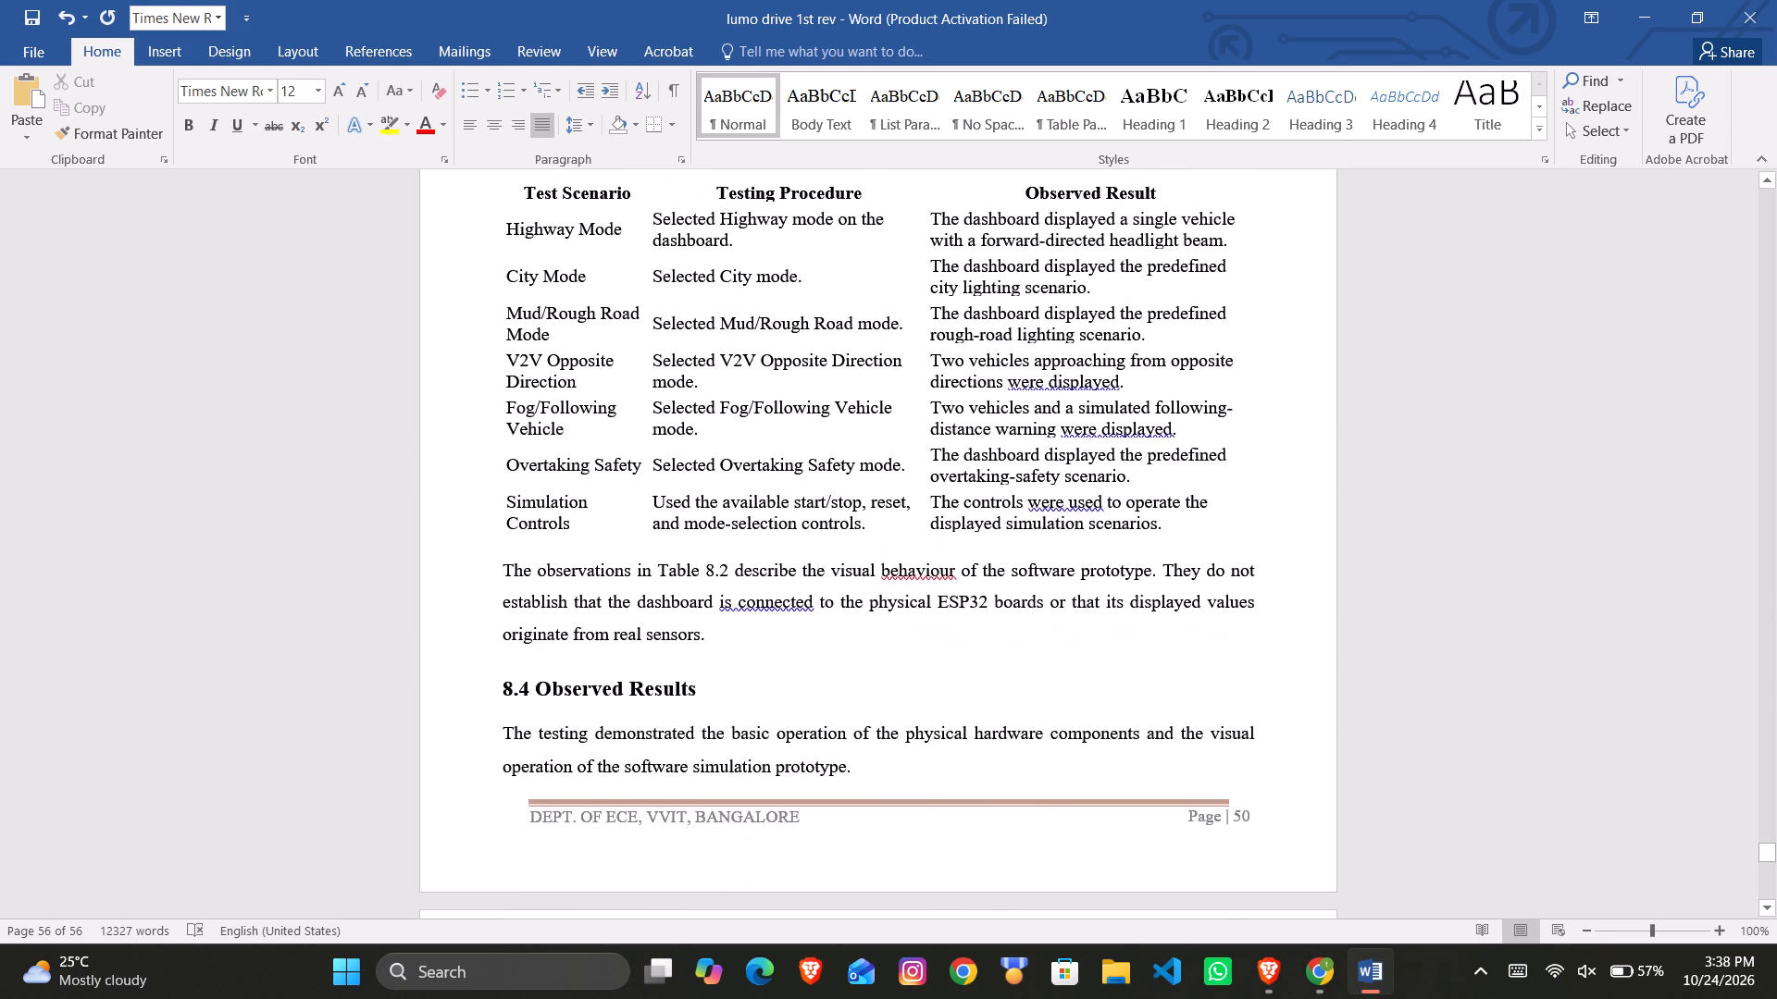
scroll(703, 664, up, 7)
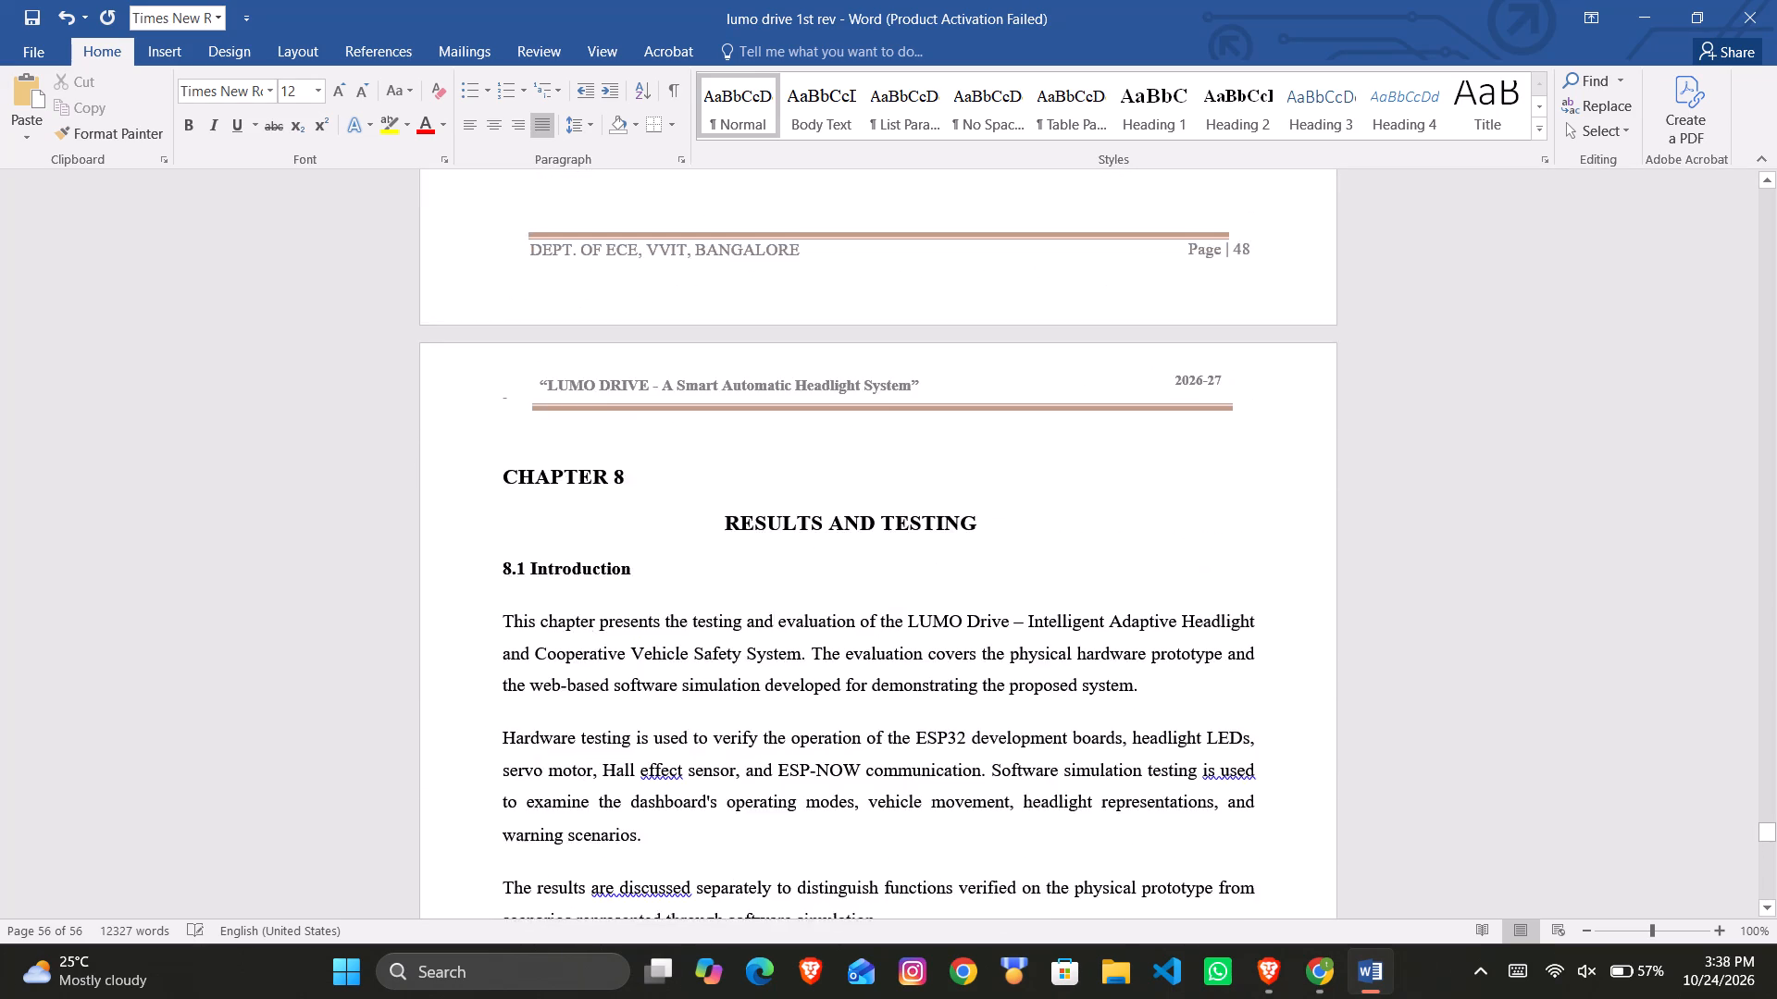
scroll(703, 664, down, 8)
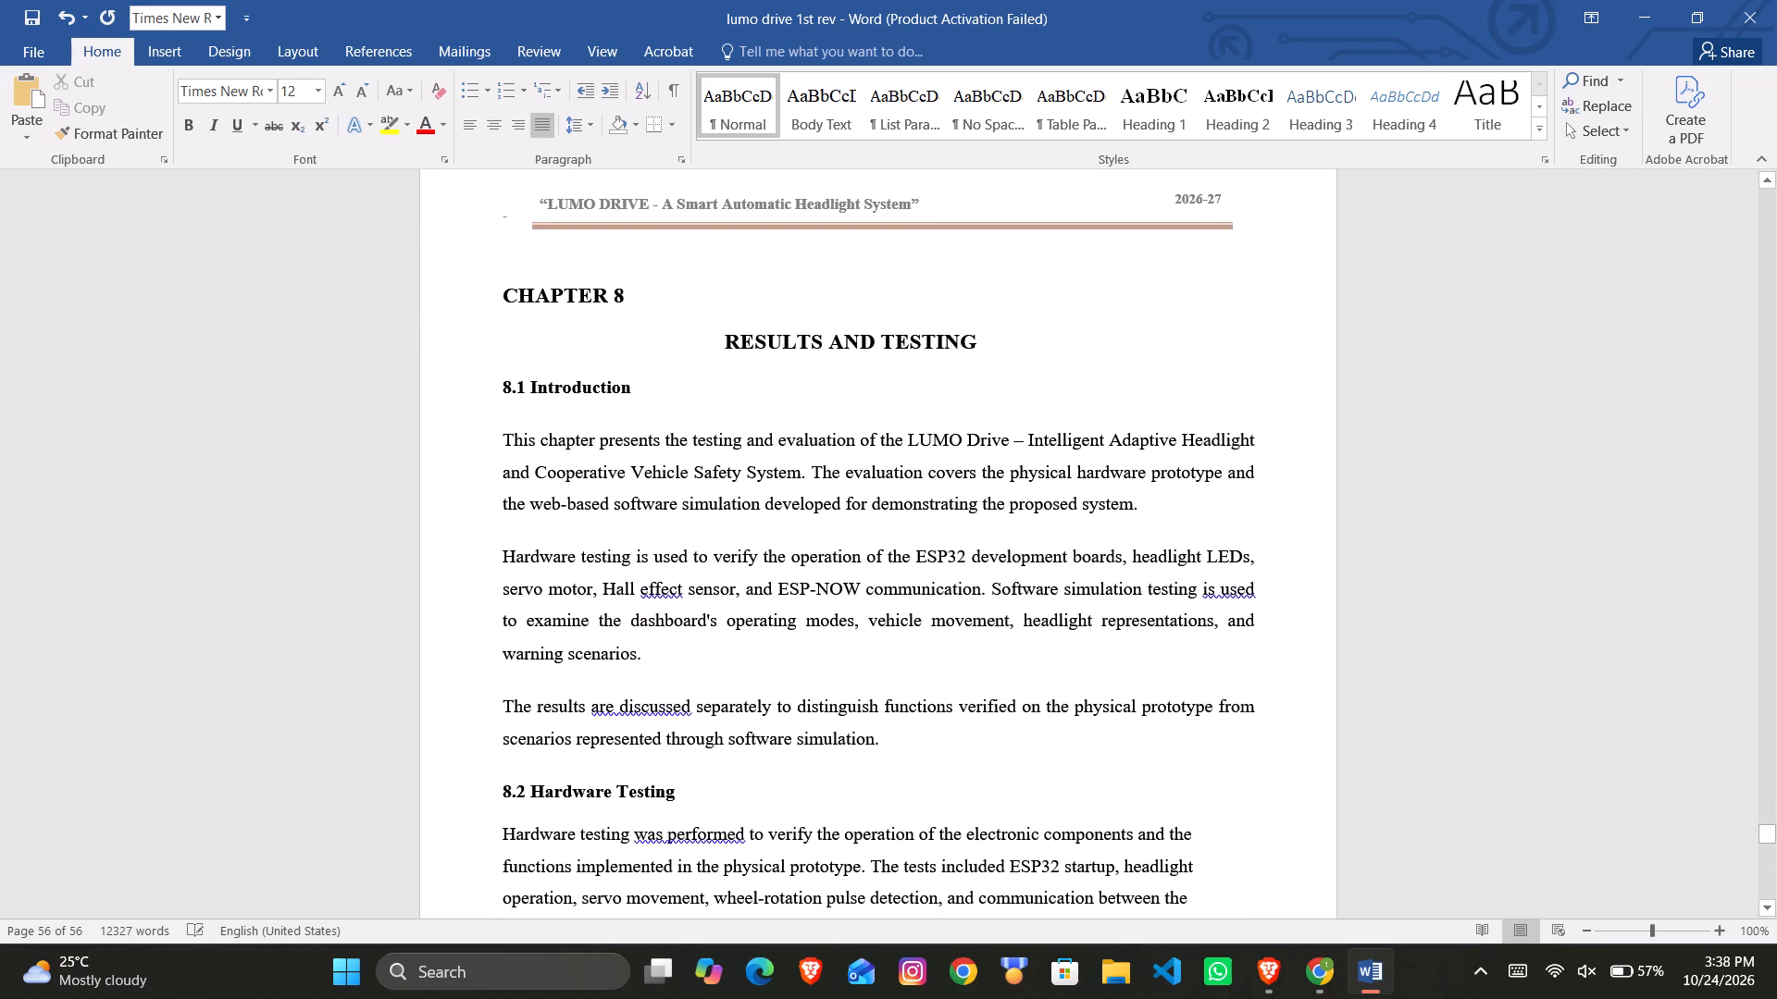
scroll(703, 664, down, 7)
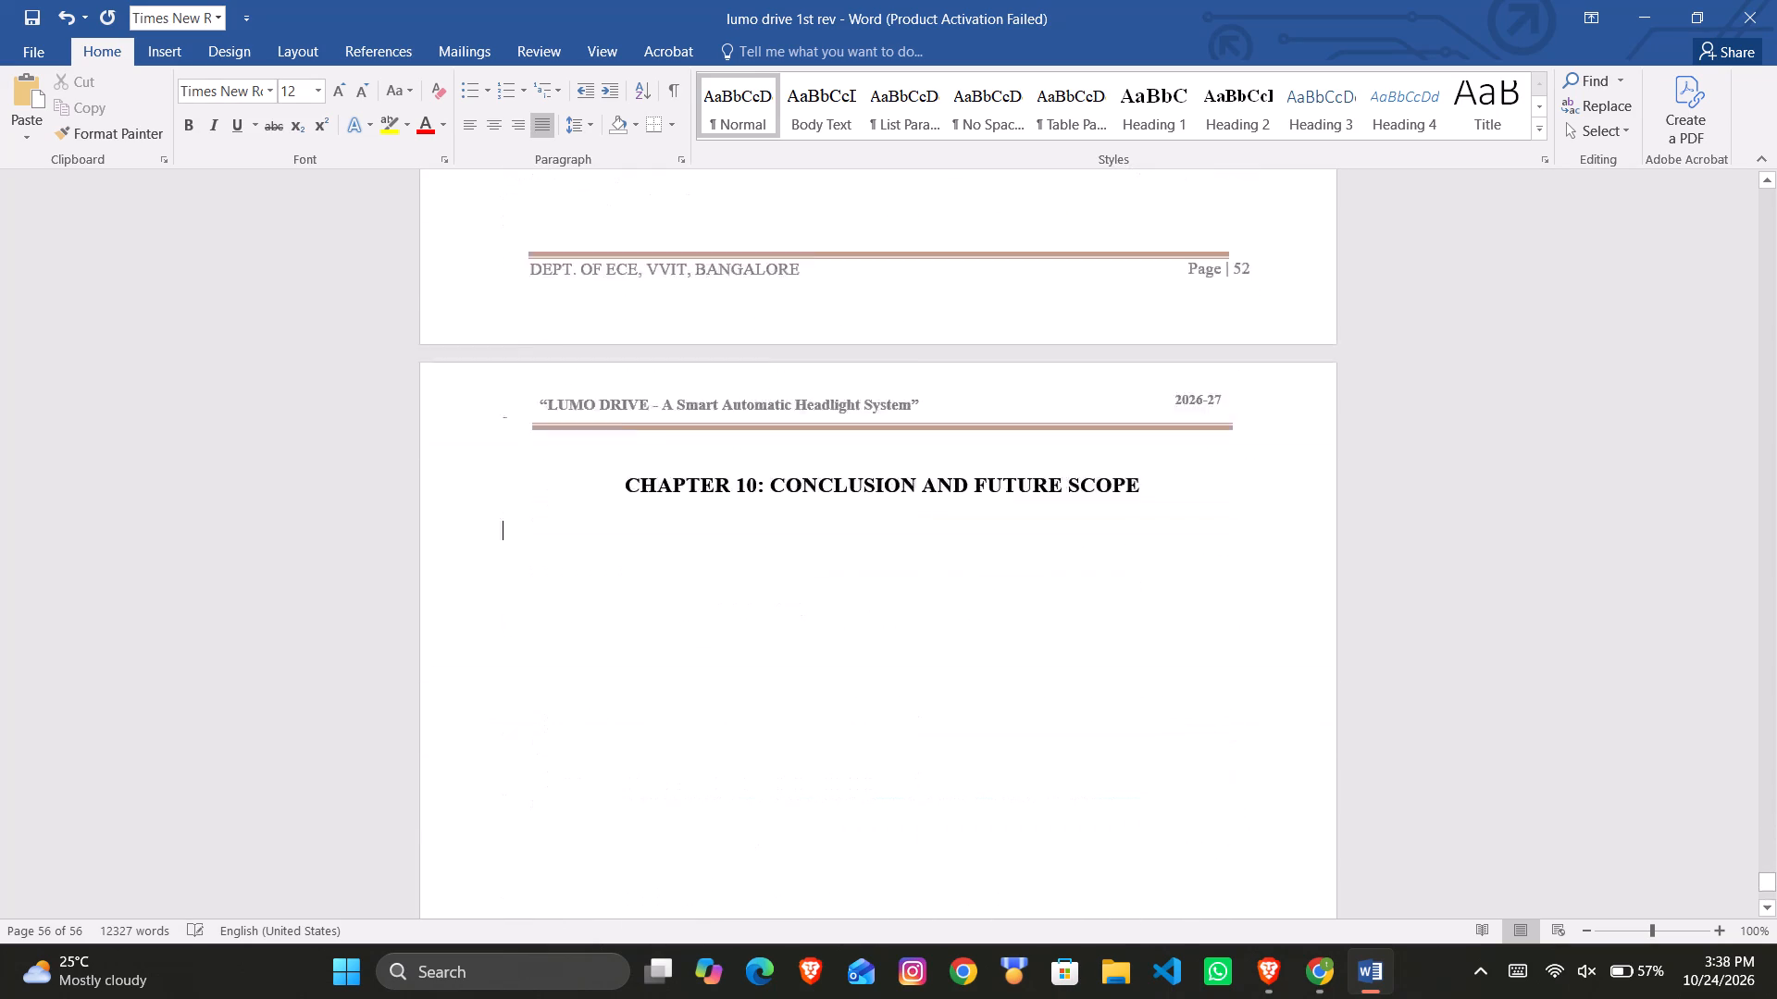
scroll(703, 664, down, 1)
click(766, 416)
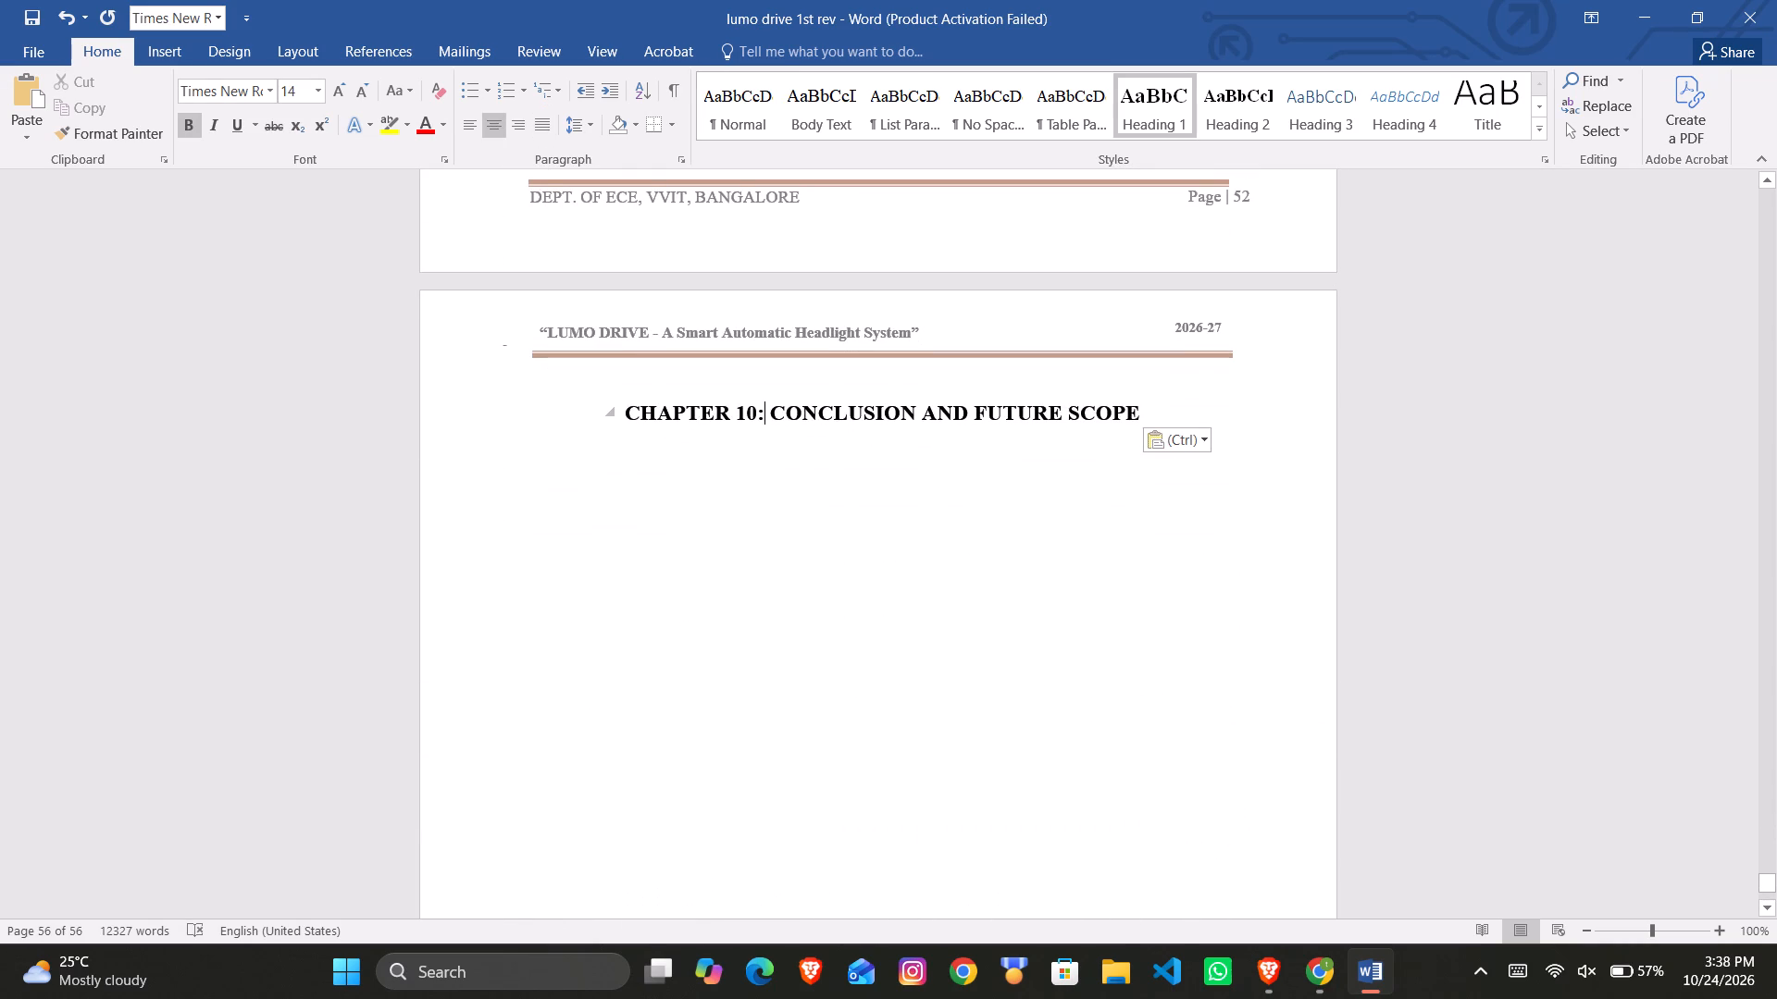
key(BackSpace)
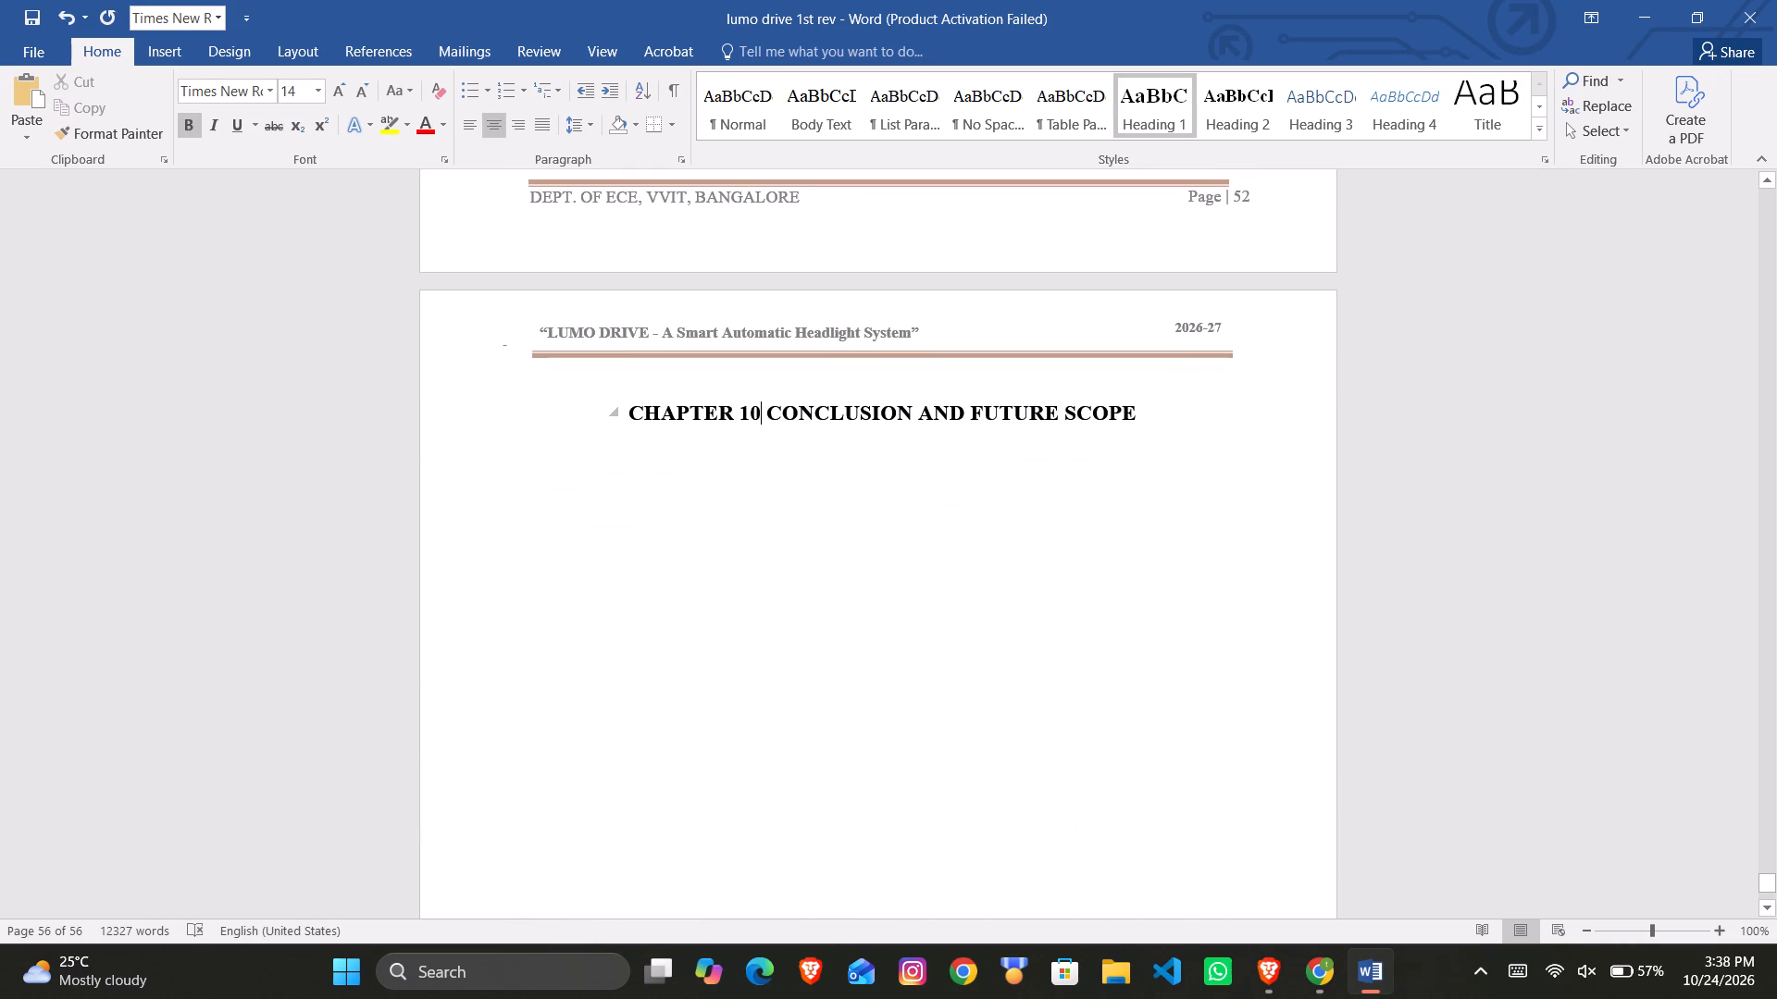
click(626, 409)
key(BackSpace)
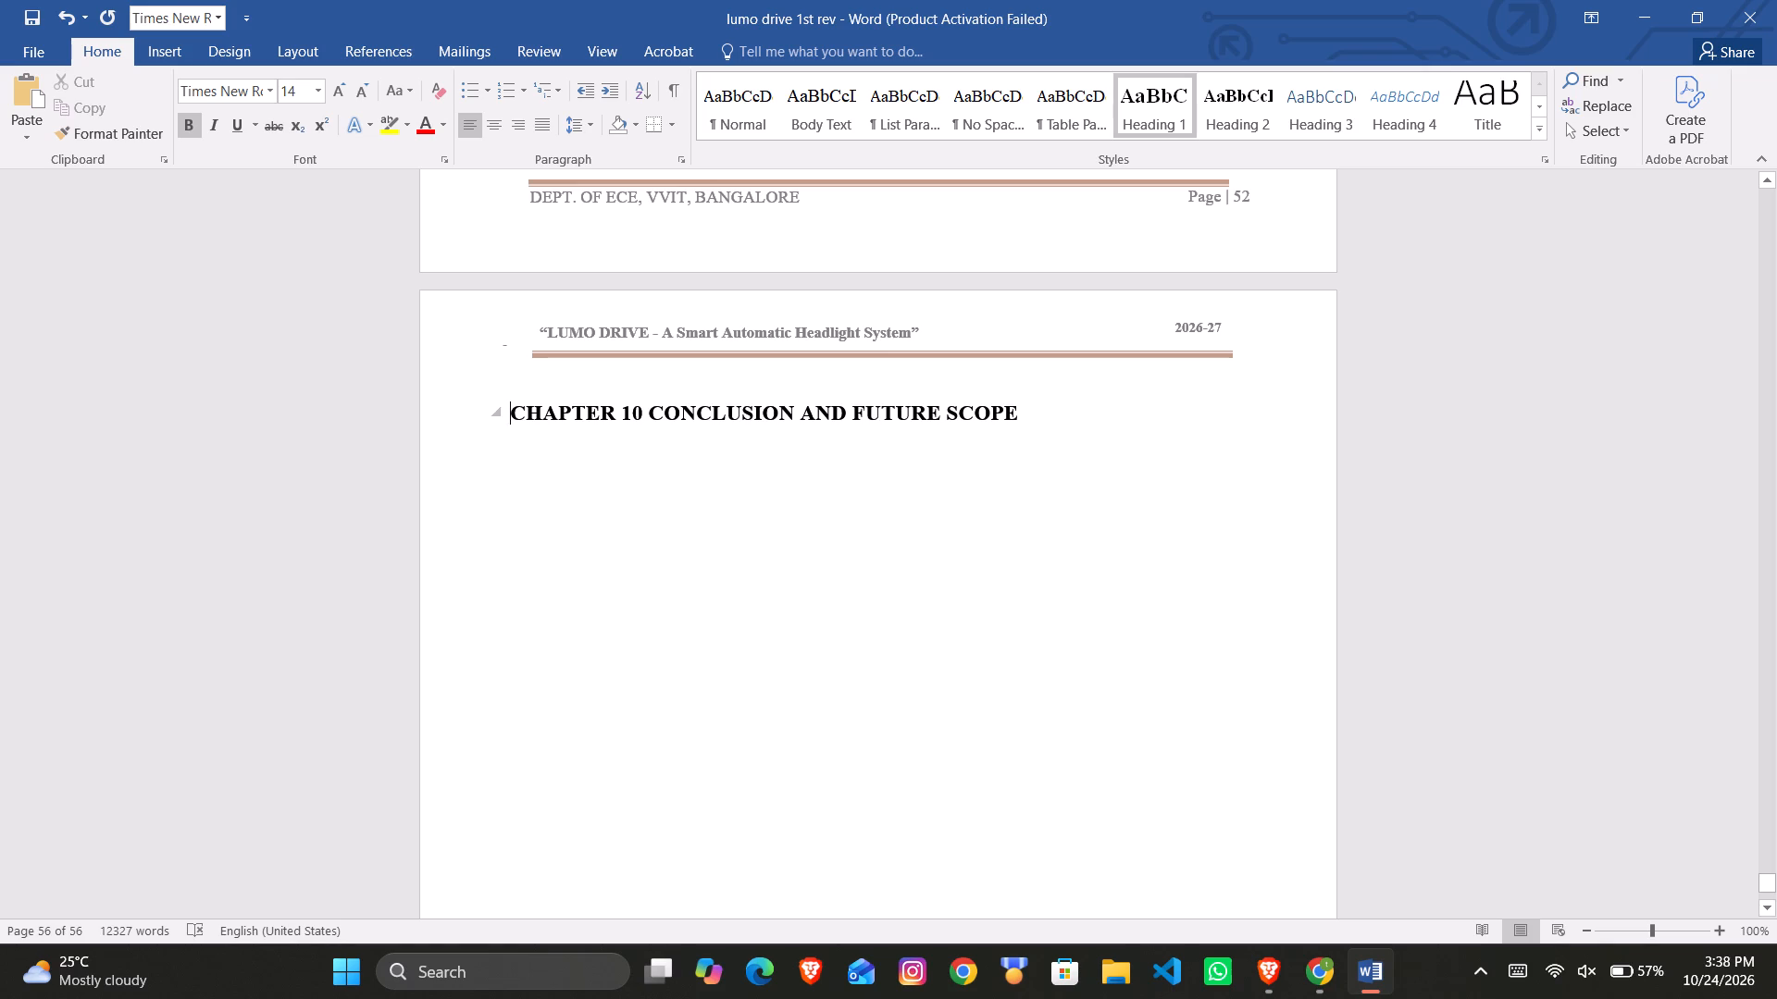
Split "CONCLUSION AND FUTURE SCOPE" onto its own line below "CHAPTER 10" and indent it to about the middle of the page.
click(650, 415)
key(Return)
key(Tab)
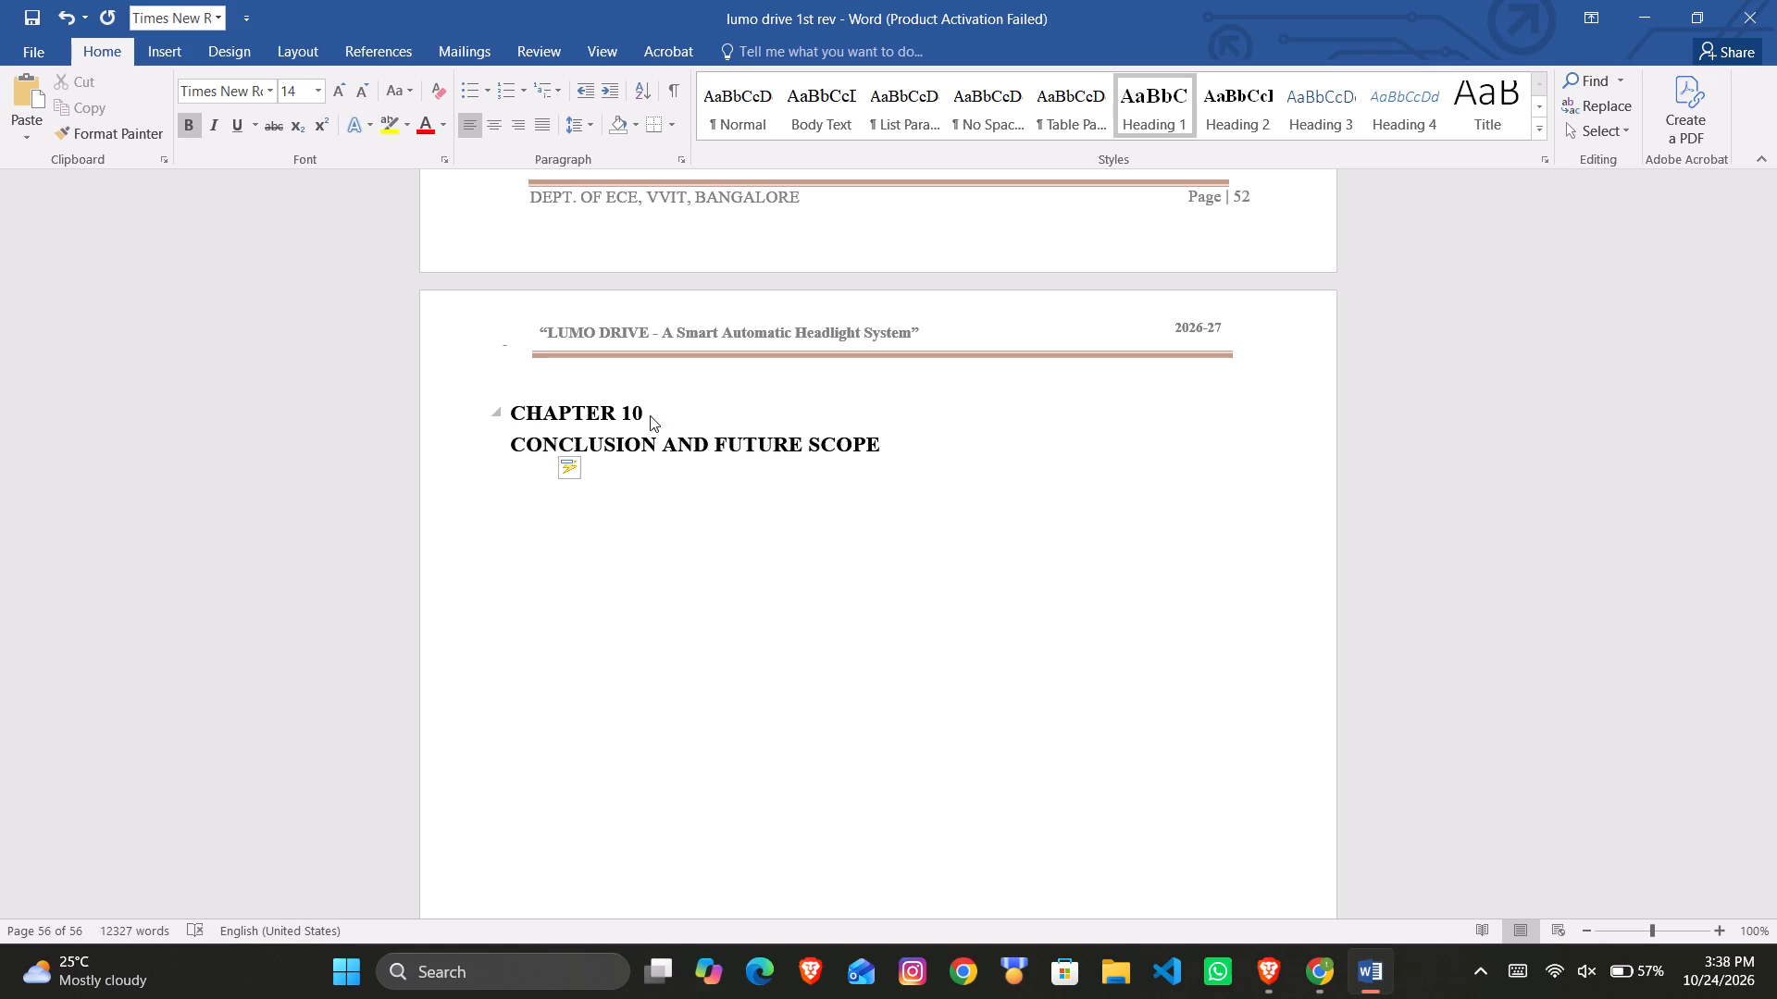
key(Tab)
key(Tab)
key(Tab)
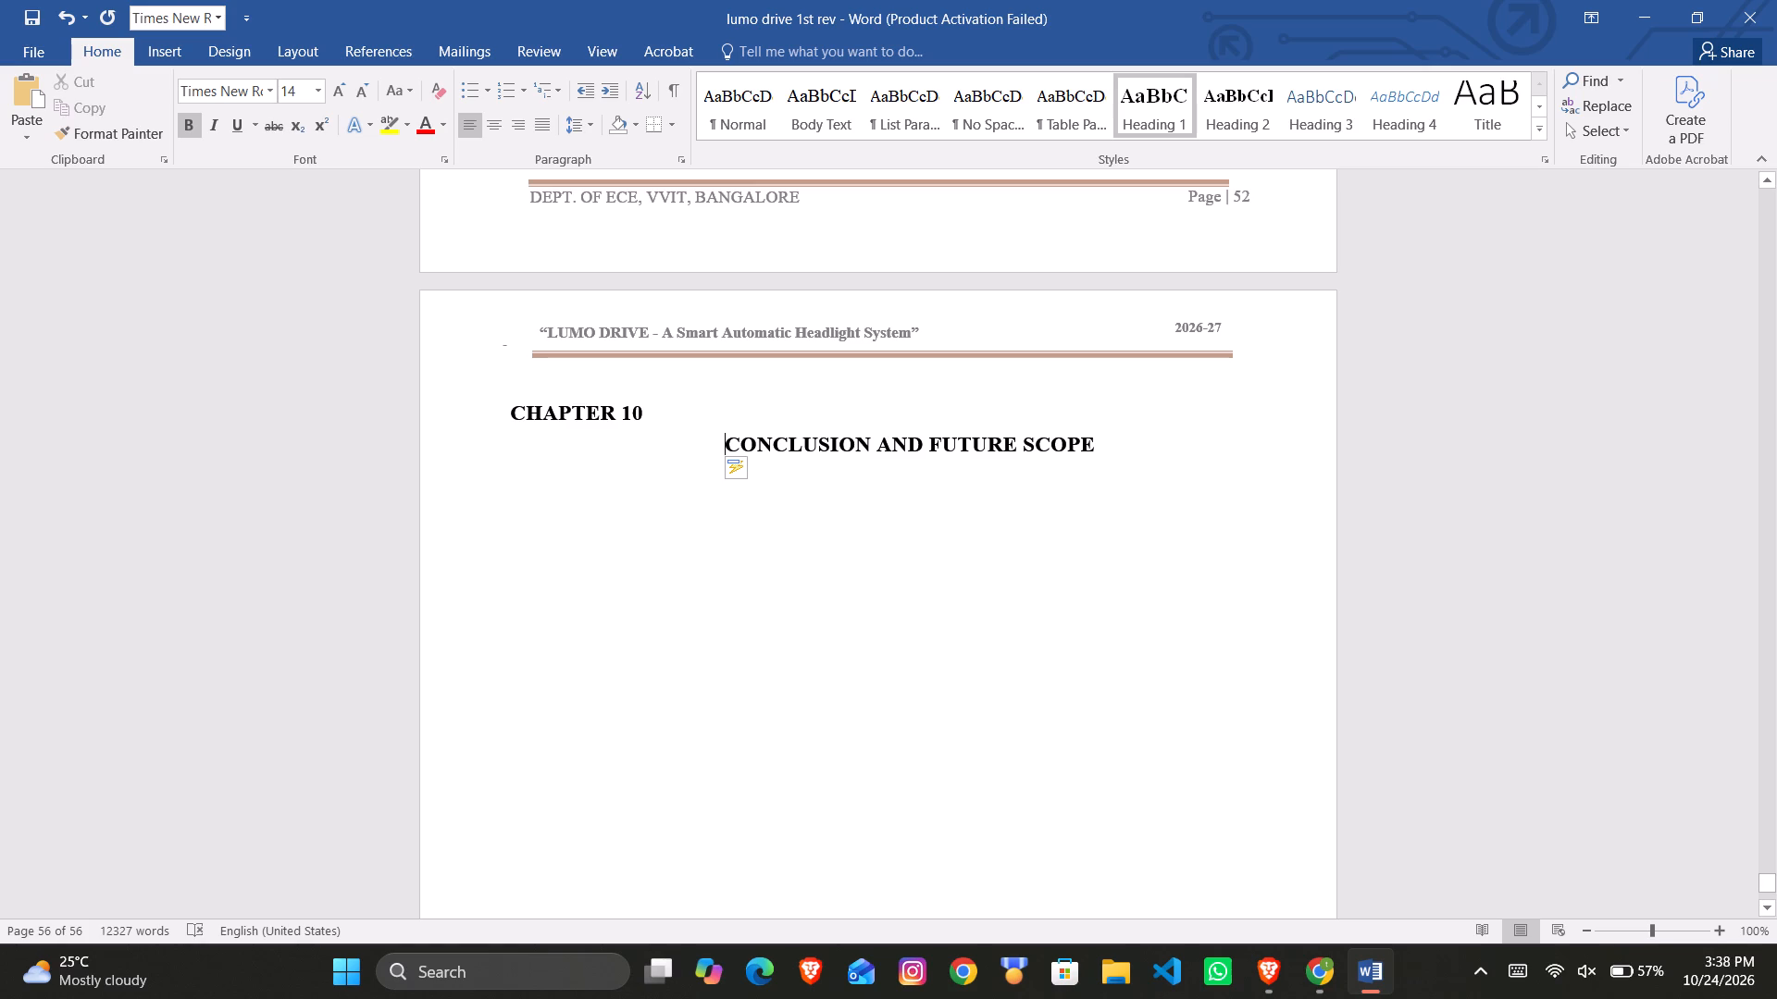
key(BackSpace)
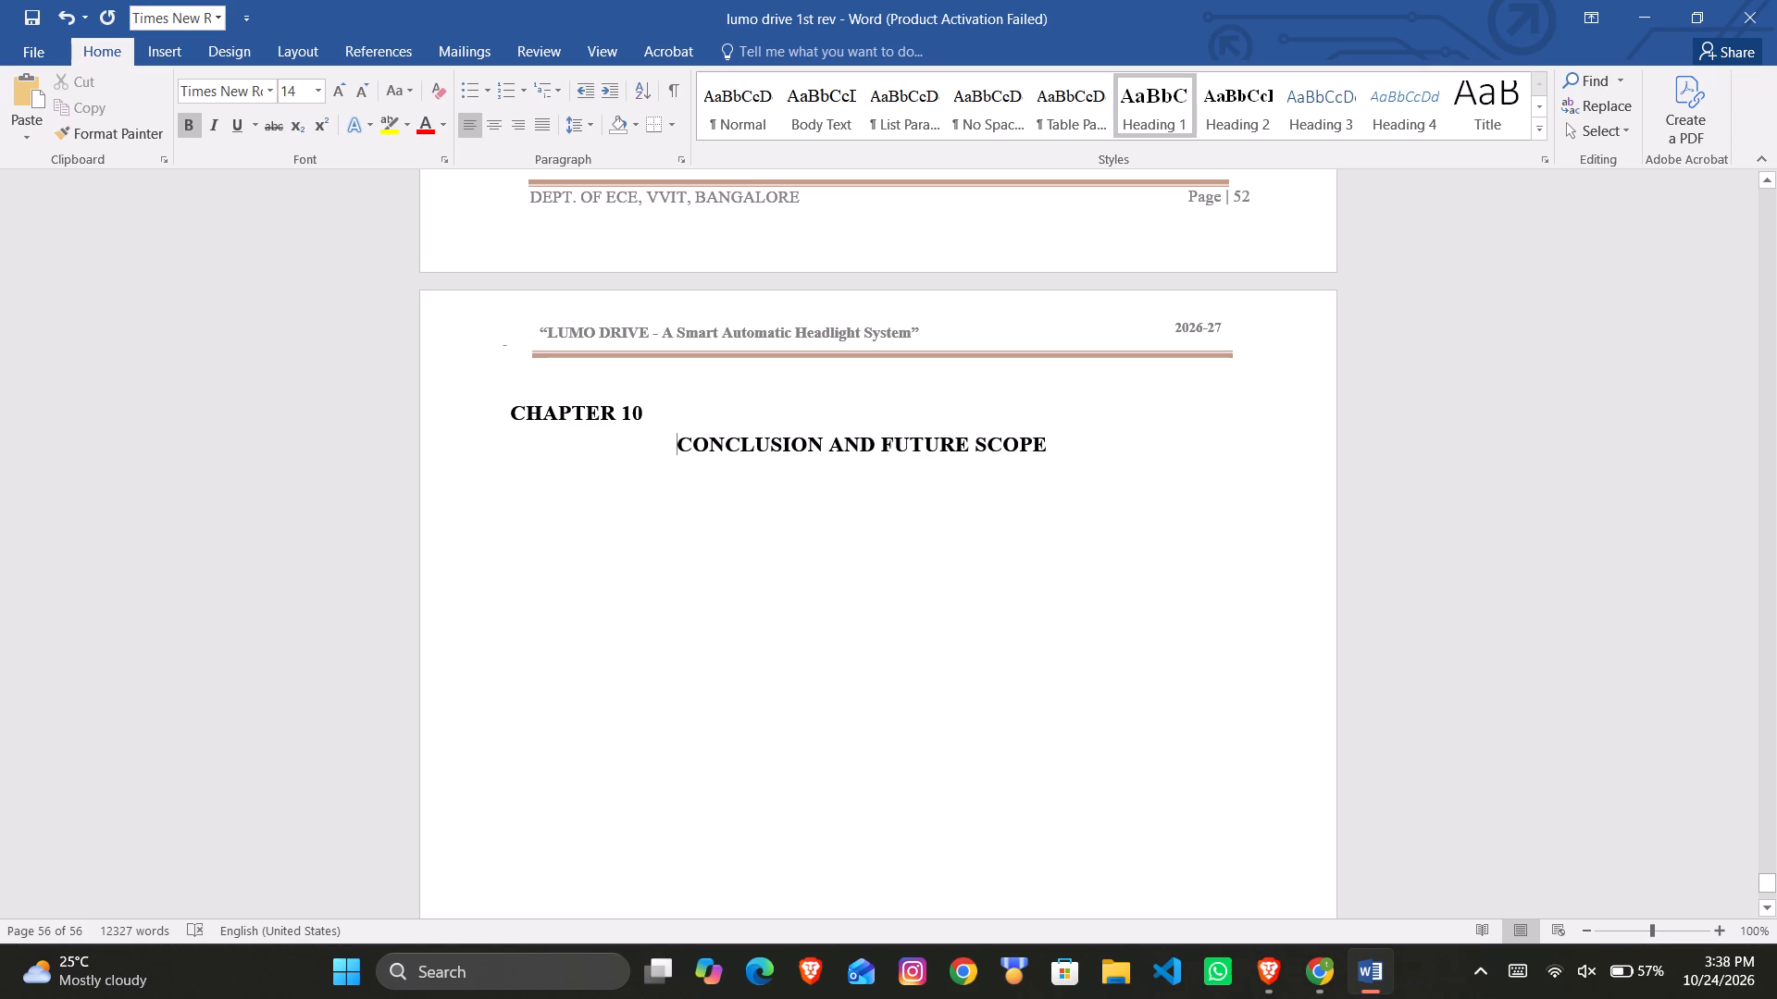
key(space)
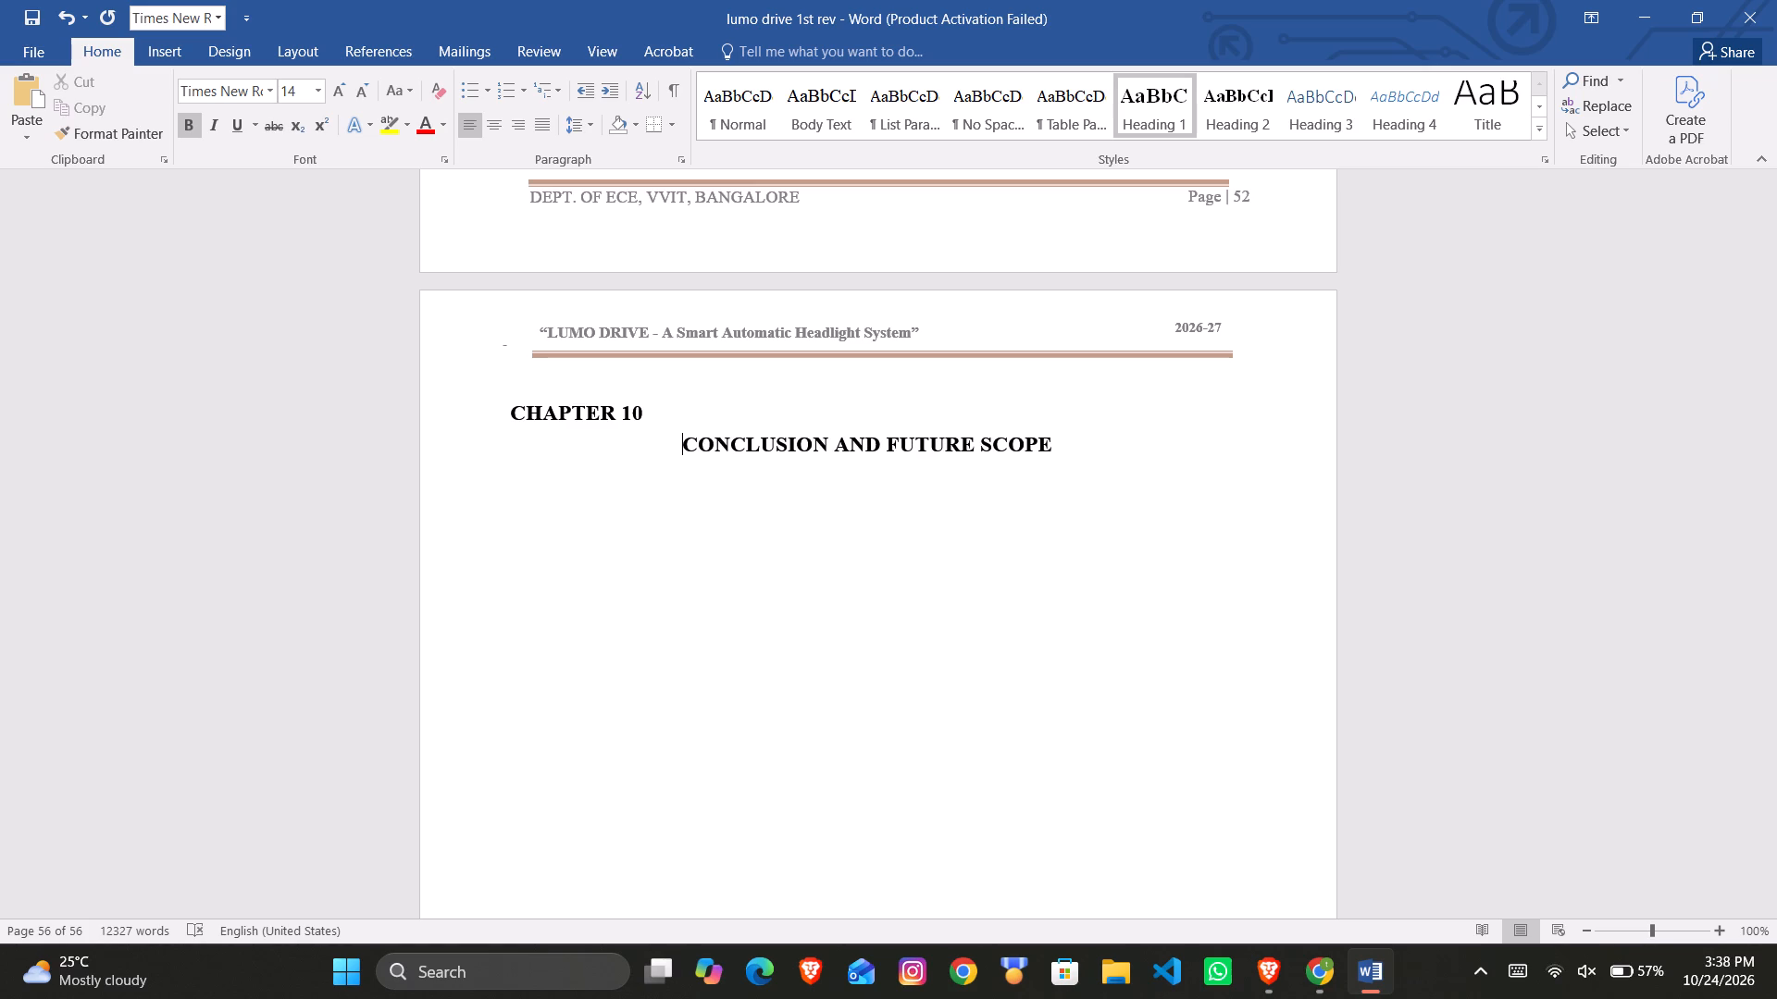
key(space)
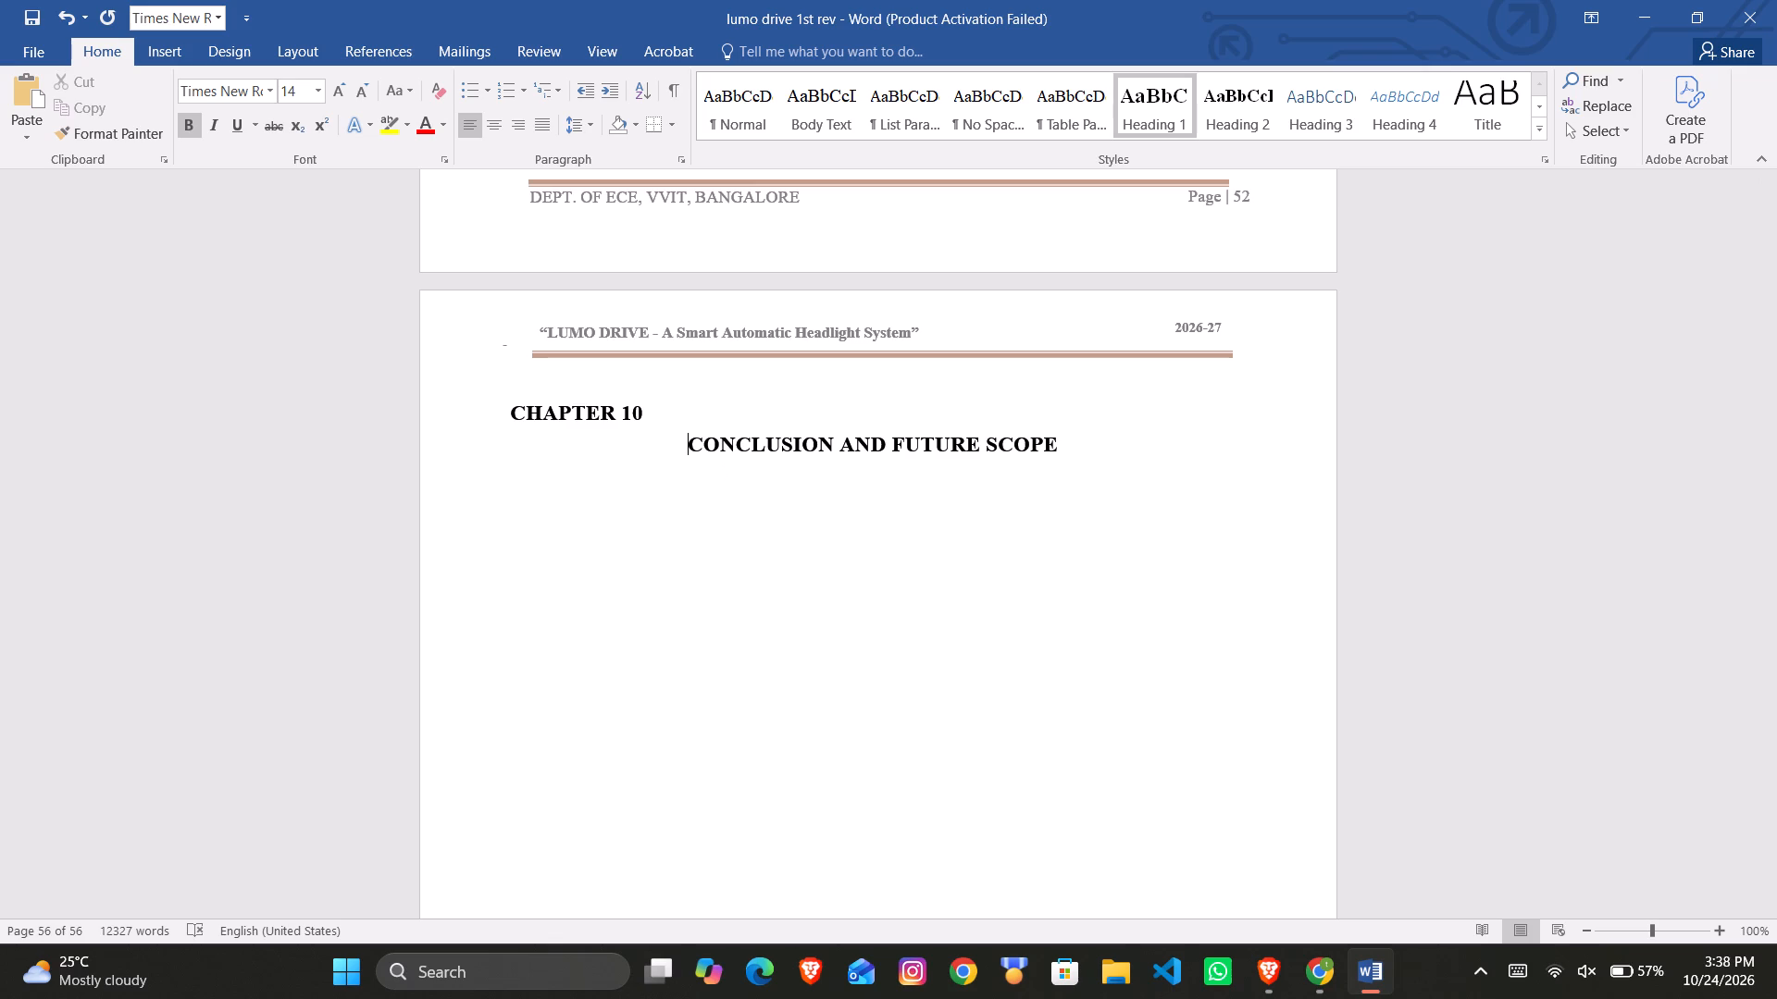
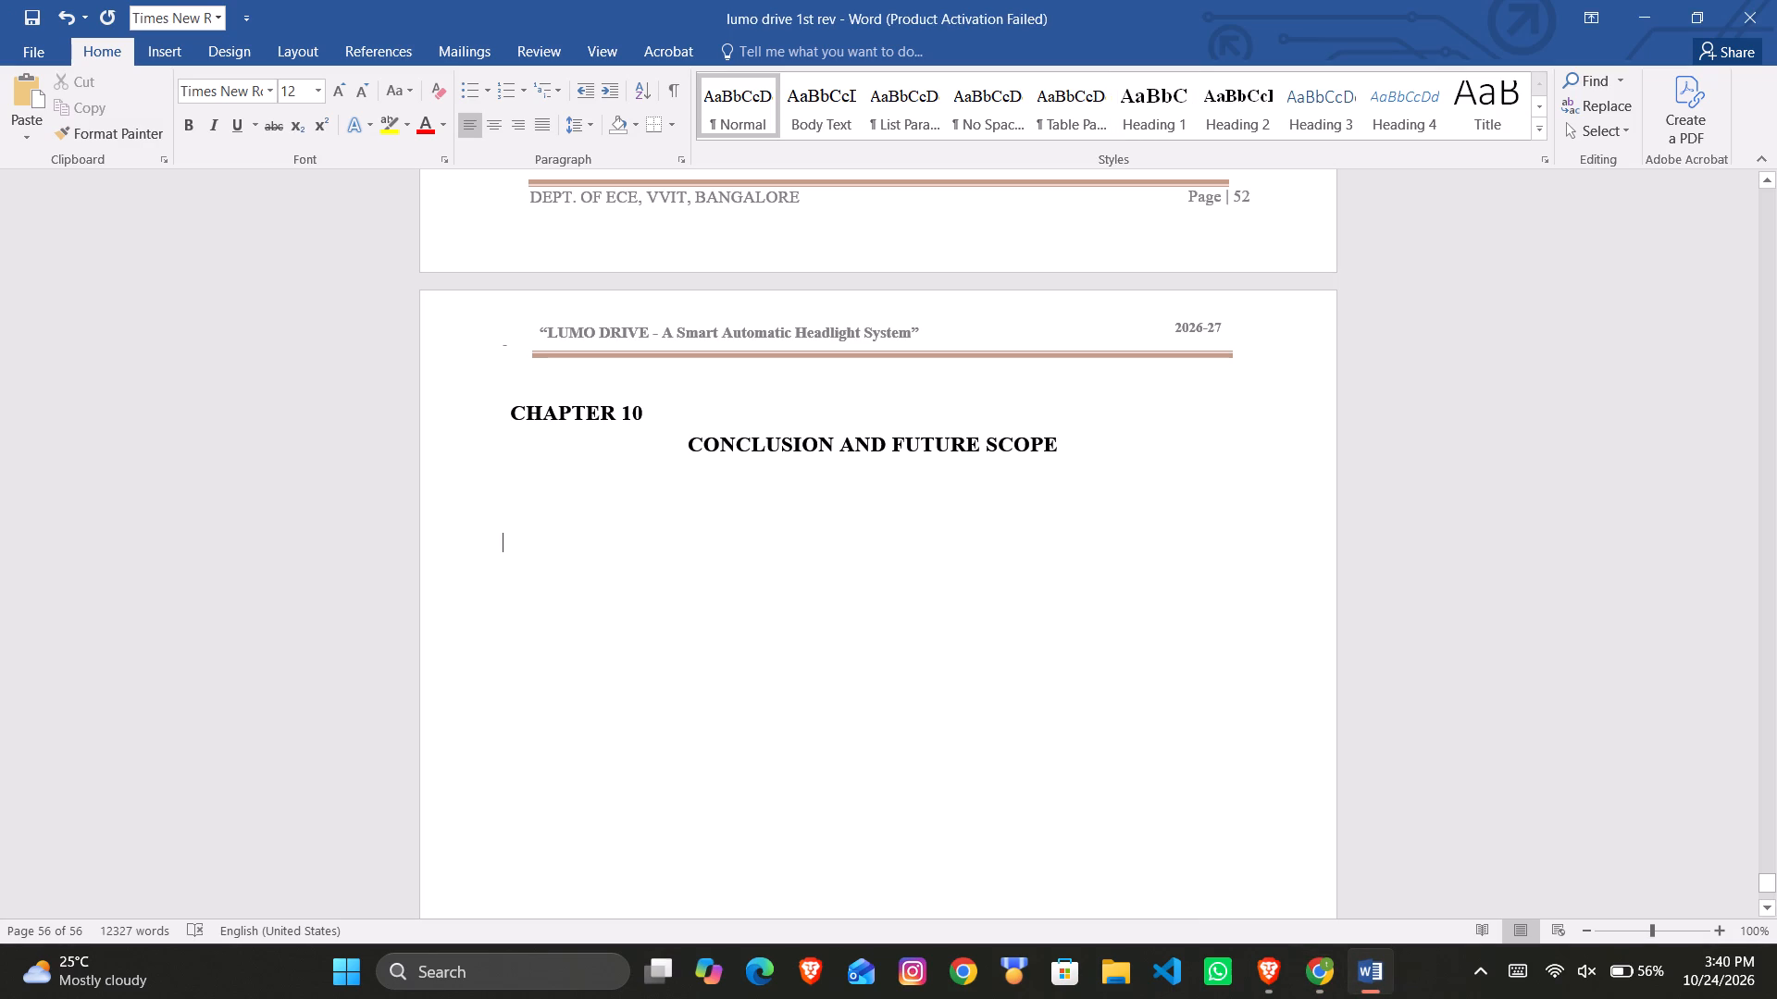
key(ctrl+v)
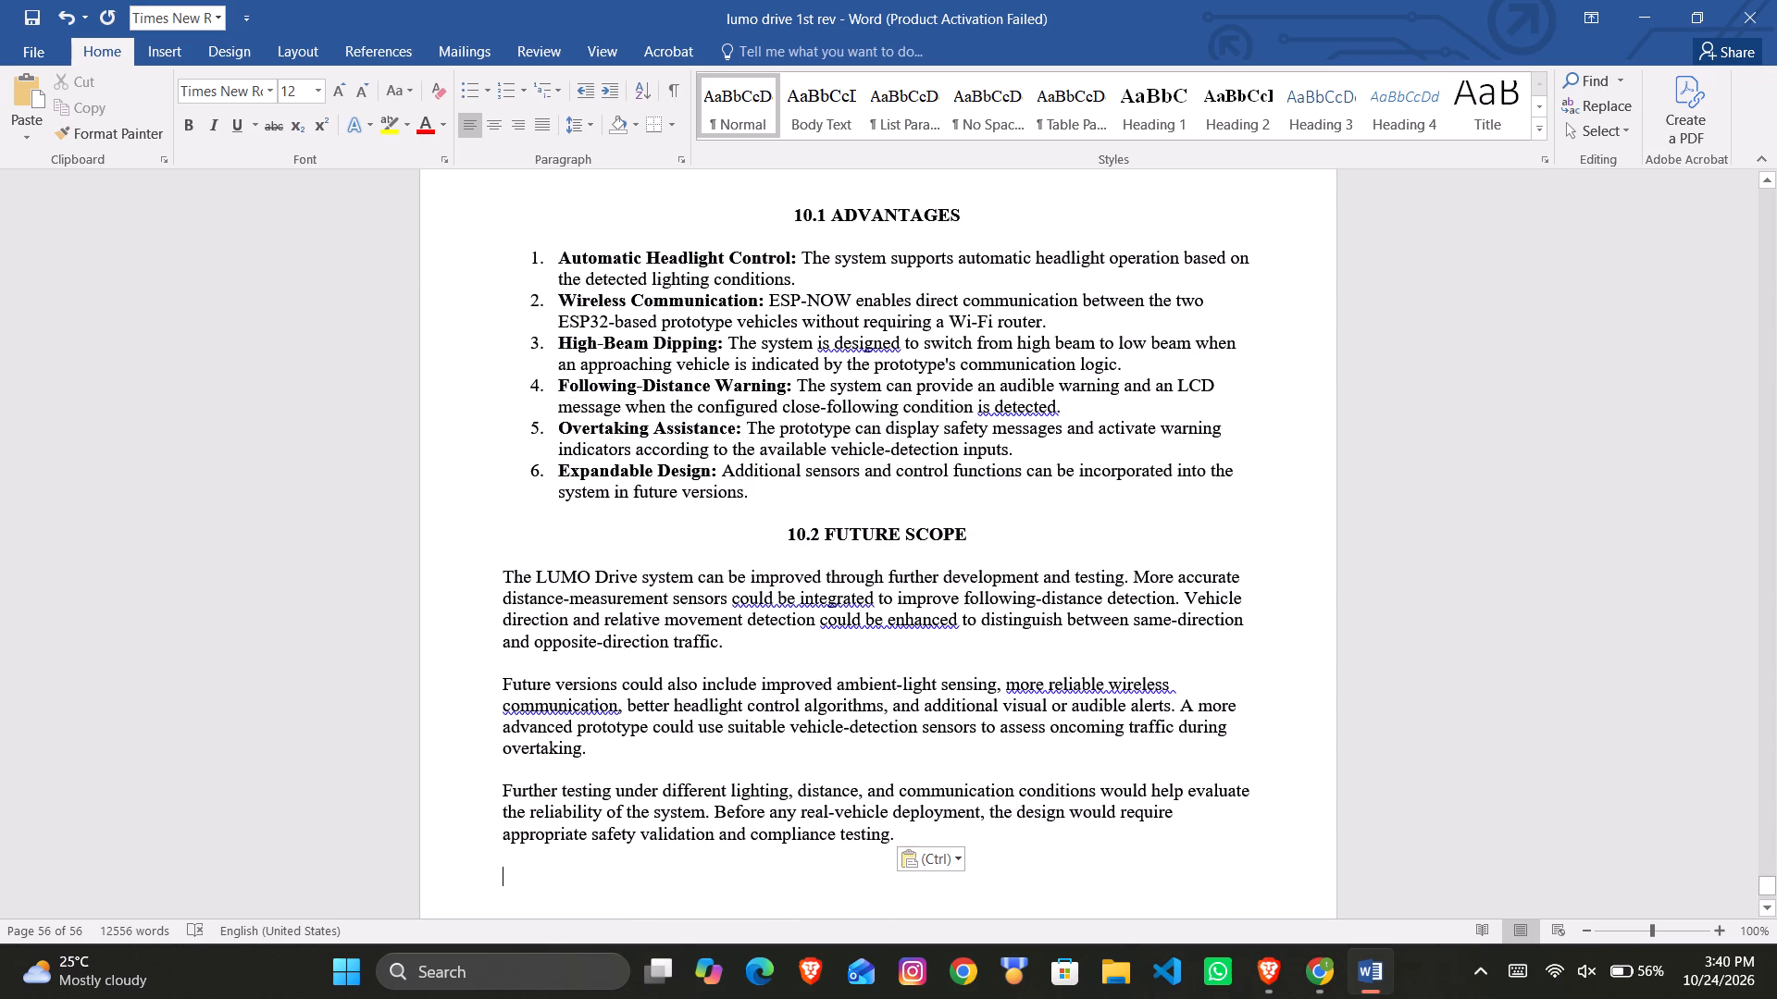
click(957, 858)
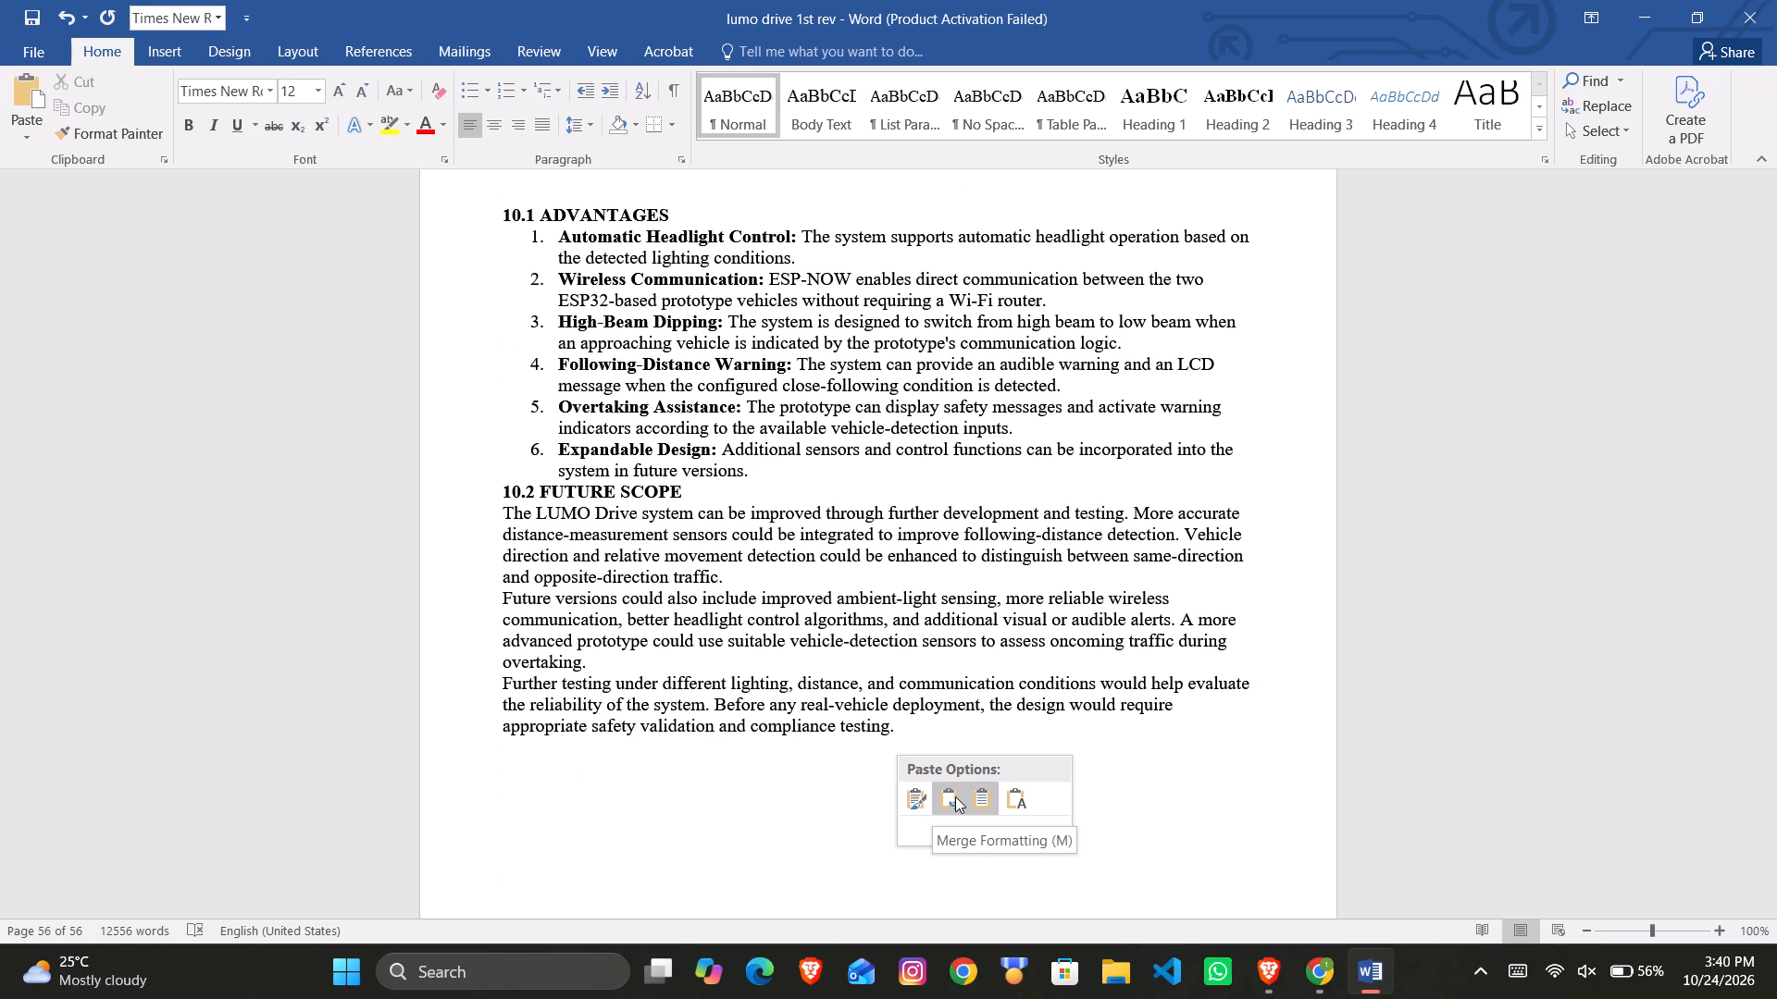
click(949, 795)
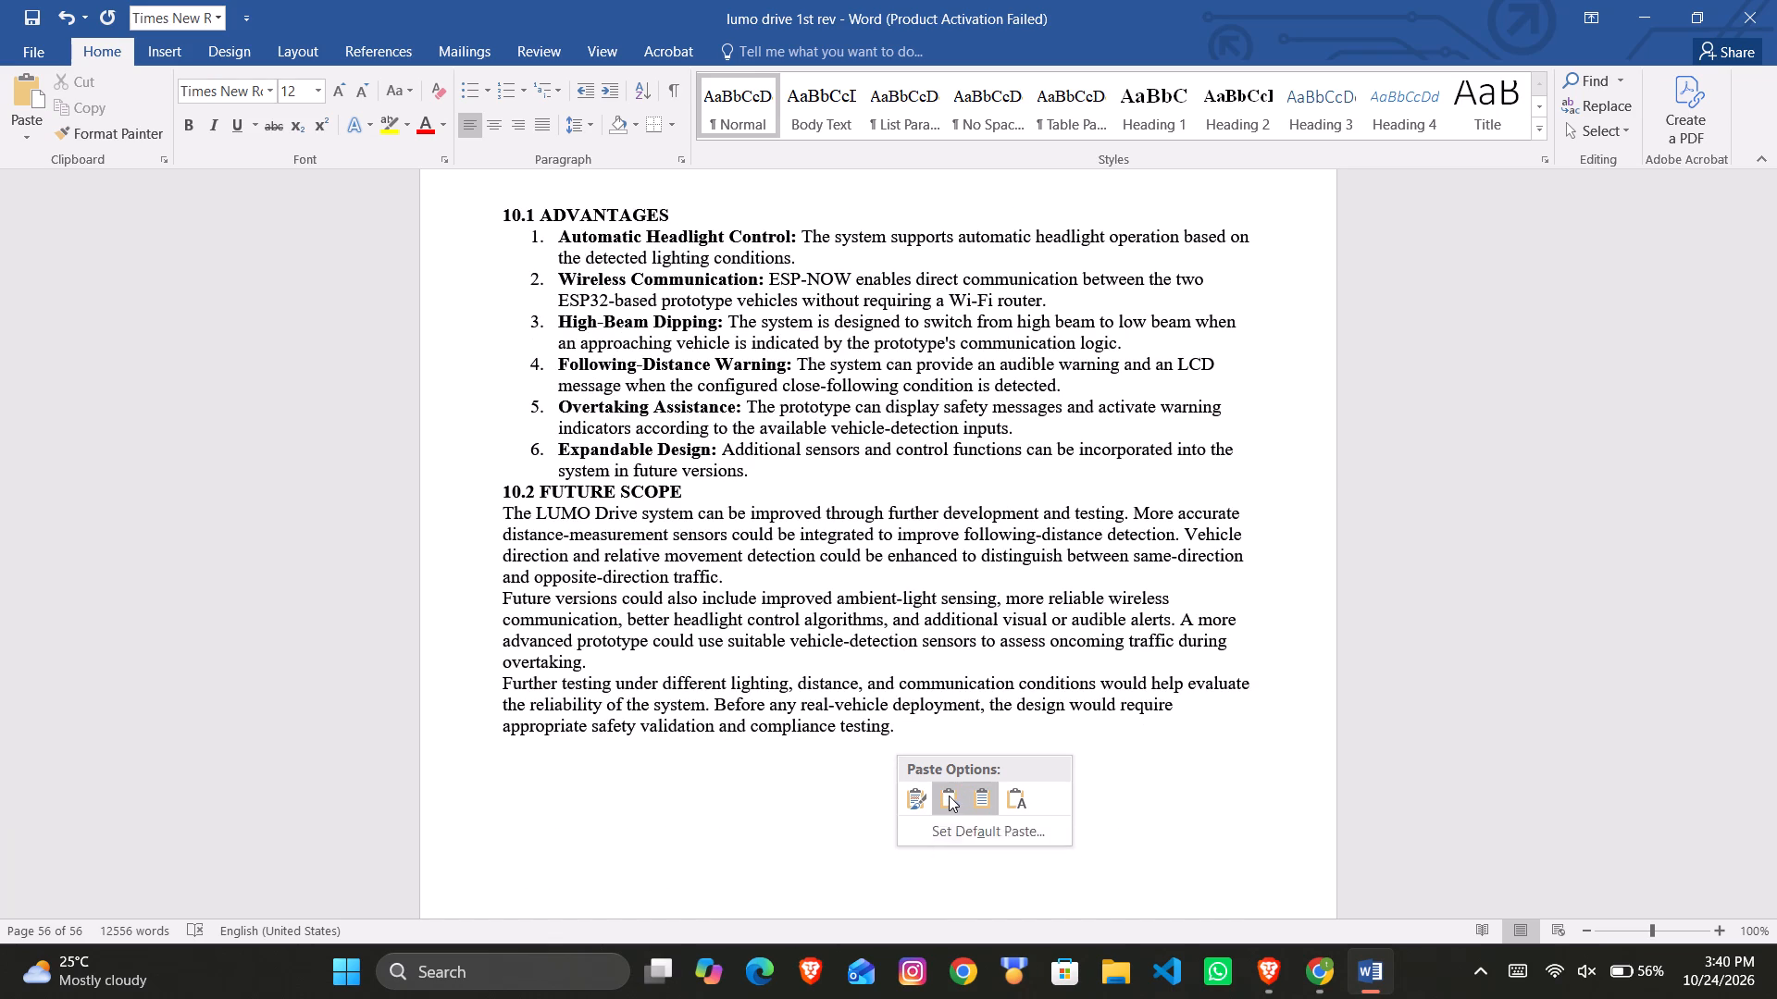
click(760, 758)
Justify the pasted text of sections 10.1 and 10.2 and increase its line spacing to about 1.5 lines.
scroll(760, 758, up, 1)
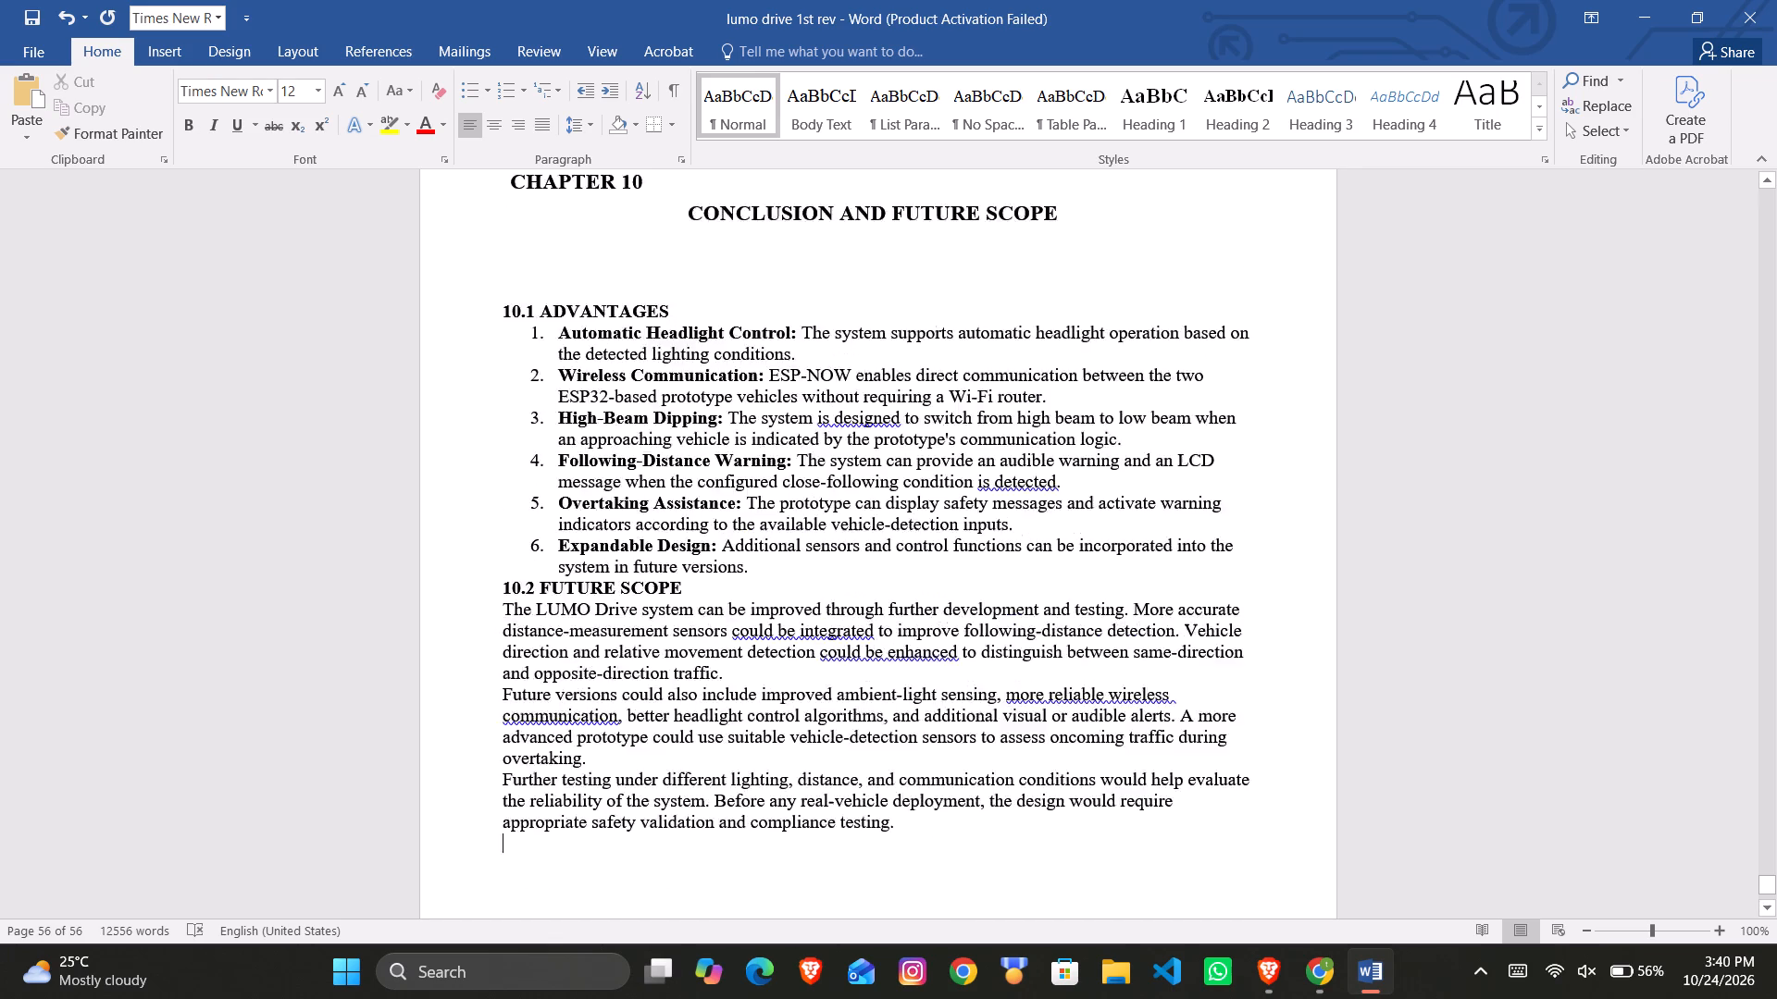
scroll(760, 758, up, 1)
scroll(760, 758, down, 1)
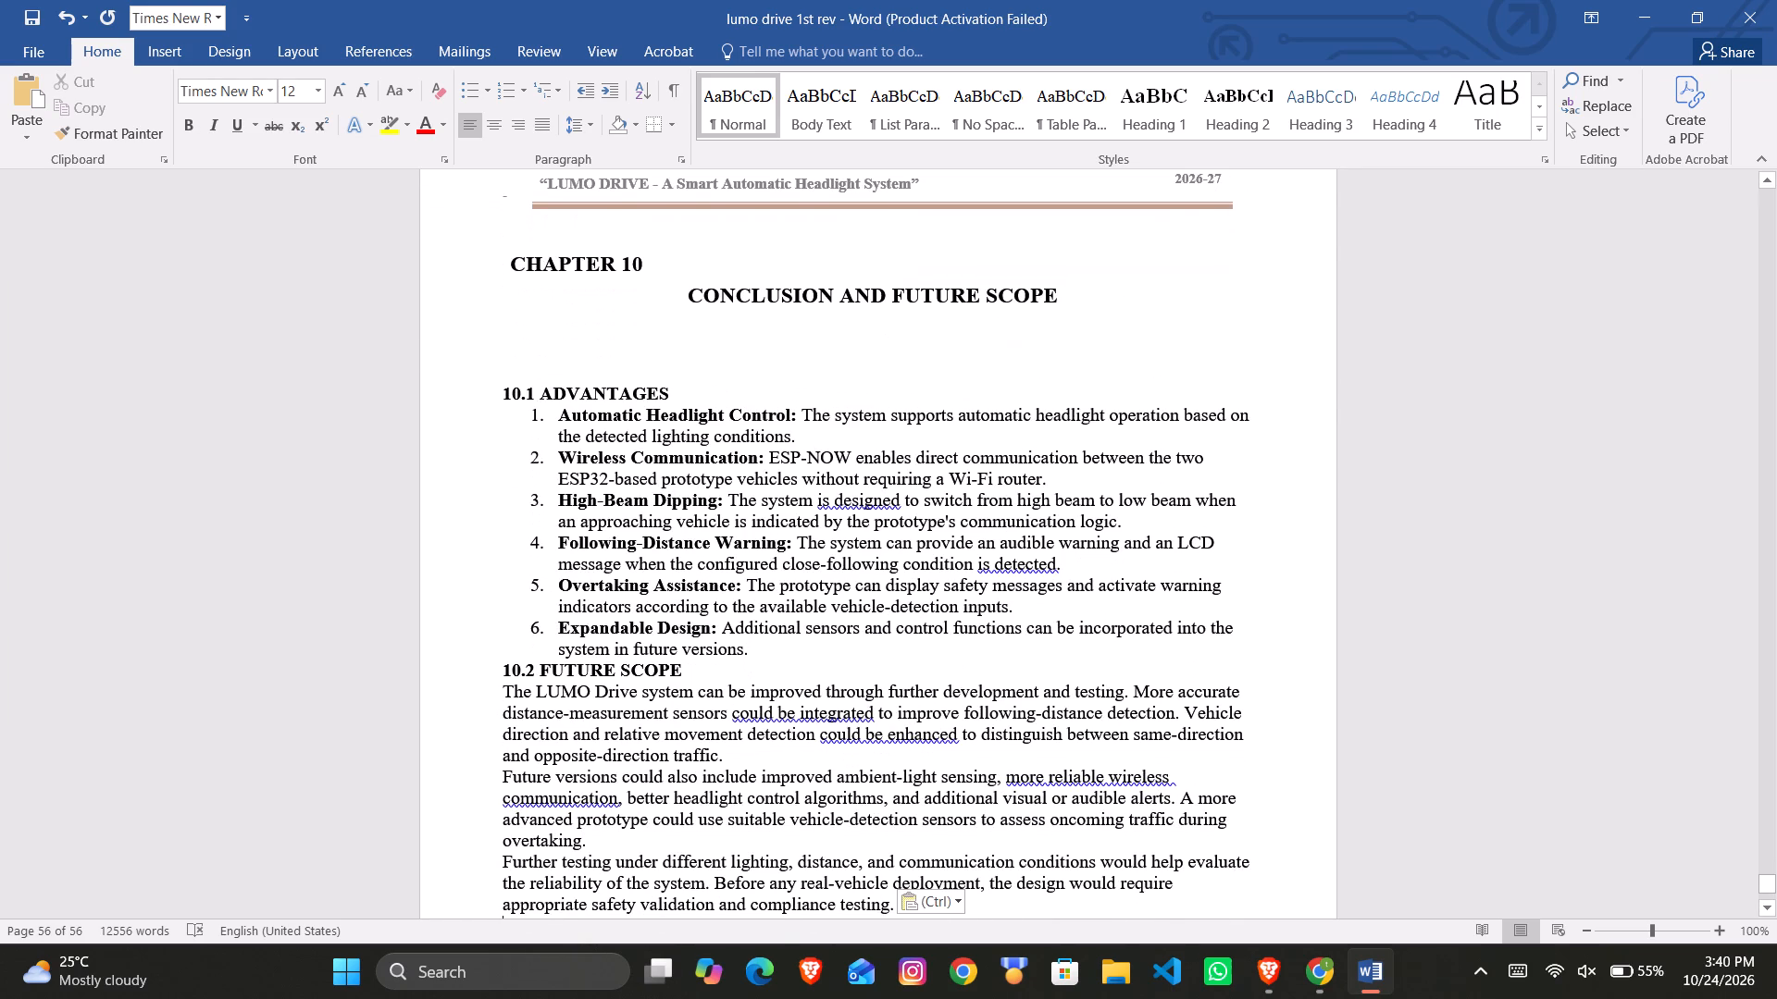
drag(502, 395, 614, 573)
drag(614, 573, 675, 731)
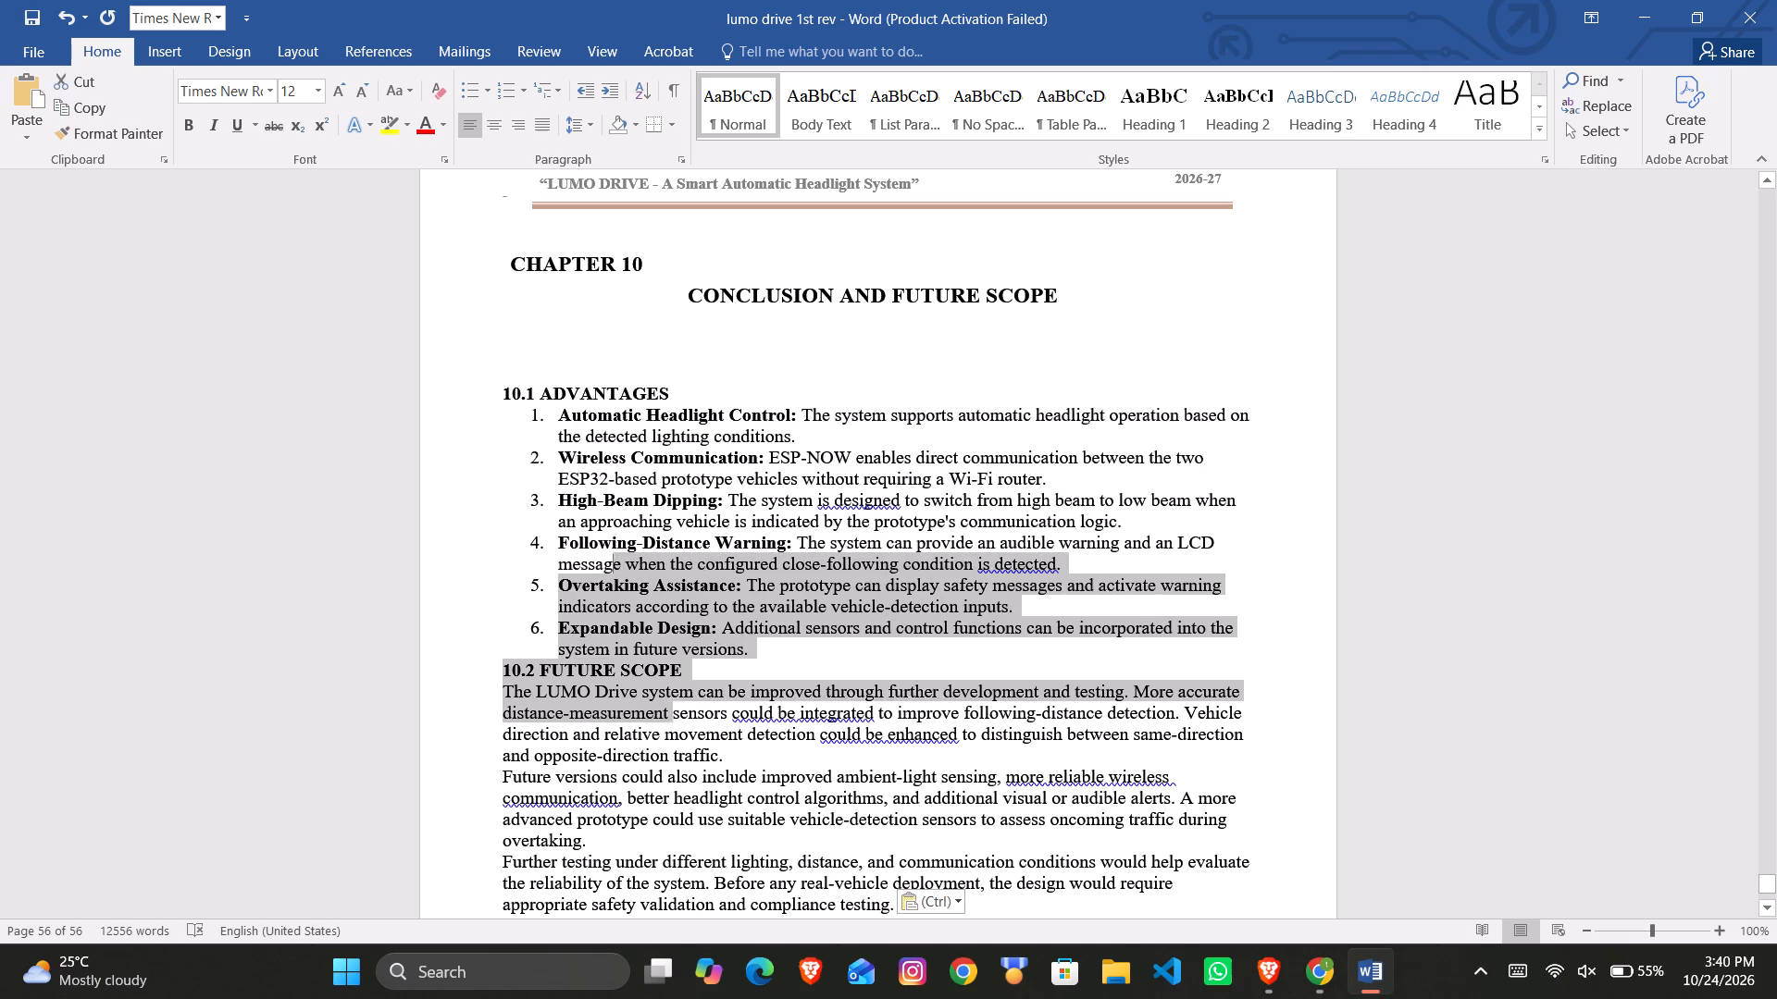
drag(675, 731, 674, 731)
drag(674, 731, 674, 740)
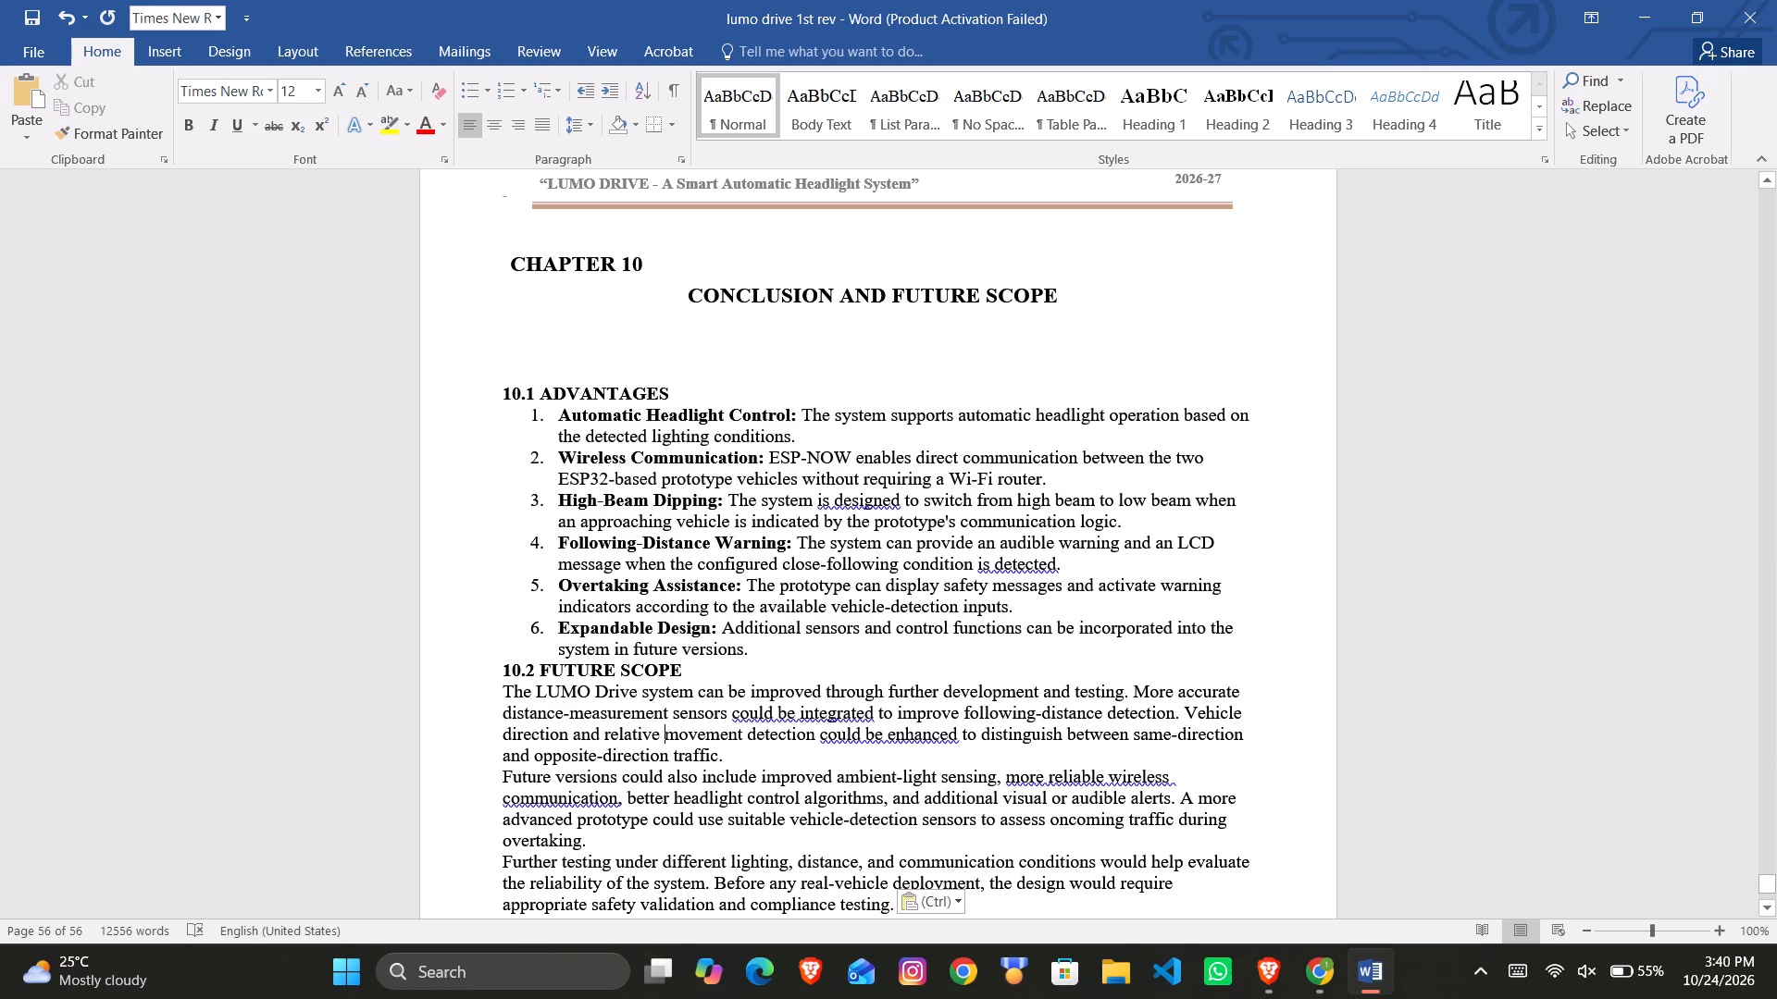
drag(506, 396, 640, 644)
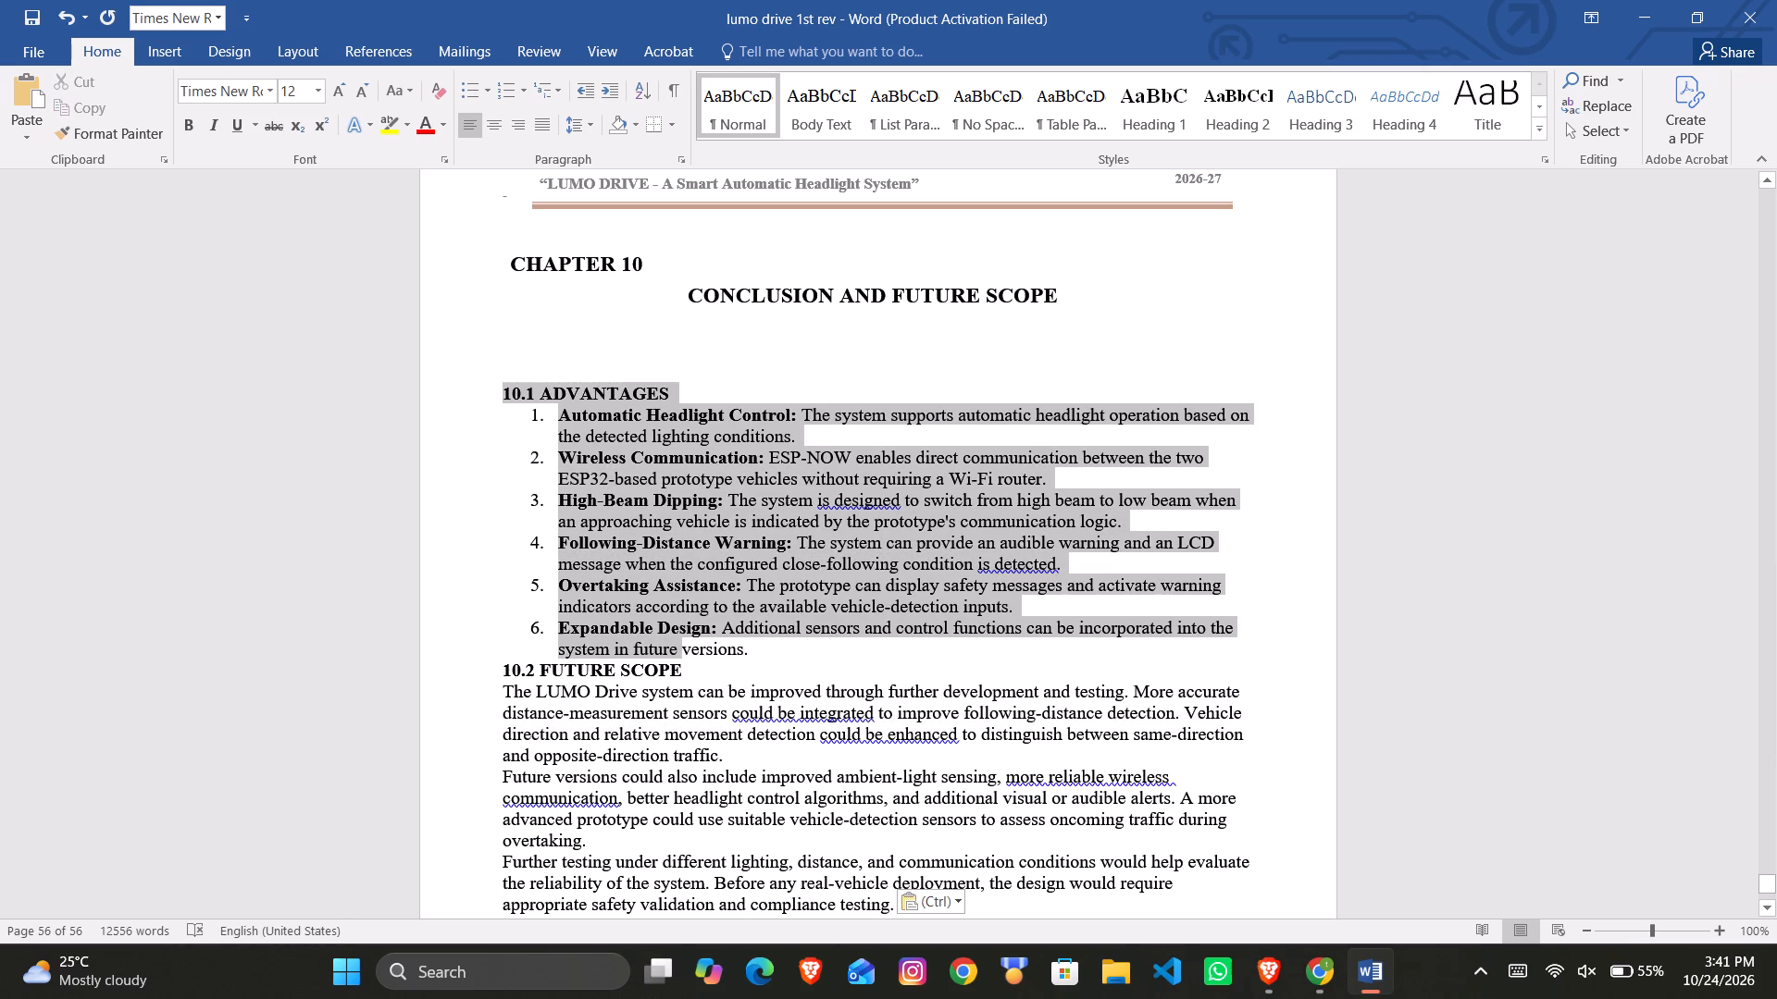
drag(640, 644, 670, 927)
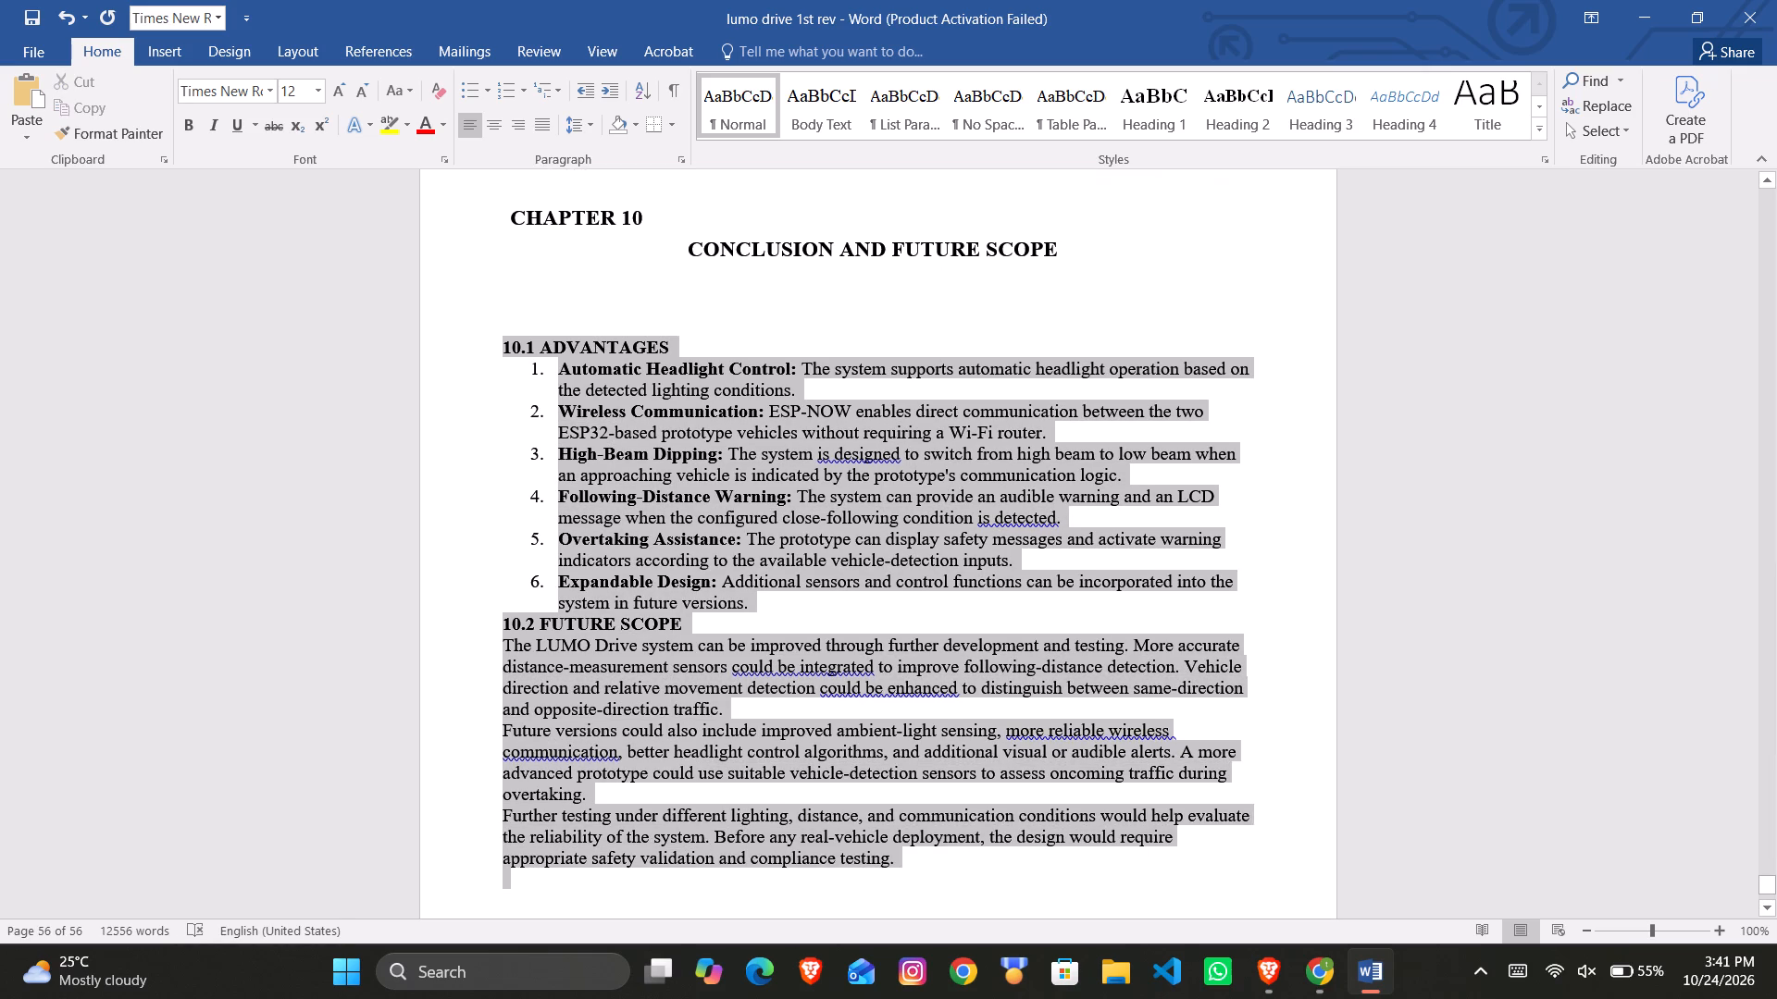
drag(670, 927, 902, 786)
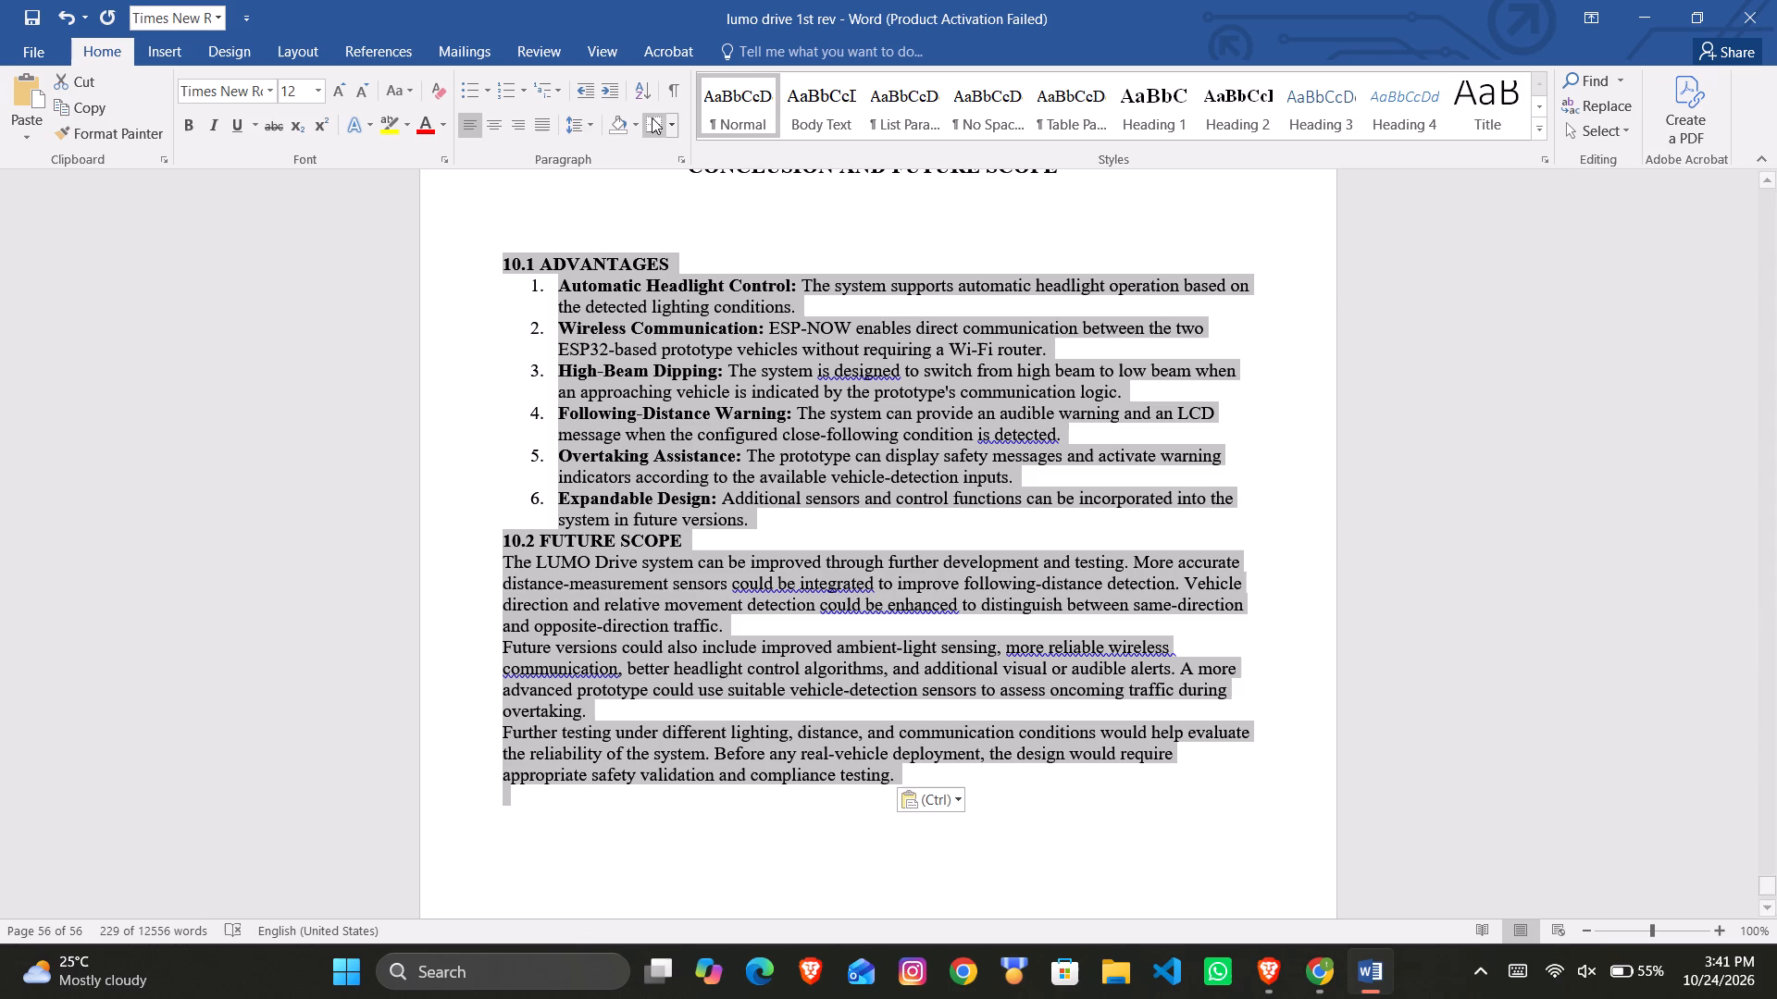
click(548, 122)
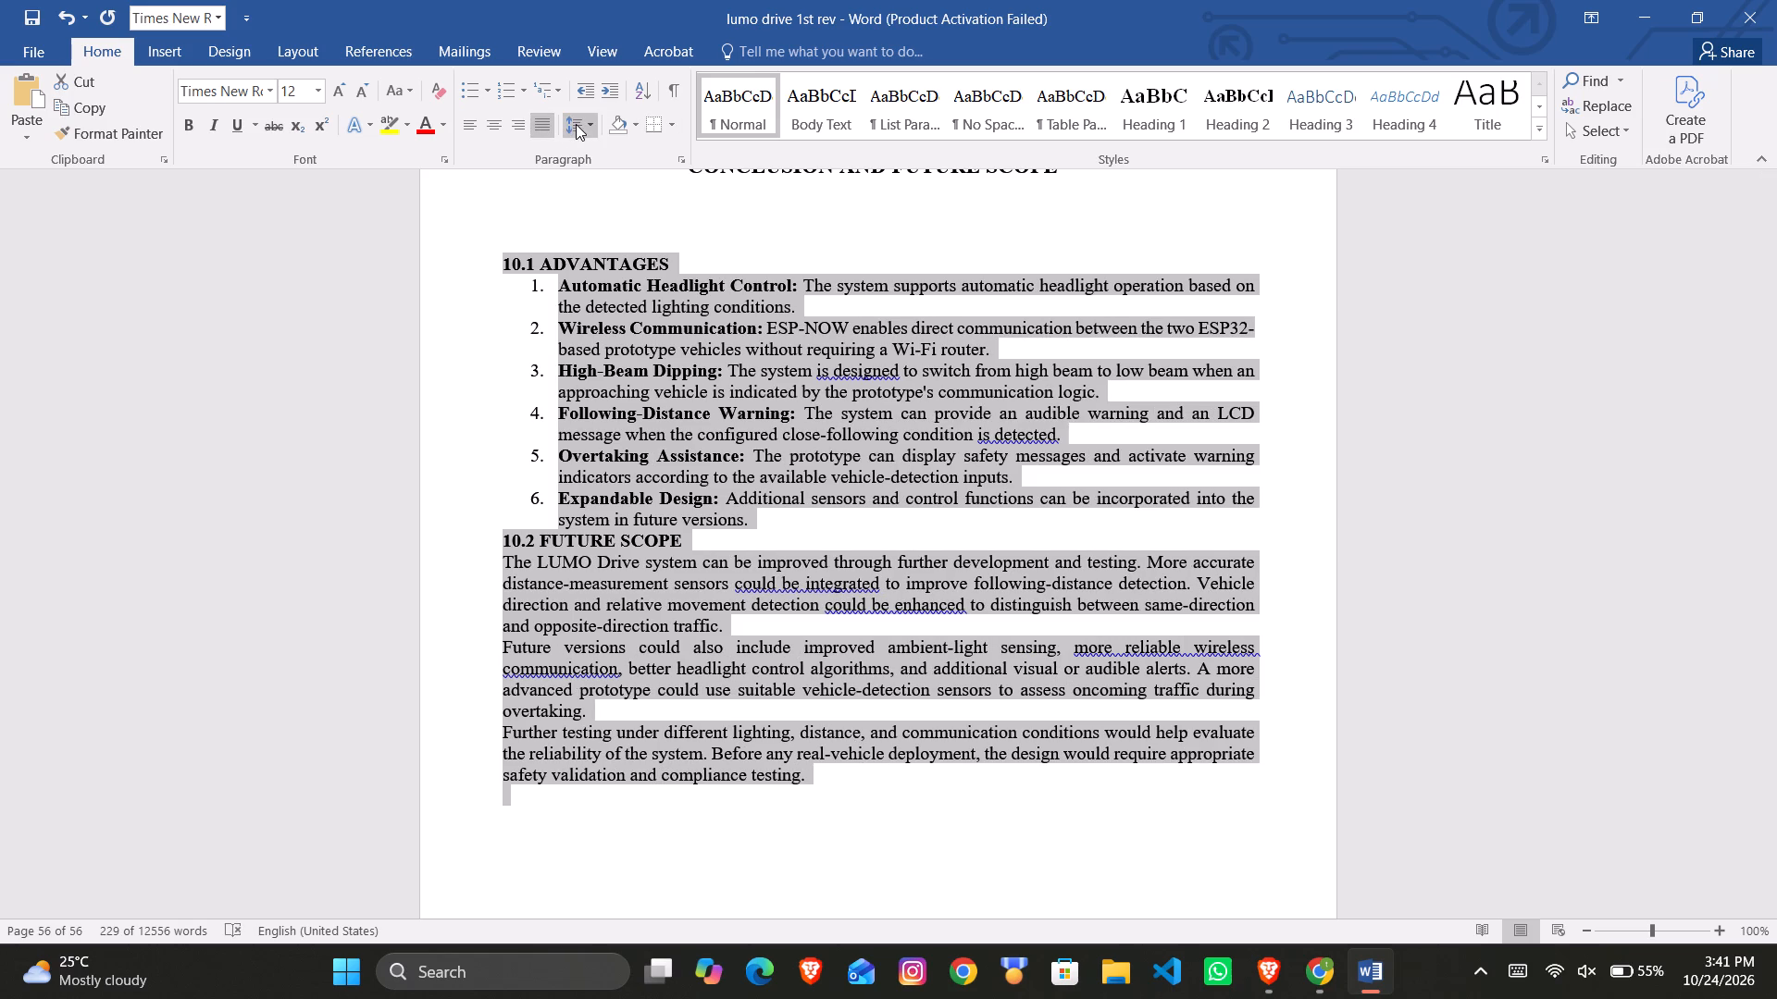
click(576, 124)
click(598, 205)
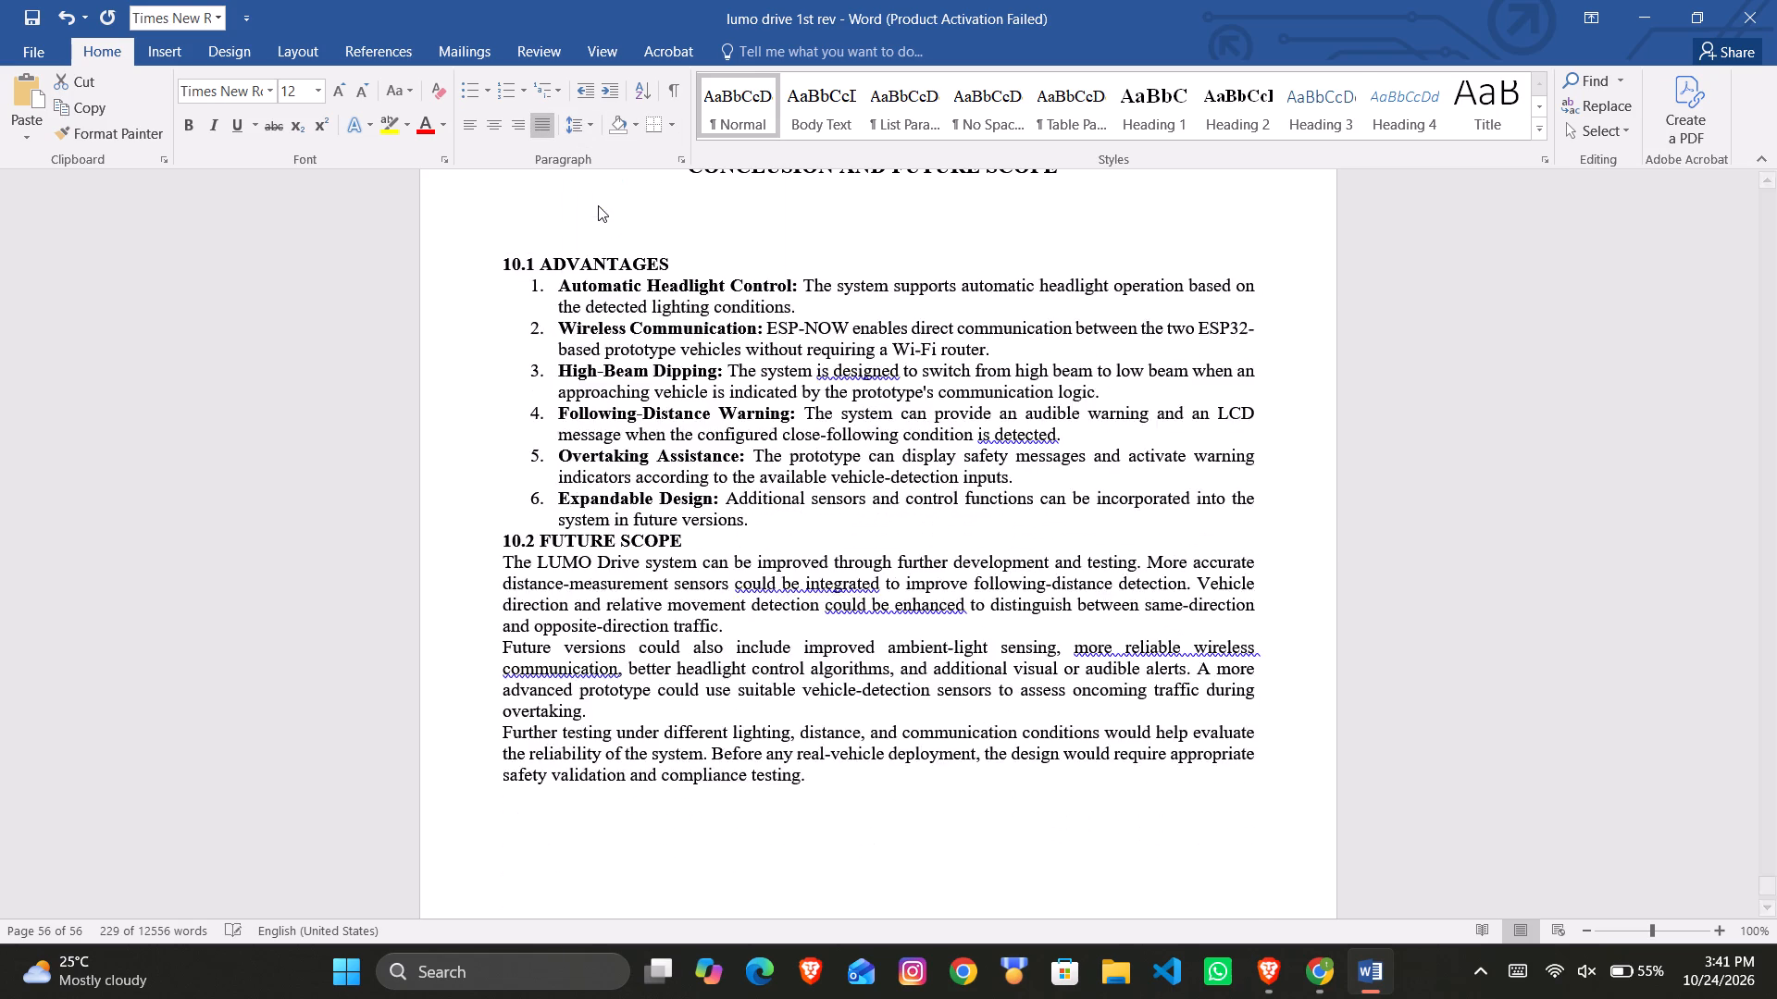
click(596, 442)
Reduce the gap between the title "CONCLUSION AND FUTURE SCOPE" and the 10.1 ADVANTAGES heading to a single blank line.
scroll(596, 442, up, 1)
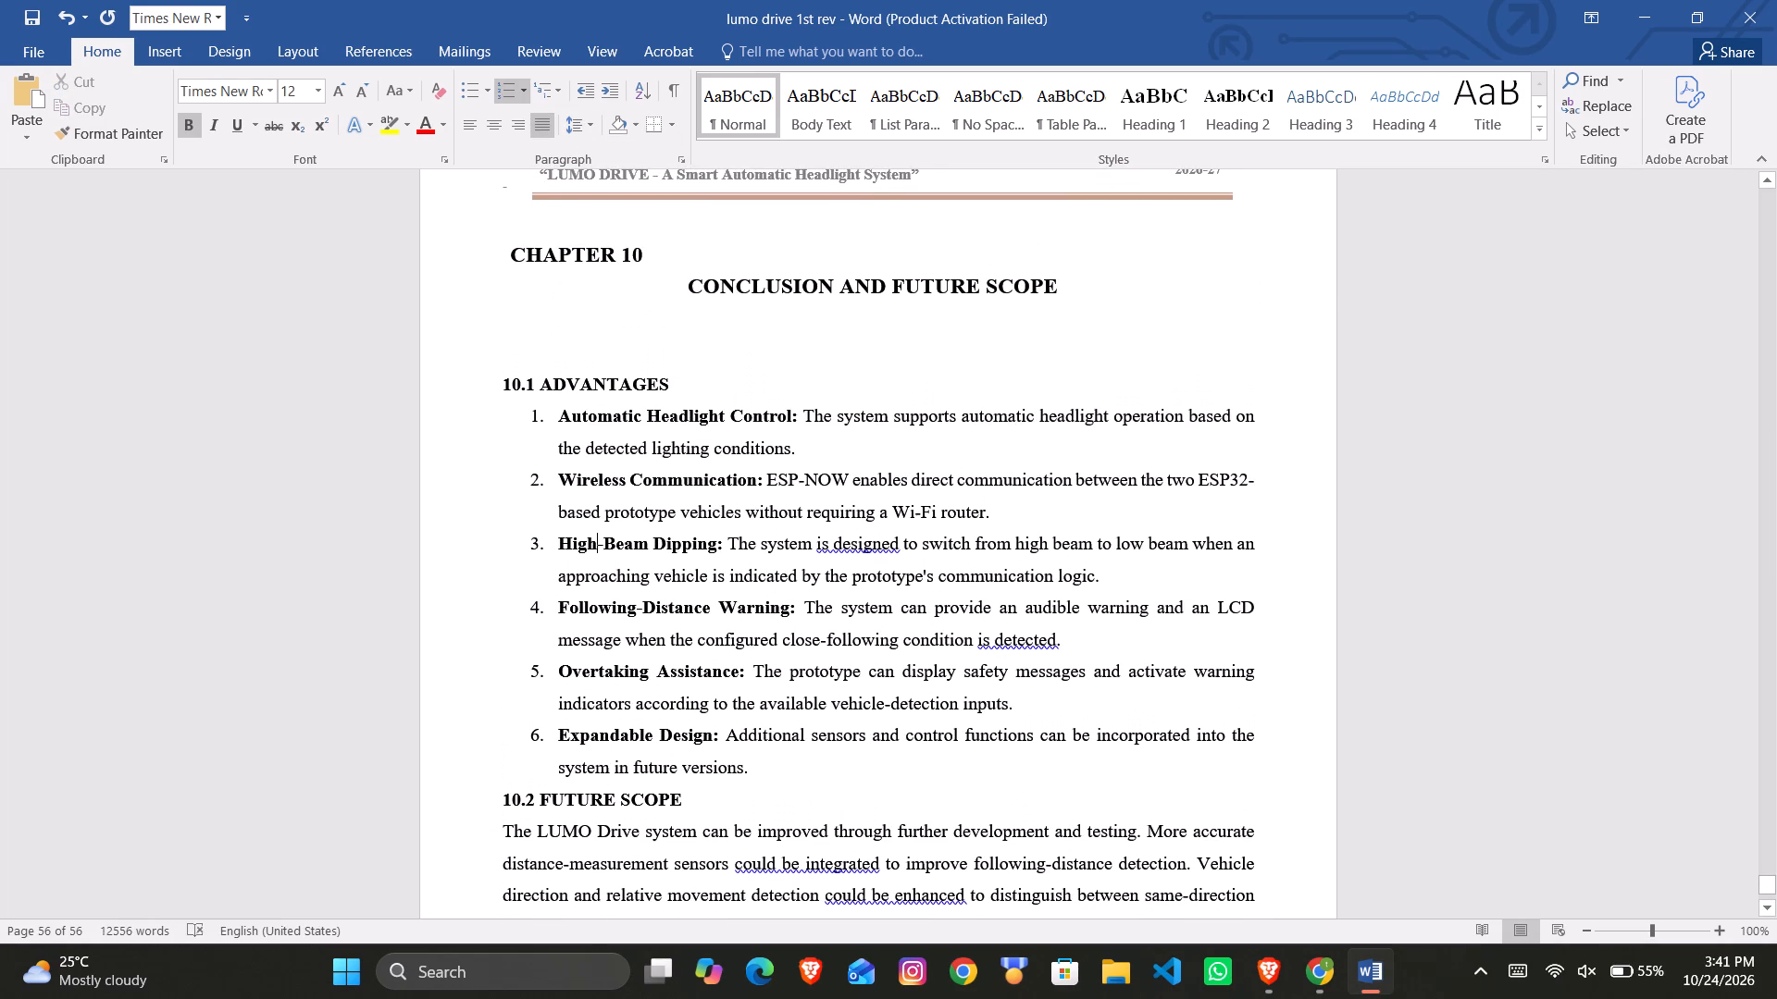
click(541, 350)
key(BackSpace)
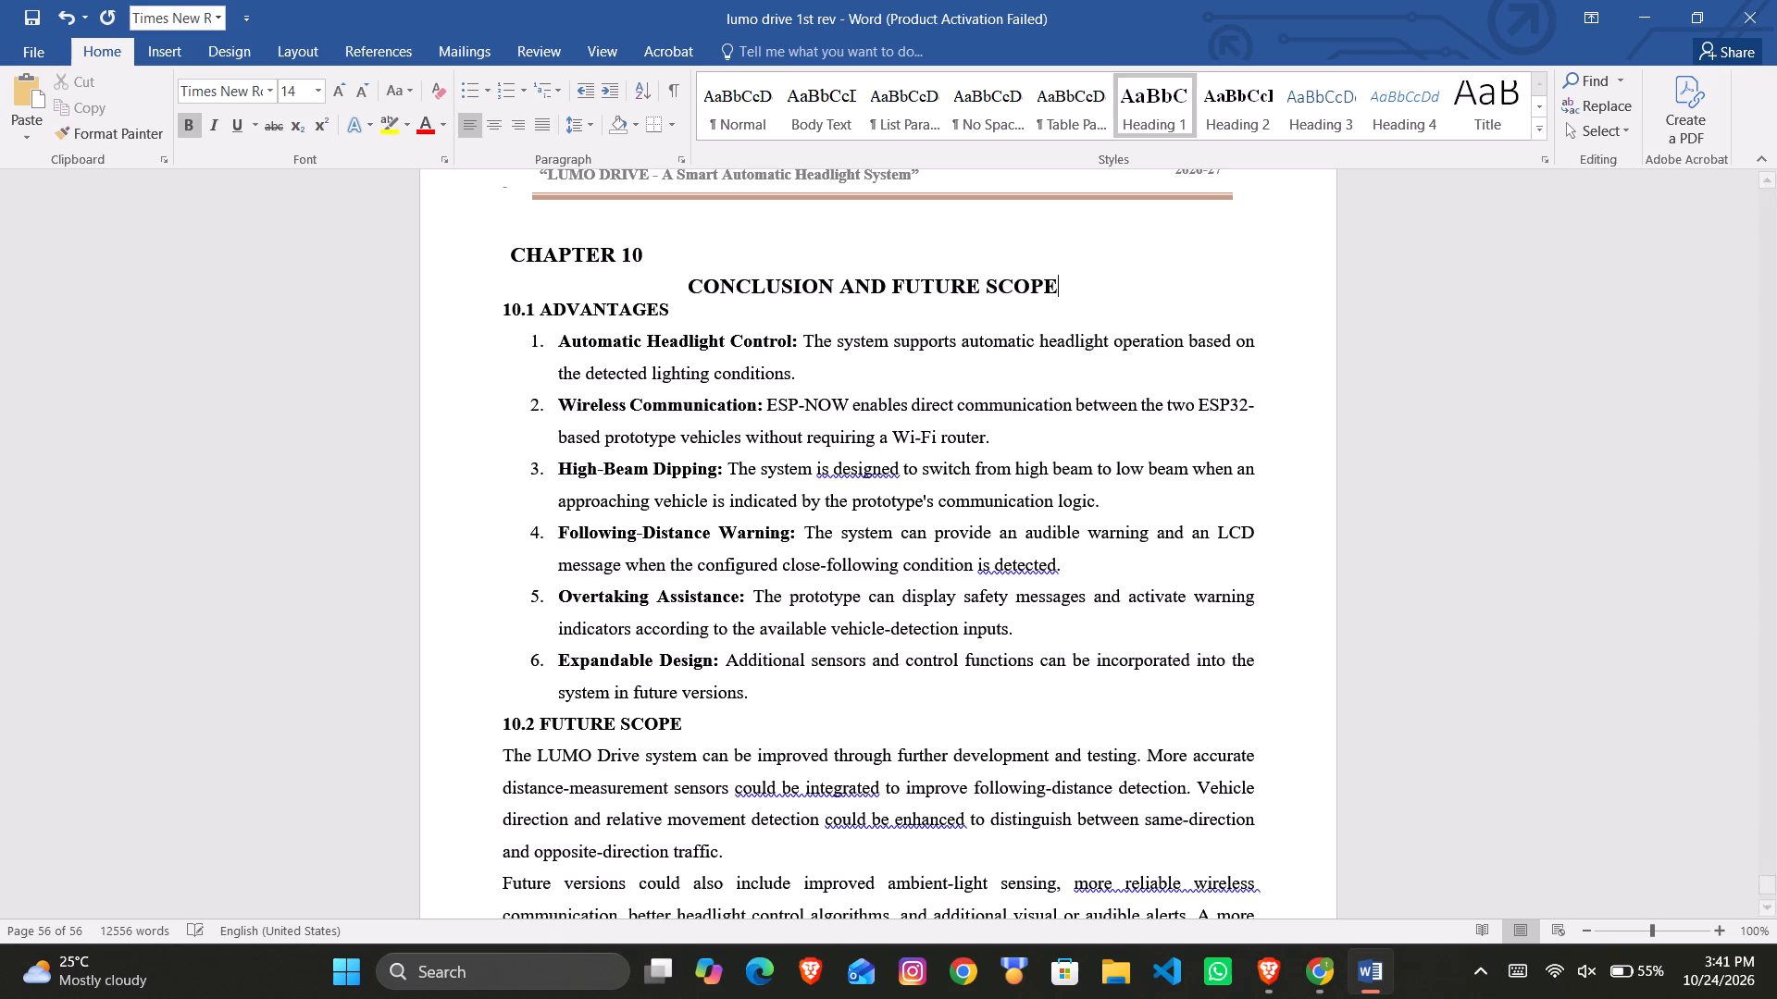
key(Return)
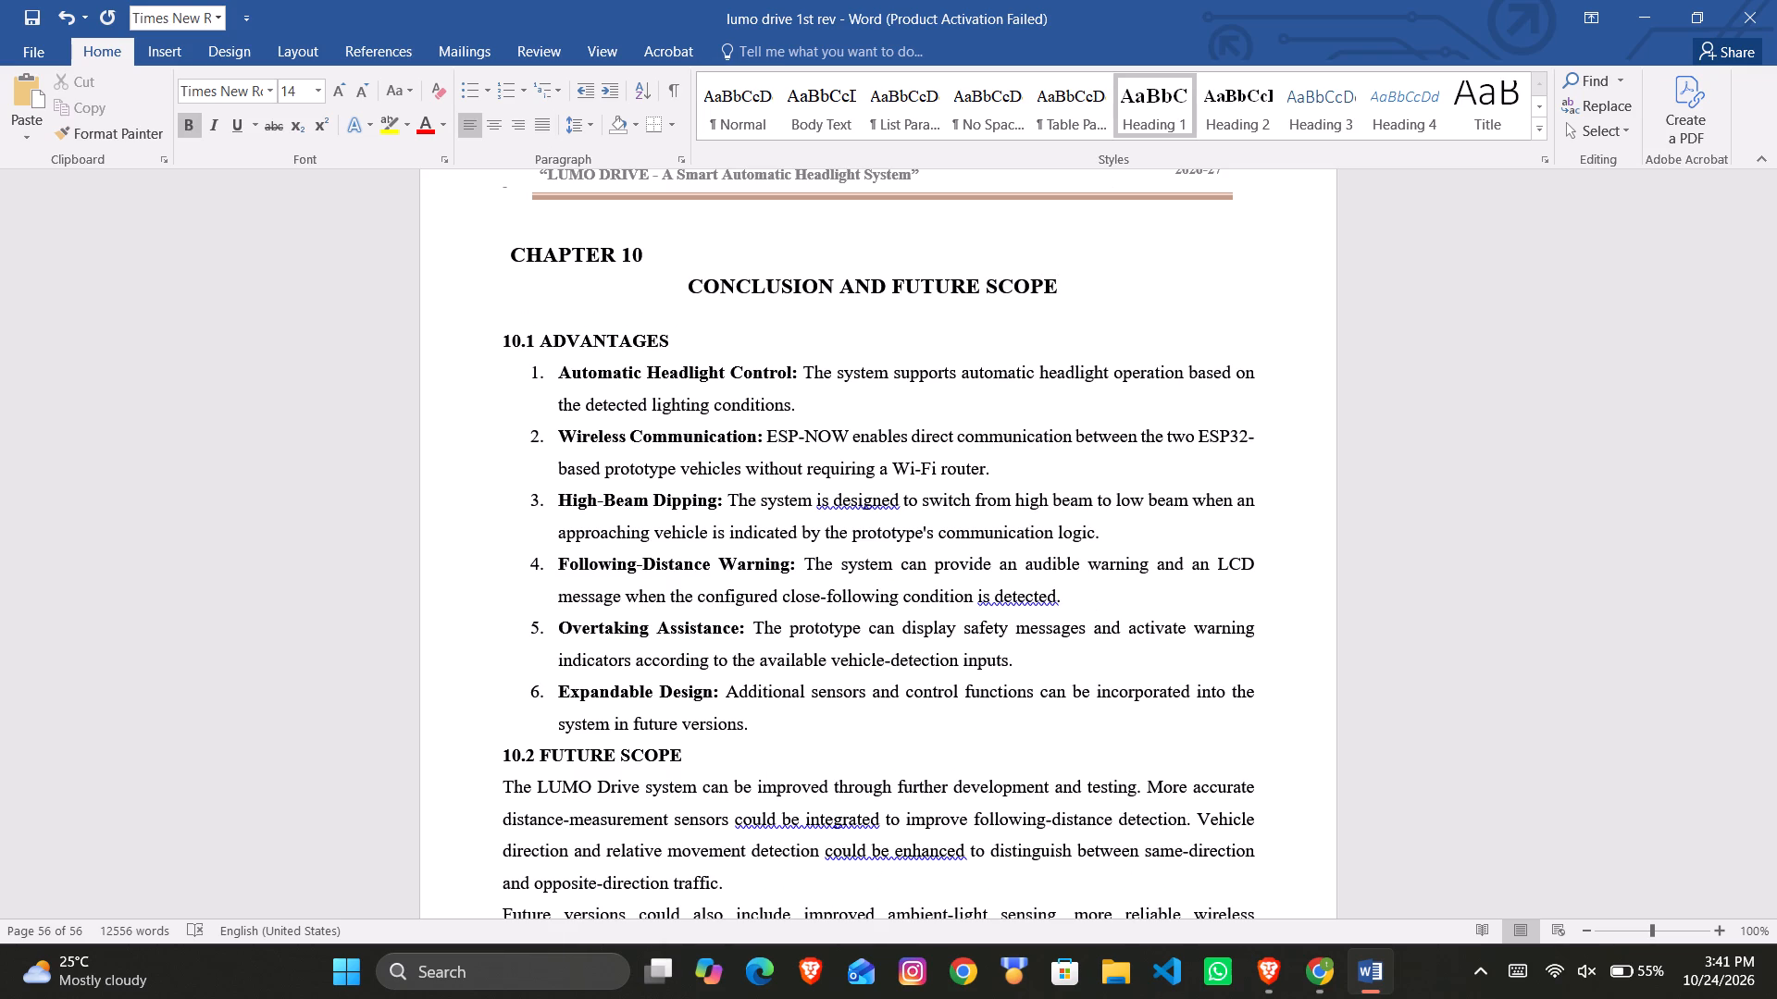
key(Return)
key(BackSpace)
Insert an unnumbered, unindented blank line between the "Expandable Design" list item and the 10.2 FUTURE SCOPE heading.
scroll(624, 575, down, 2)
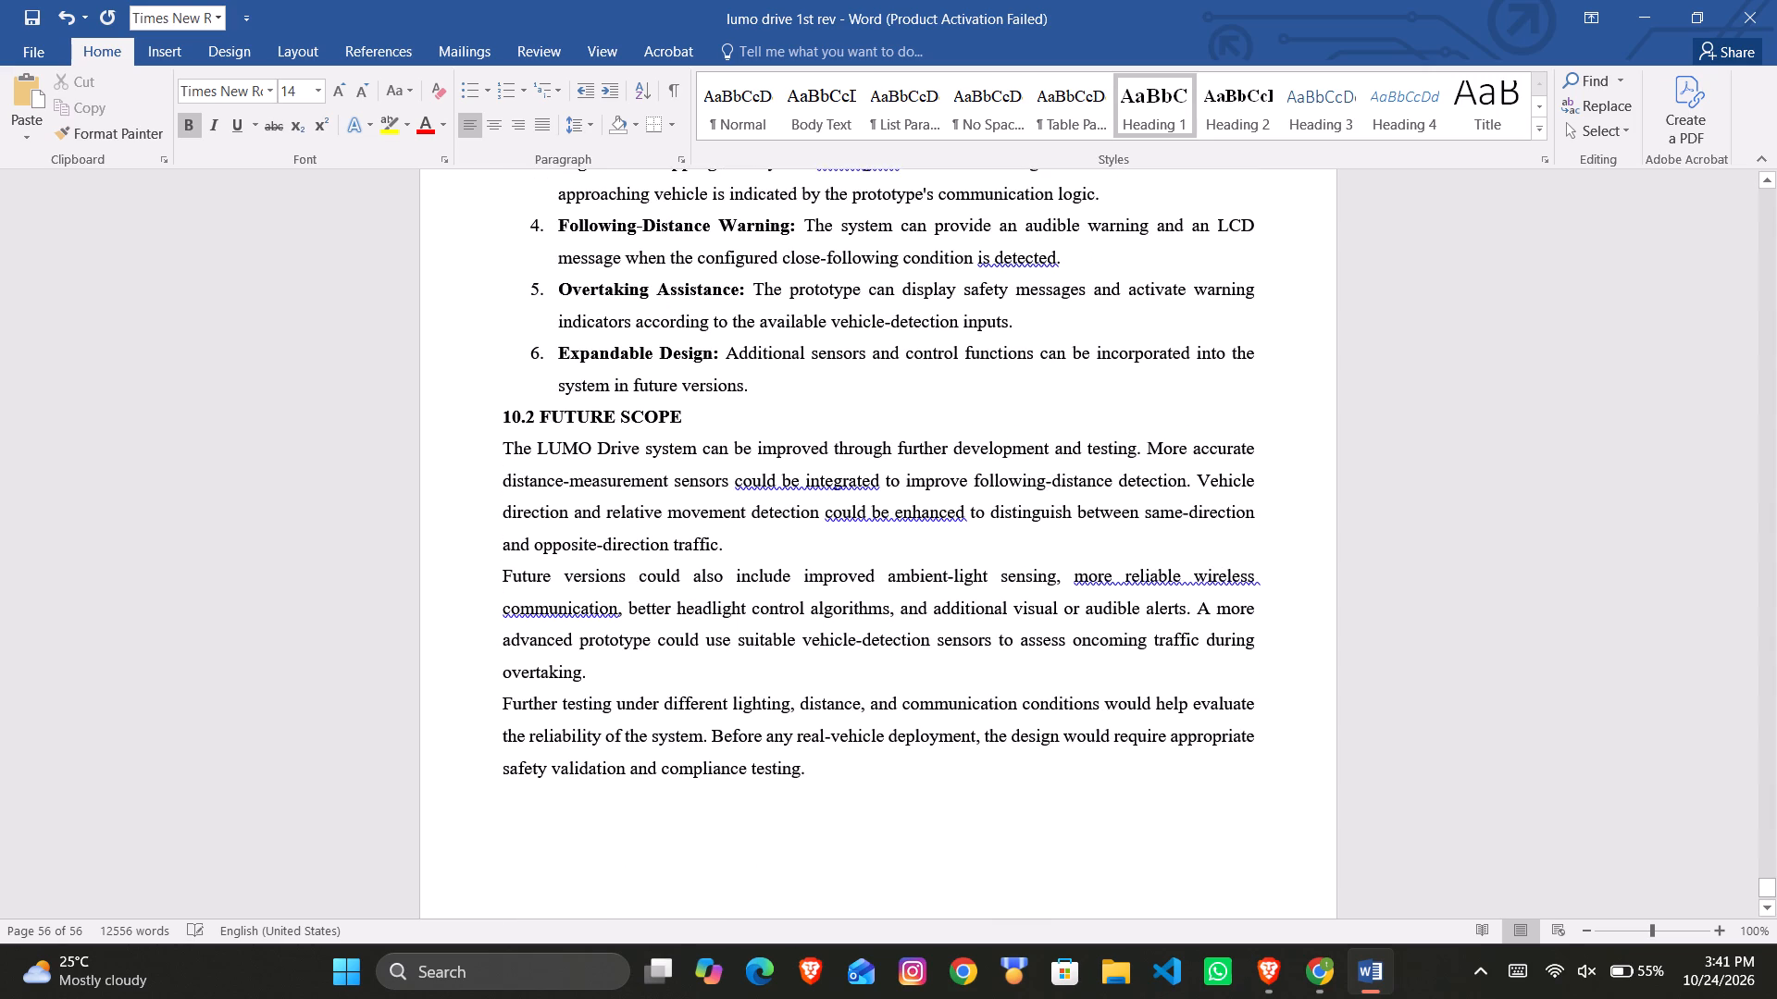
right_click(624, 575)
click(752, 379)
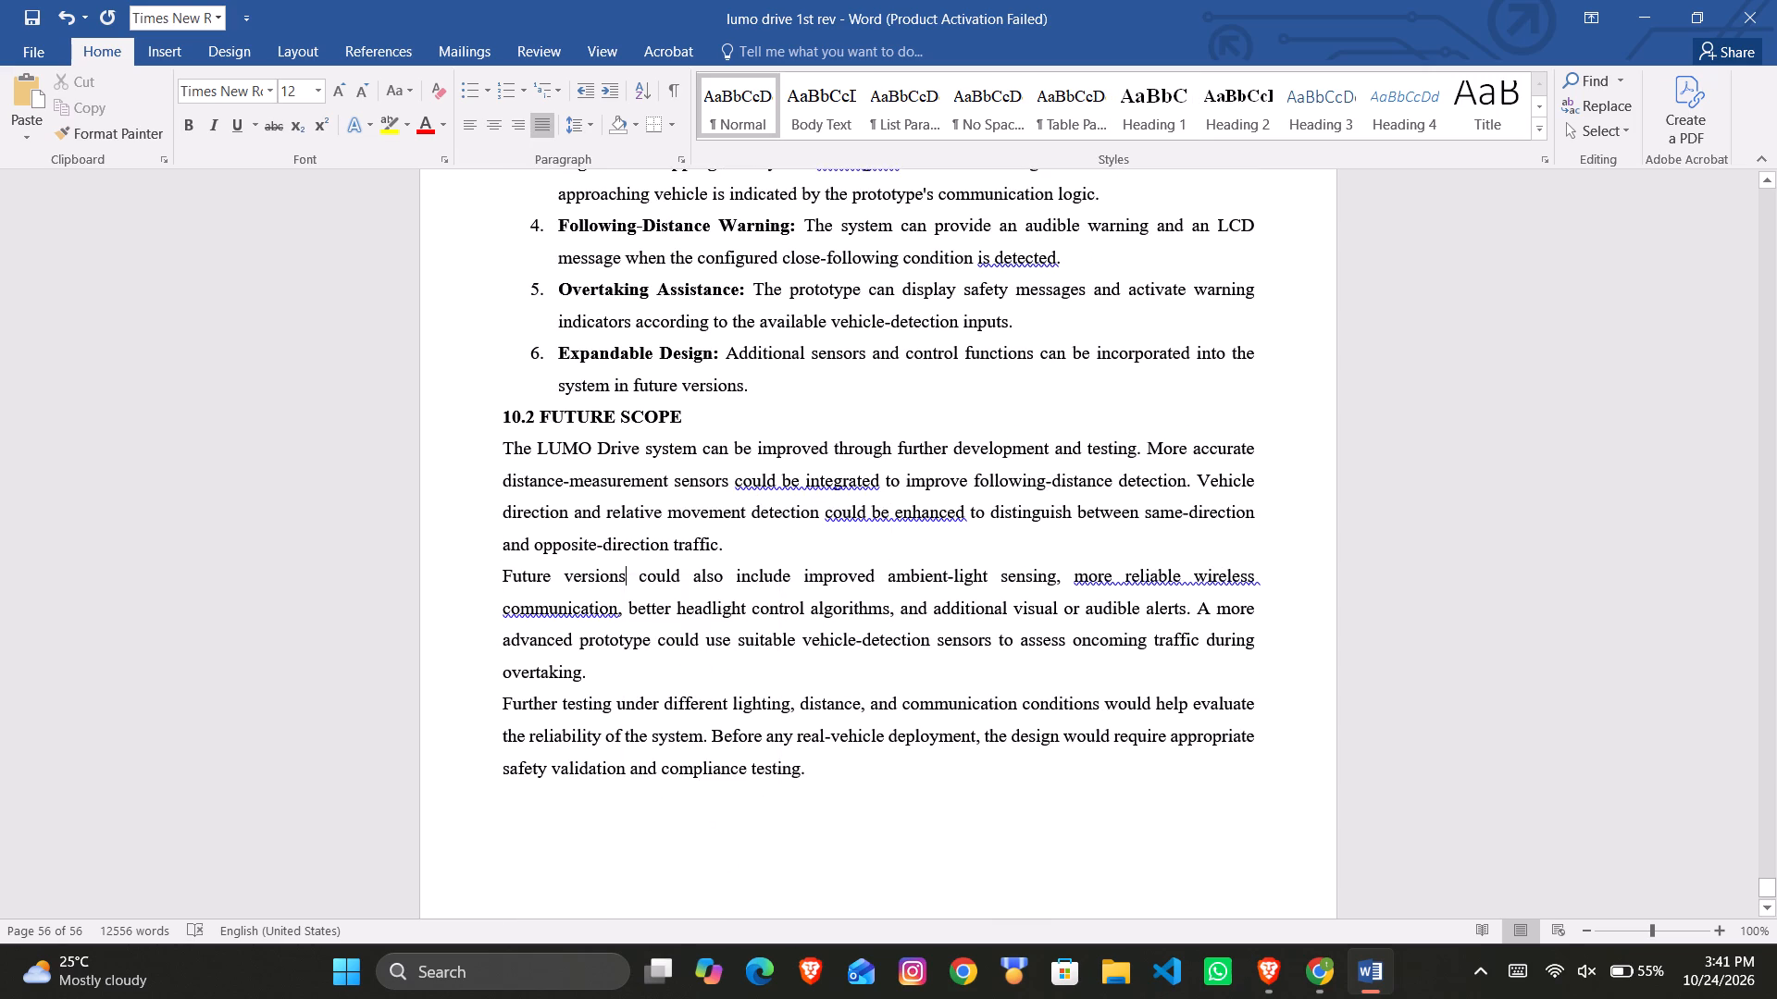
click(752, 388)
key(Return)
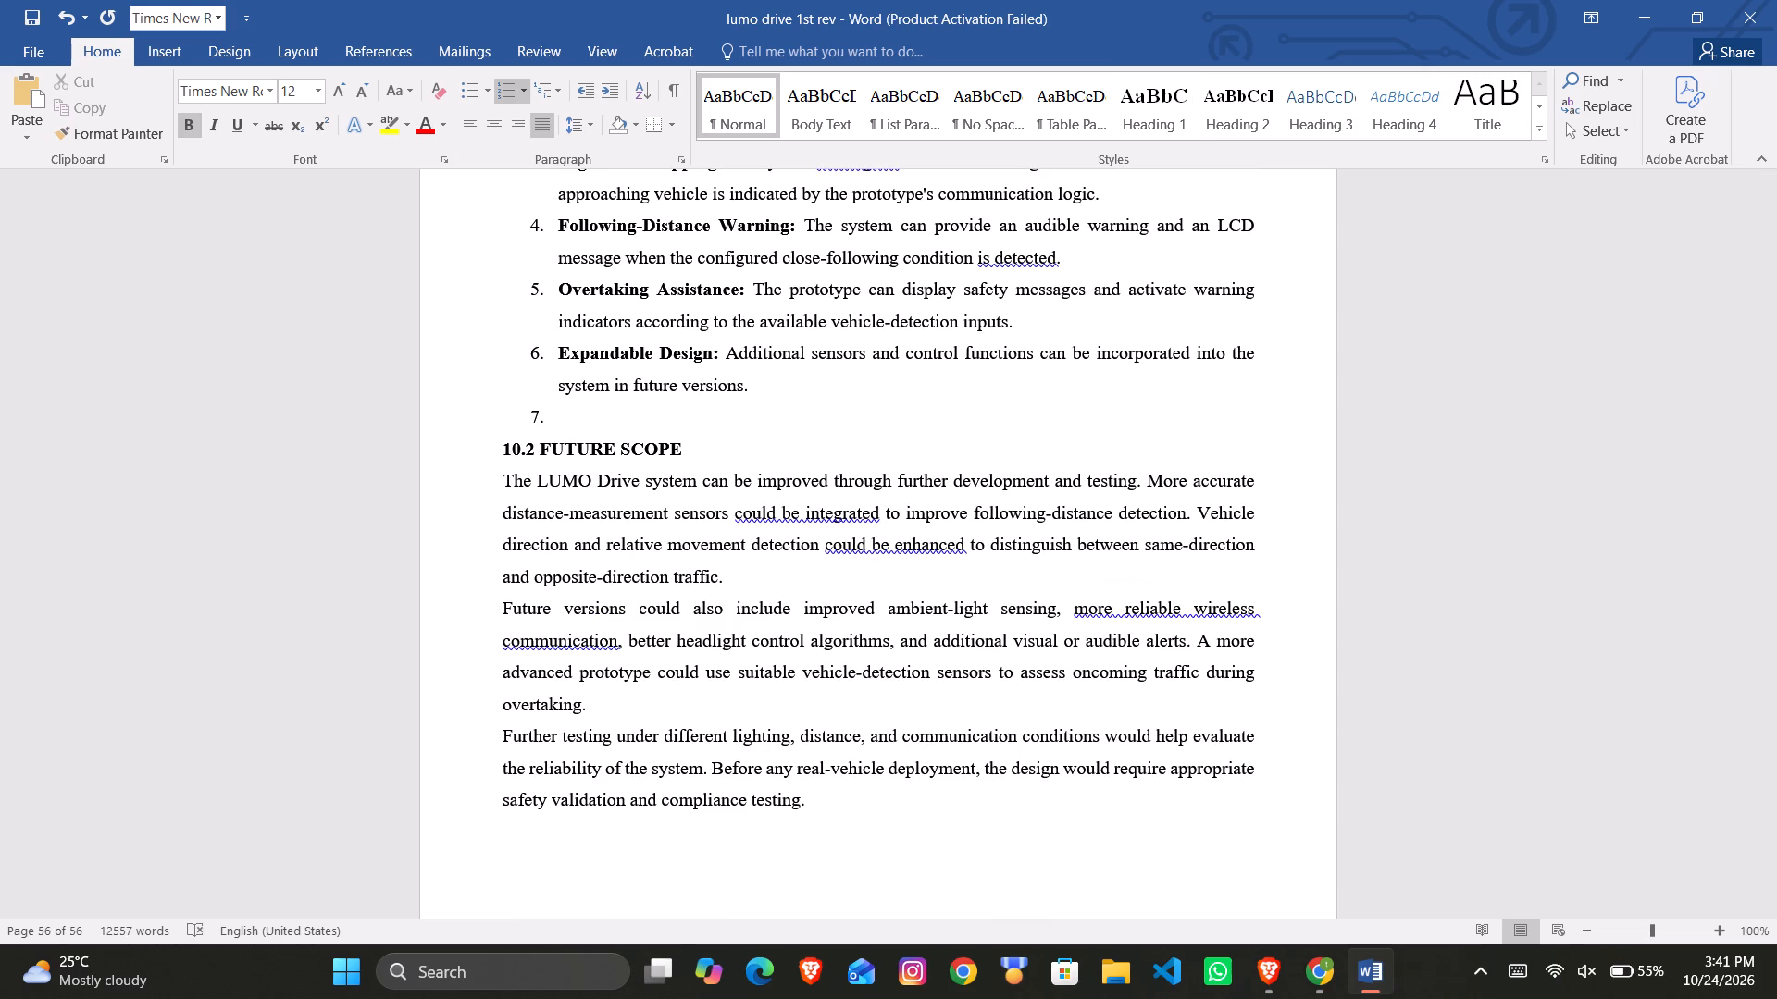
key(BackSpace)
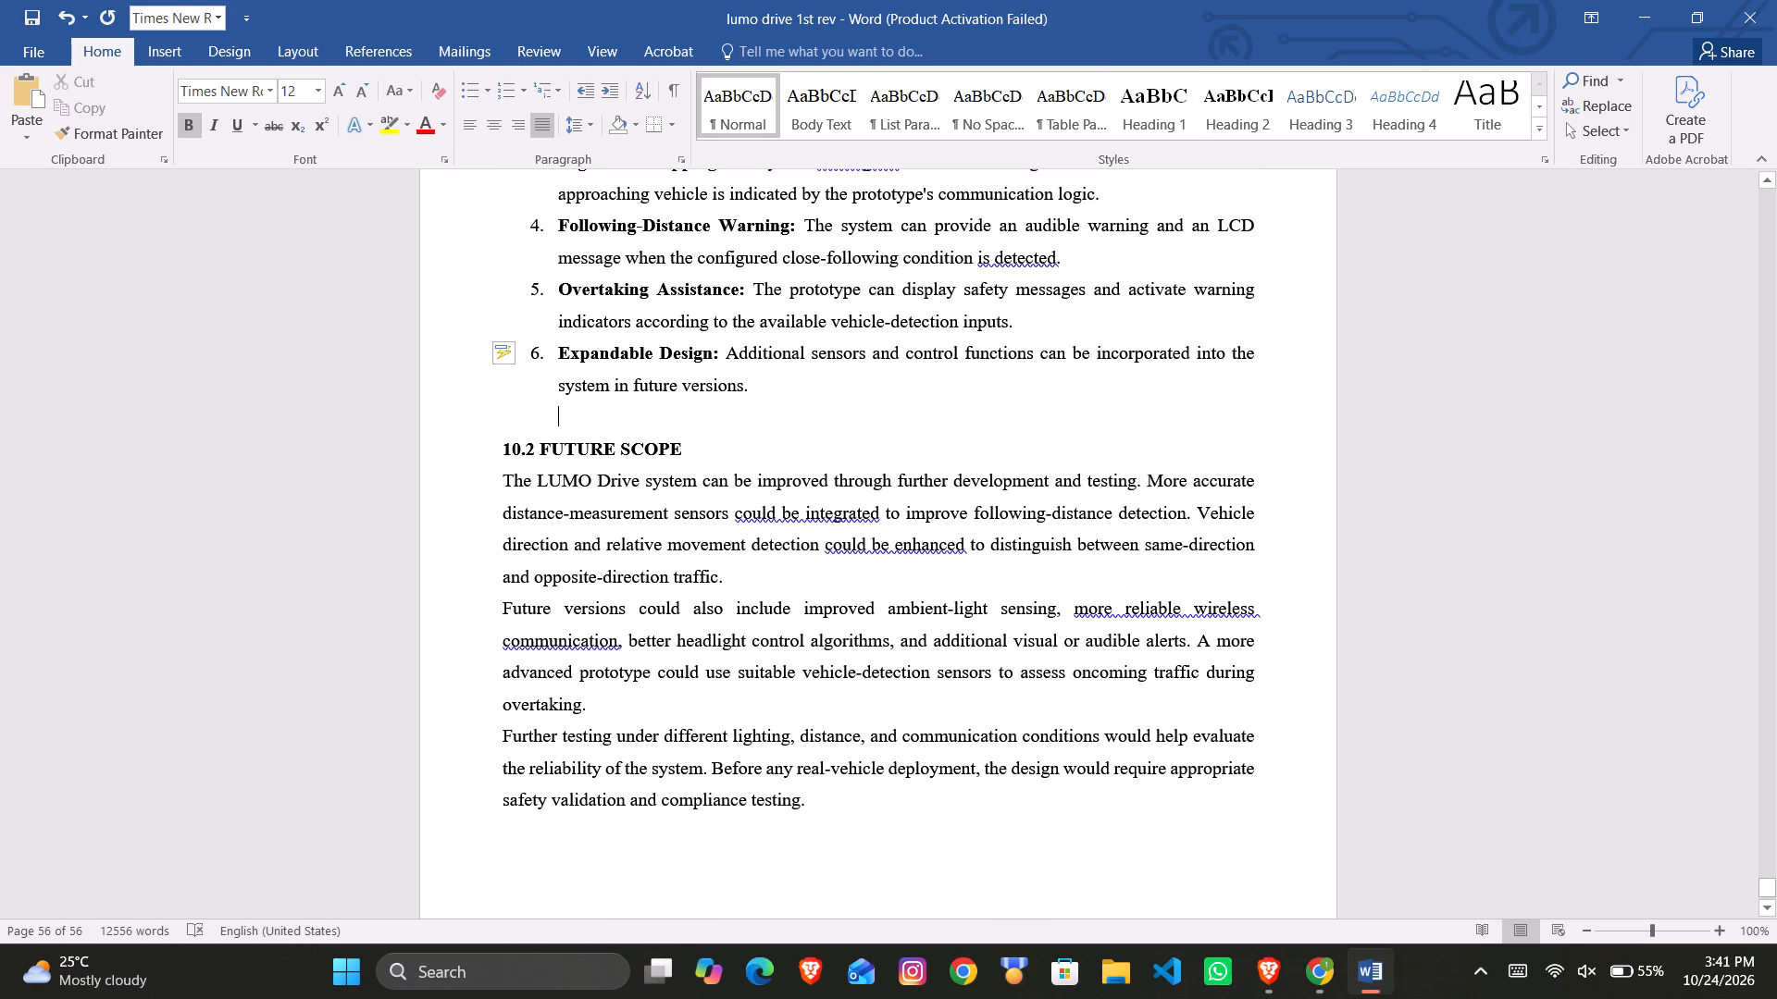
key(BackSpace)
key(BackSpace)
Start a new blank line directly below the last paragraph of section 10.2 FUTURE SCOPE.
scroll(745, 492, down, 1)
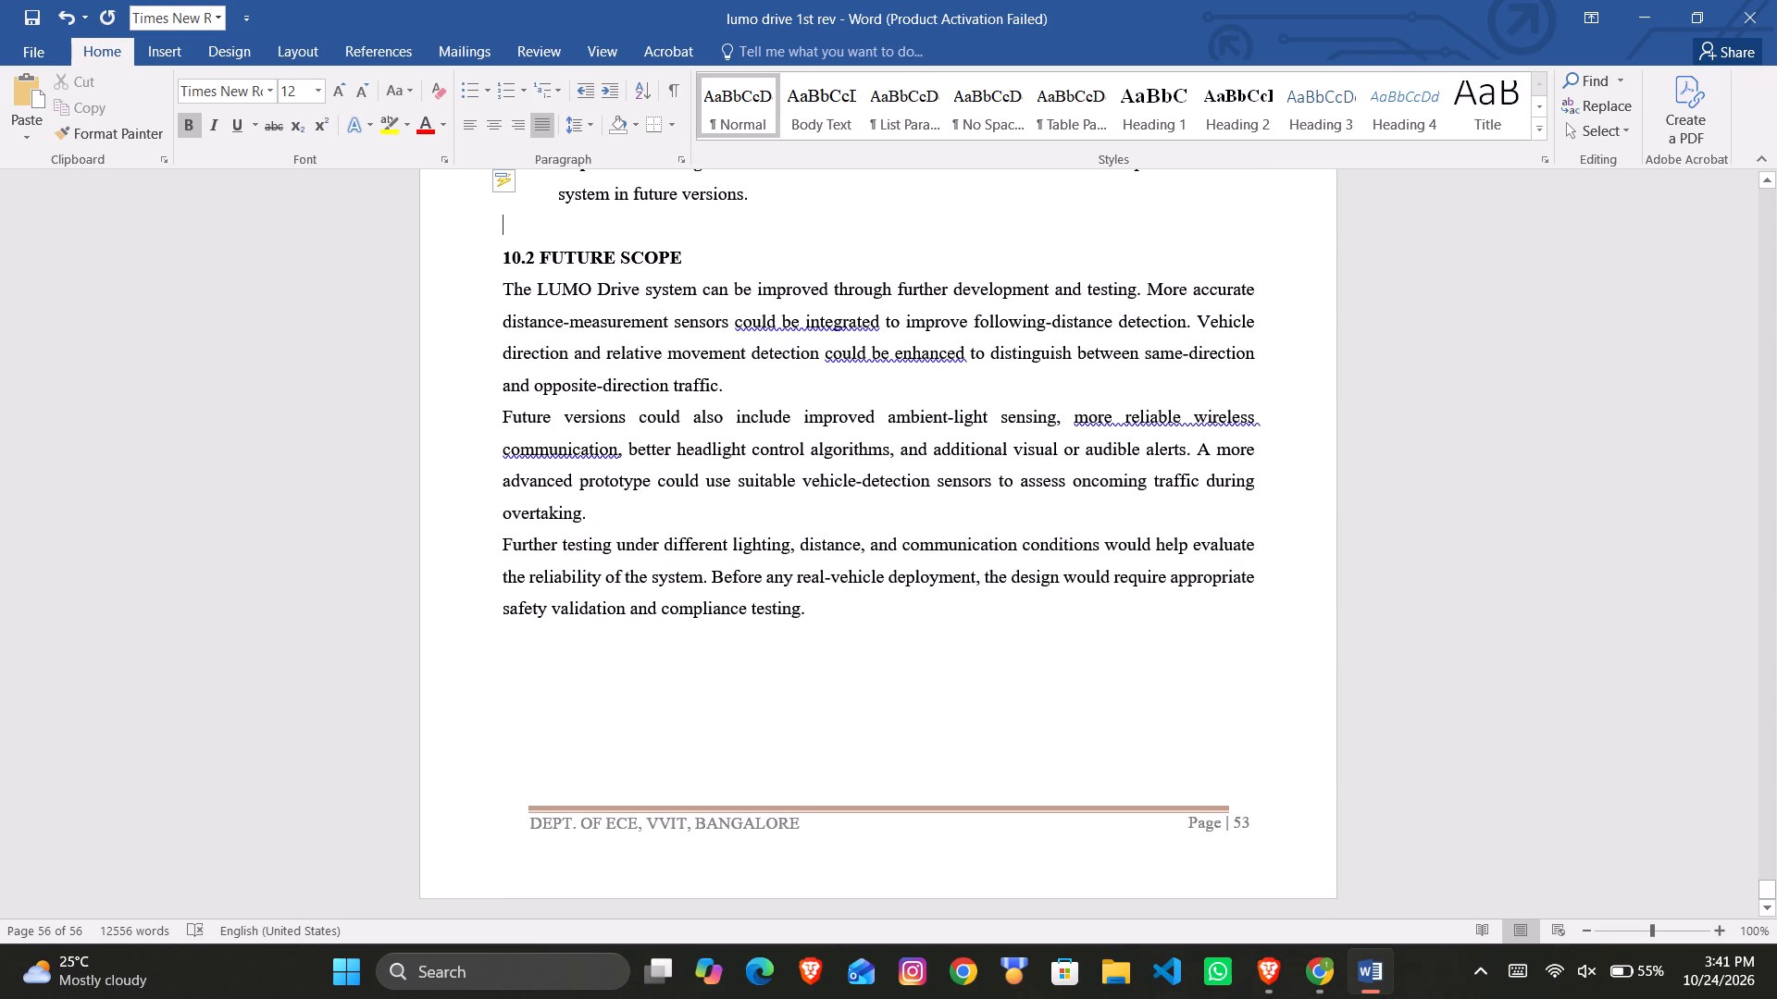
scroll(805, 621, down, 2)
click(832, 755)
Switch to the ChatGPT conversation in Chrome and review the generated Chapter 10 text, the formatting rules and the recommended report structure.
click(1305, 982)
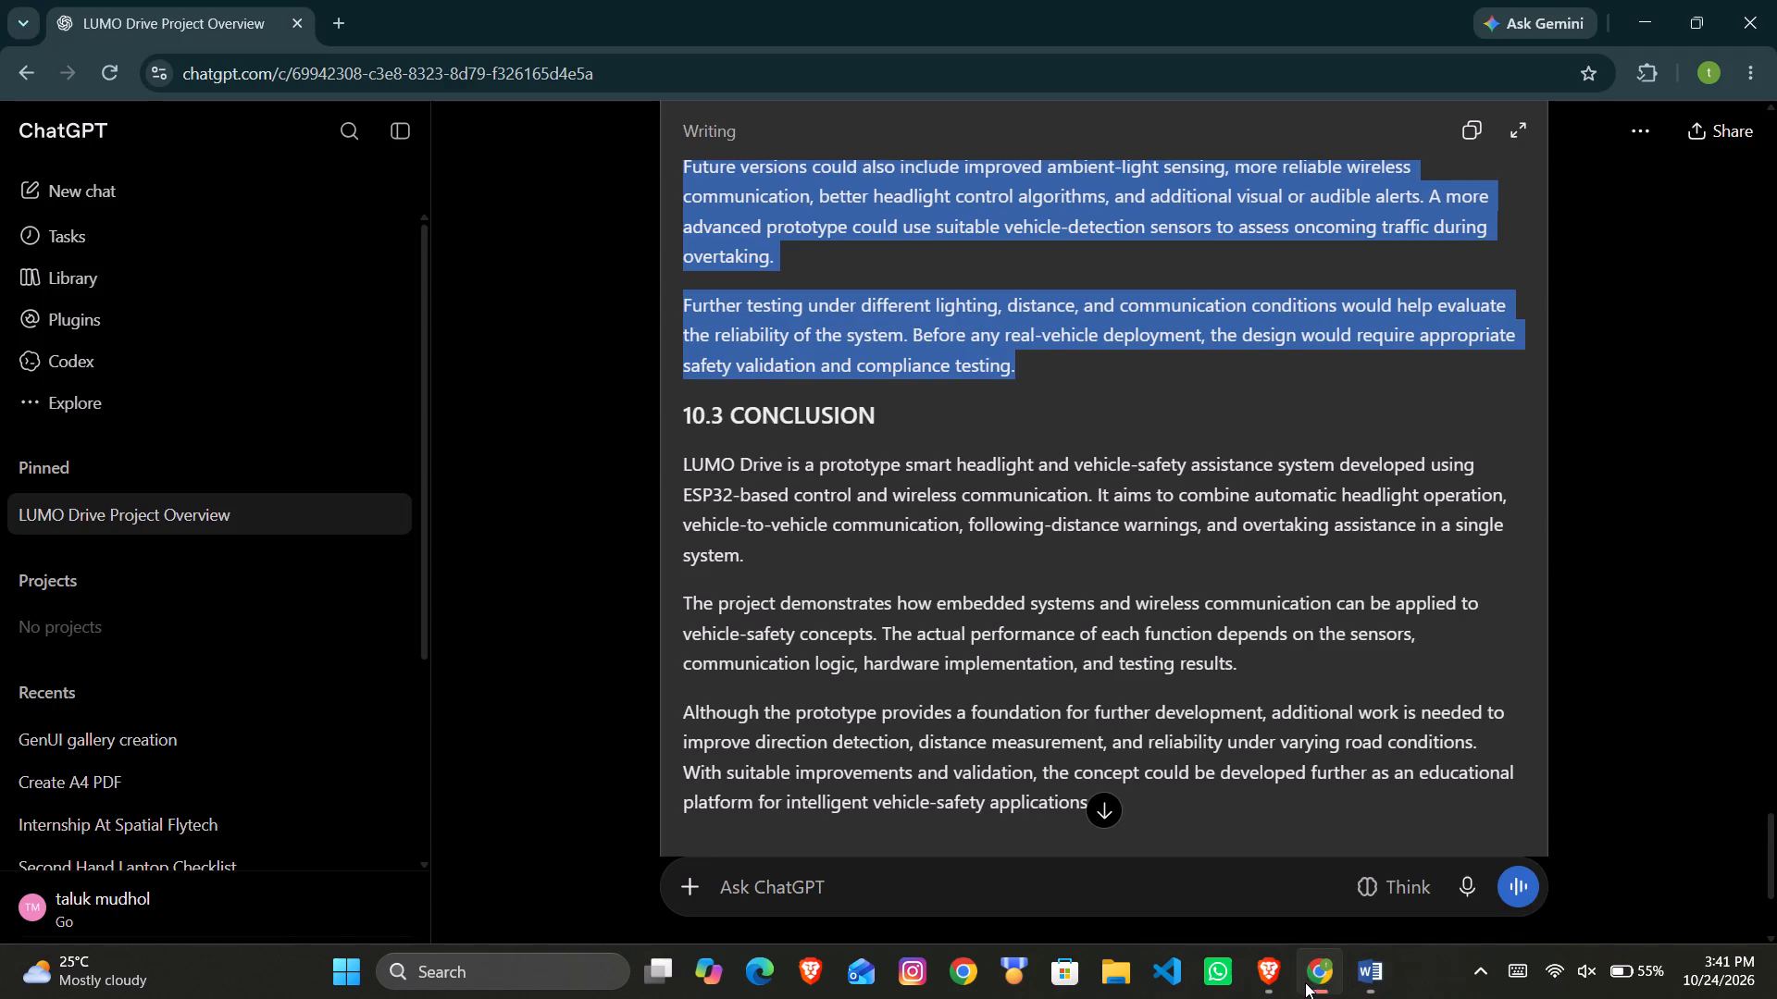
click(1174, 507)
scroll(1174, 507, down, 2)
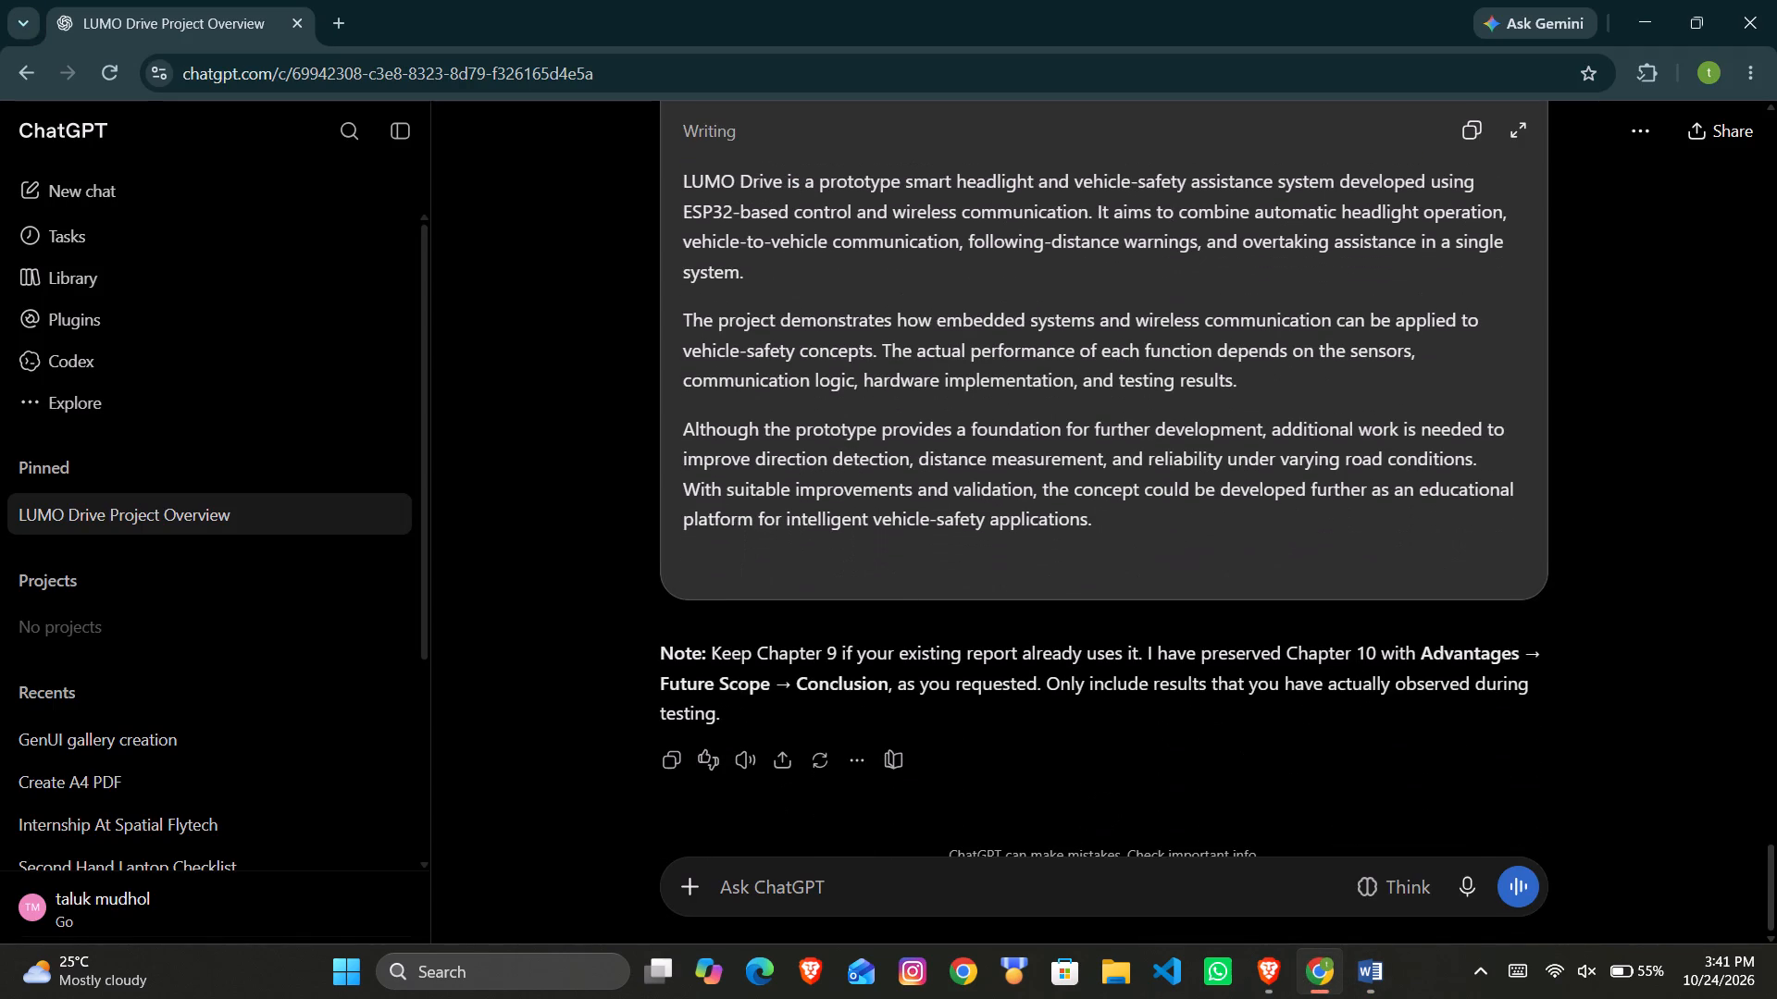
scroll(1174, 507, down, 2)
scroll(1054, 610, up, 1)
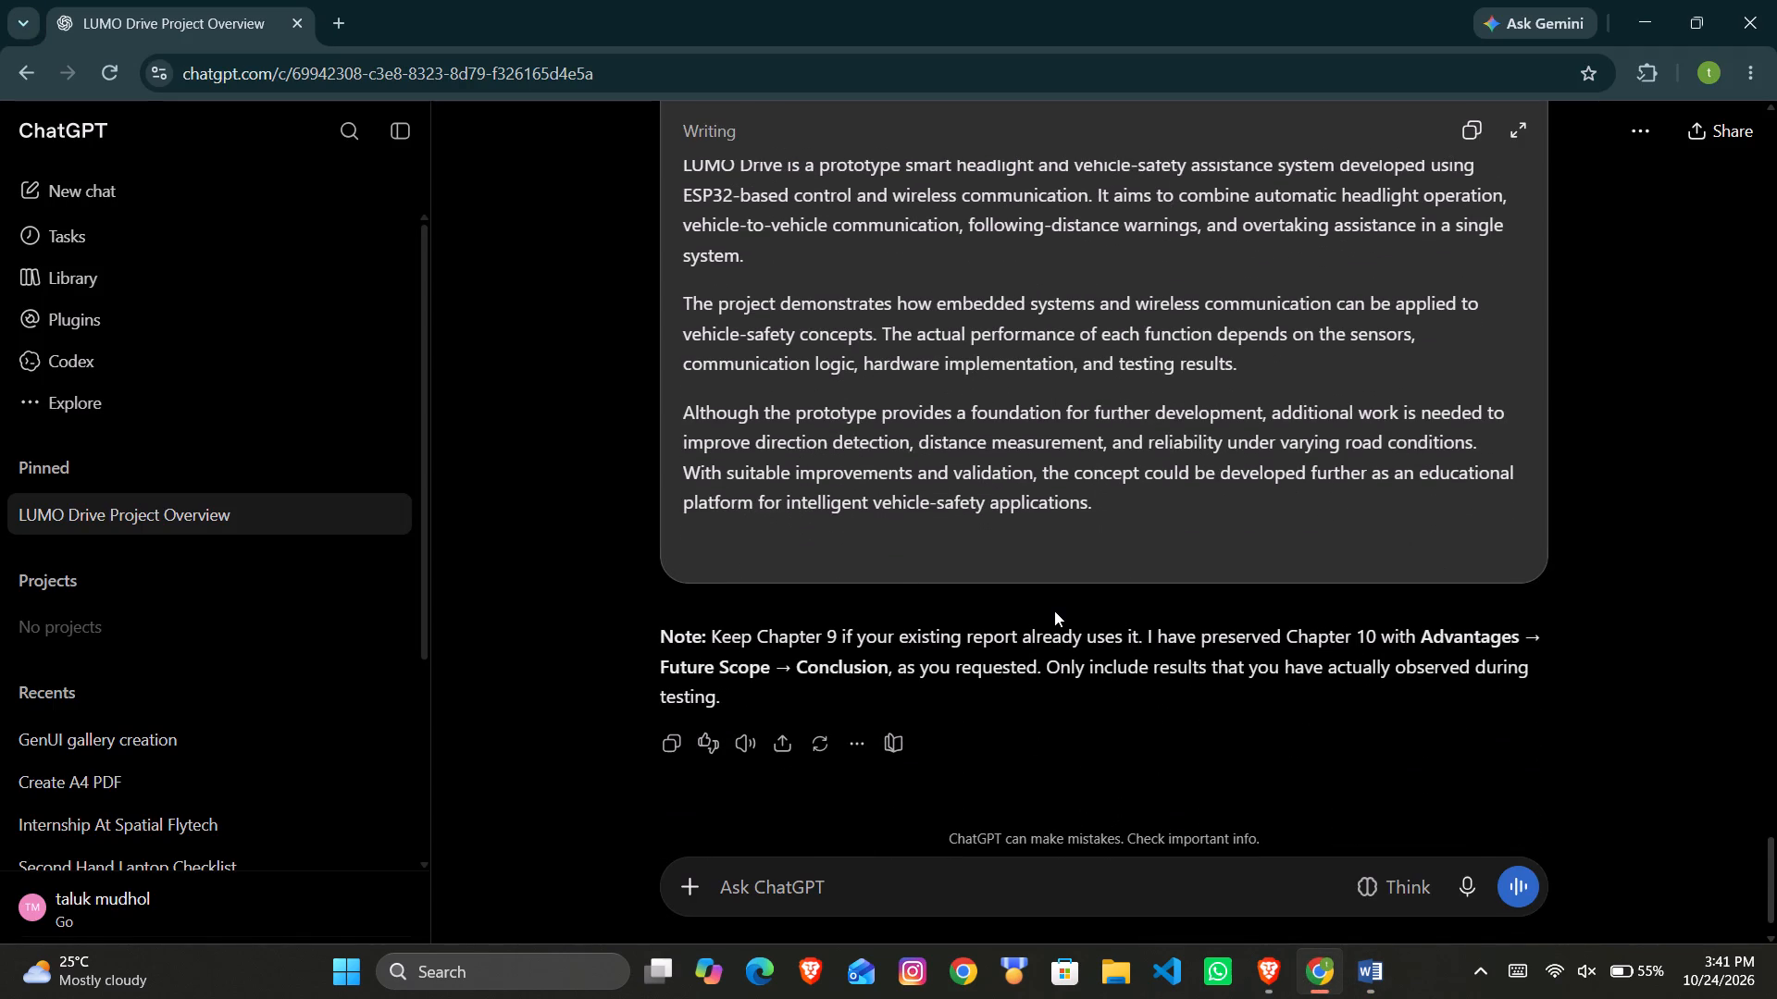
scroll(1054, 610, up, 5)
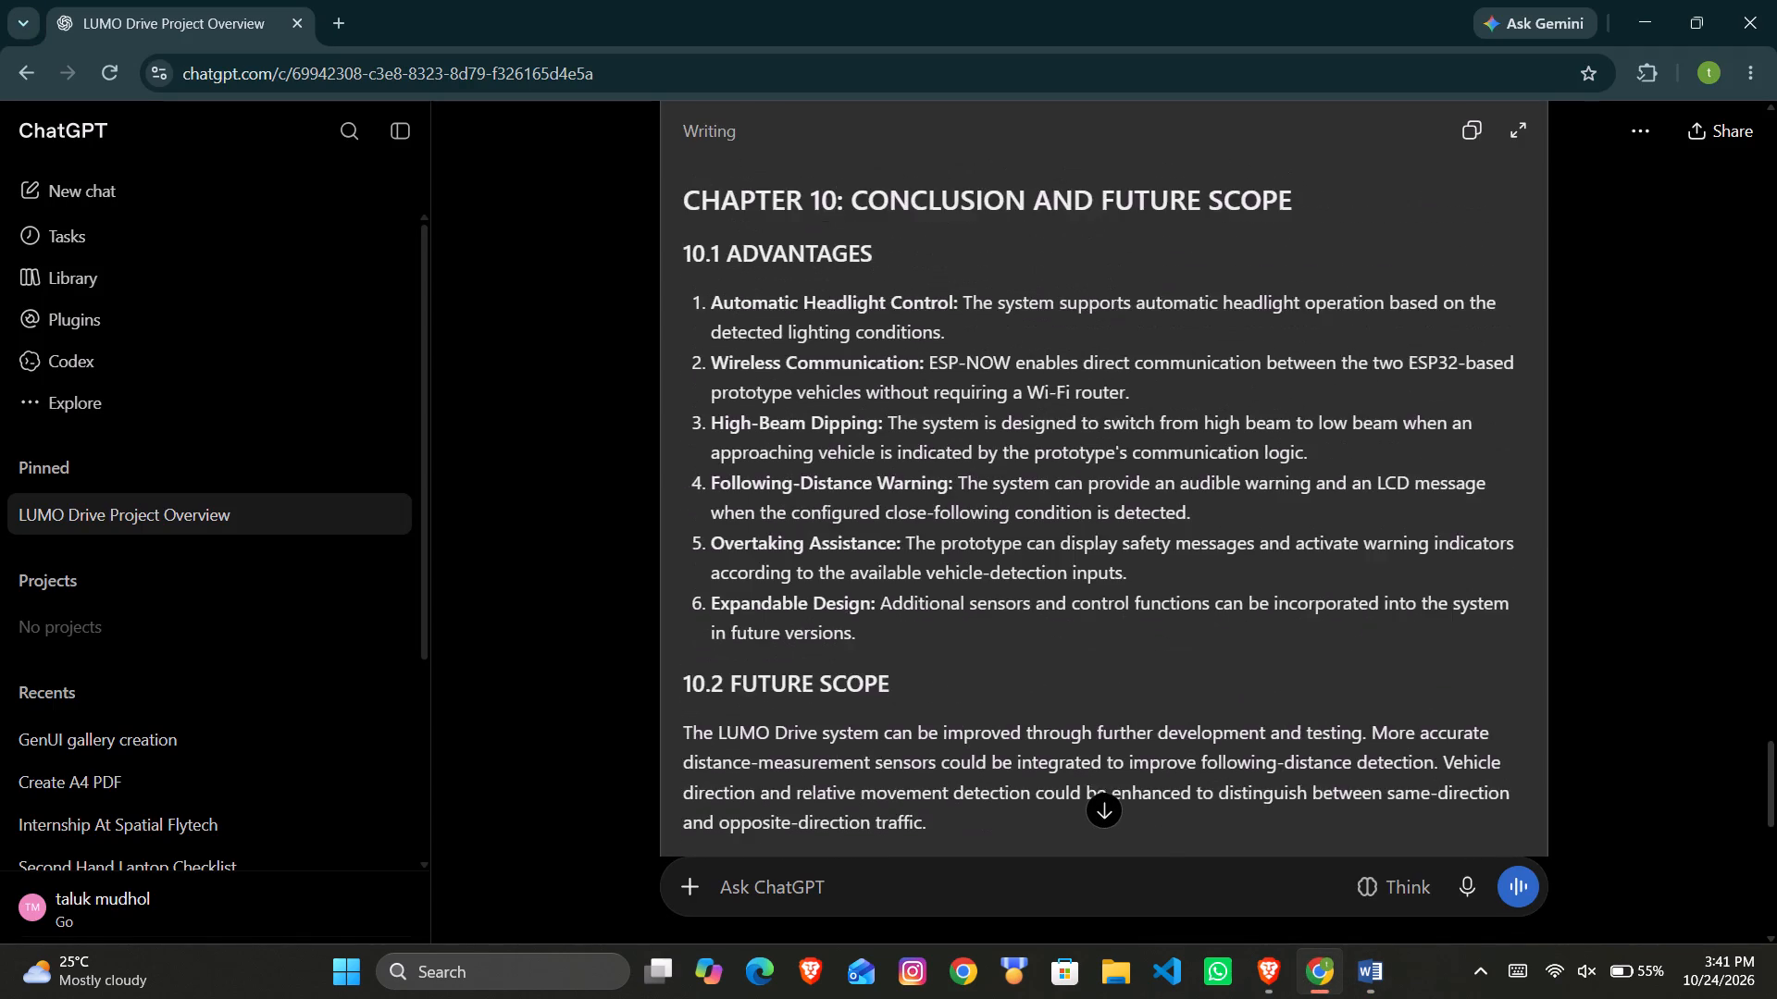
scroll(1054, 610, up, 1)
scroll(1054, 610, down, 2)
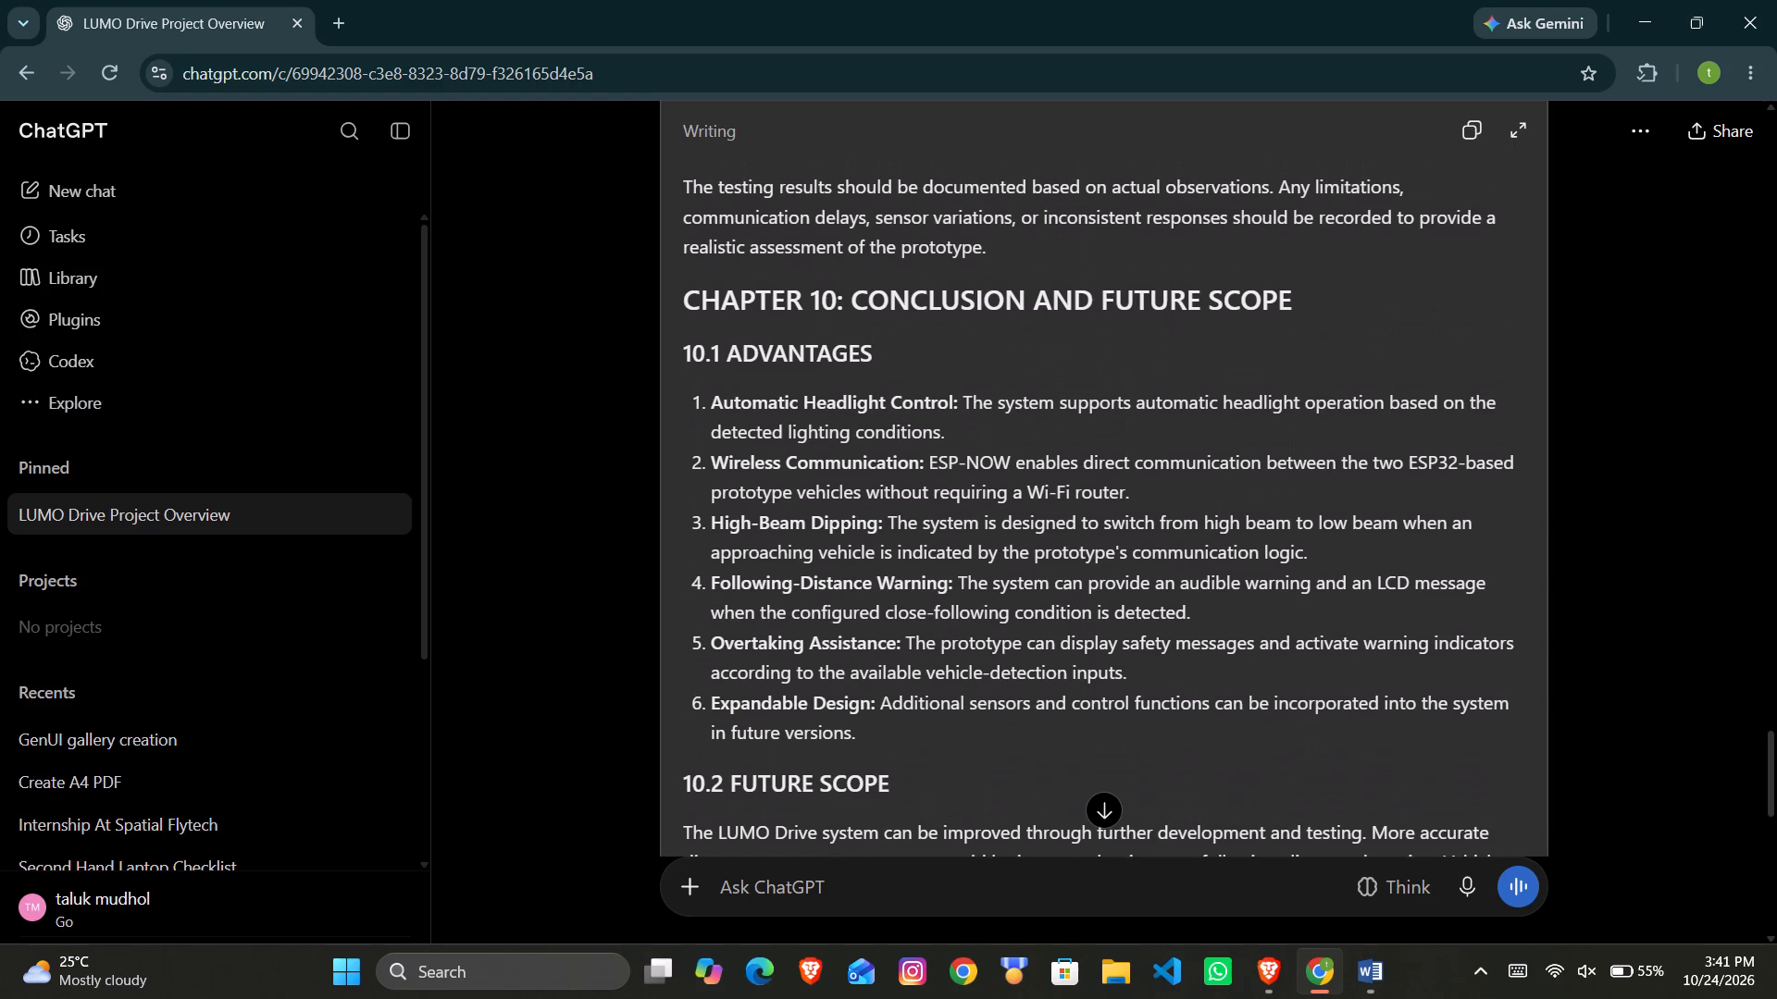
scroll(1054, 610, down, 2)
scroll(1015, 687, up, 2)
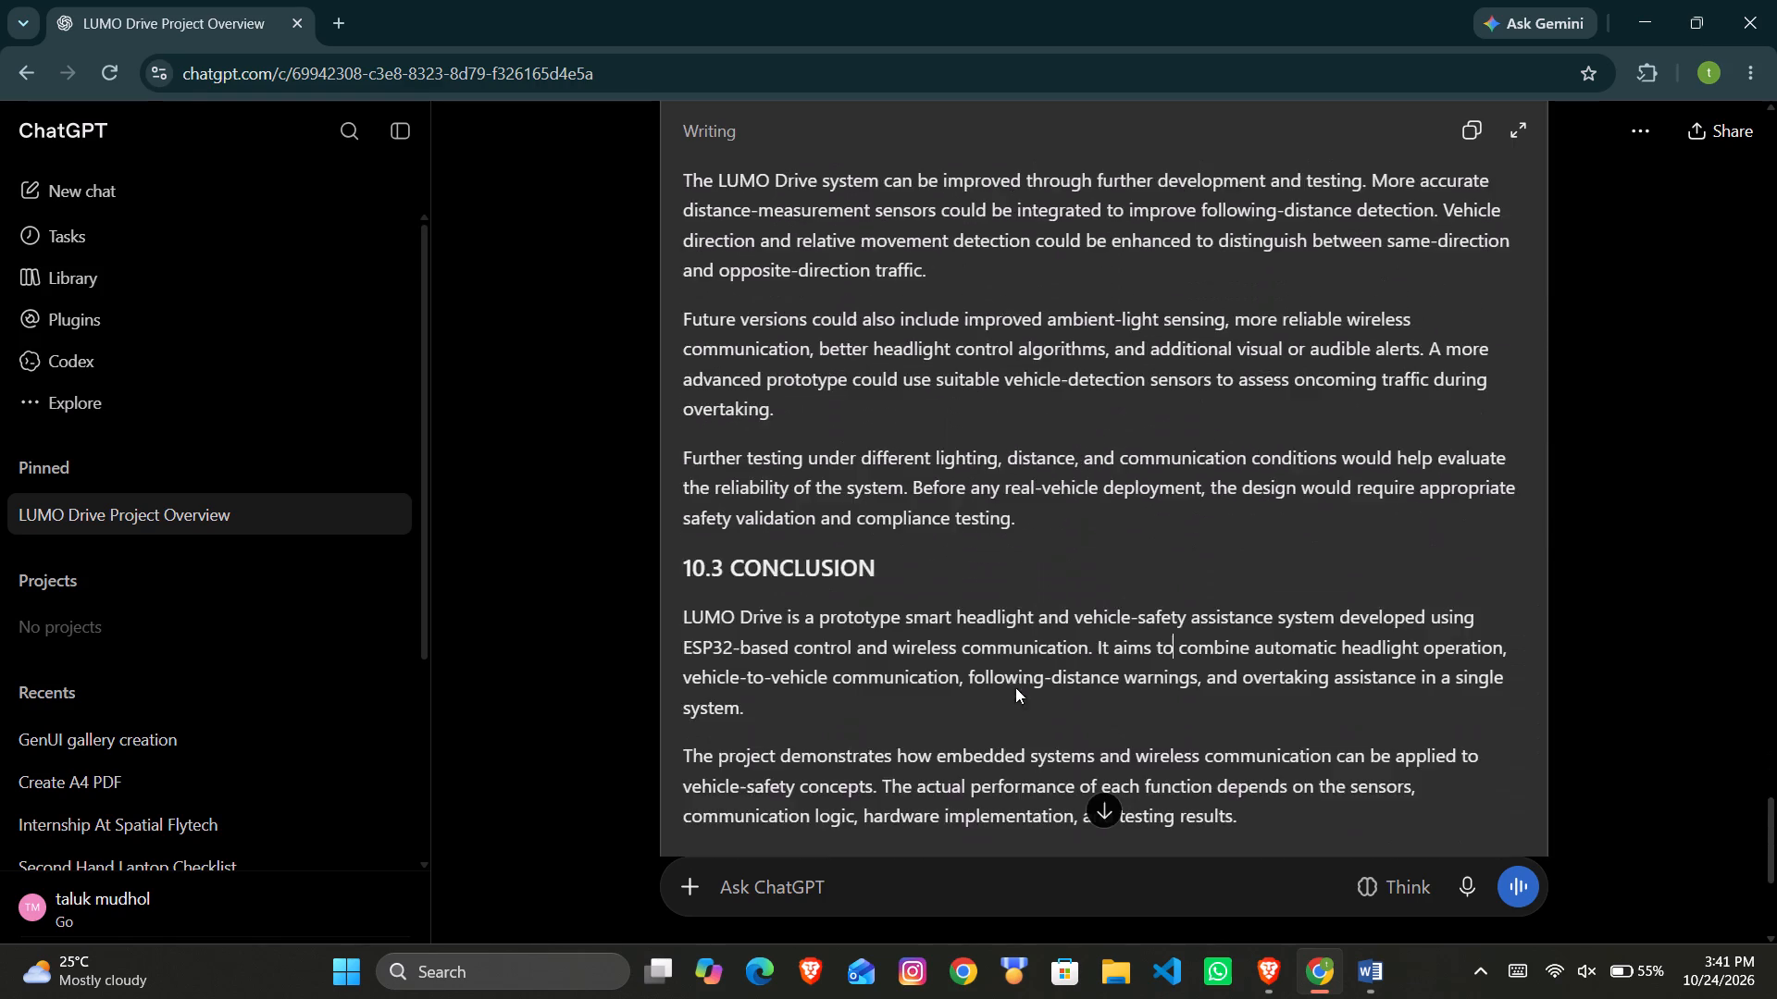
scroll(1015, 687, up, 7)
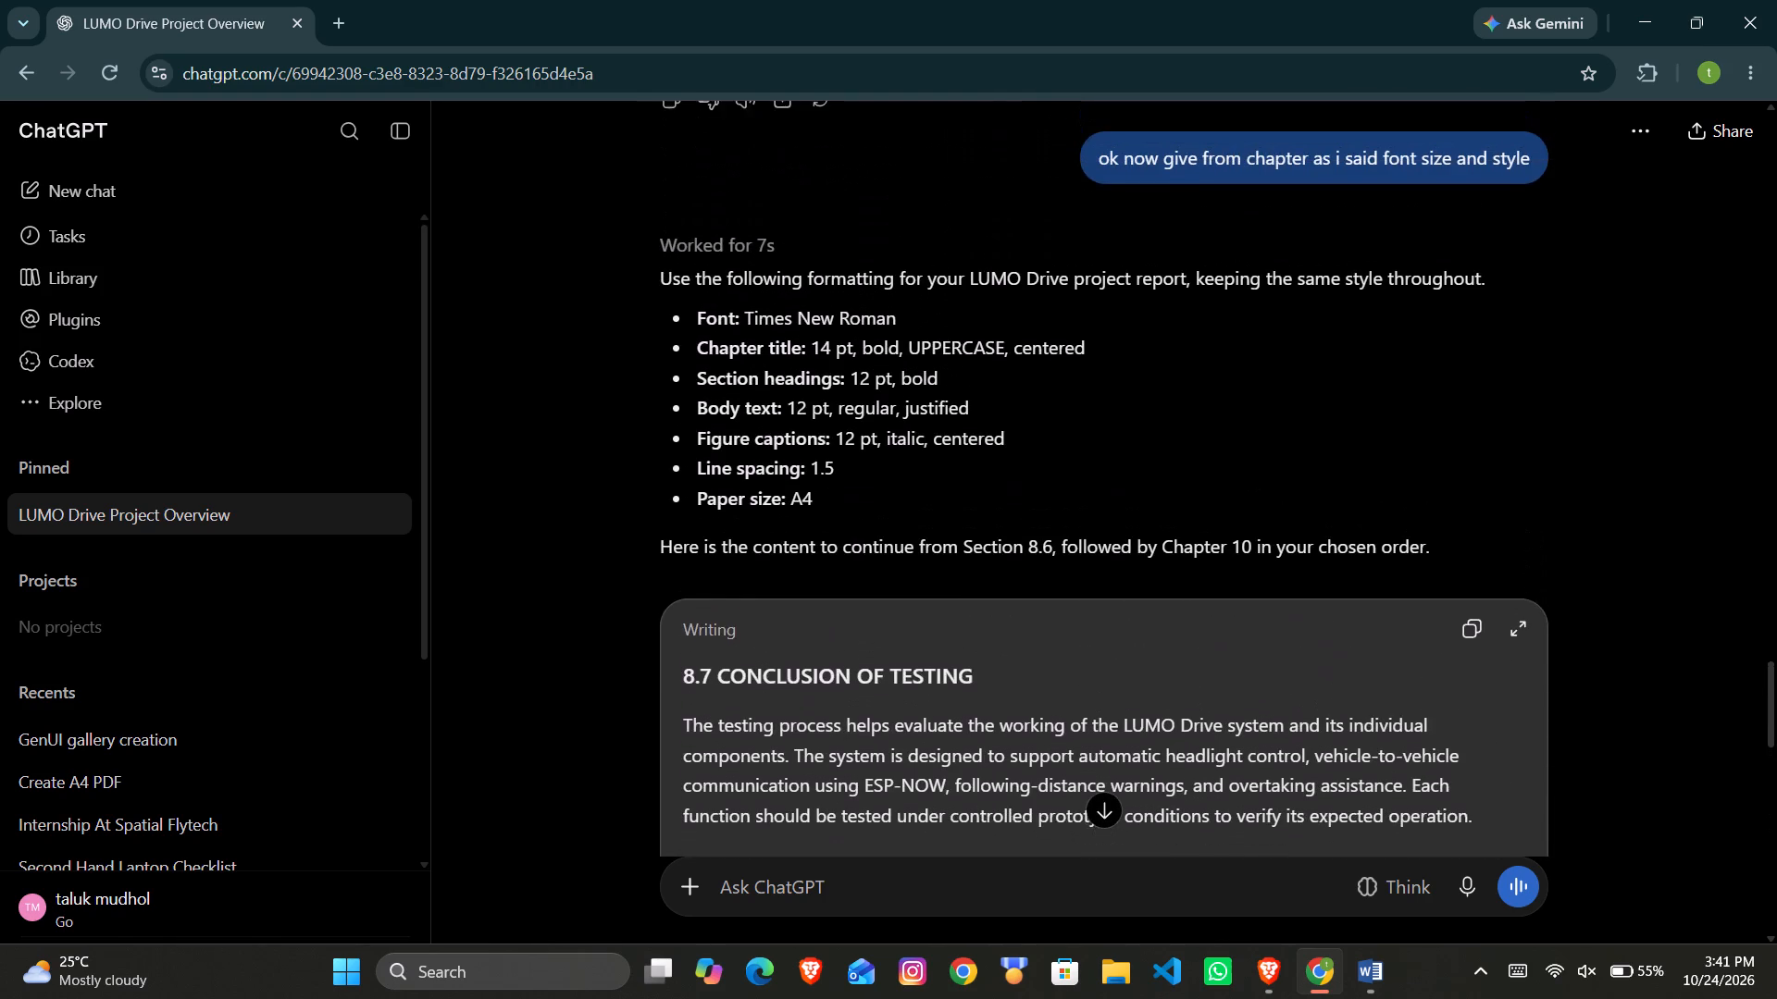
scroll(1015, 687, up, 4)
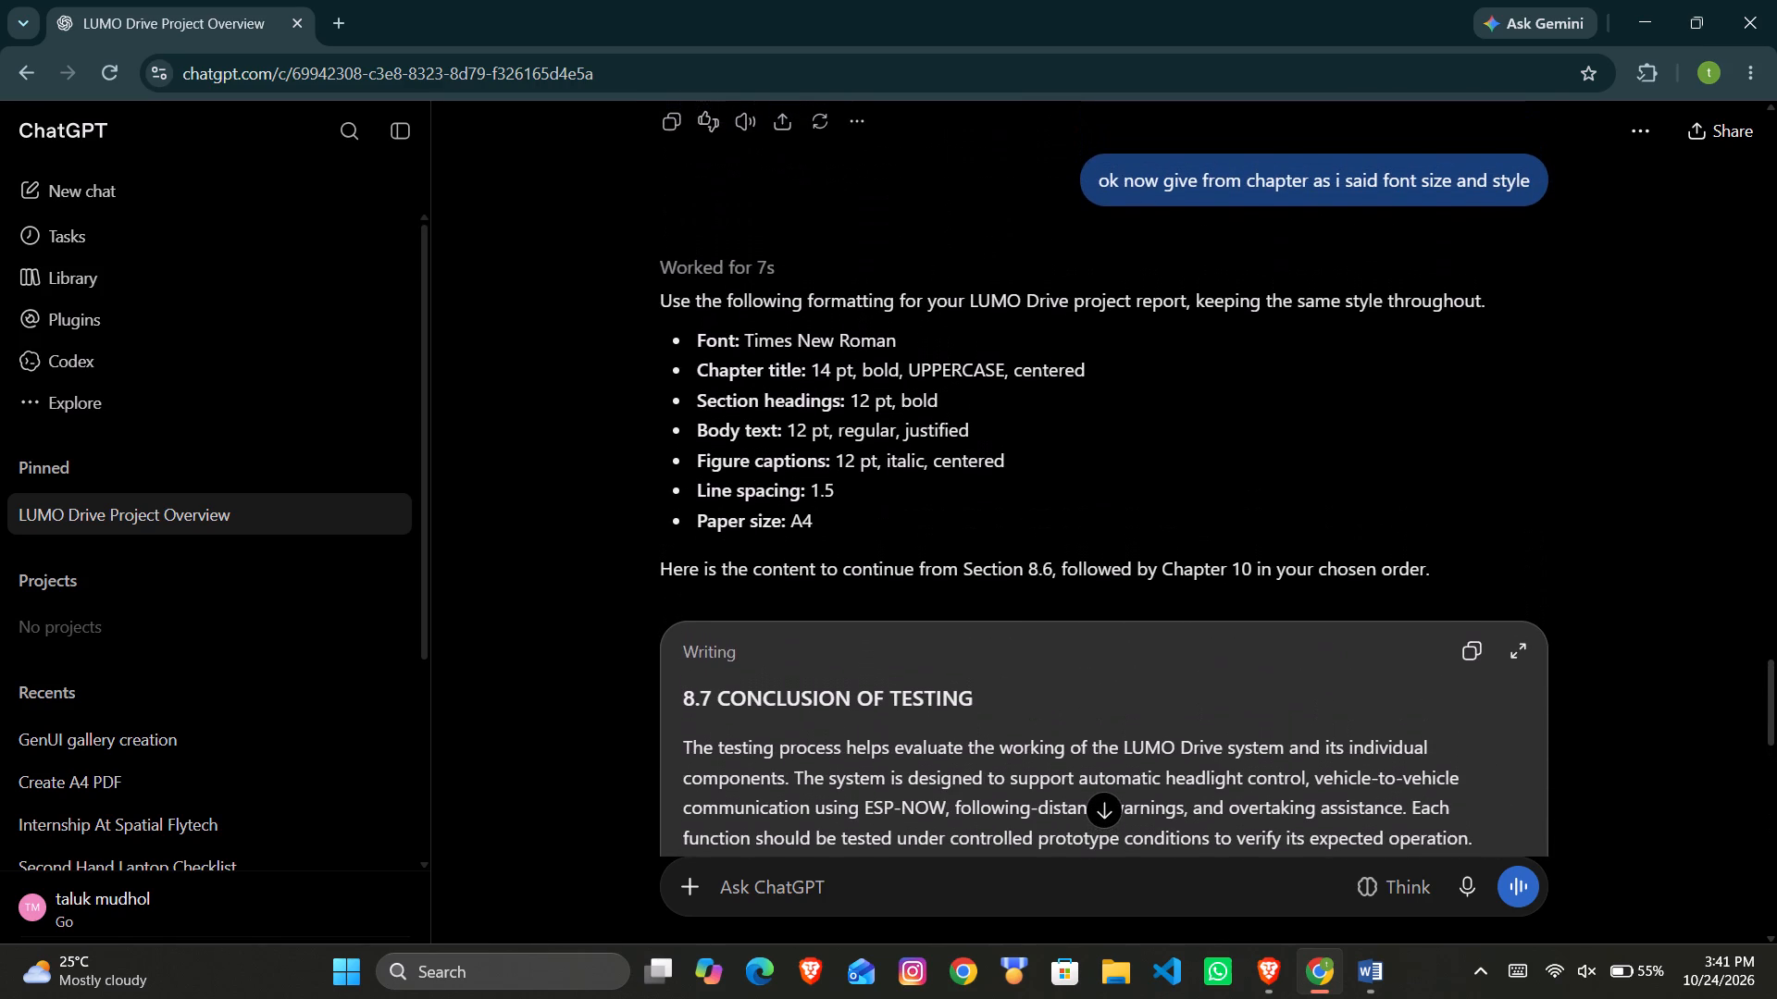
scroll(1015, 687, up, 3)
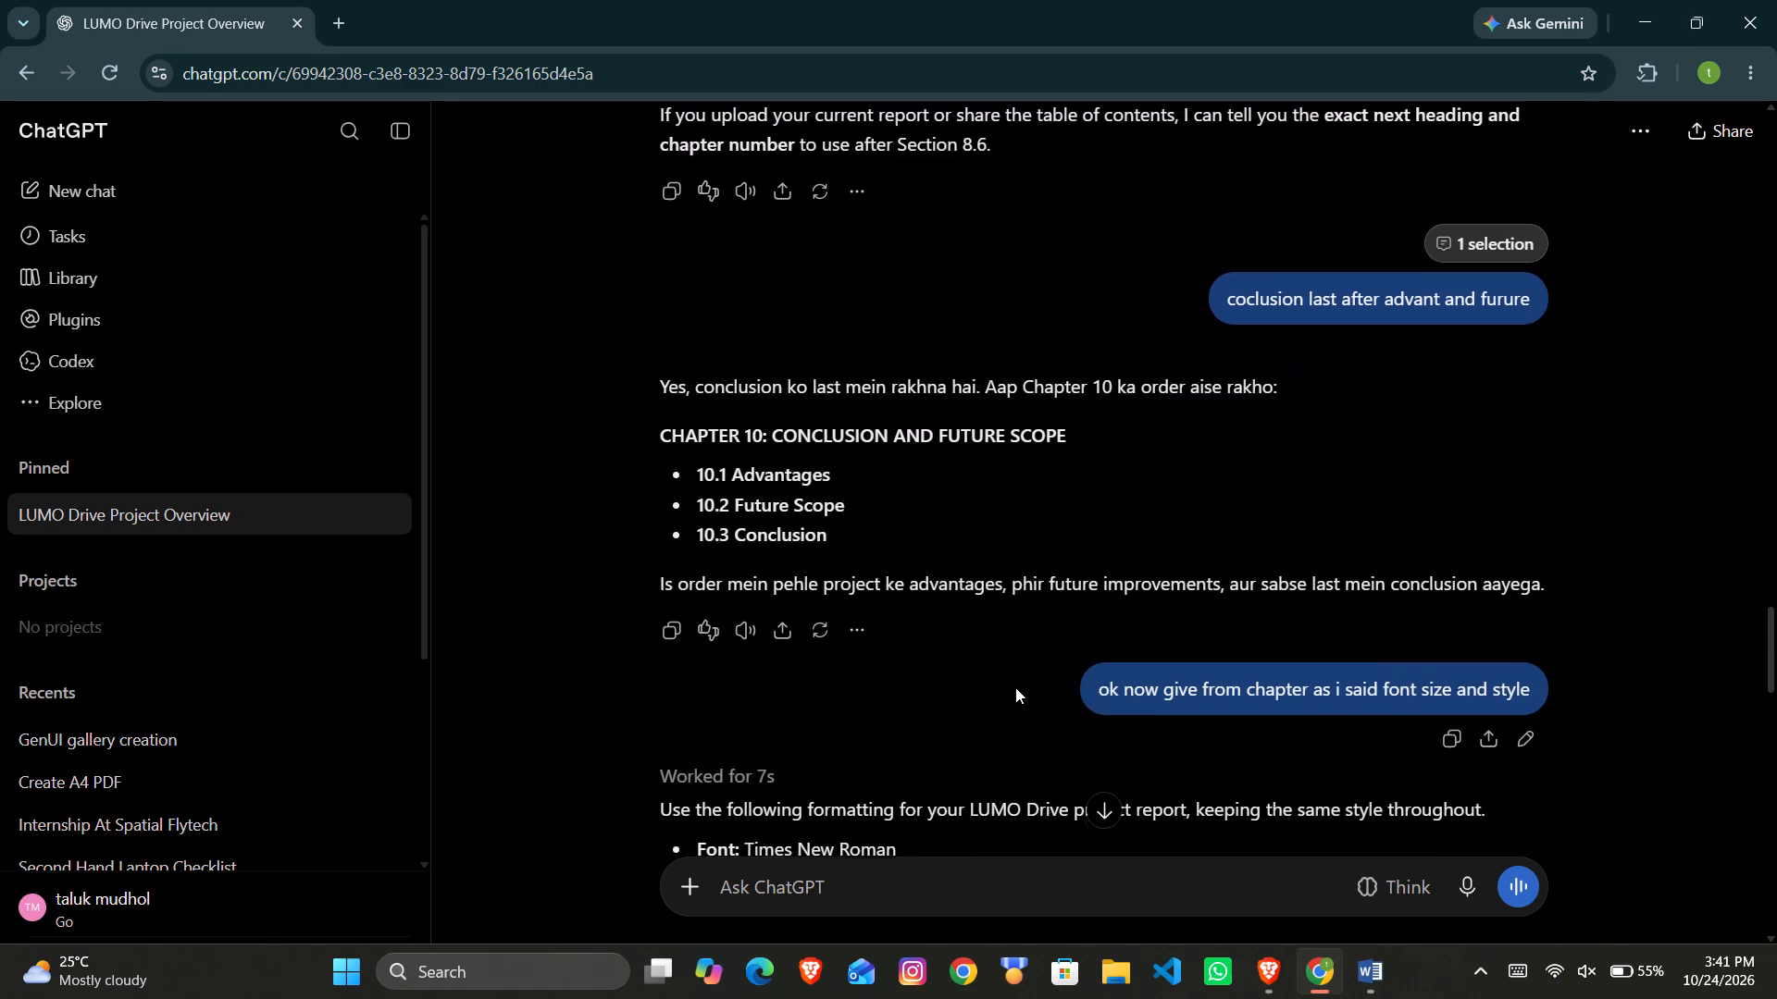
scroll(1015, 687, up, 4)
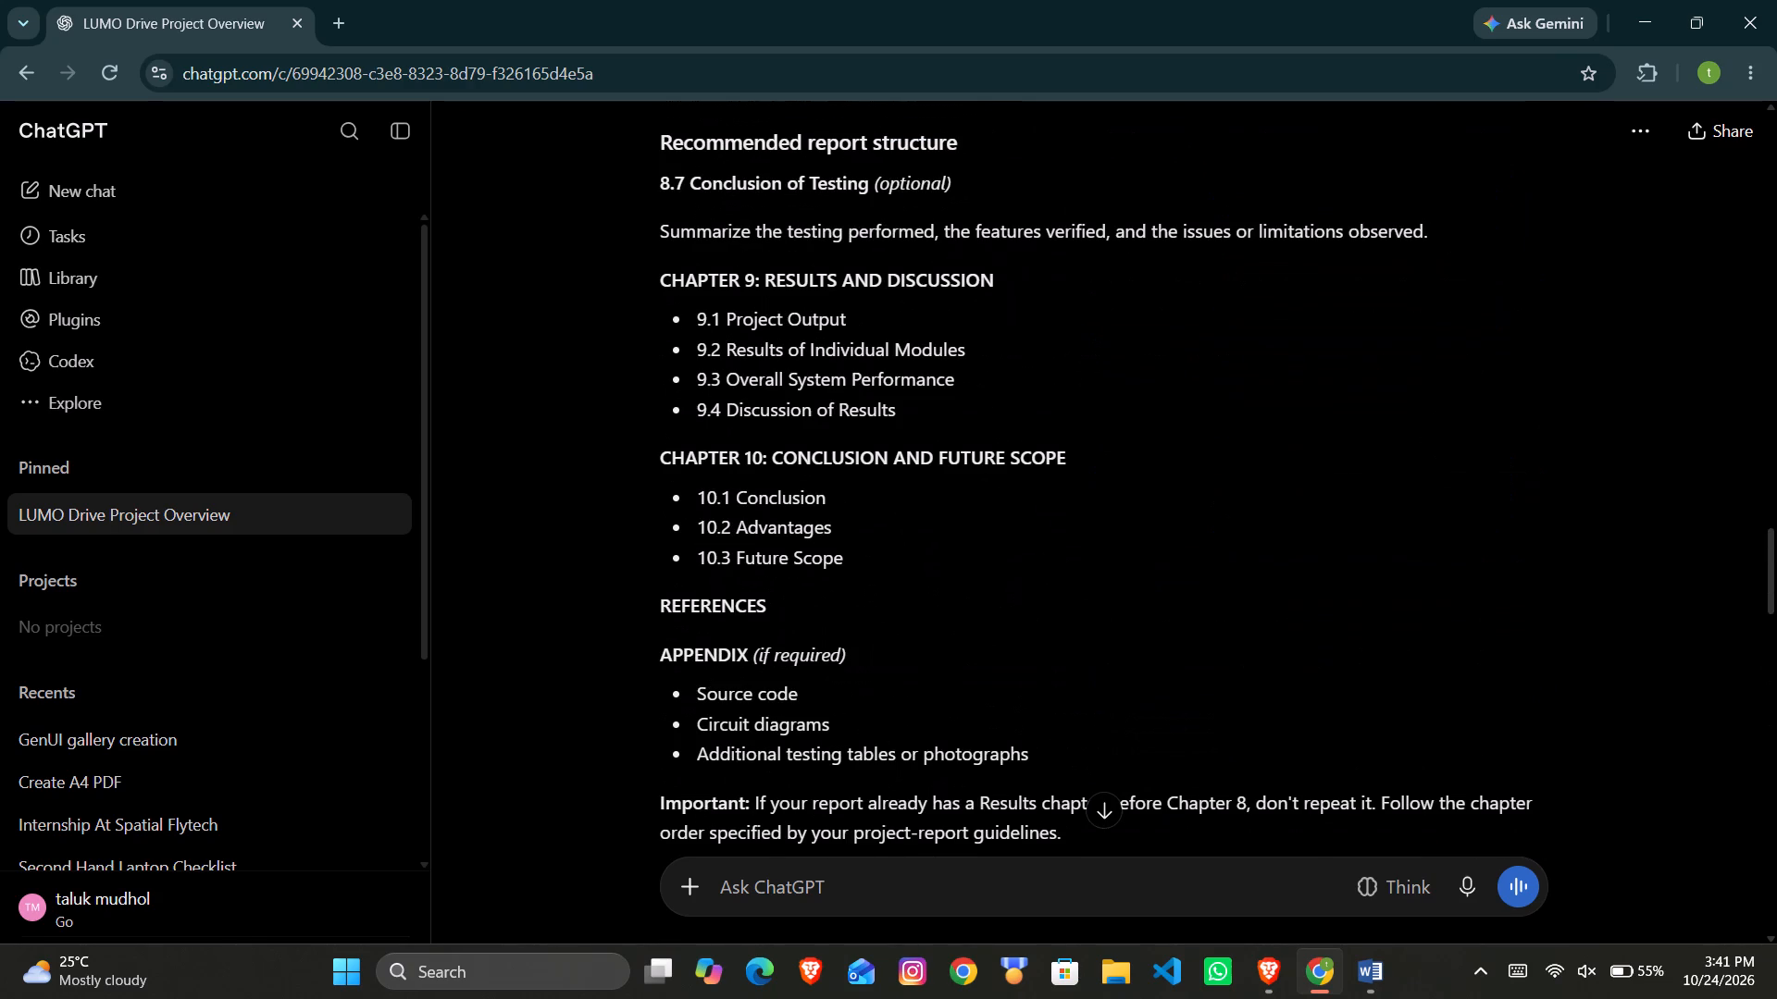
scroll(1015, 687, up, 1)
scroll(919, 852, down, 17)
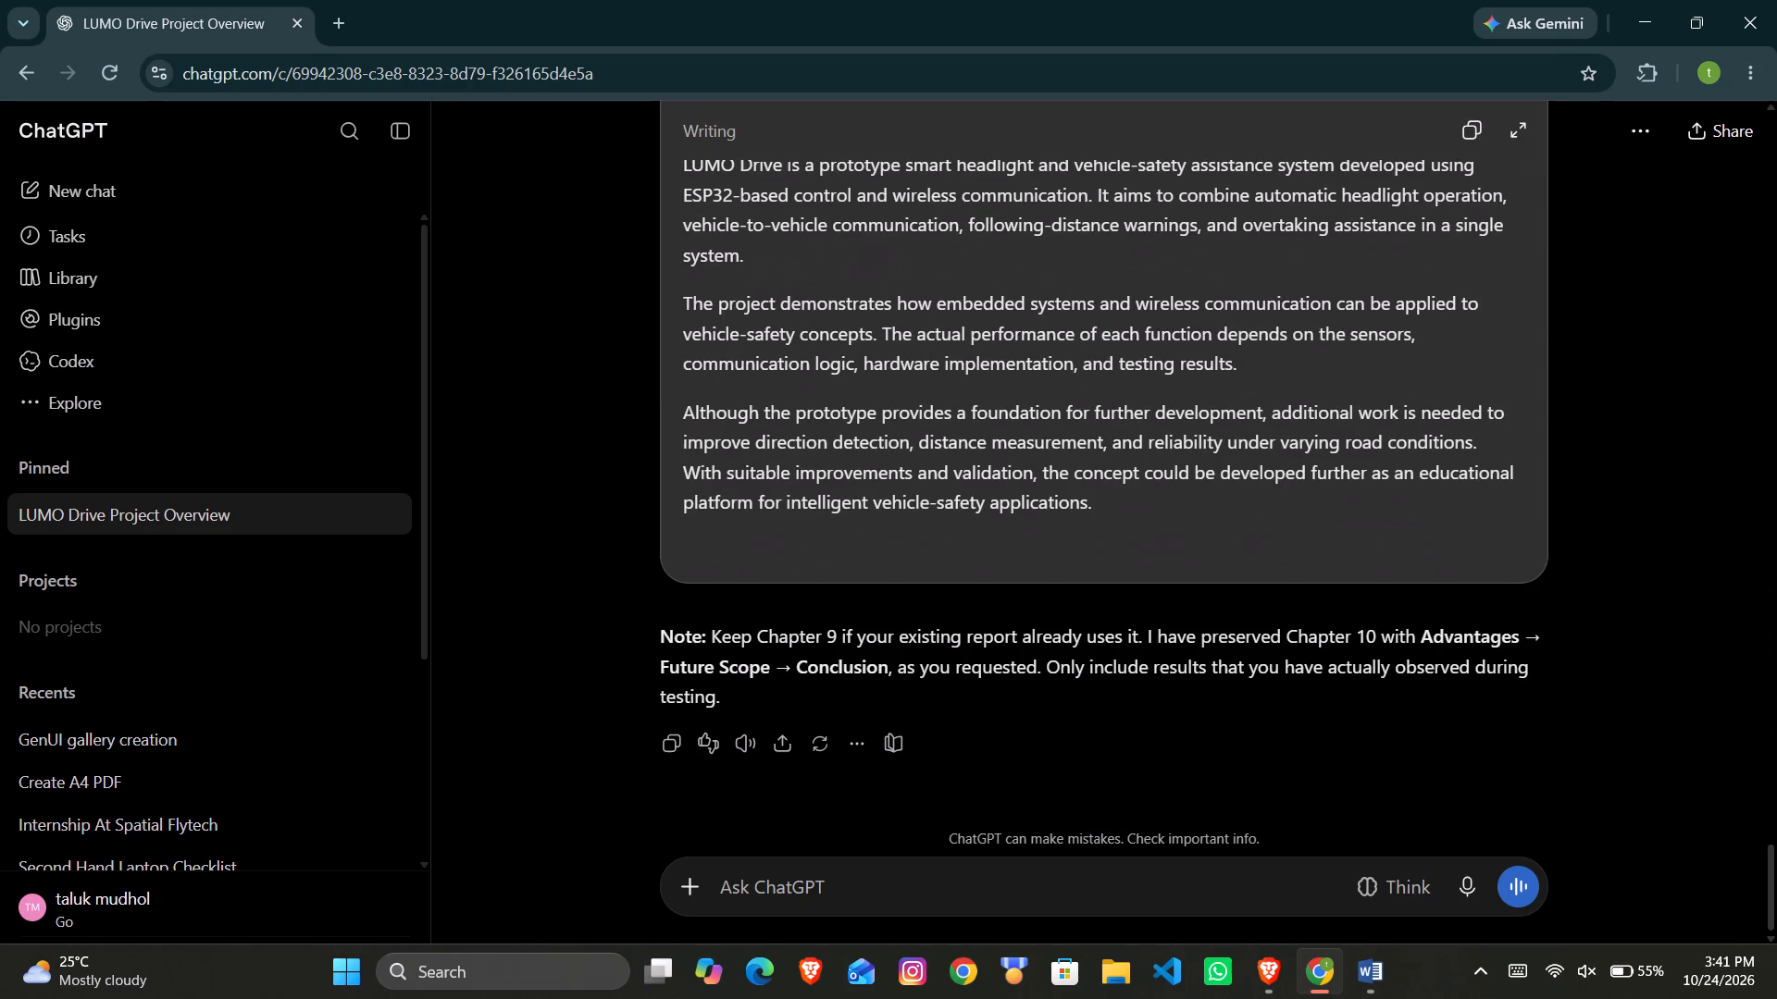
Send ChatGPT the prompt "from 9 give" to request the report content from Chapter 9 onward.
click(913, 884)
text(from)
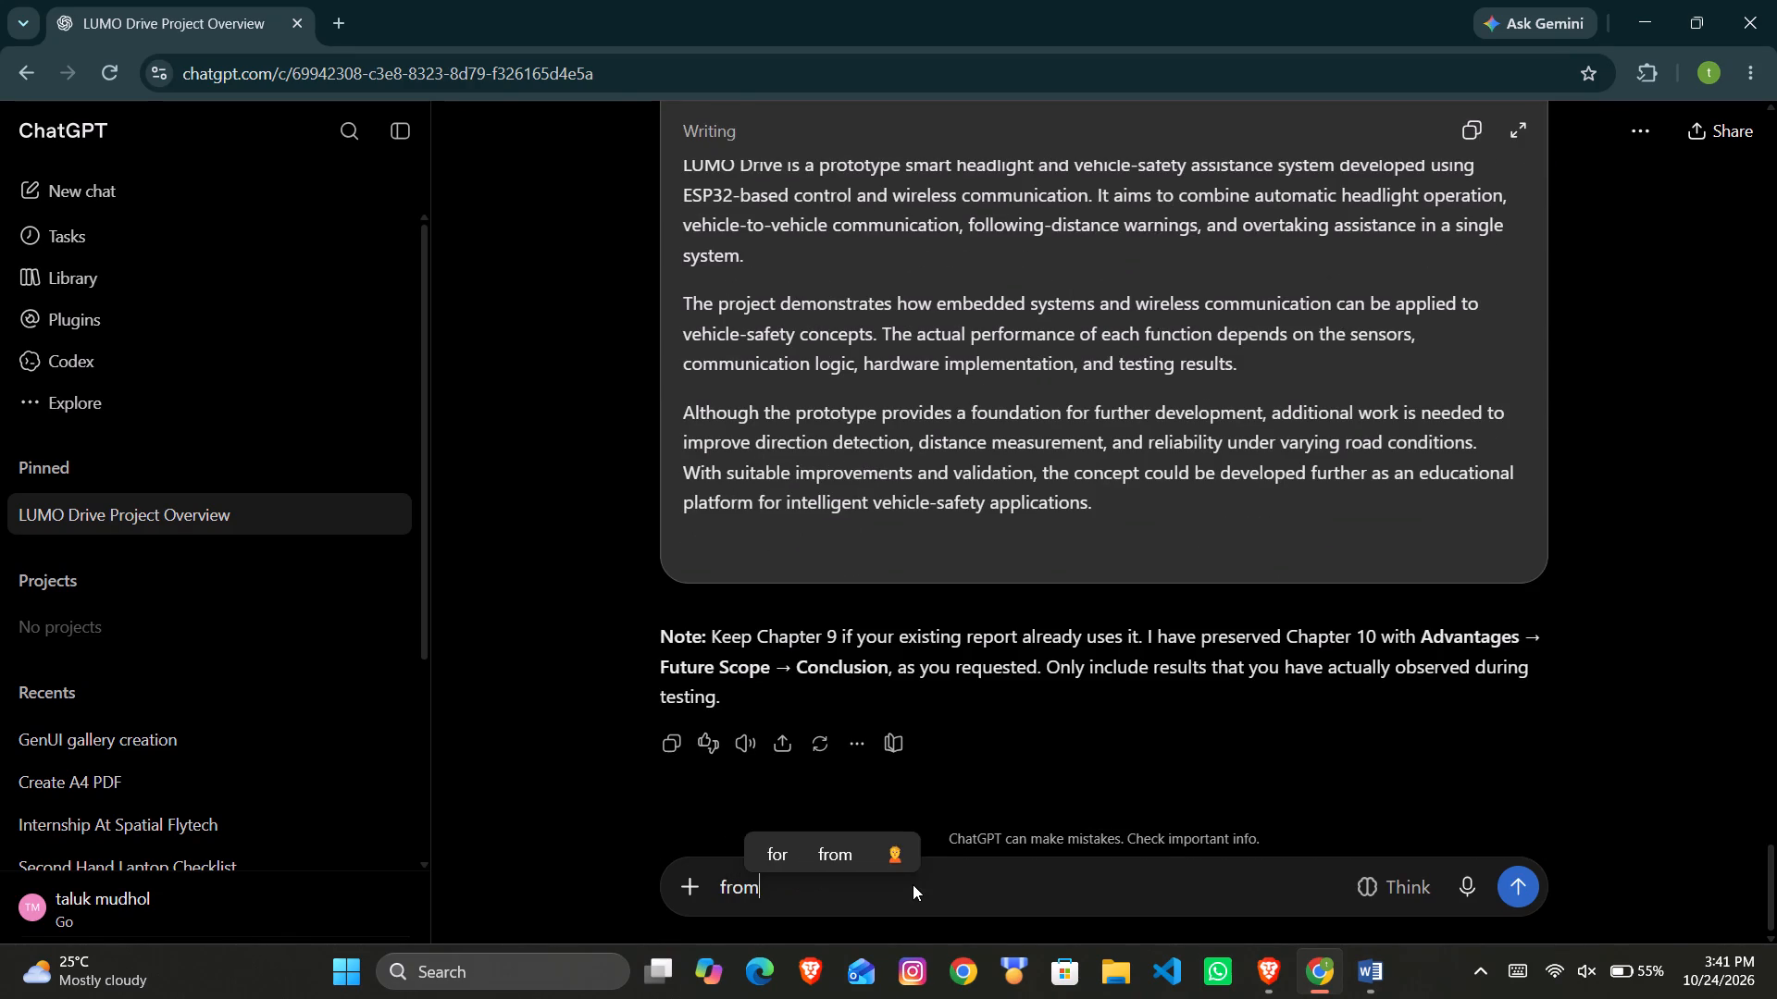
key(space)
key(9)
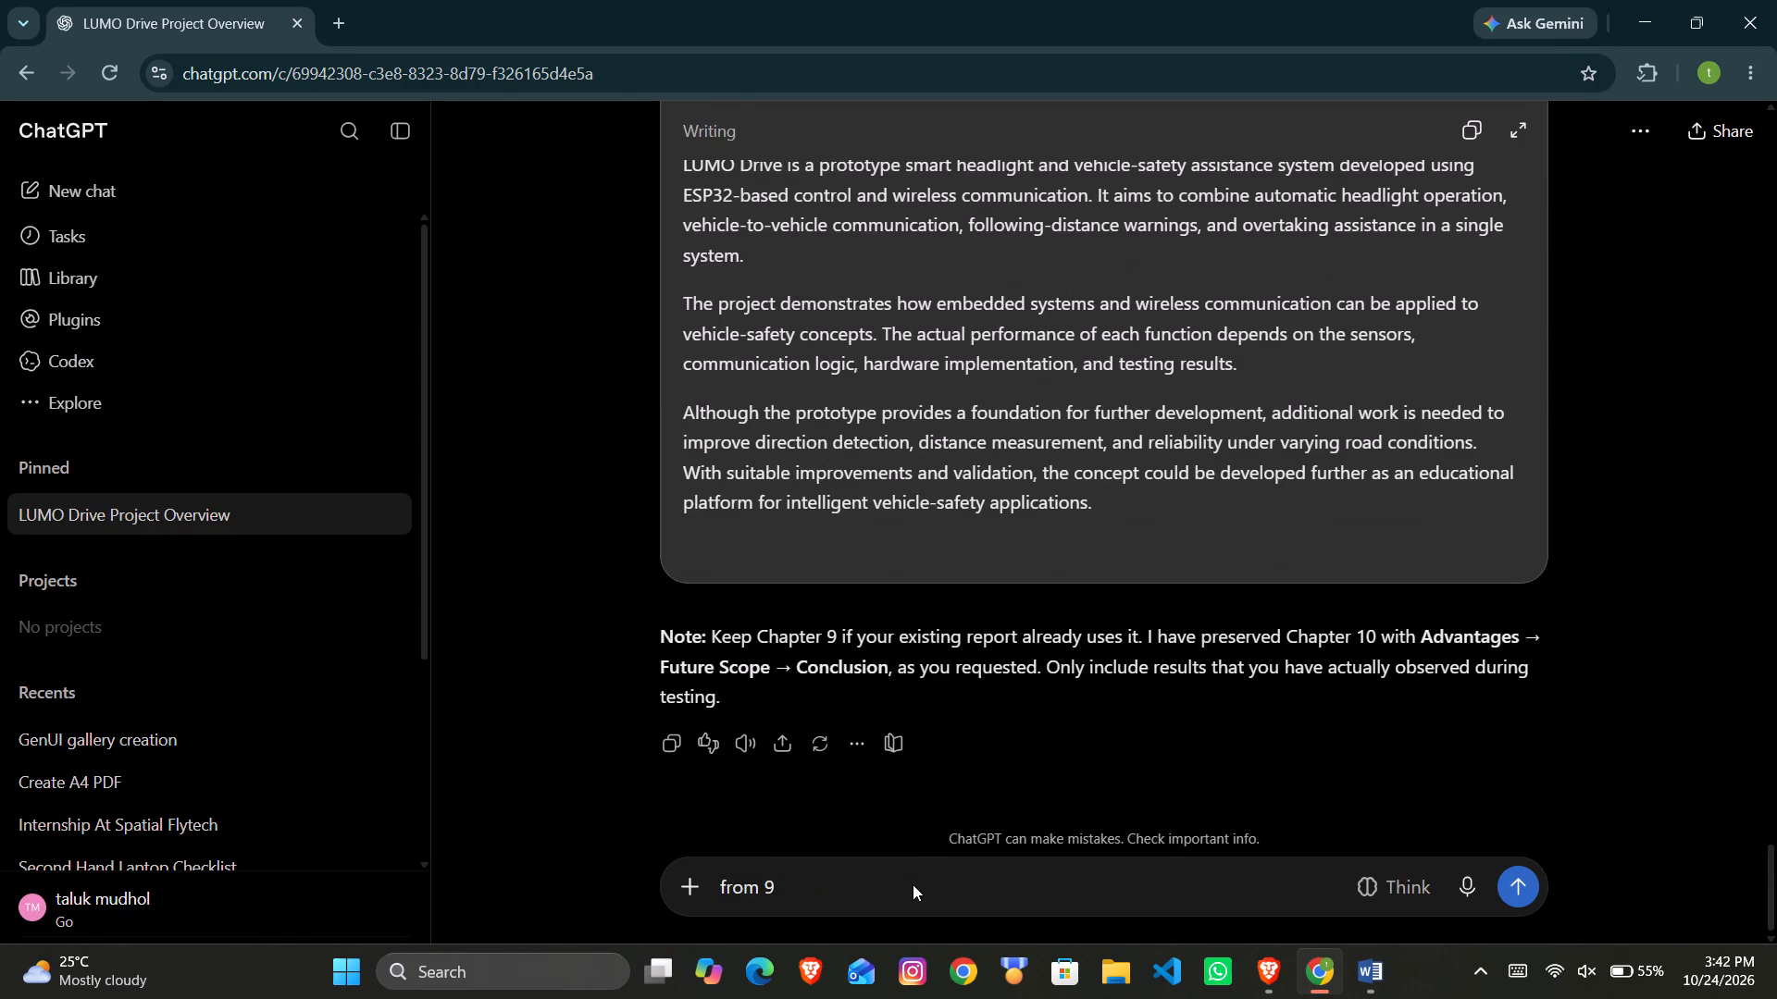
key(space)
text(give)
key(Return)
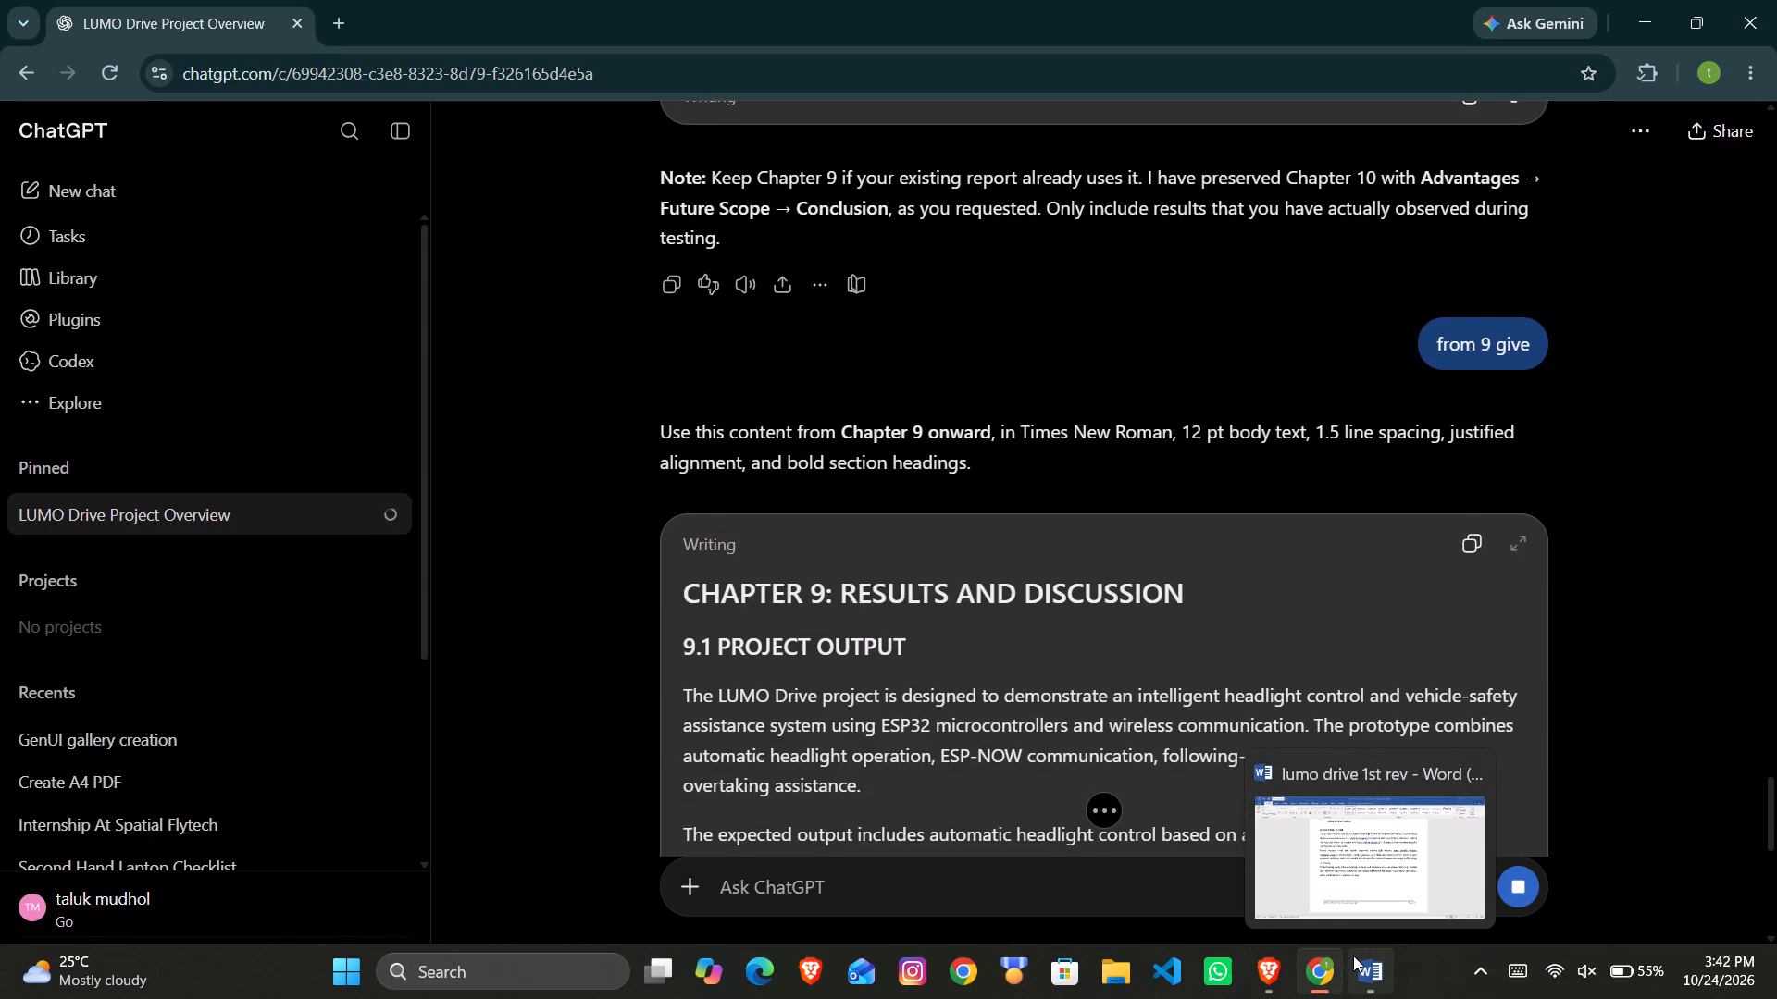
Read through the newly generated Chapter 9 sections, from 9.1 PROJECT OUTPUT to 9.4 DISCUSSION OF RESULTS.
scroll(1219, 682, down, 1)
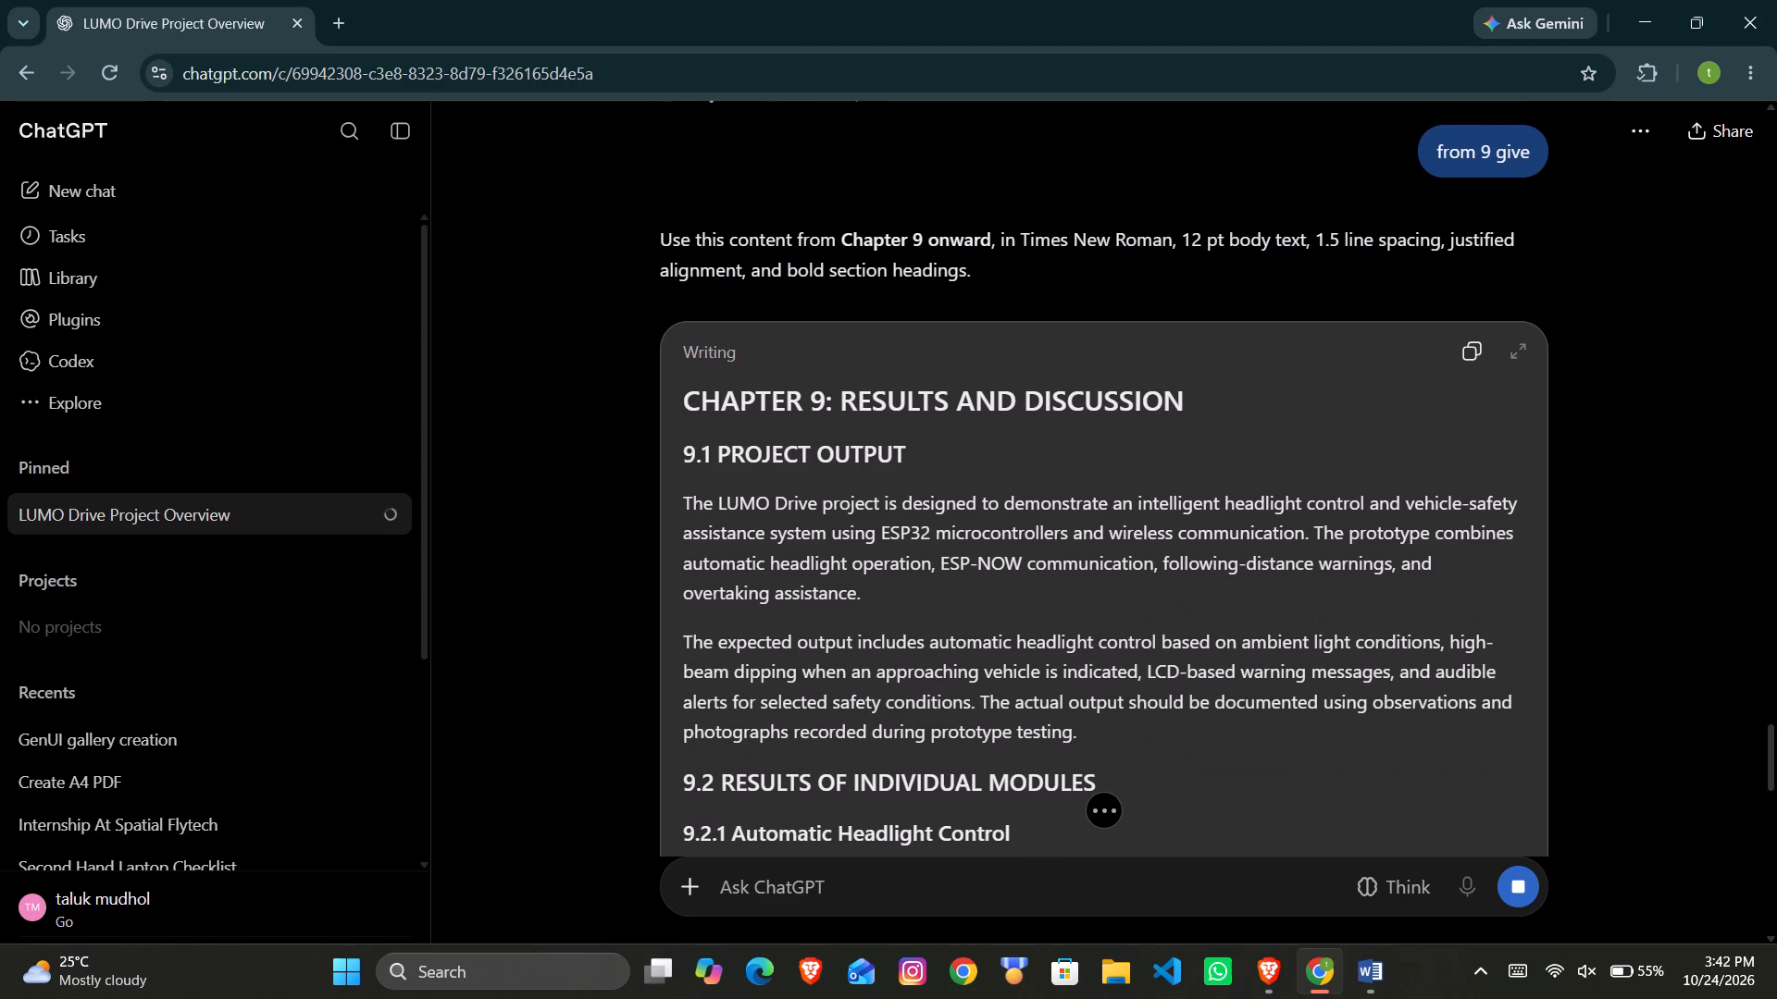
scroll(990, 419, down, 4)
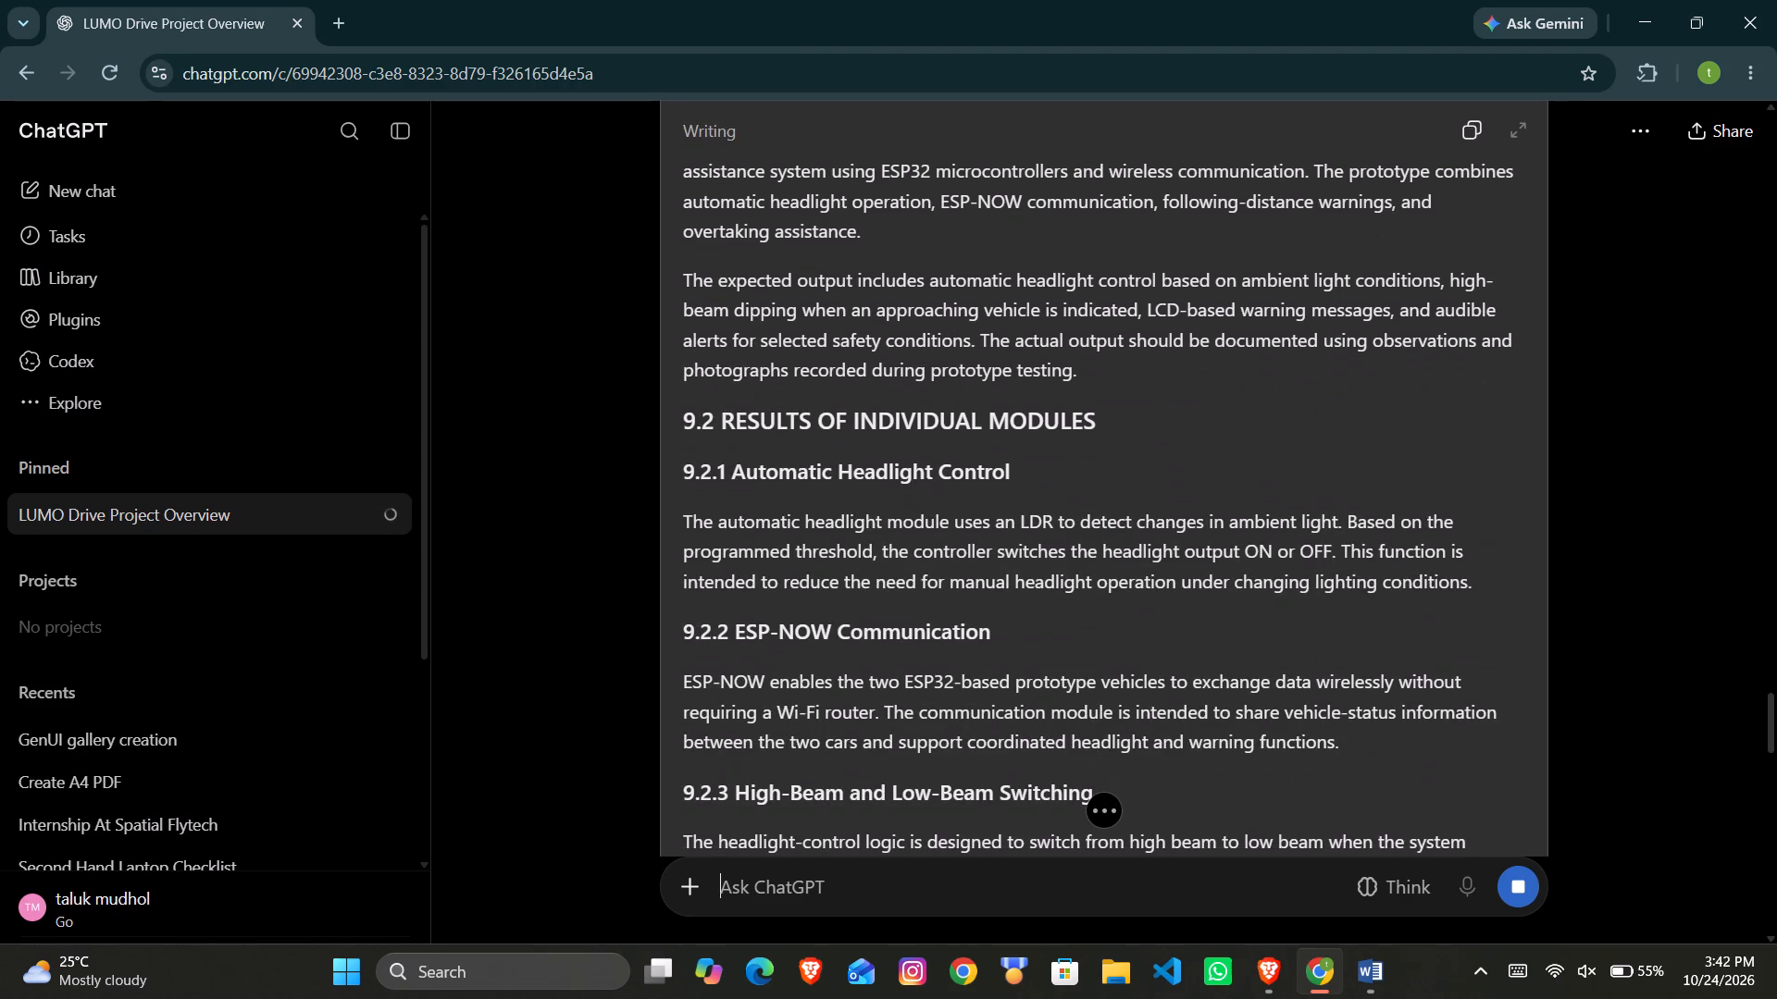
scroll(1602, 524, down, 1)
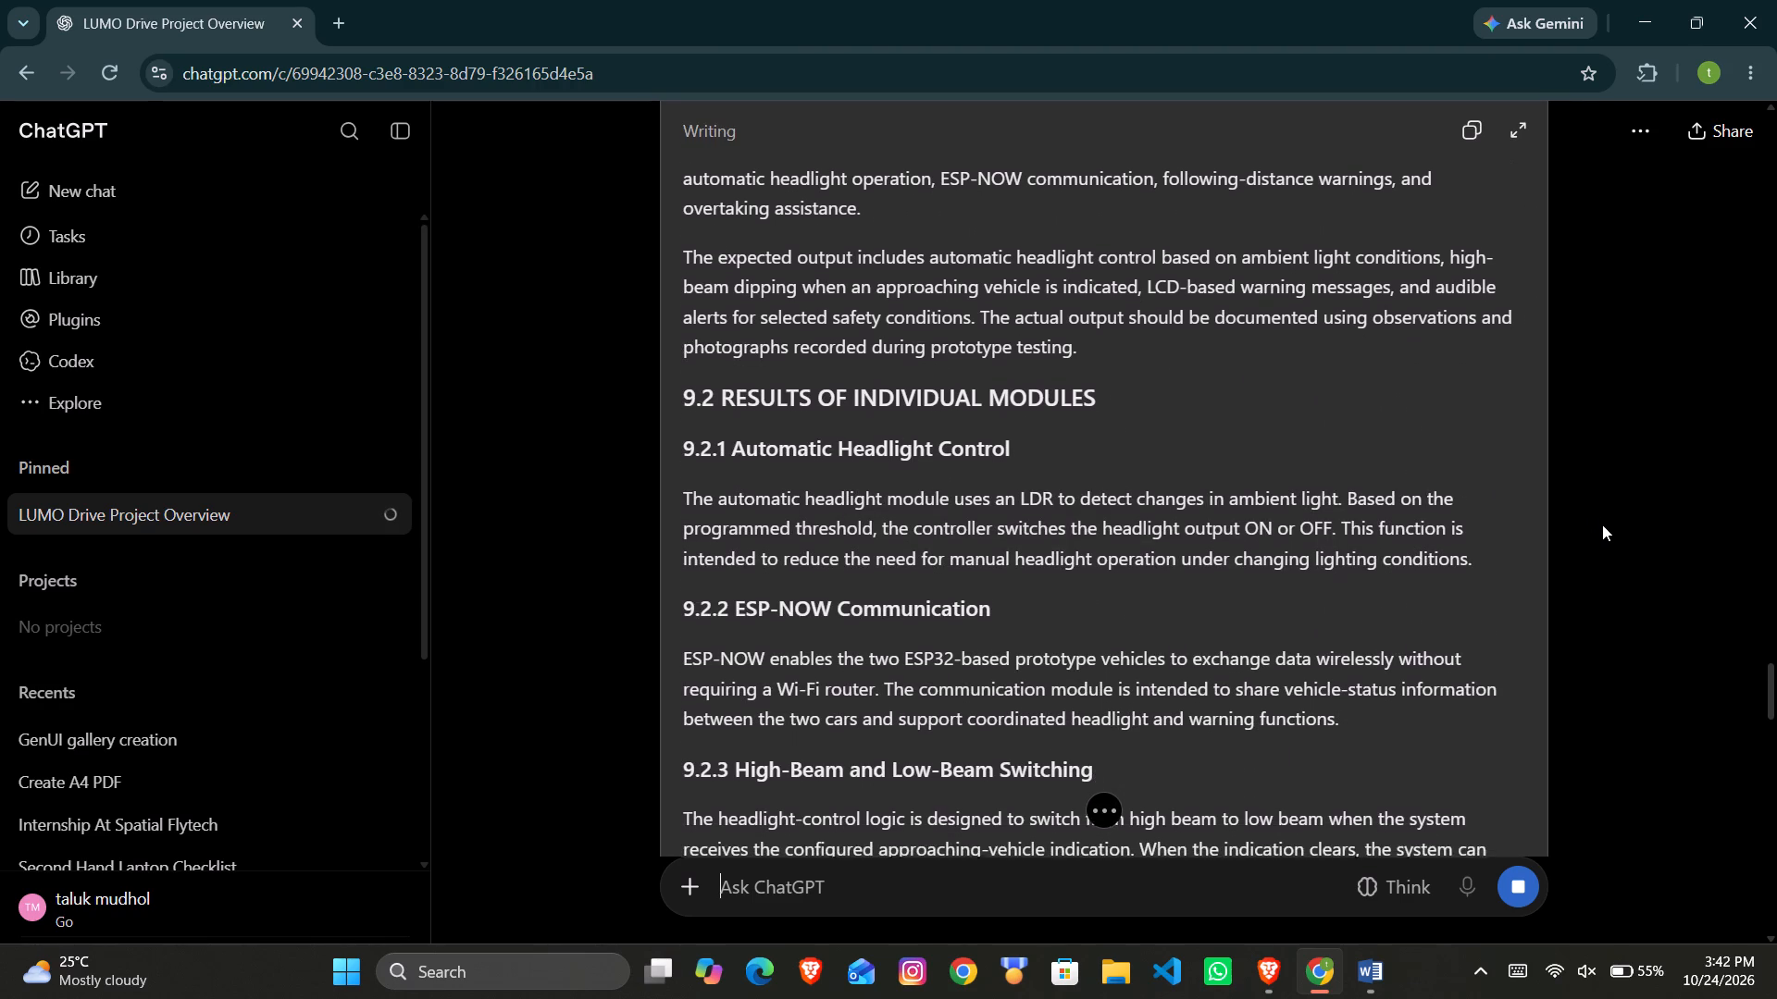
scroll(1602, 524, down, 3)
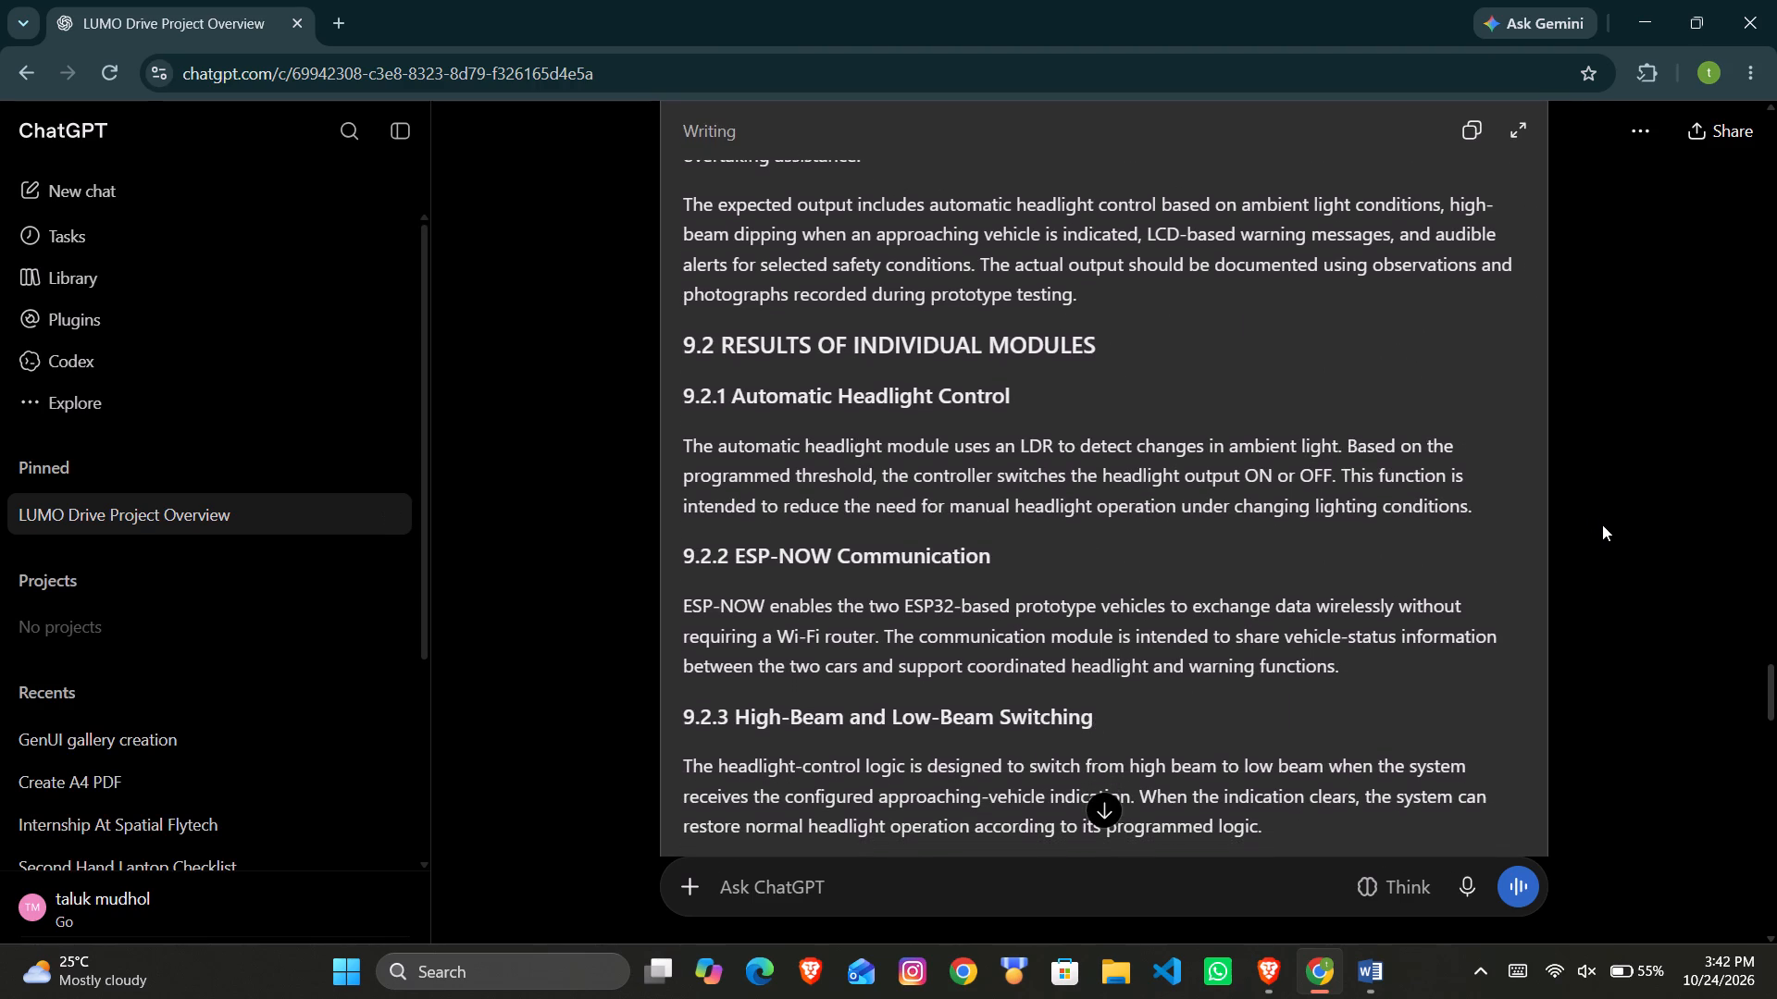
scroll(1602, 524, down, 3)
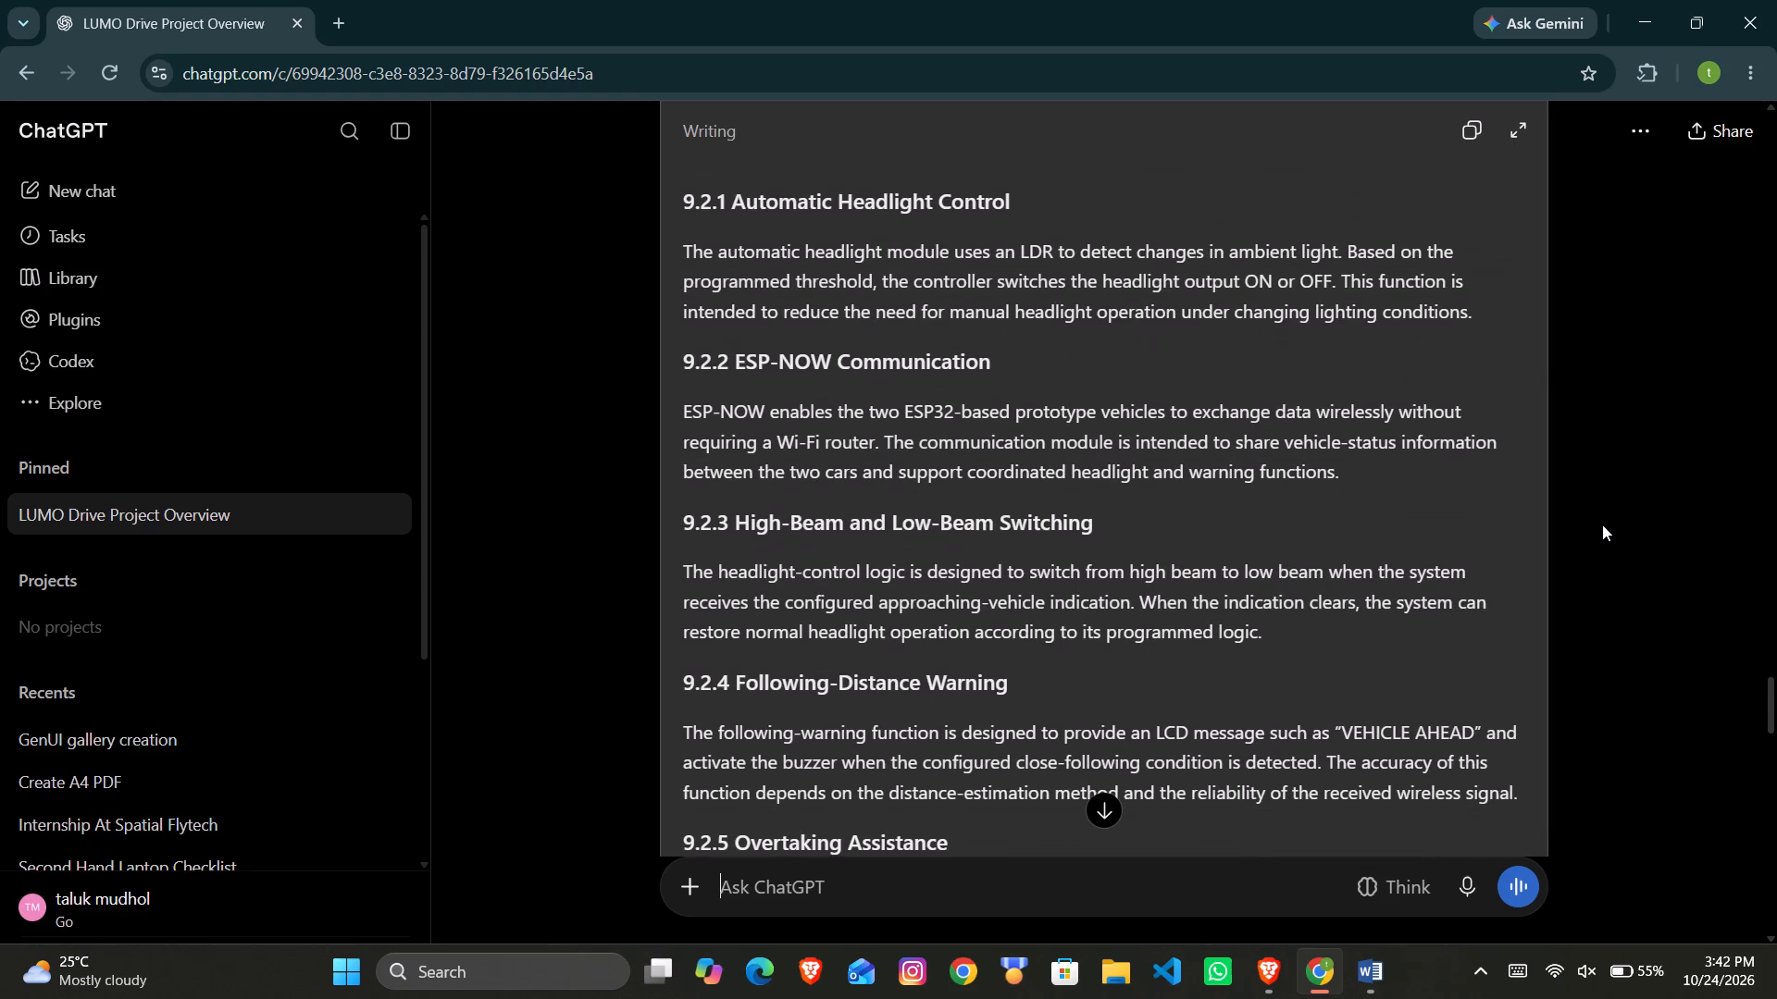
scroll(1602, 524, down, 3)
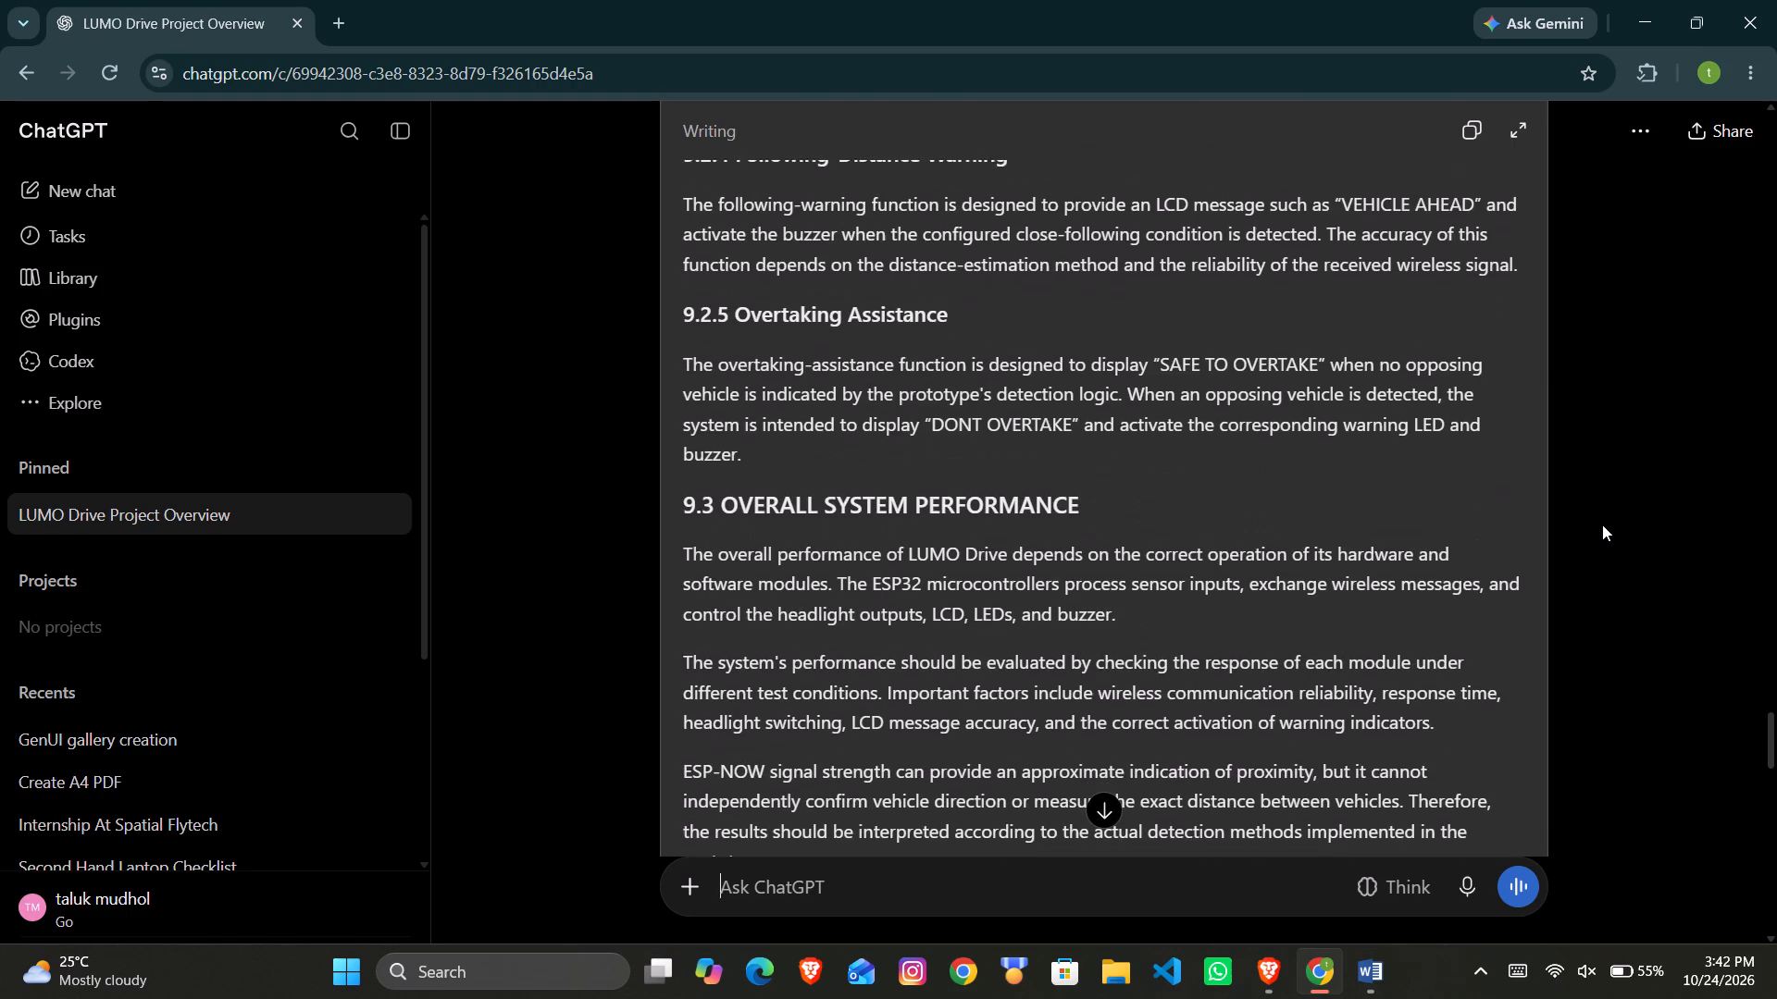
scroll(1602, 524, down, 3)
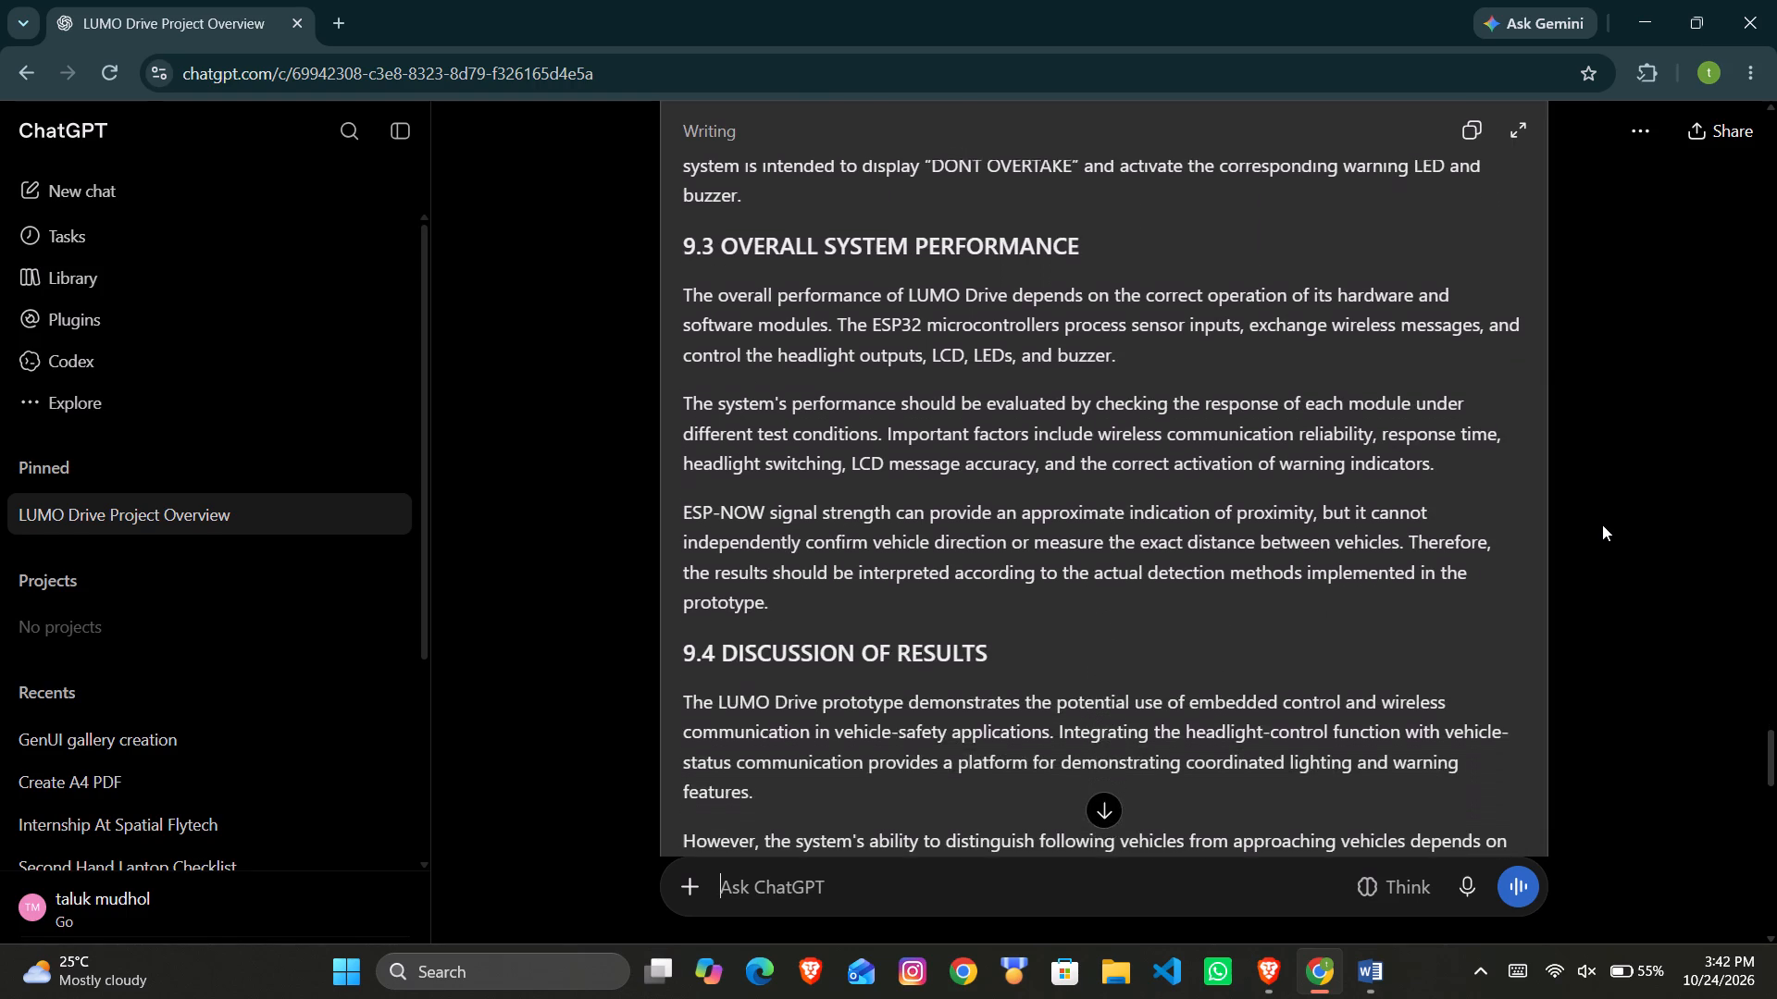
scroll(1602, 524, down, 3)
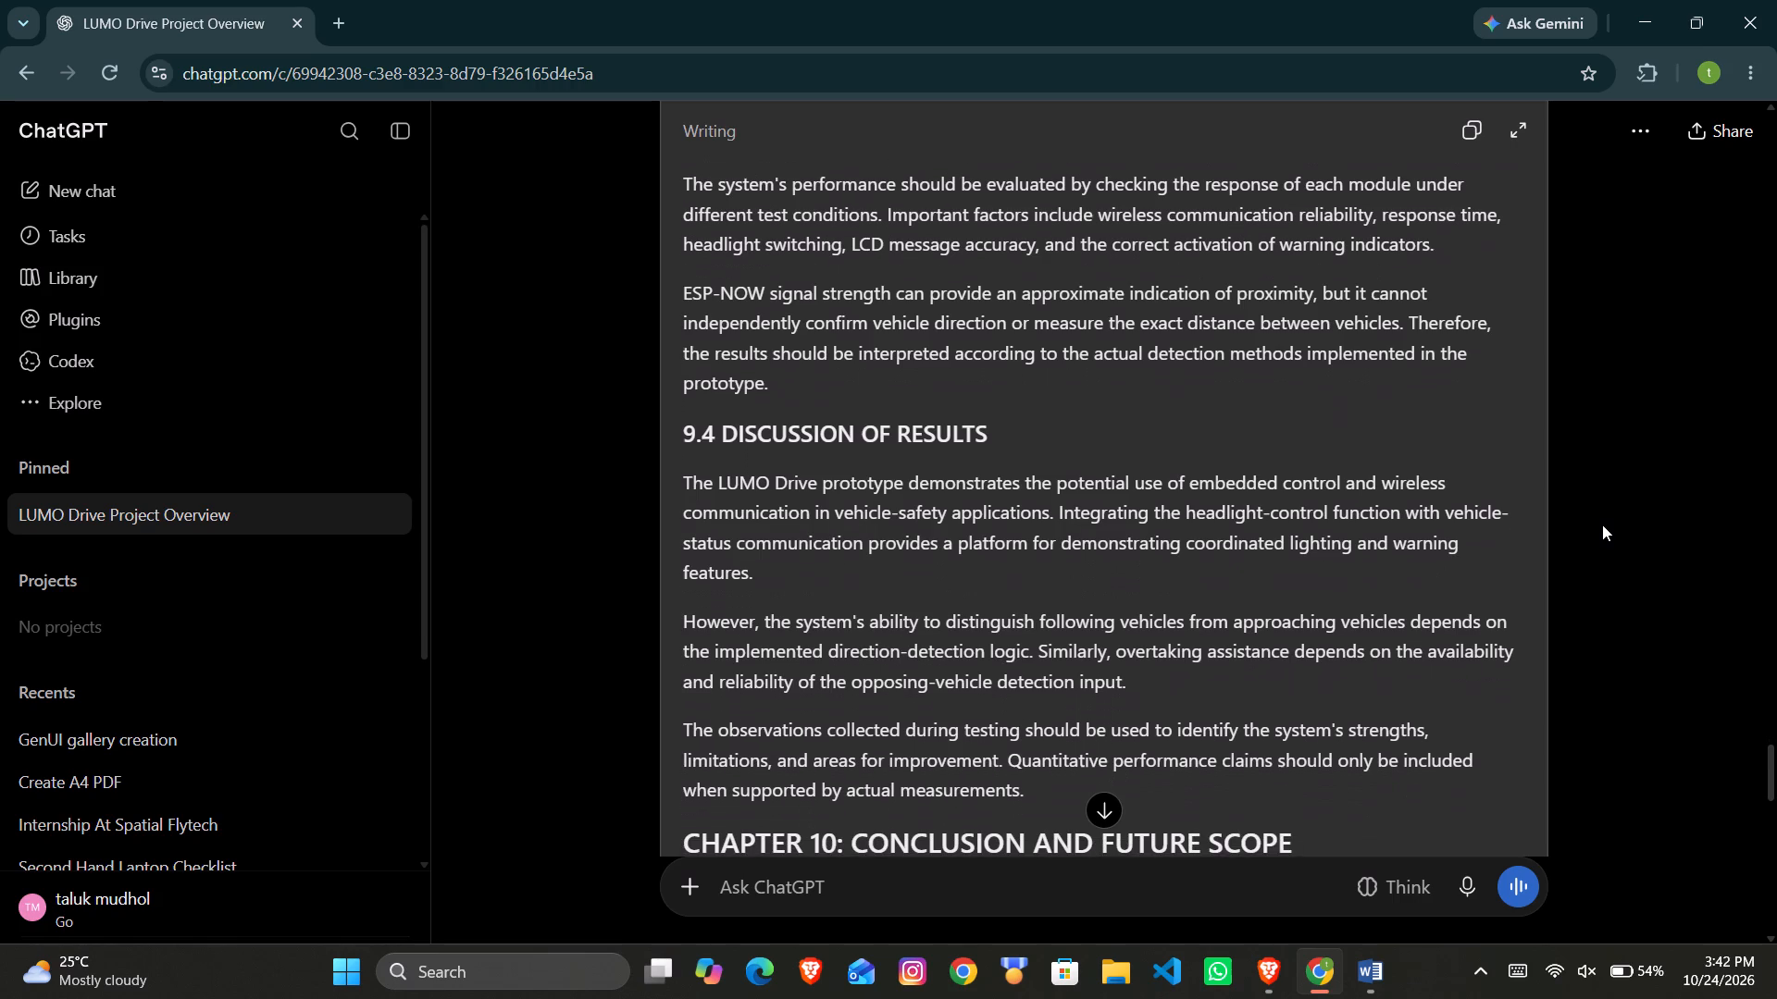
scroll(1602, 524, down, 2)
scroll(1602, 524, up, 1)
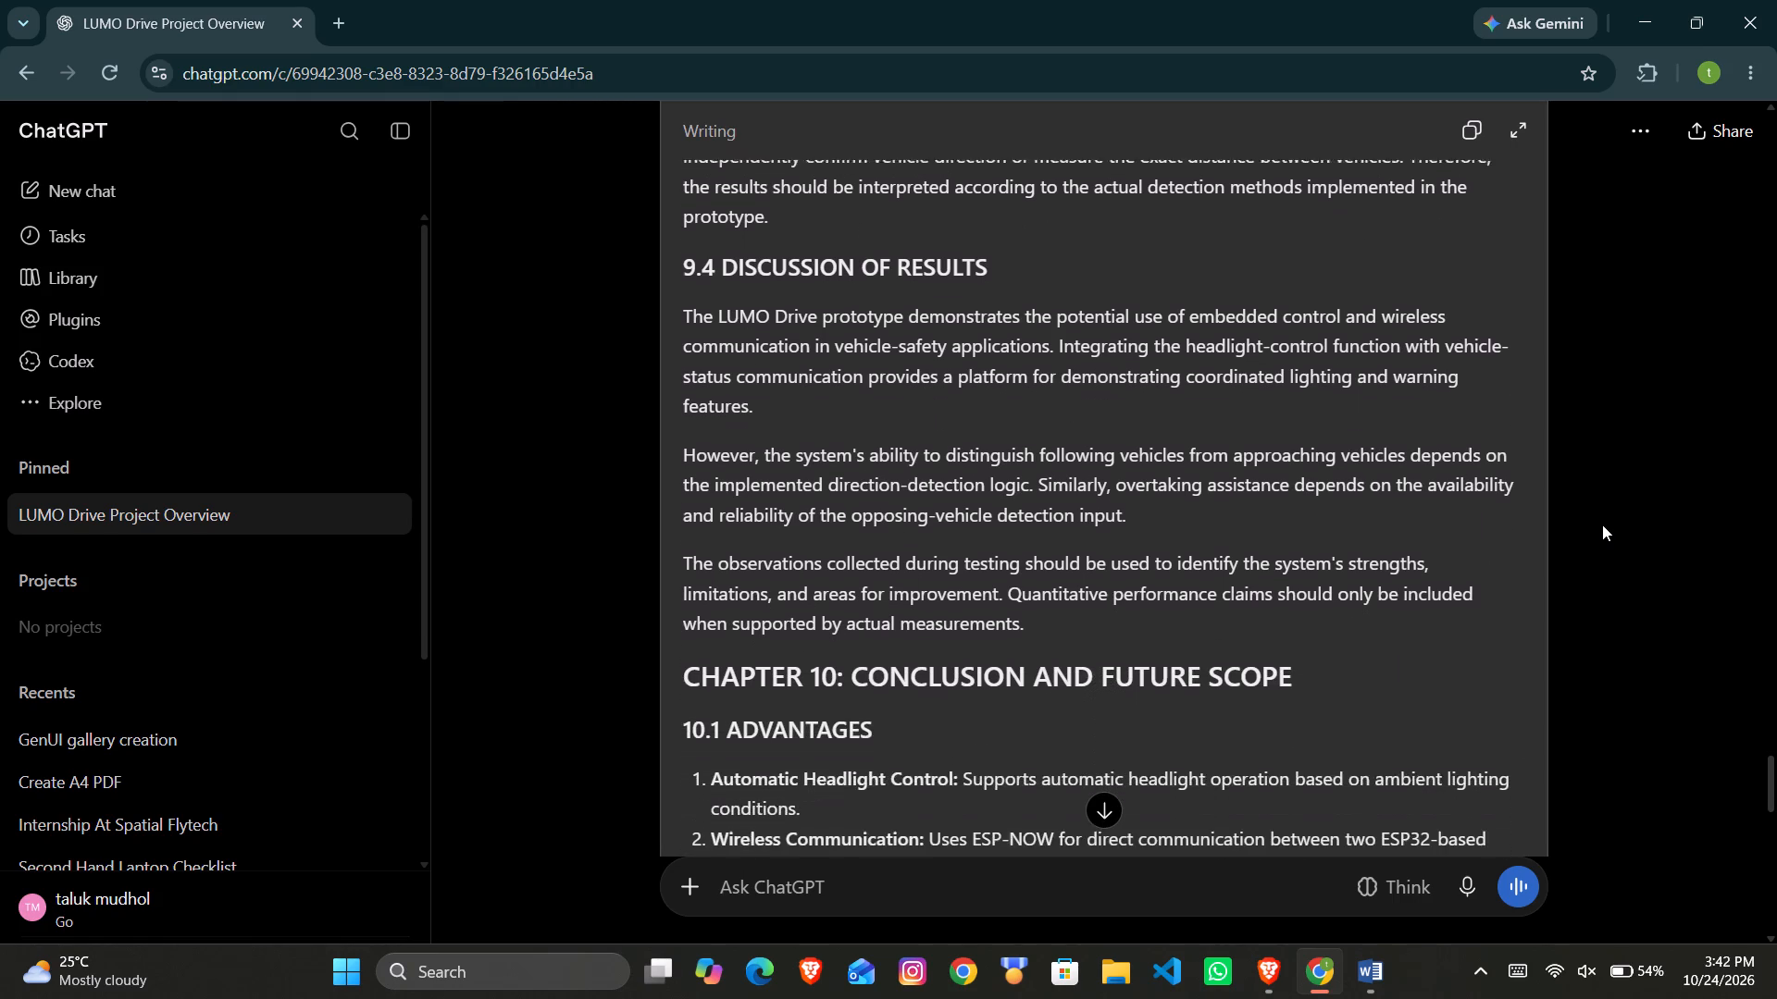
scroll(1602, 524, up, 4)
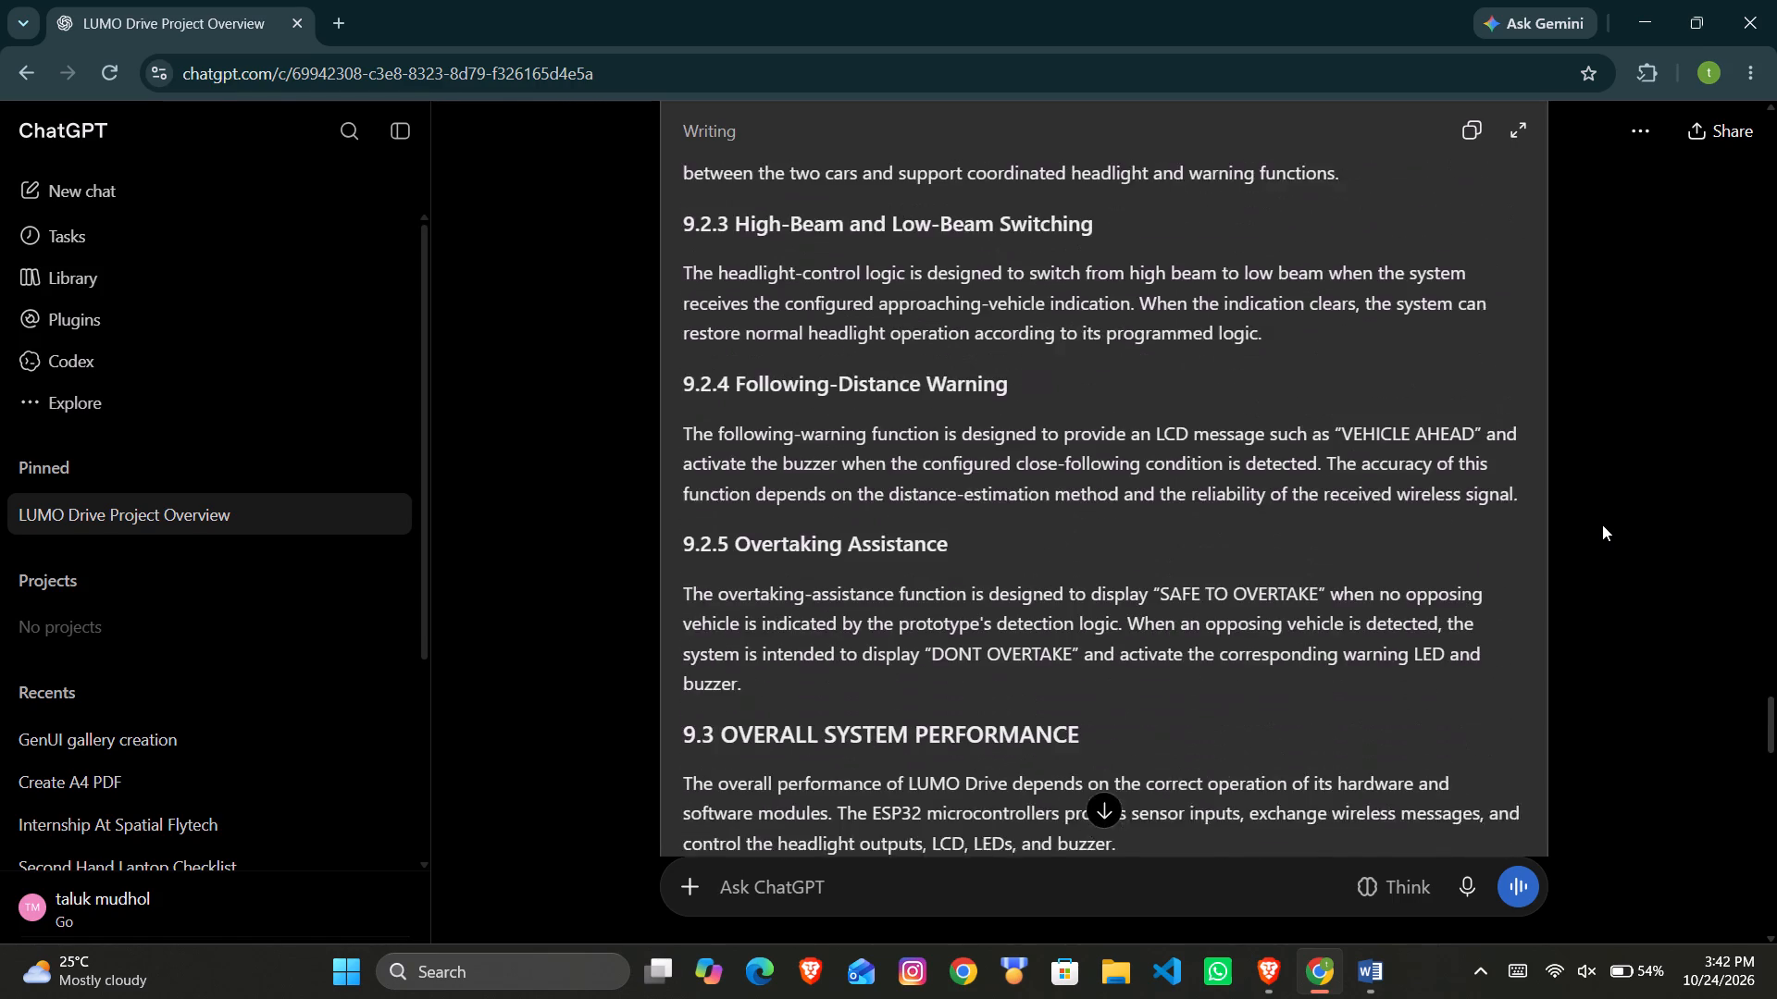
scroll(1602, 524, up, 4)
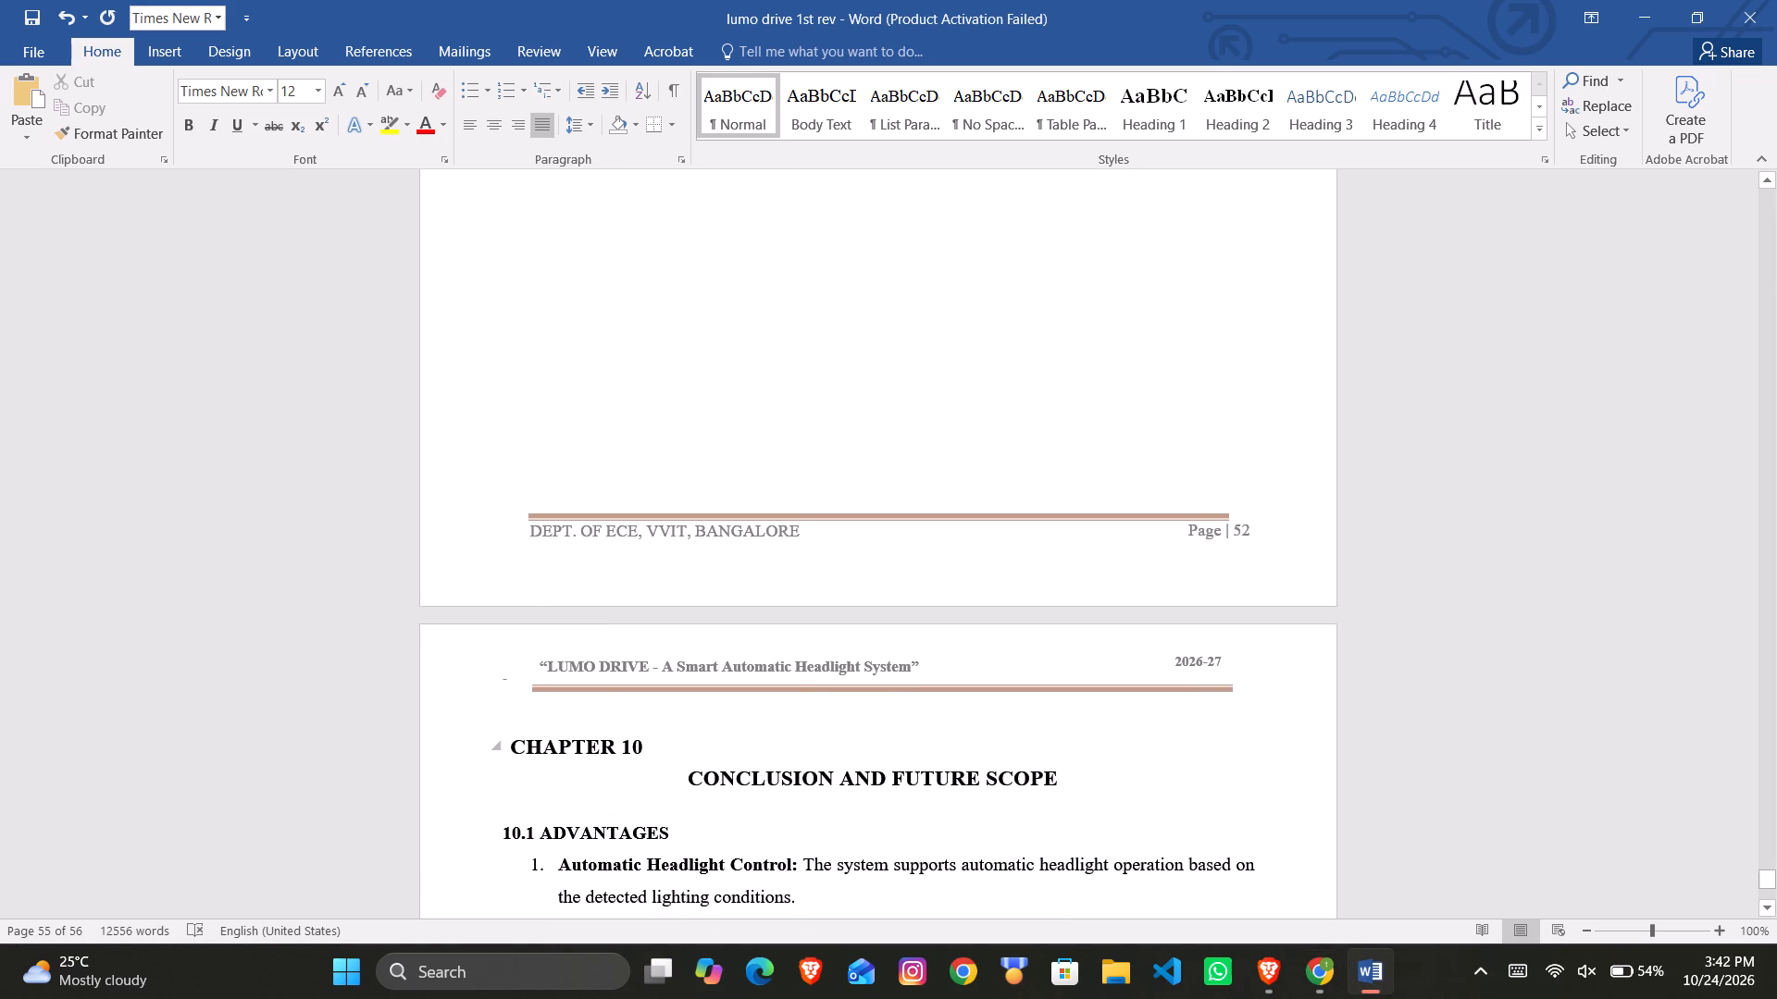
click(509, 742)
key(Return)
key(Return)
key(Return)
key(Return)
key(Return)
key(Return)
key(Return)
key(Return)
key(Return)
key(Return)
key(Return)
key(Return)
key(Return)
key(Return)
key(Return)
key(Return)
key(Return)
key(Return)
key(Return)
key(Return)
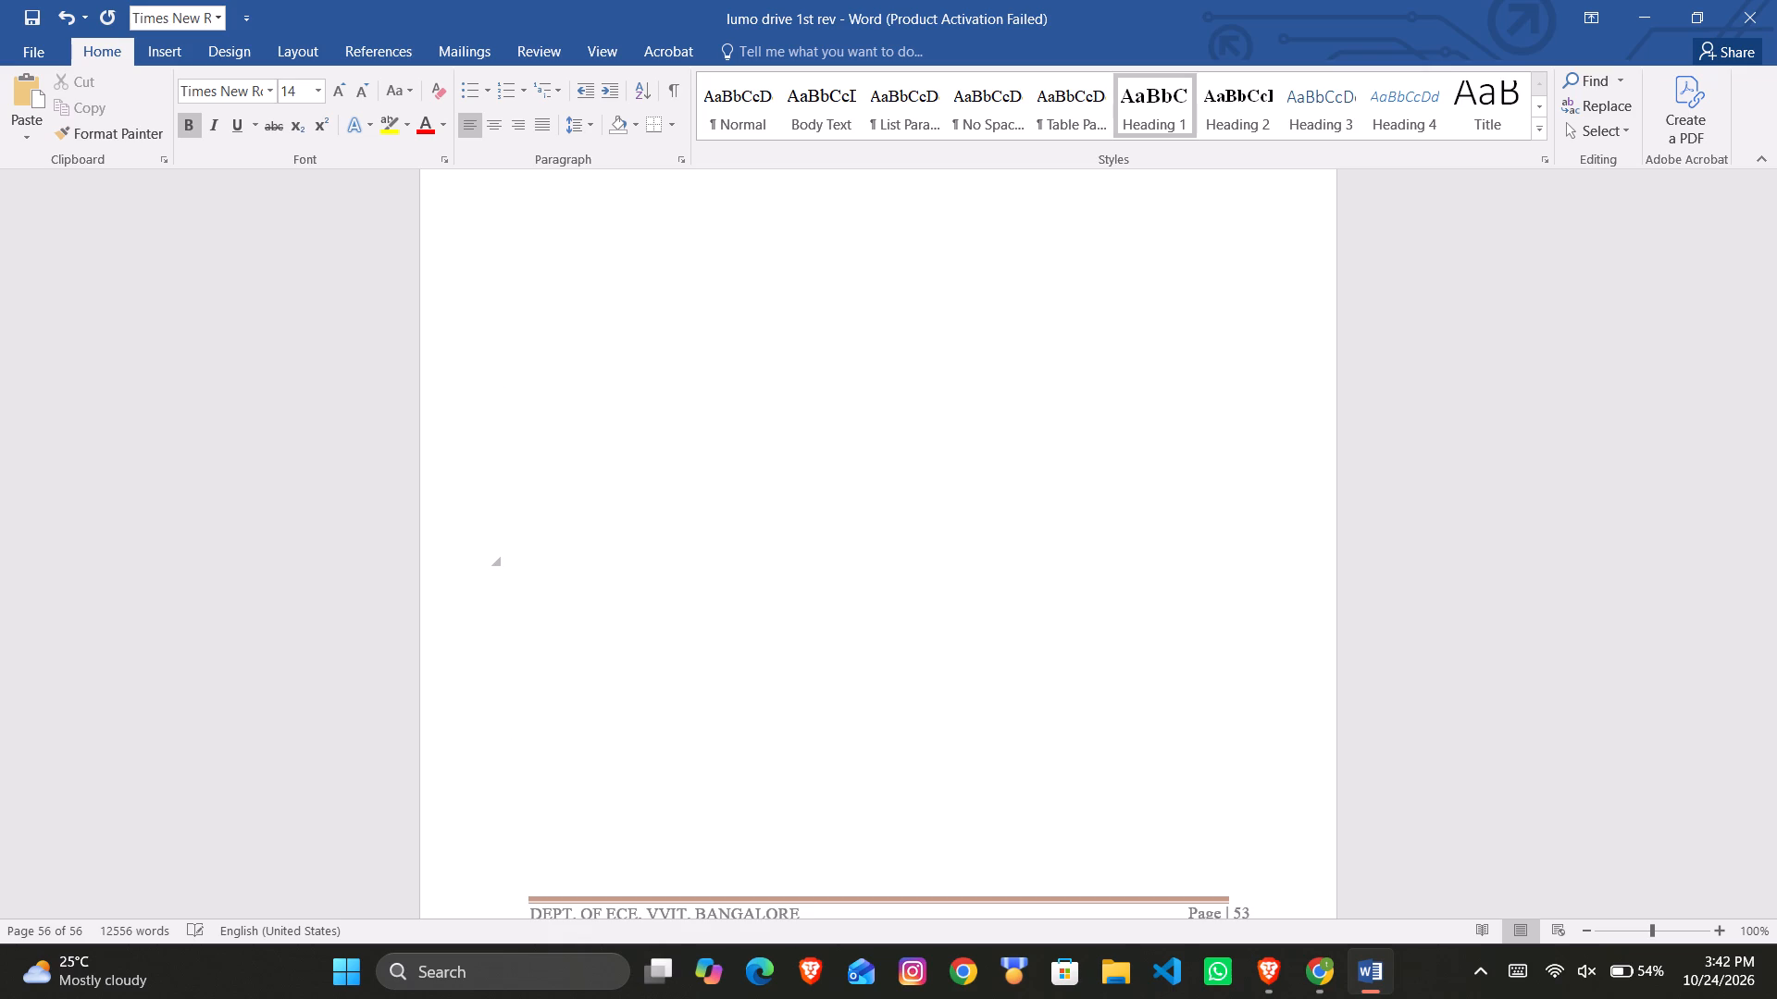
scroll(509, 742, down, 2)
click(536, 755)
triple_click(536, 755)
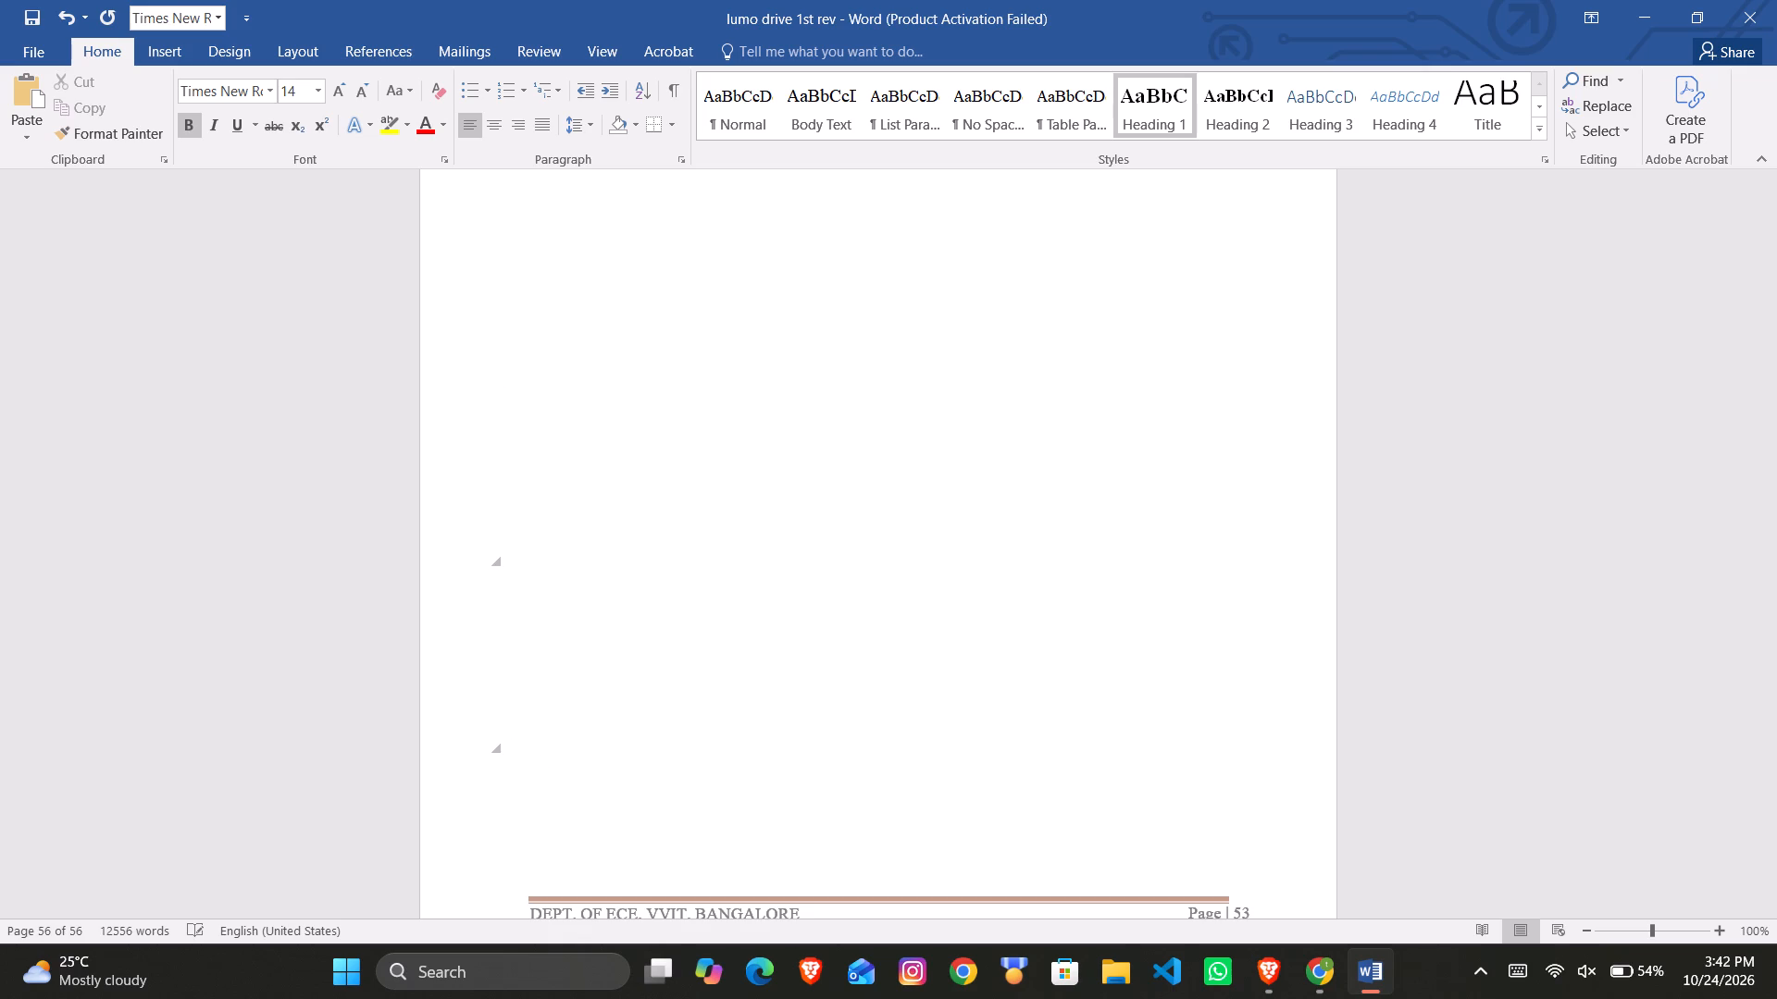
click(536, 755)
click(530, 766)
scroll(530, 766, down, 3)
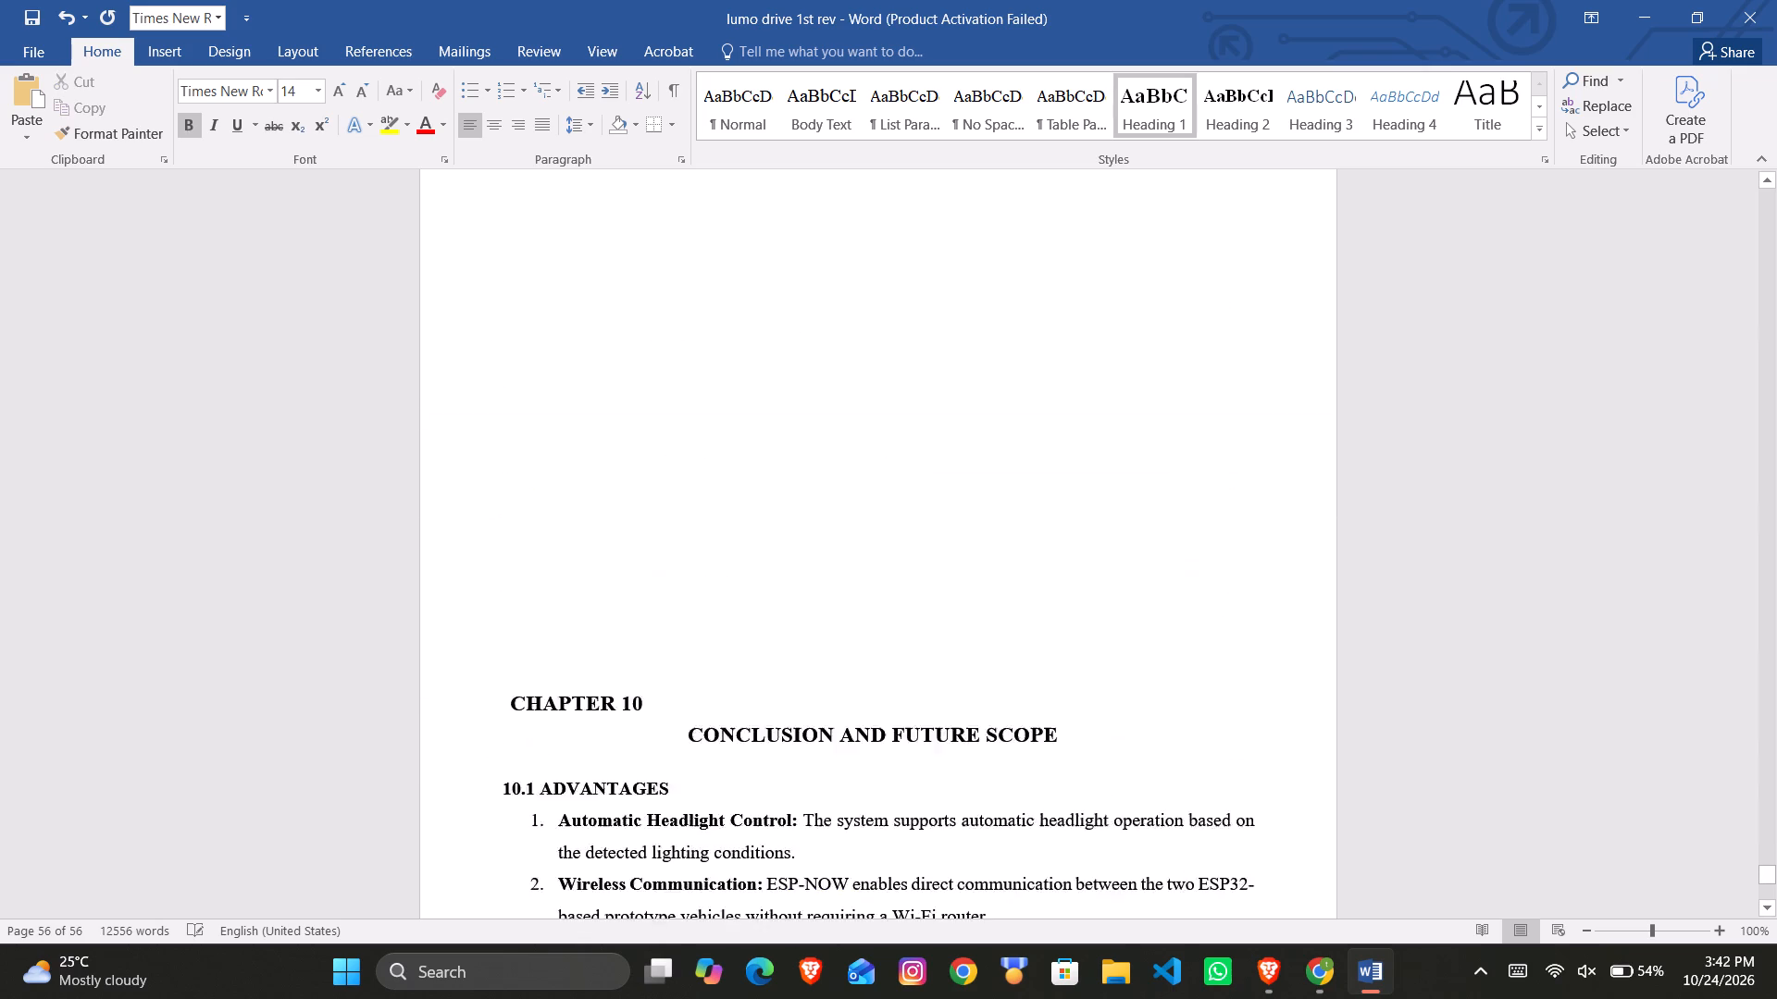
scroll(530, 766, down, 2)
scroll(530, 766, up, 3)
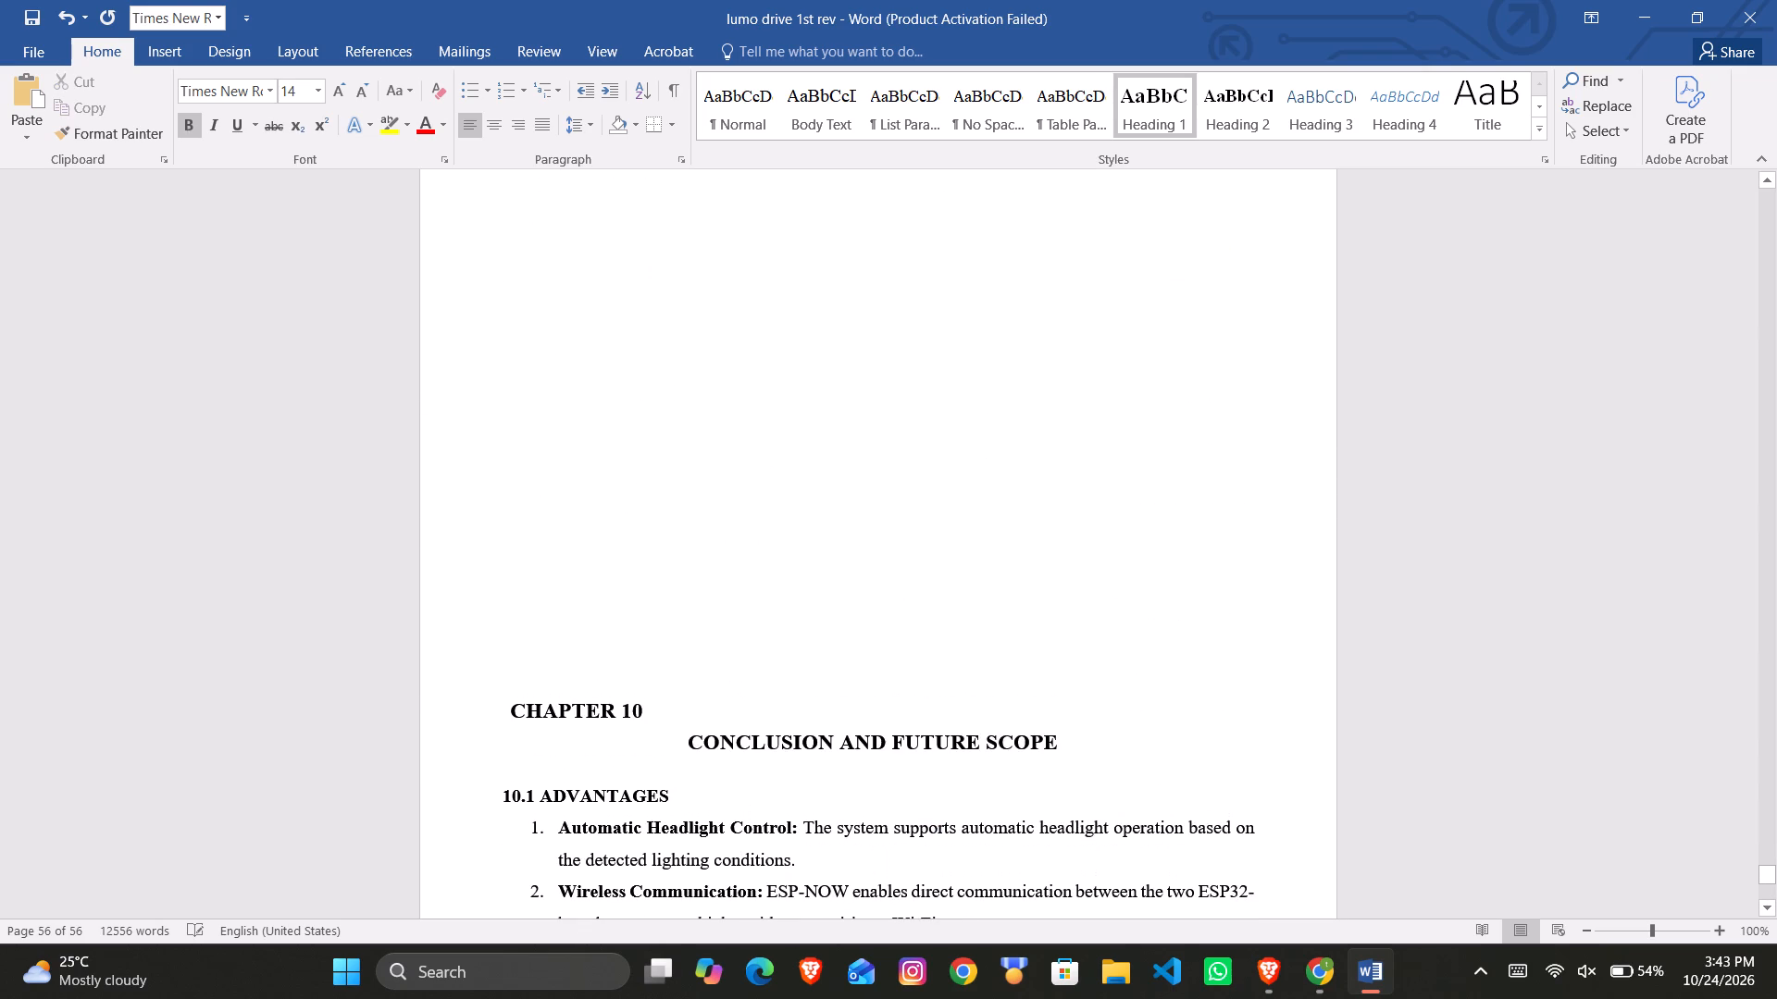
Delete the surplus blank lines above CHAPTER 10 so the heading starts directly below its page header.
click(503, 721)
click(508, 712)
key(BackSpace)
key(BackSpace)
key(BackSpace)
key(BackSpace)
key(BackSpace)
key(BackSpace)
key(BackSpace)
key(BackSpace)
key(BackSpace)
key(BackSpace)
key(BackSpace)
key(BackSpace)
key(BackSpace)
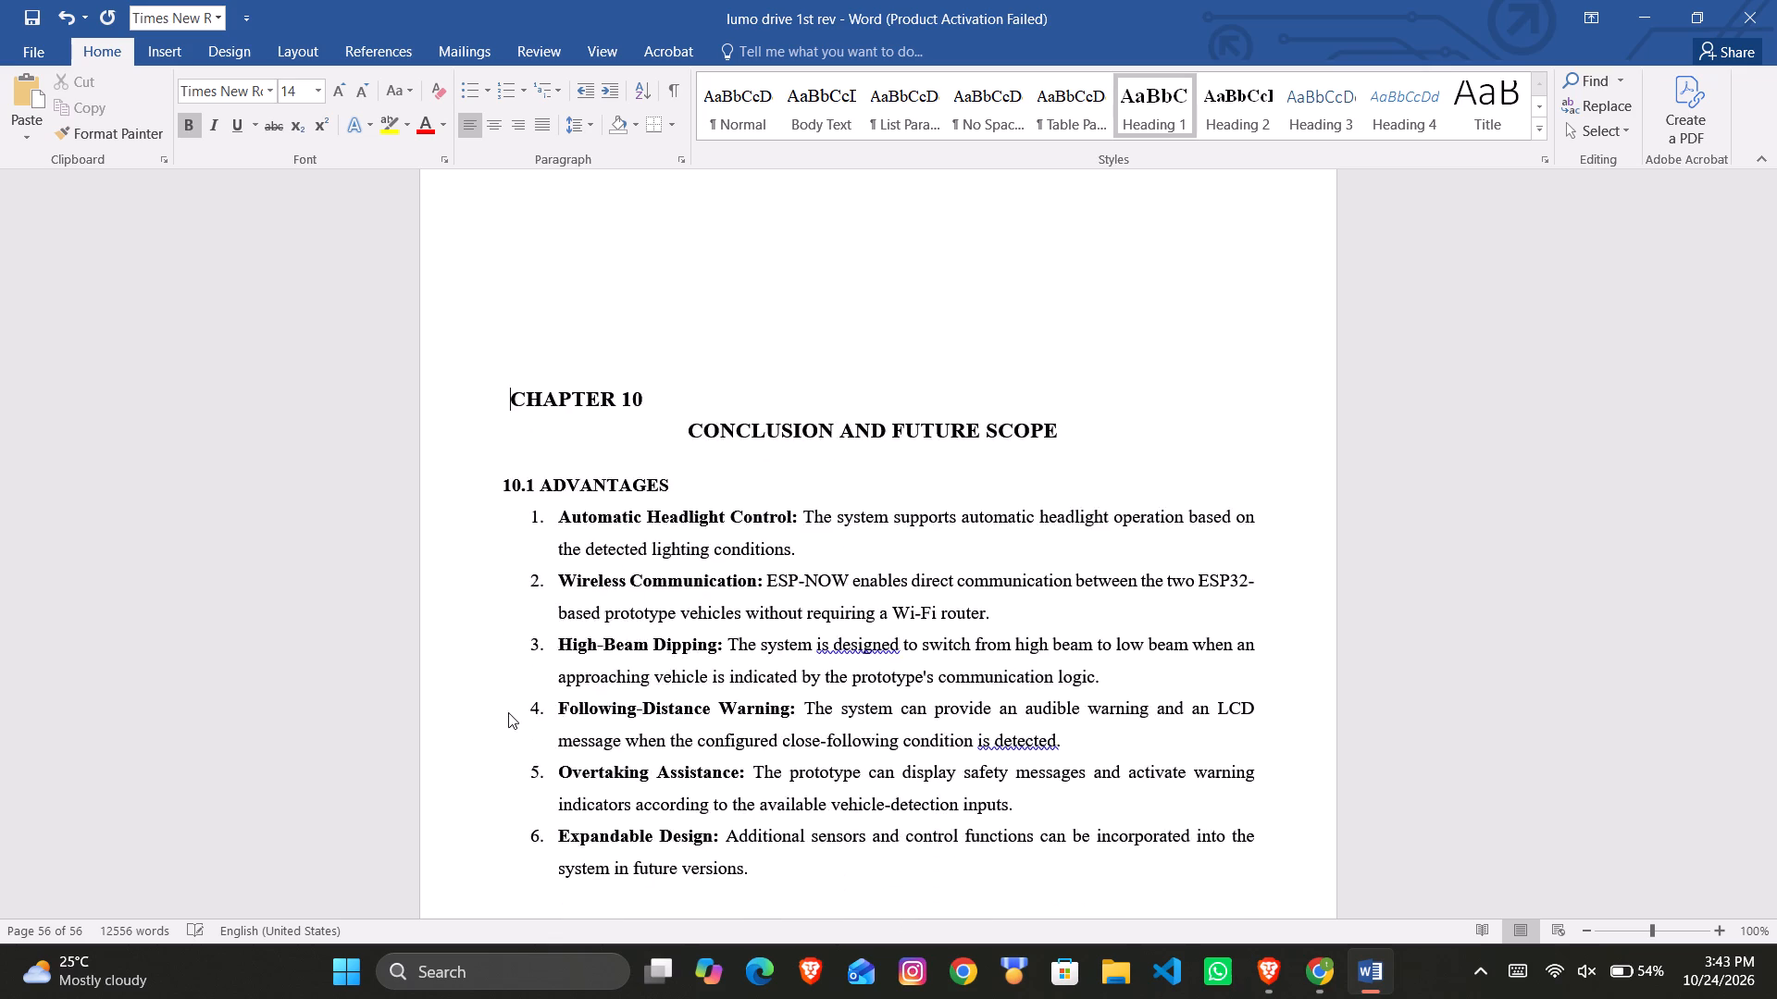
key(BackSpace)
scroll(508, 712, up, 3)
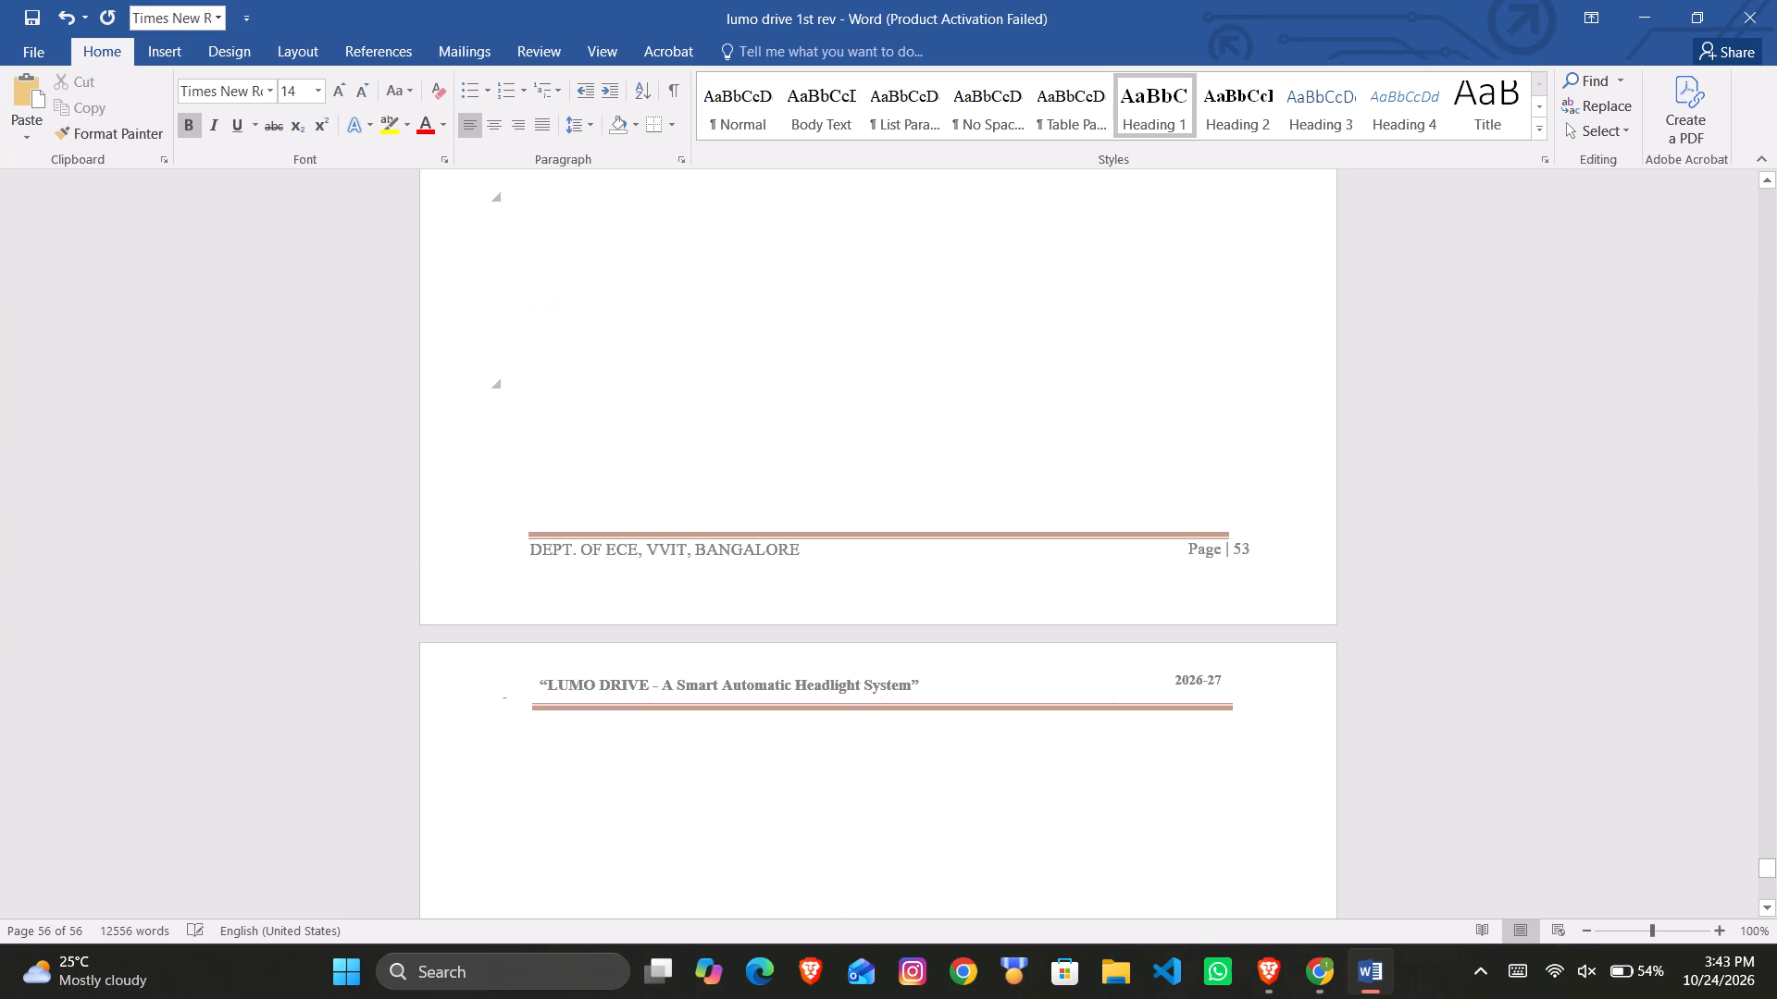
key(BackSpace)
key(BackSpace)
key(BackSpace)
key(BackSpace)
key(BackSpace)
key(BackSpace)
key(BackSpace)
key(BackSpace)
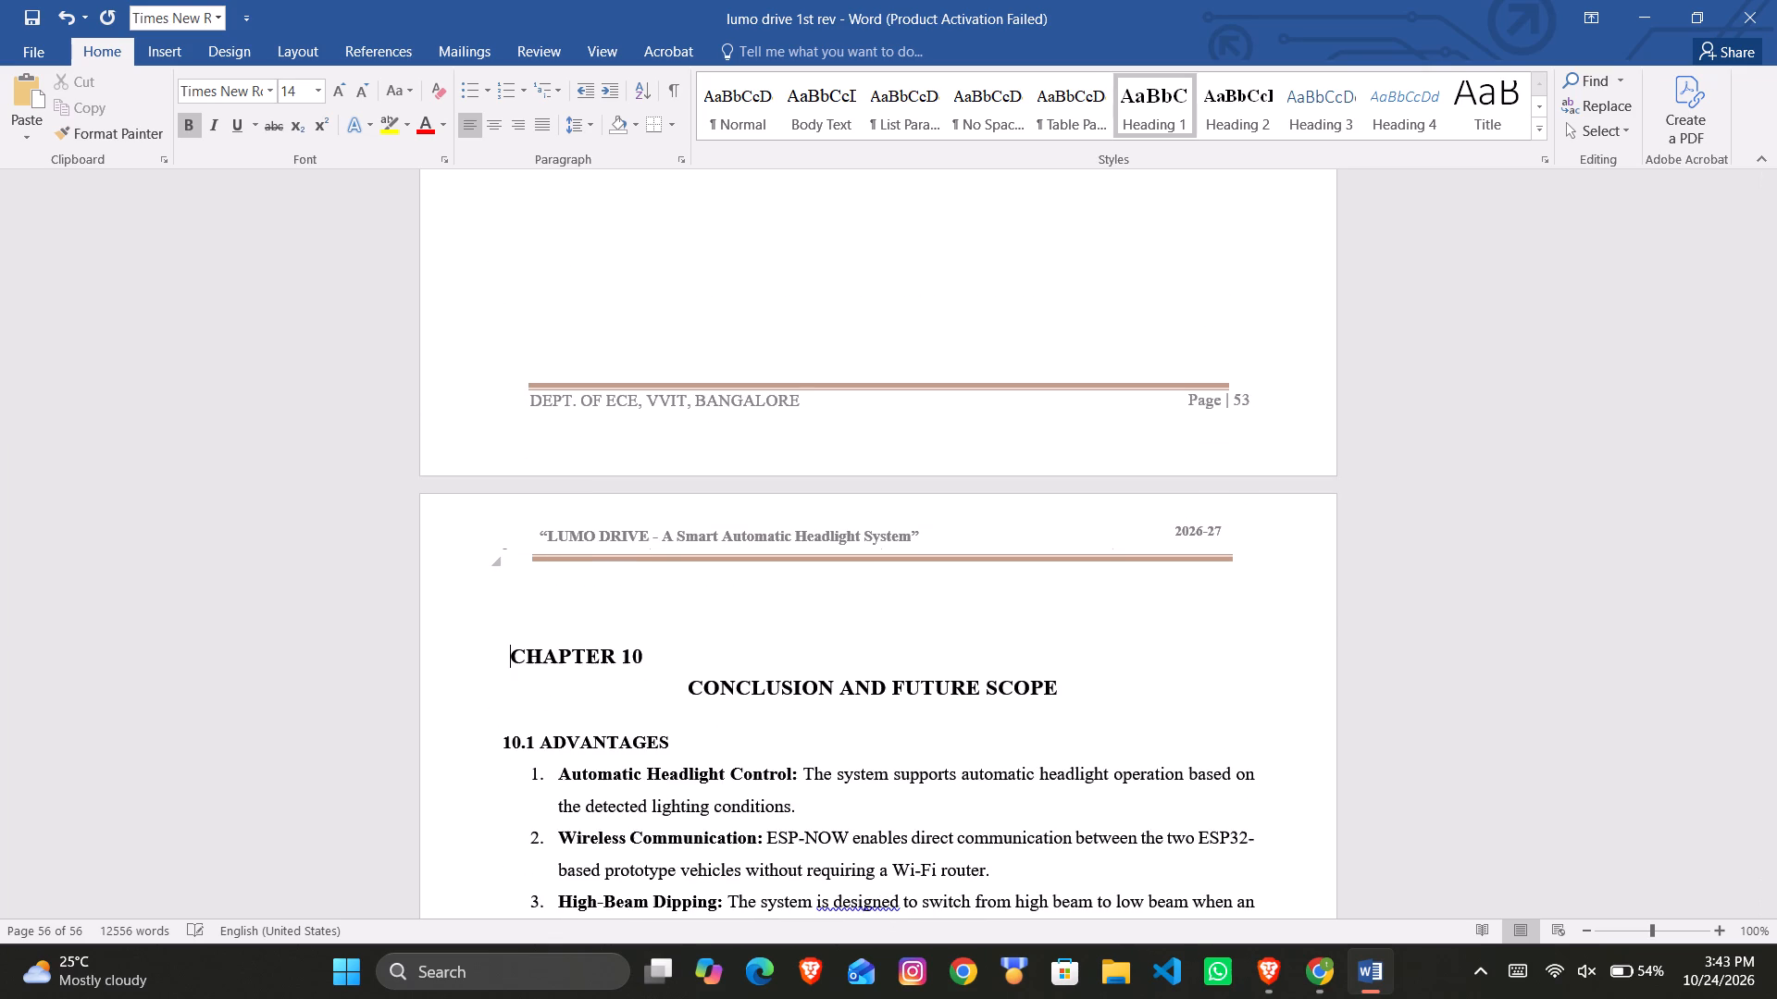
key(BackSpace)
key(BackSpace)
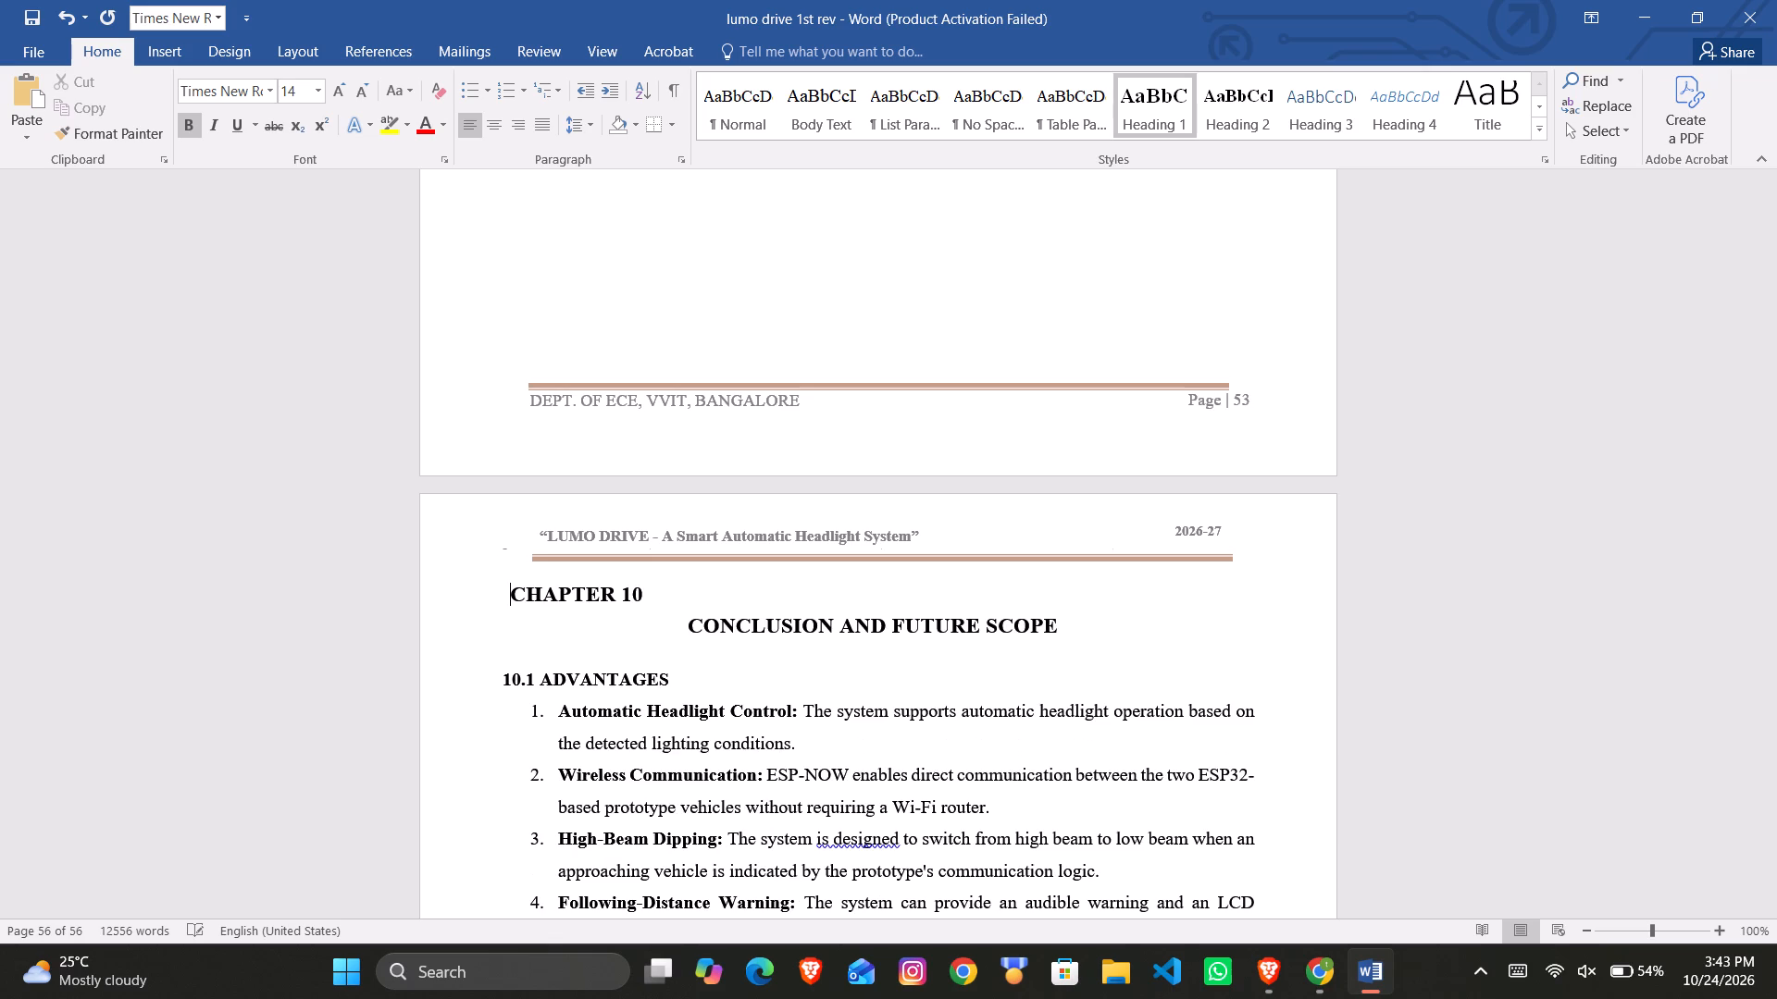
Paste the copied Chapter 9 text at the first line of the blank page before Chapter 10.
scroll(765, 647, up, 5)
scroll(765, 647, down, 2)
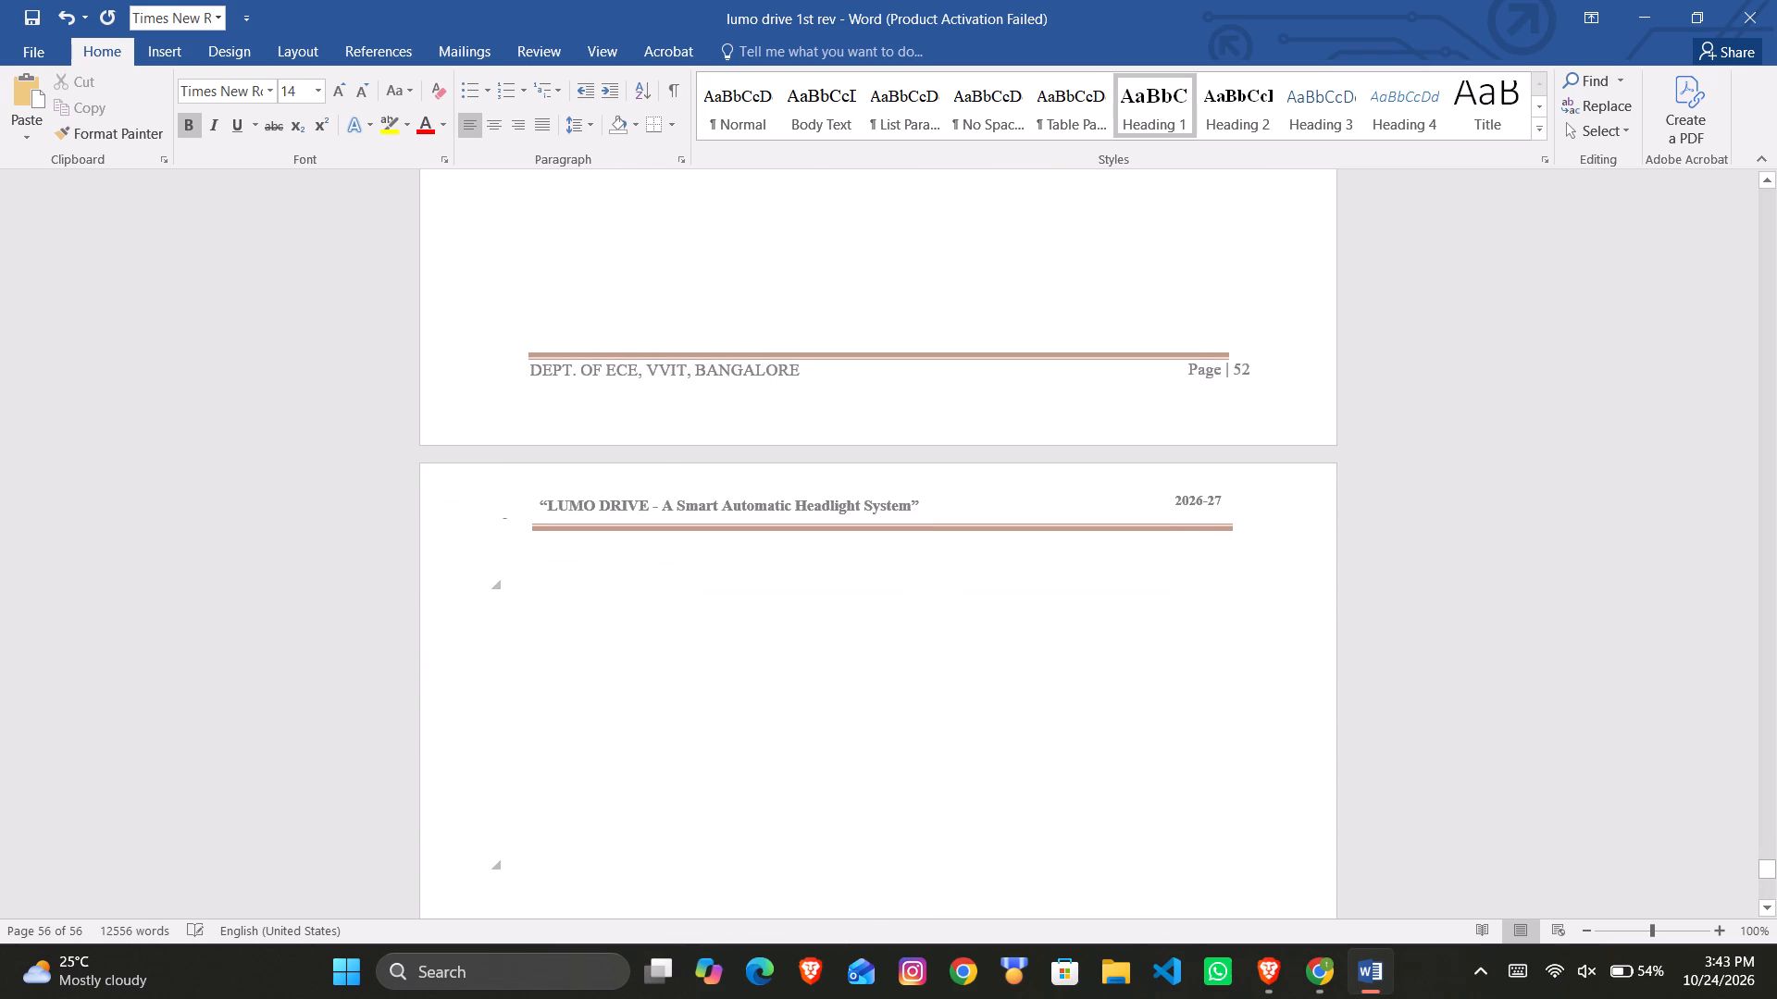
click(547, 578)
key(ctrl+v)
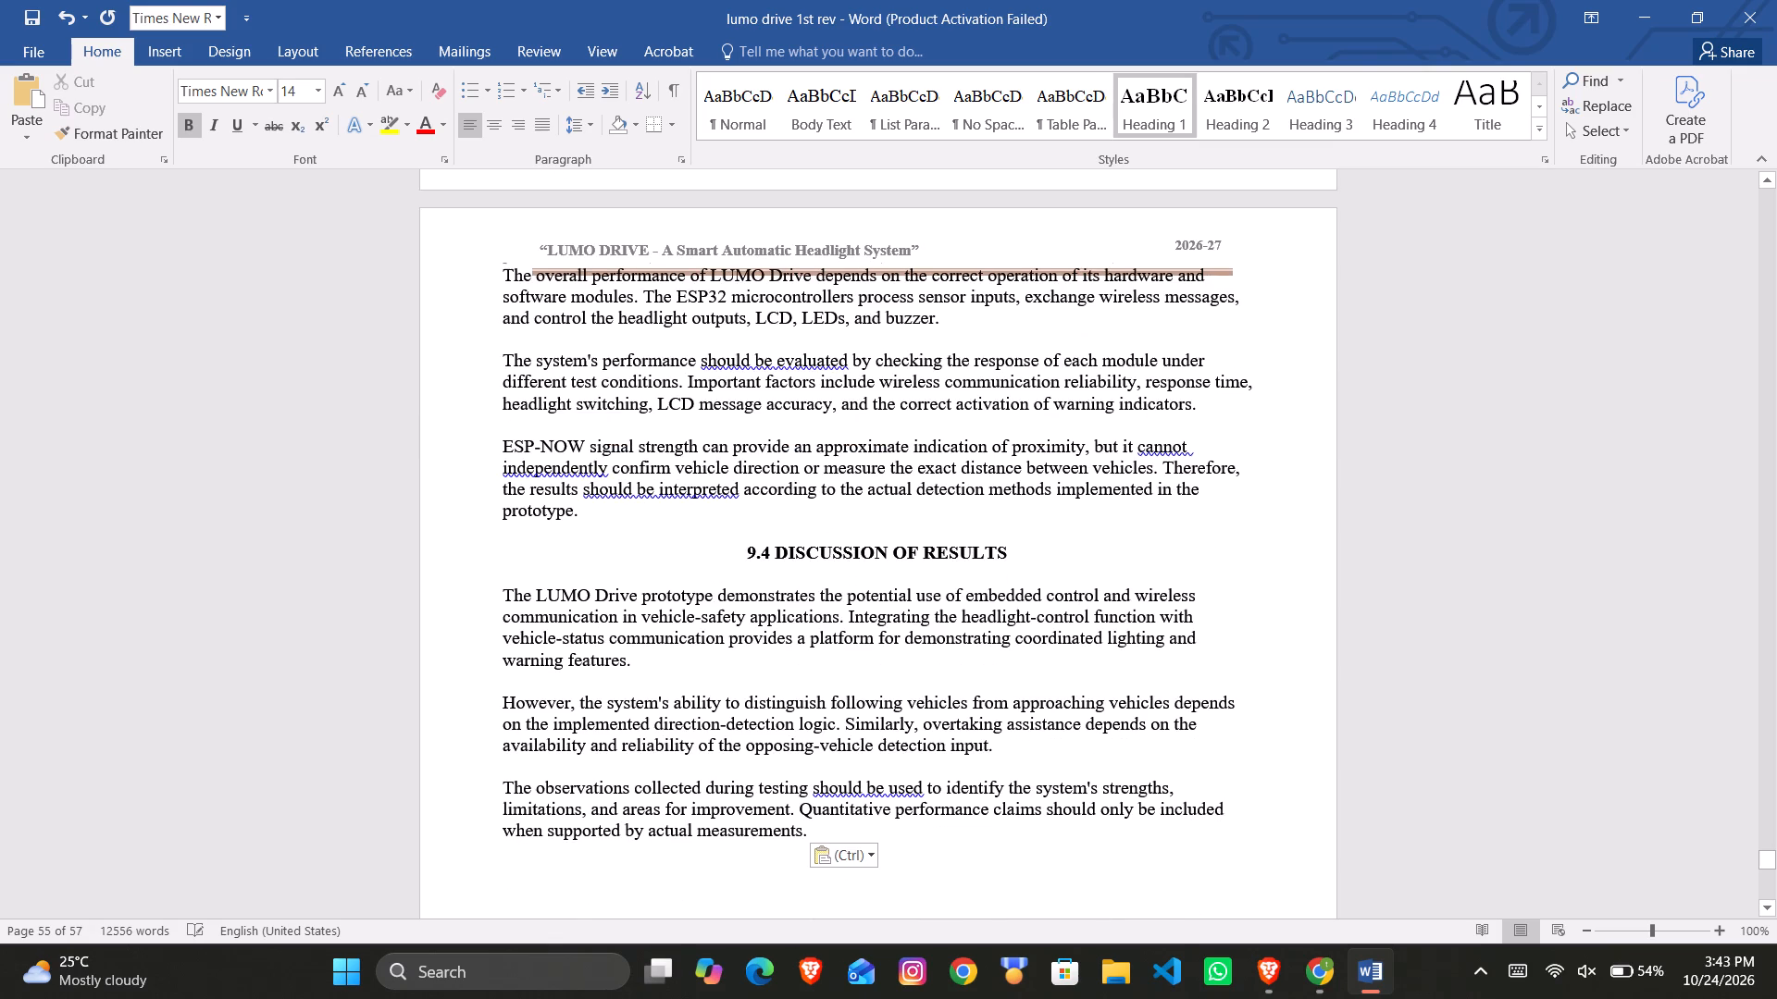
click(833, 851)
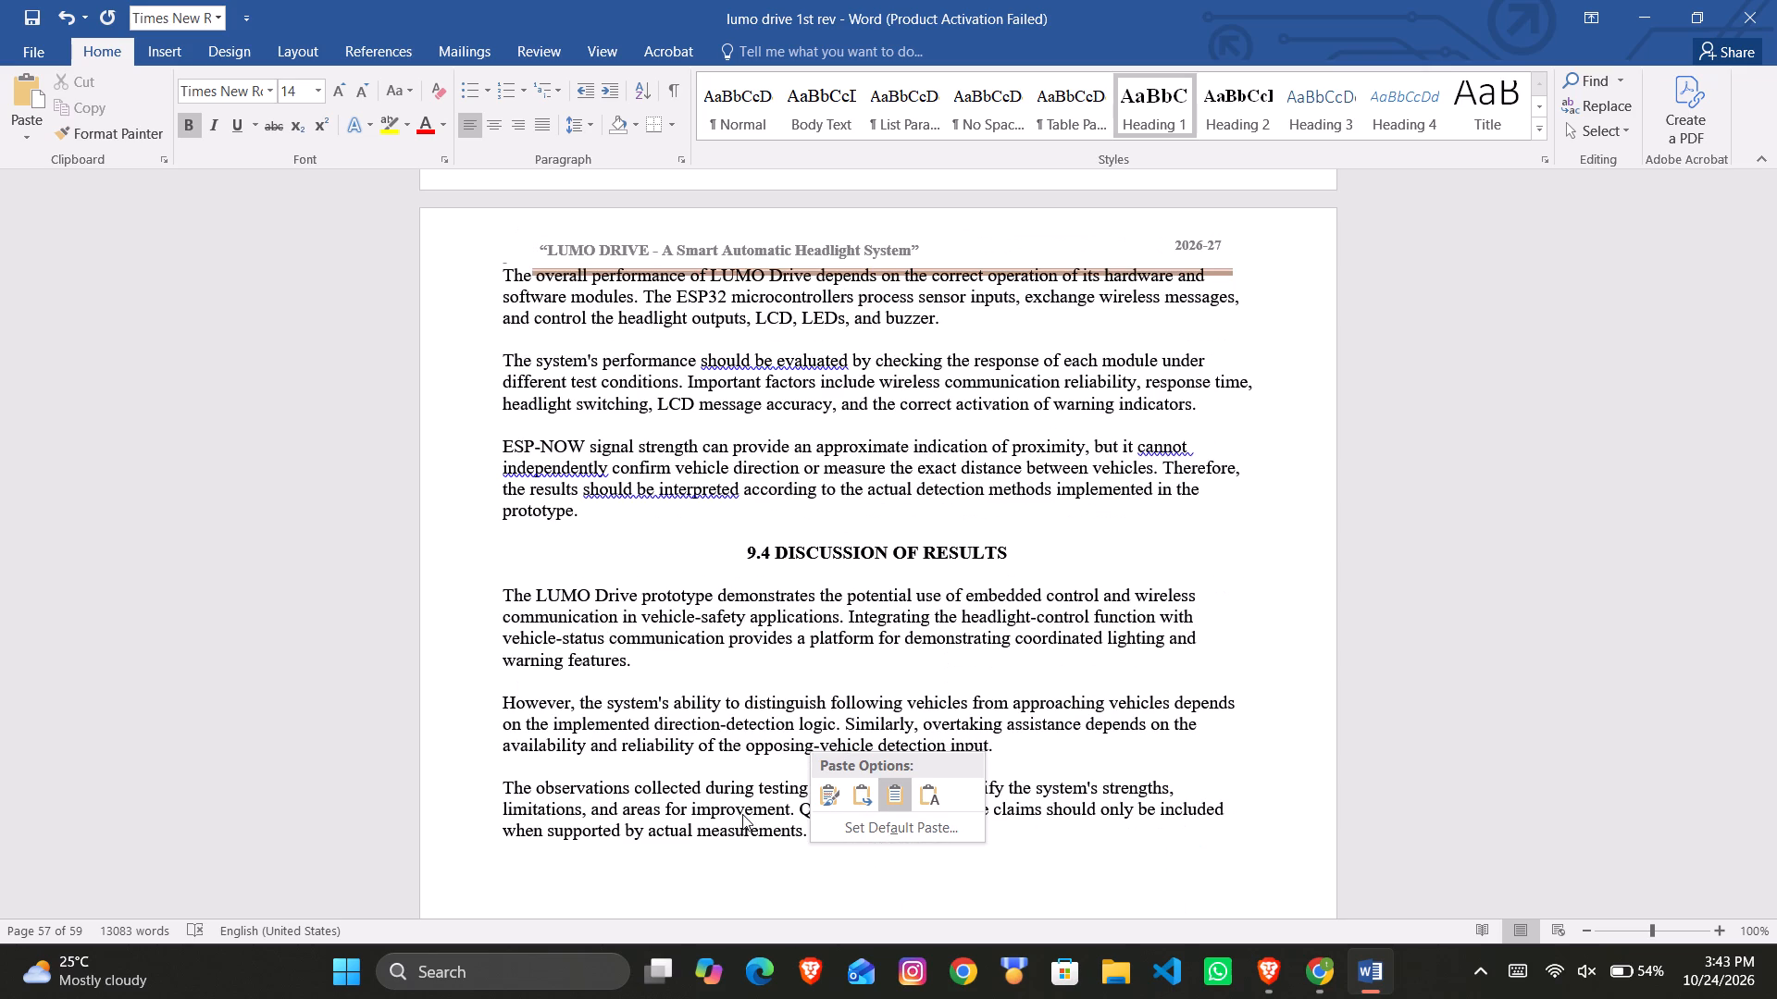
click(742, 814)
Align the pasted title "CHAPTER 9: RESULTS AND DISCUSSION" to the left margin.
scroll(742, 814, up, 2)
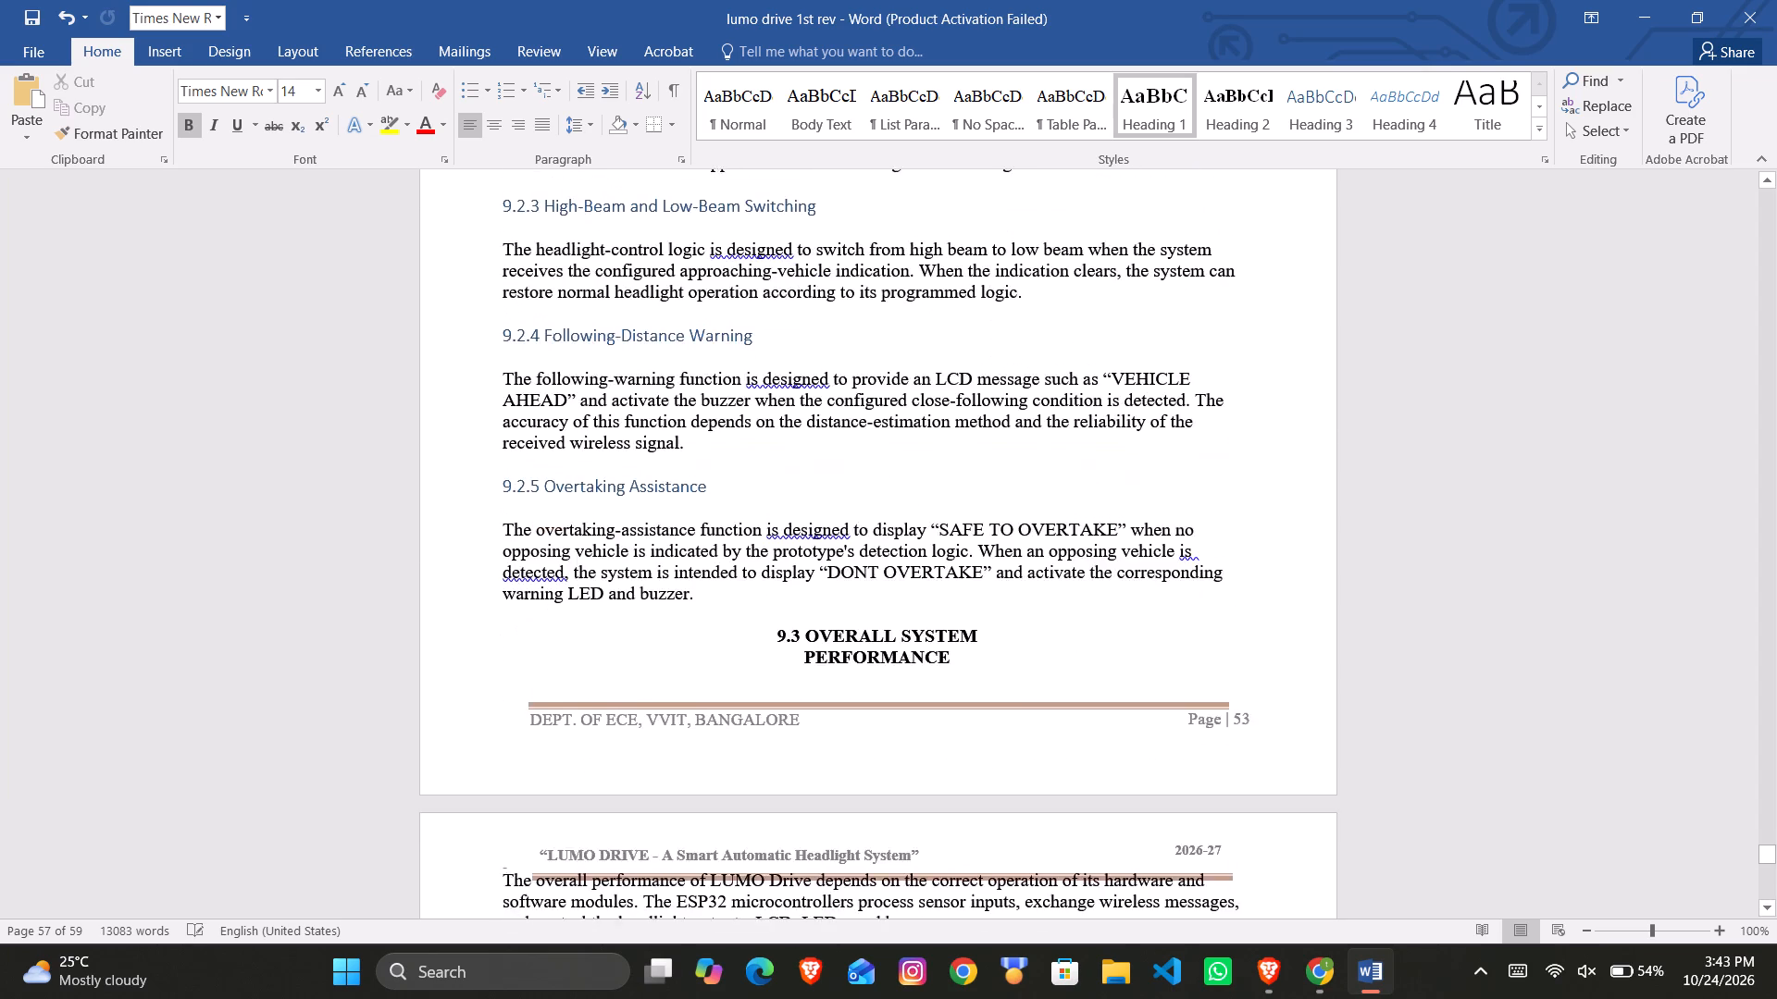
scroll(742, 814, up, 3)
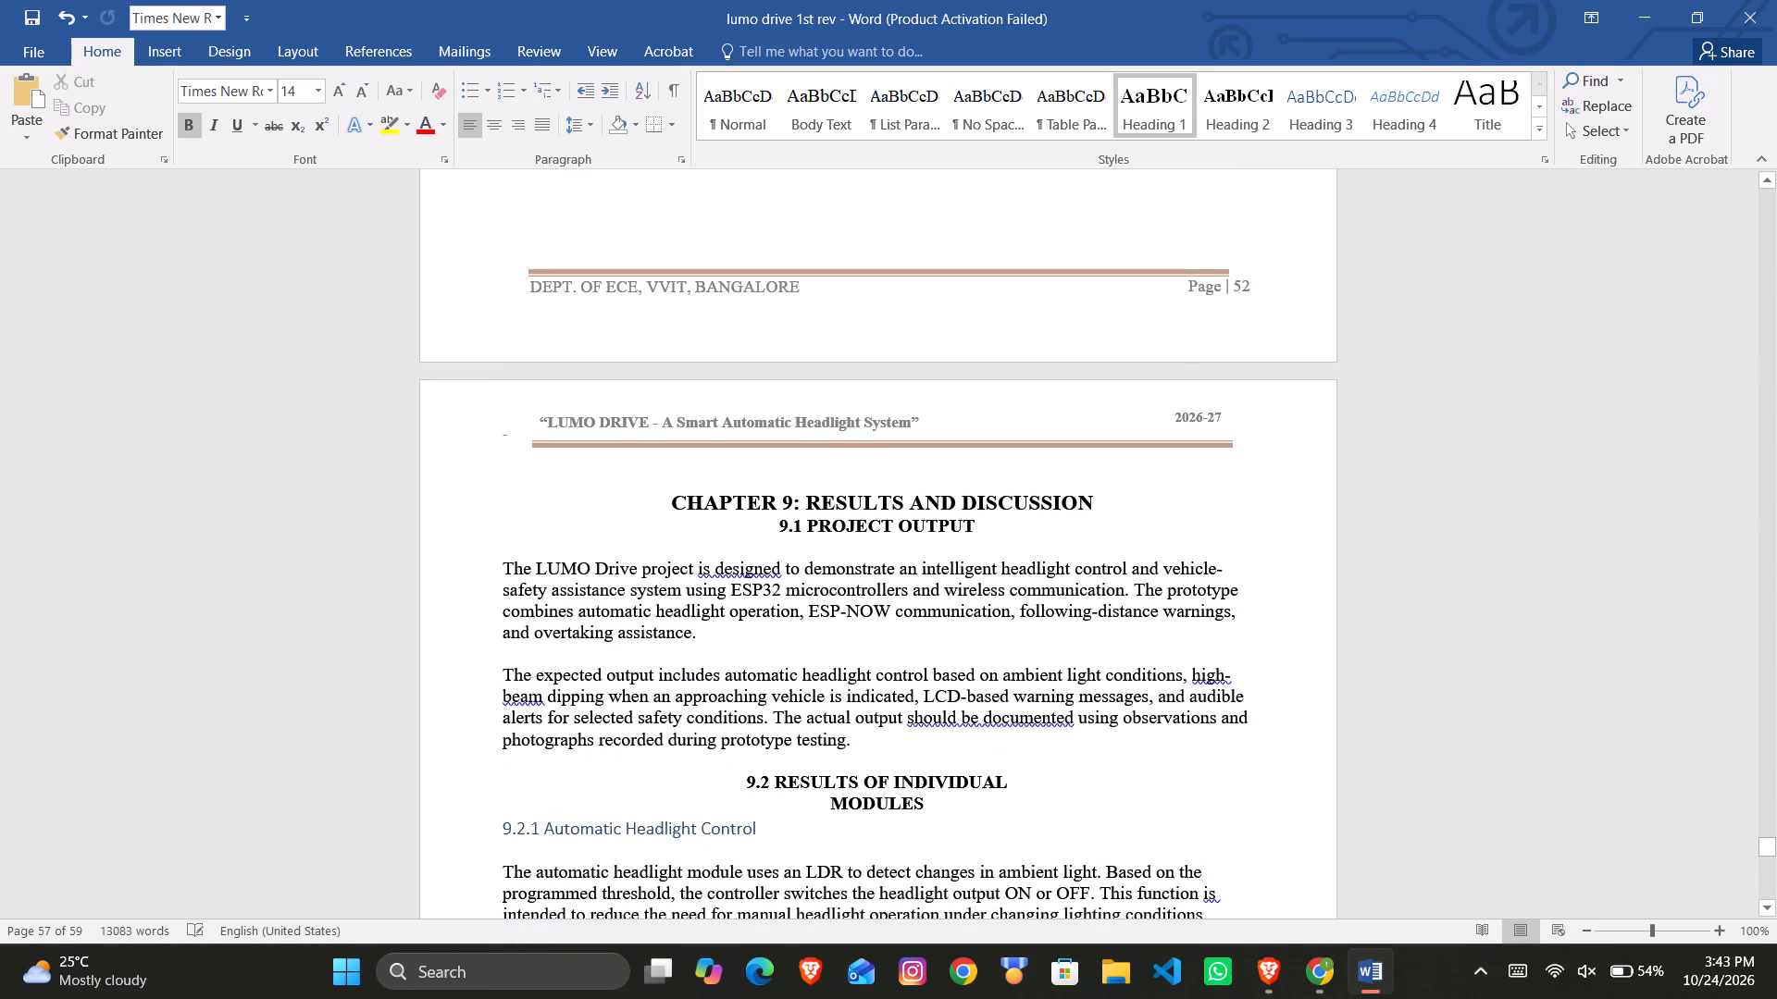
click(671, 505)
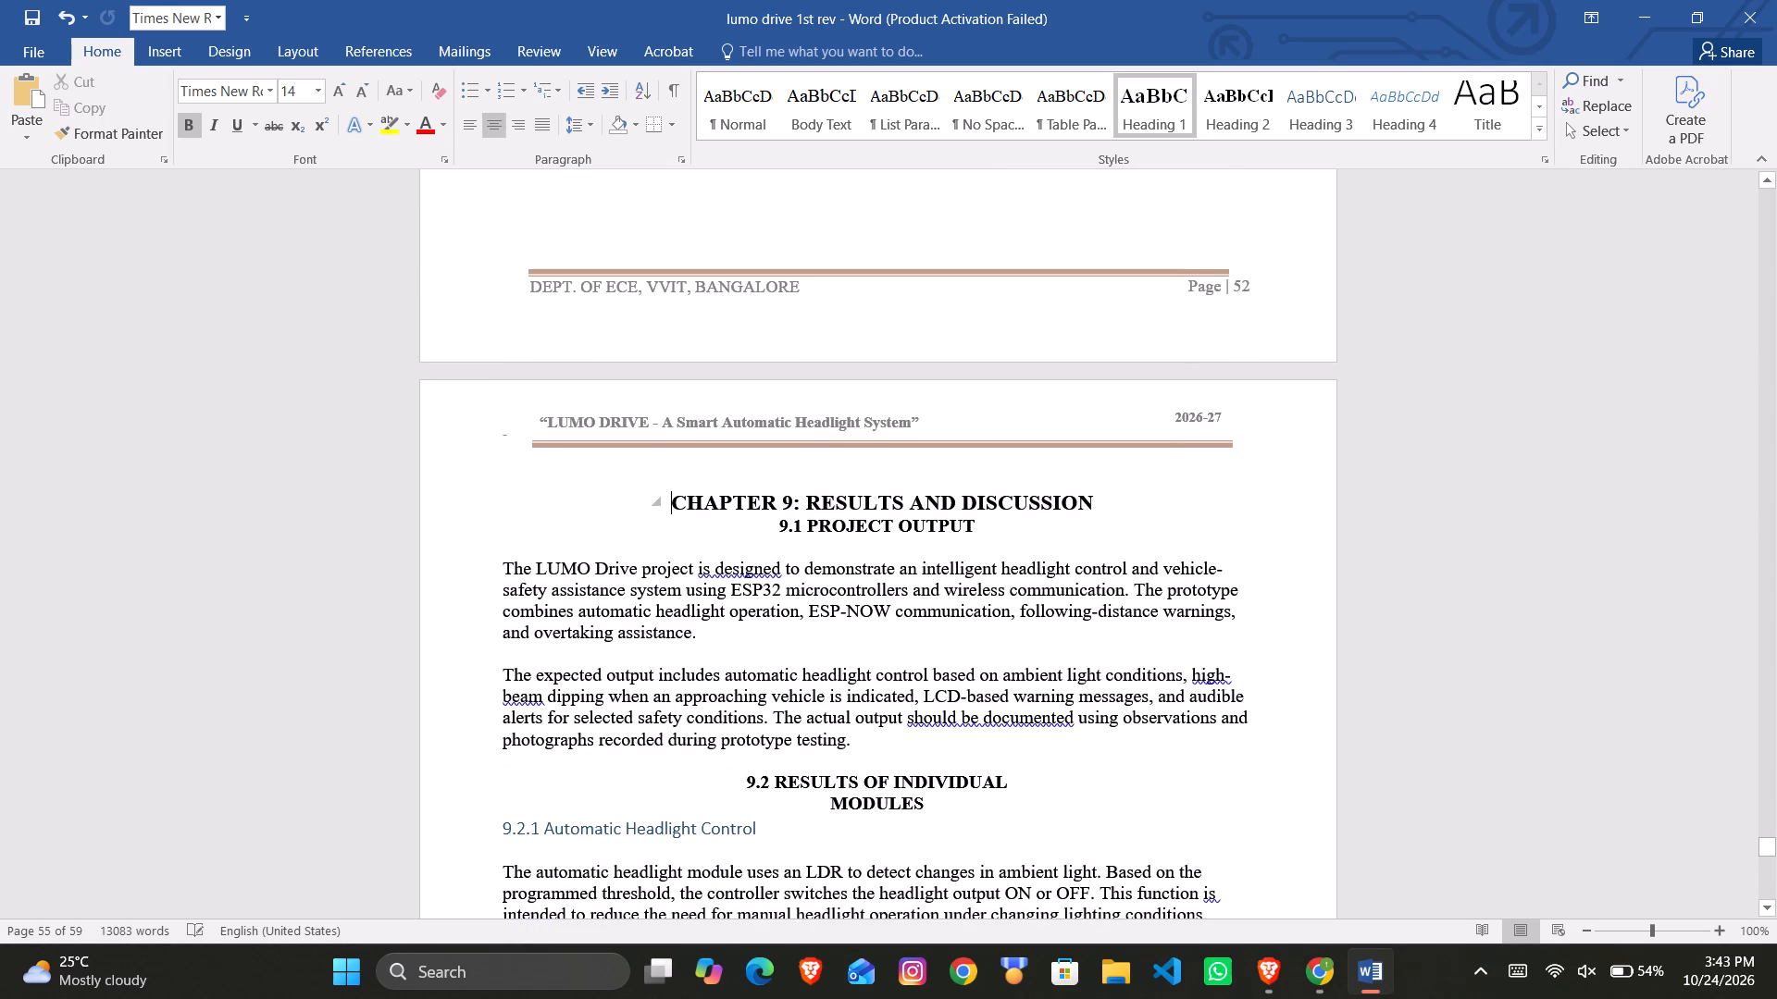
key(BackSpace)
key(BackSpace)
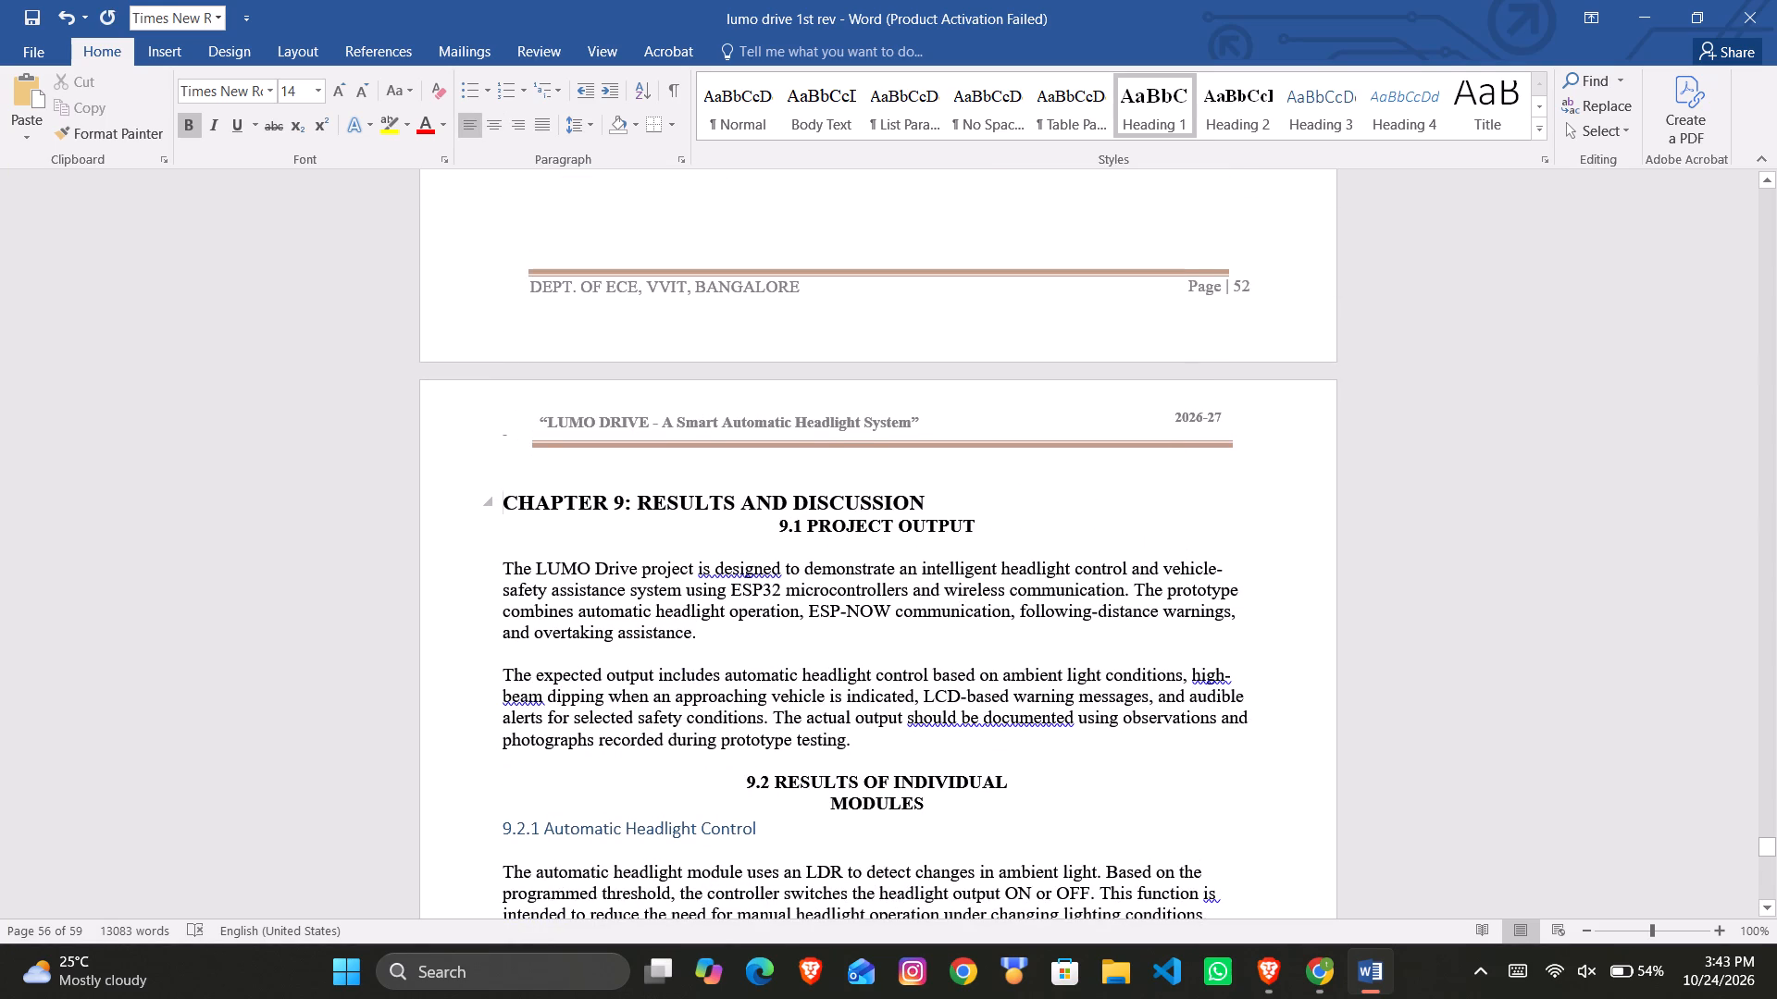
Split the title into "CHAPTER 9" without the colon and "RESULTS AND DISCUSSION" on its own line, indented with four tabs to the centre.
click(637, 500)
key(BackSpace)
key(BackSpace)
key(Return)
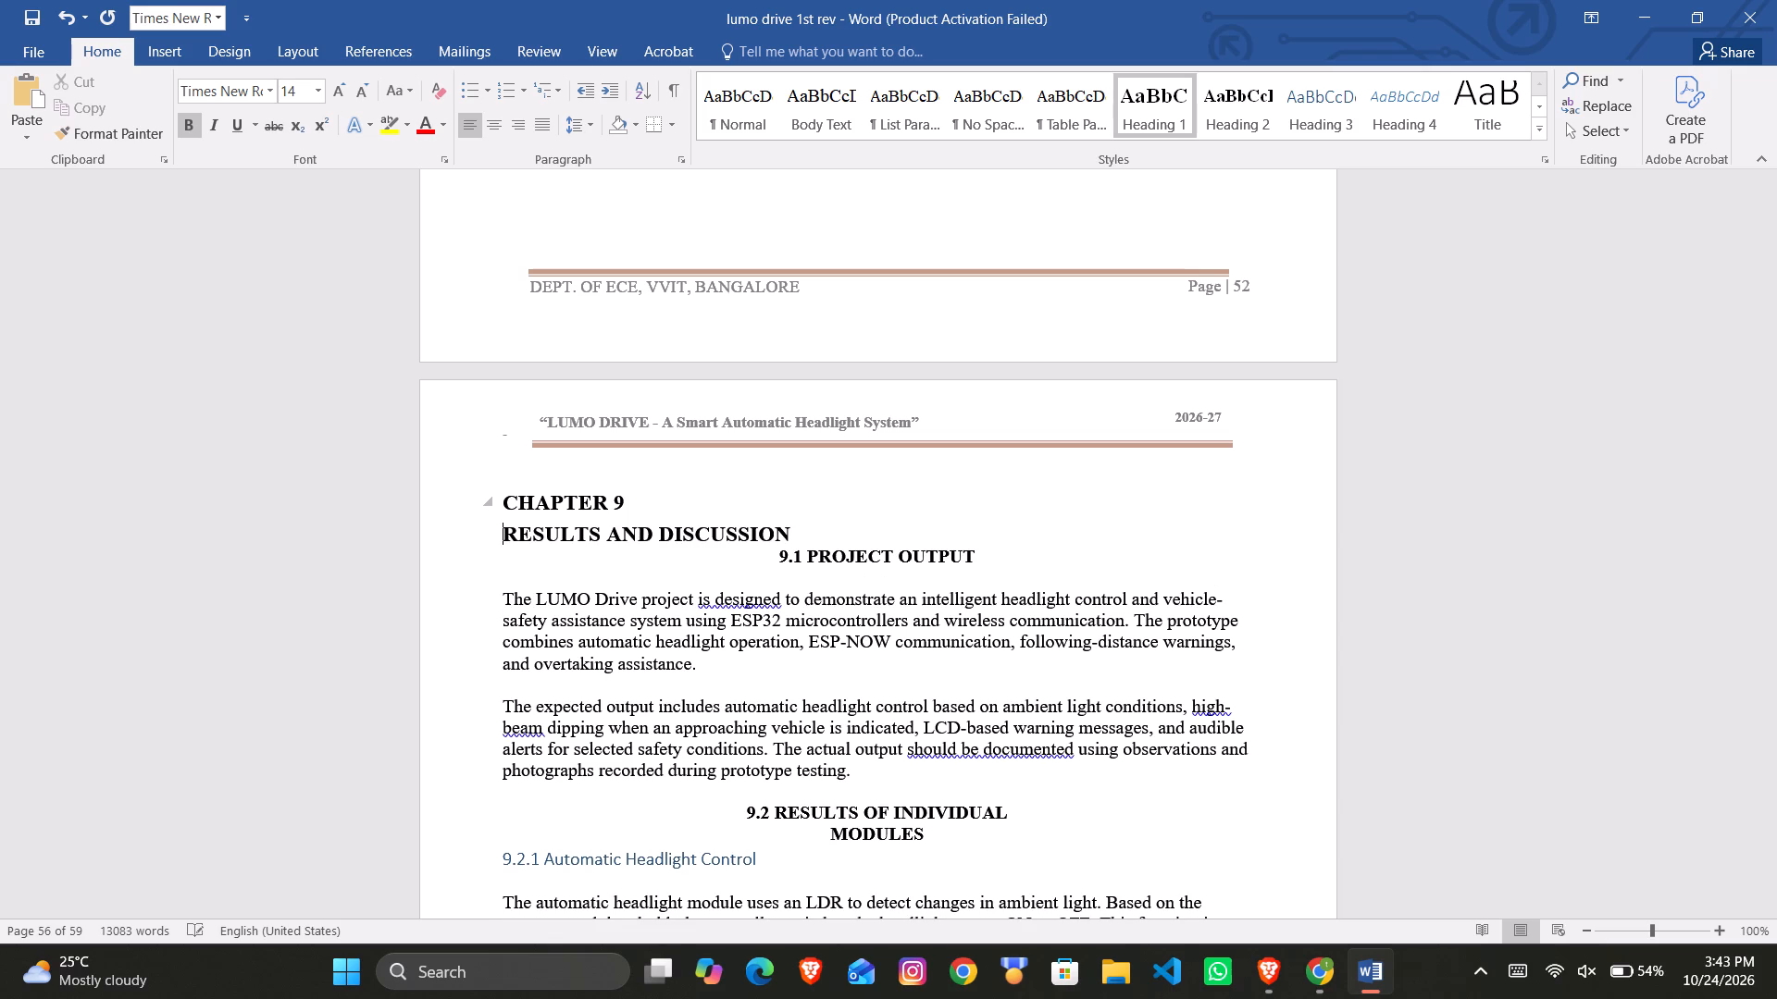
key(Tab)
key(Tab)
key(Tab)
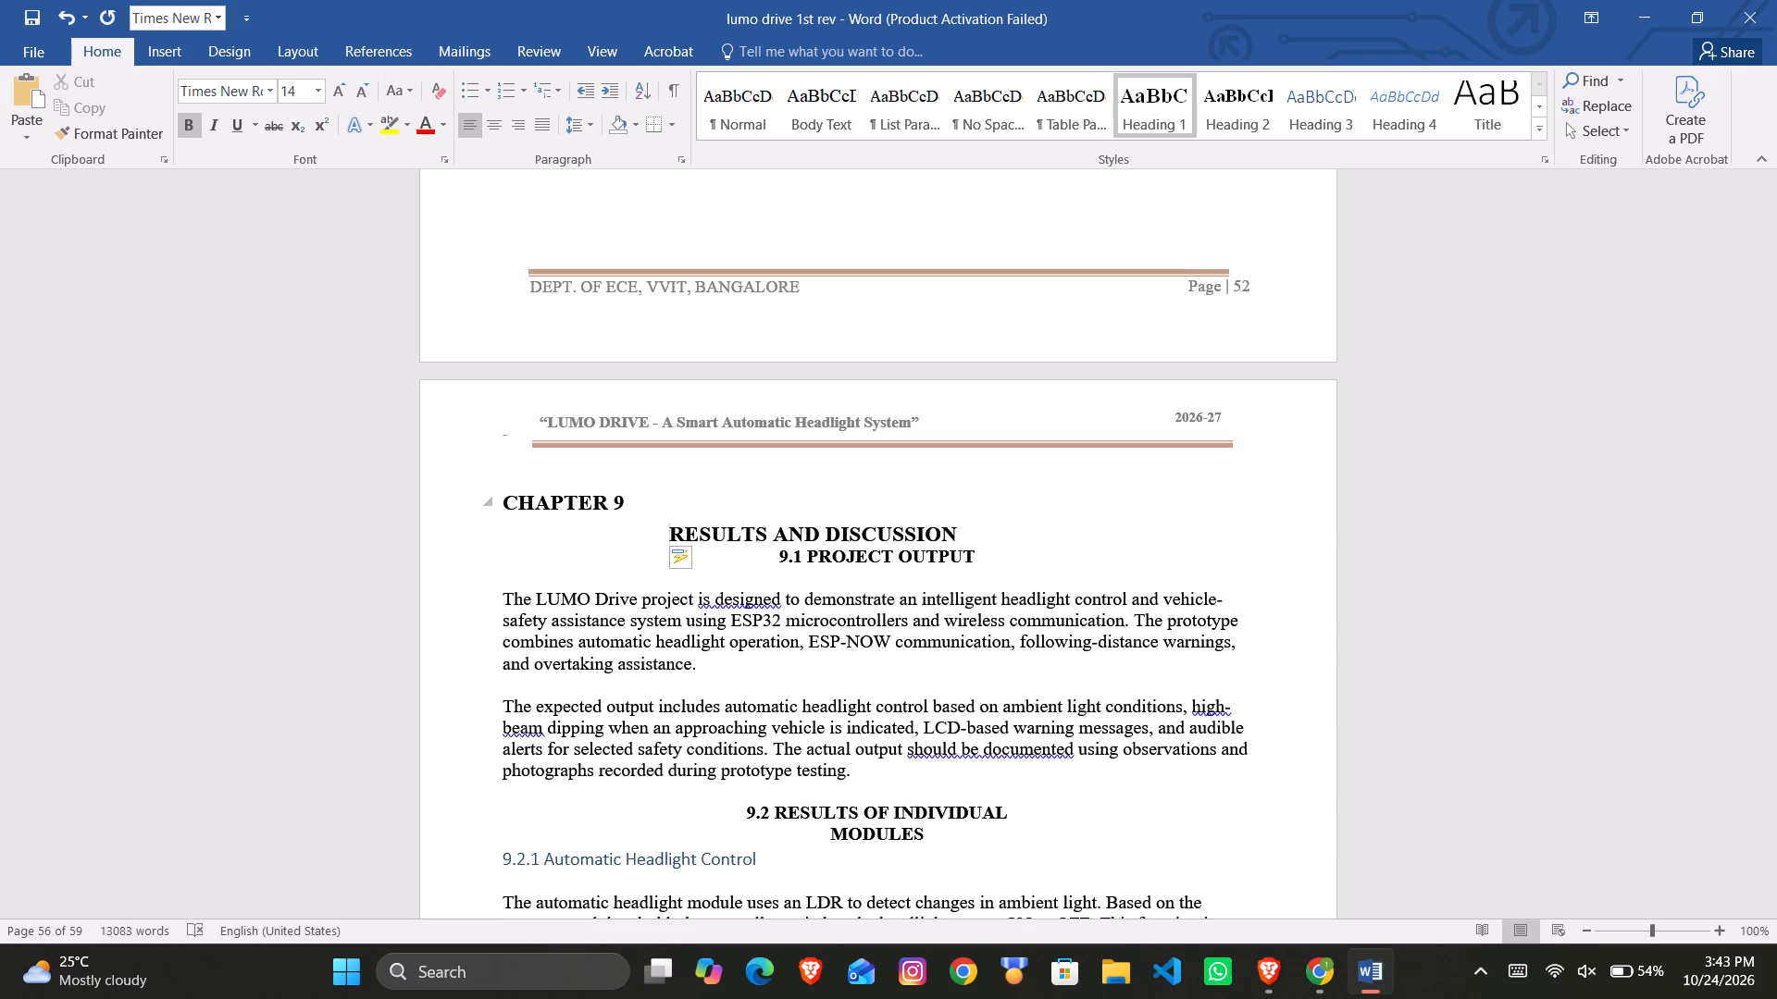
key(Tab)
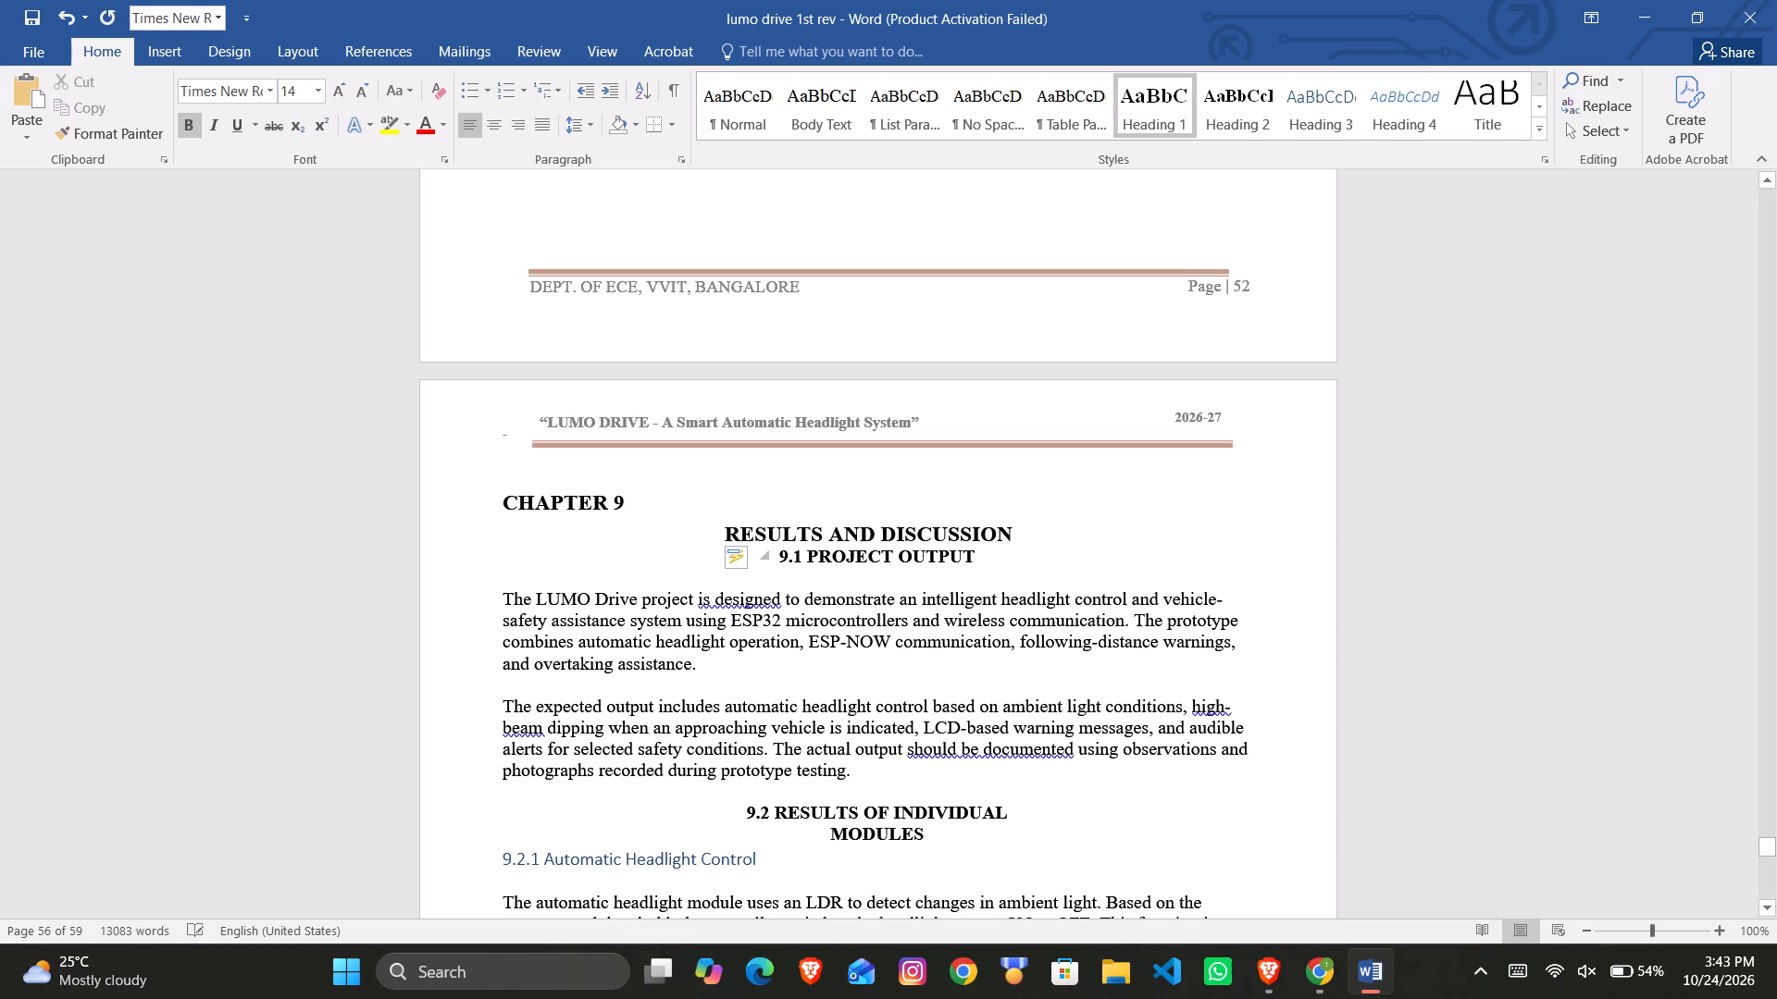
Rejoin and break the "9.1 PROJECT OUTPUT" heading after the chapter title so it sits left-aligned on its own line.
click(778, 554)
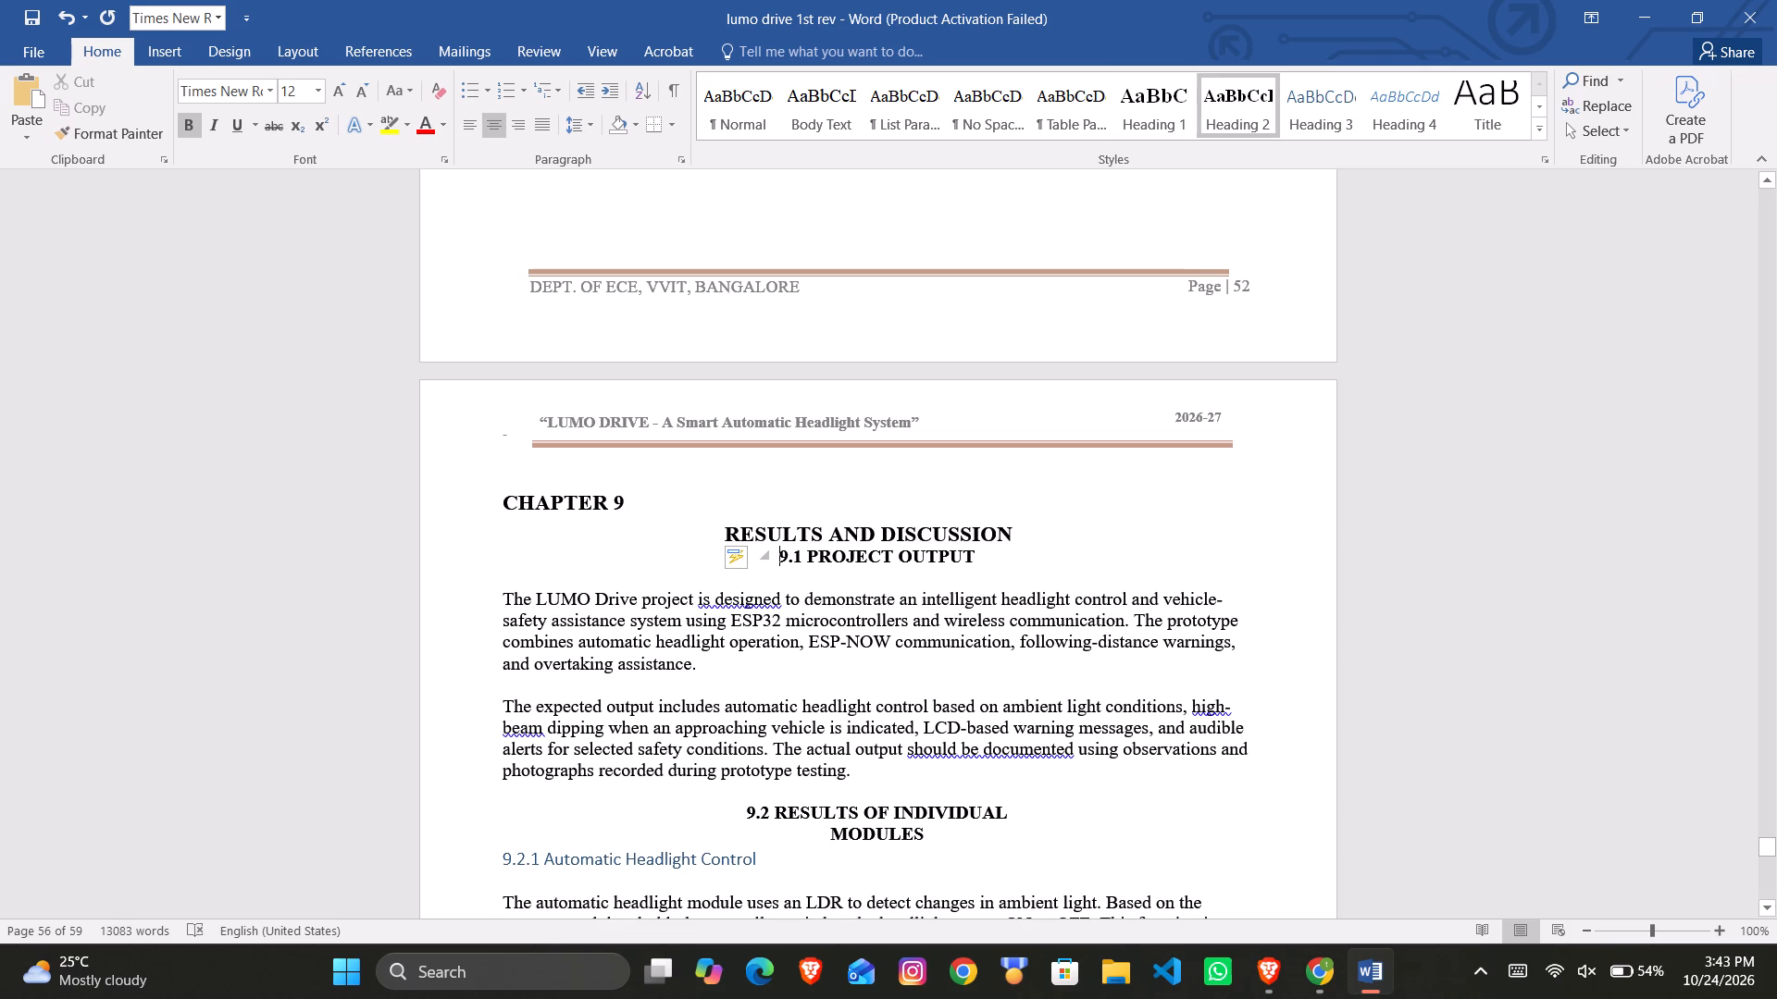
key(ctrl+BackSpace)
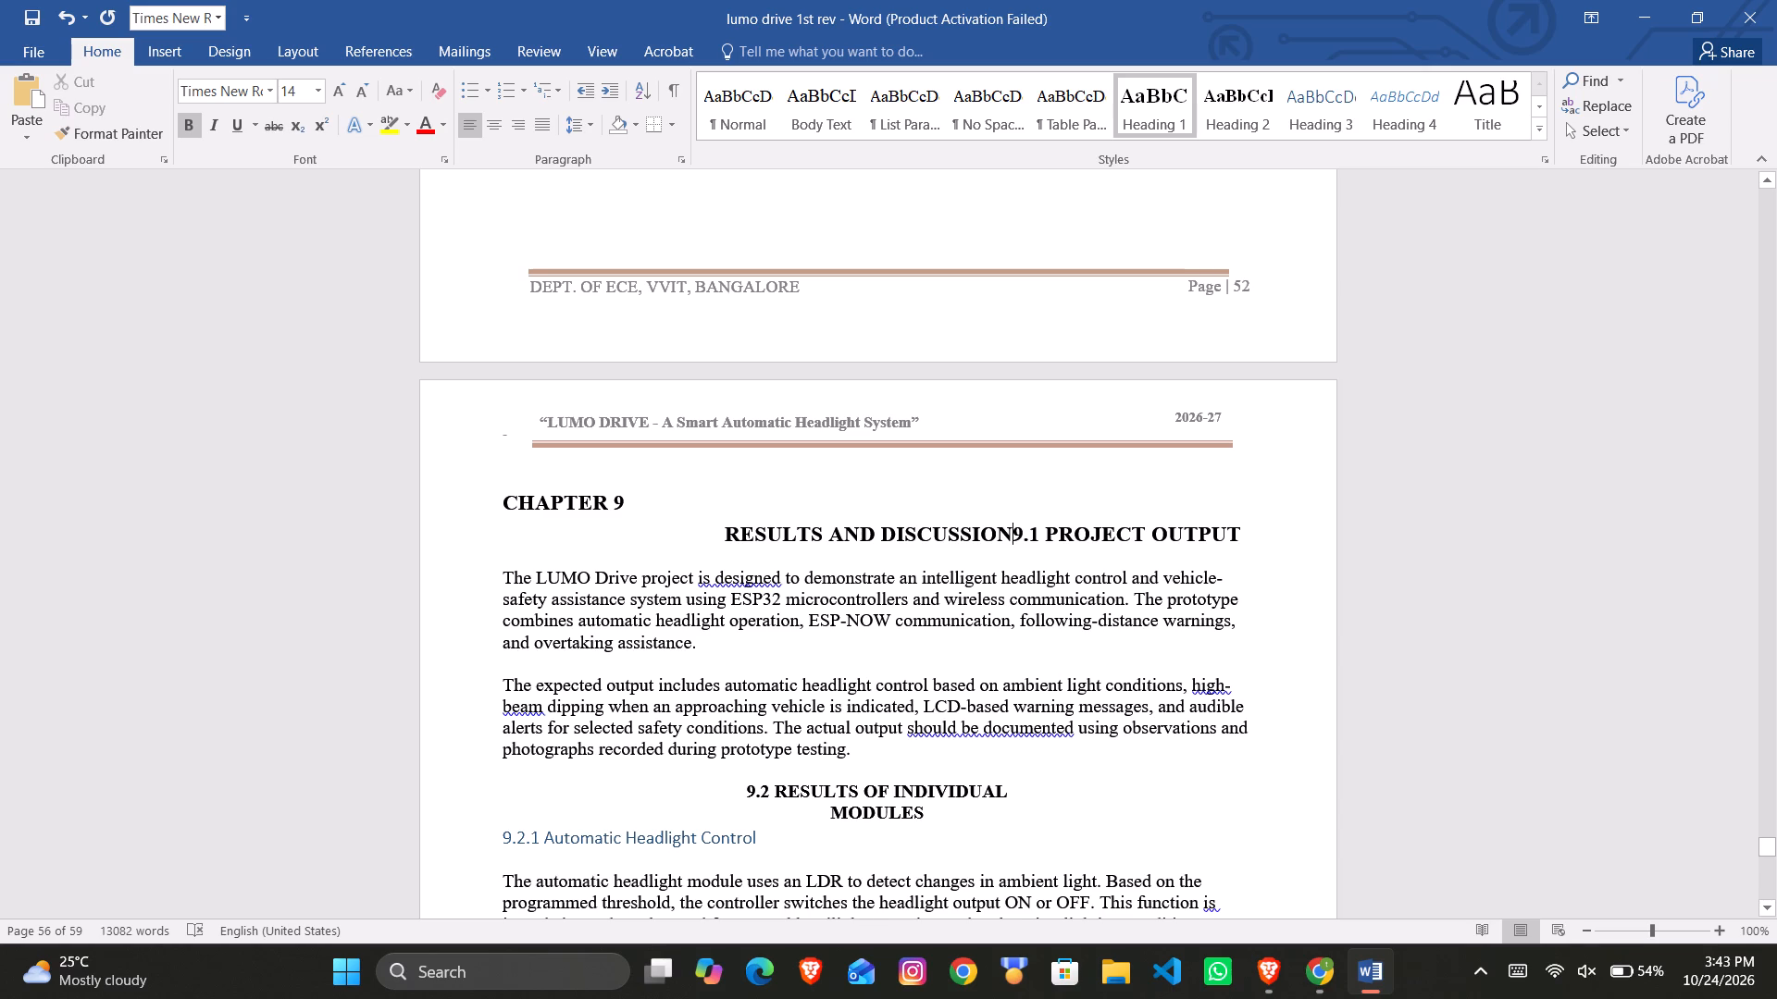
key(Return)
key(BackSpace)
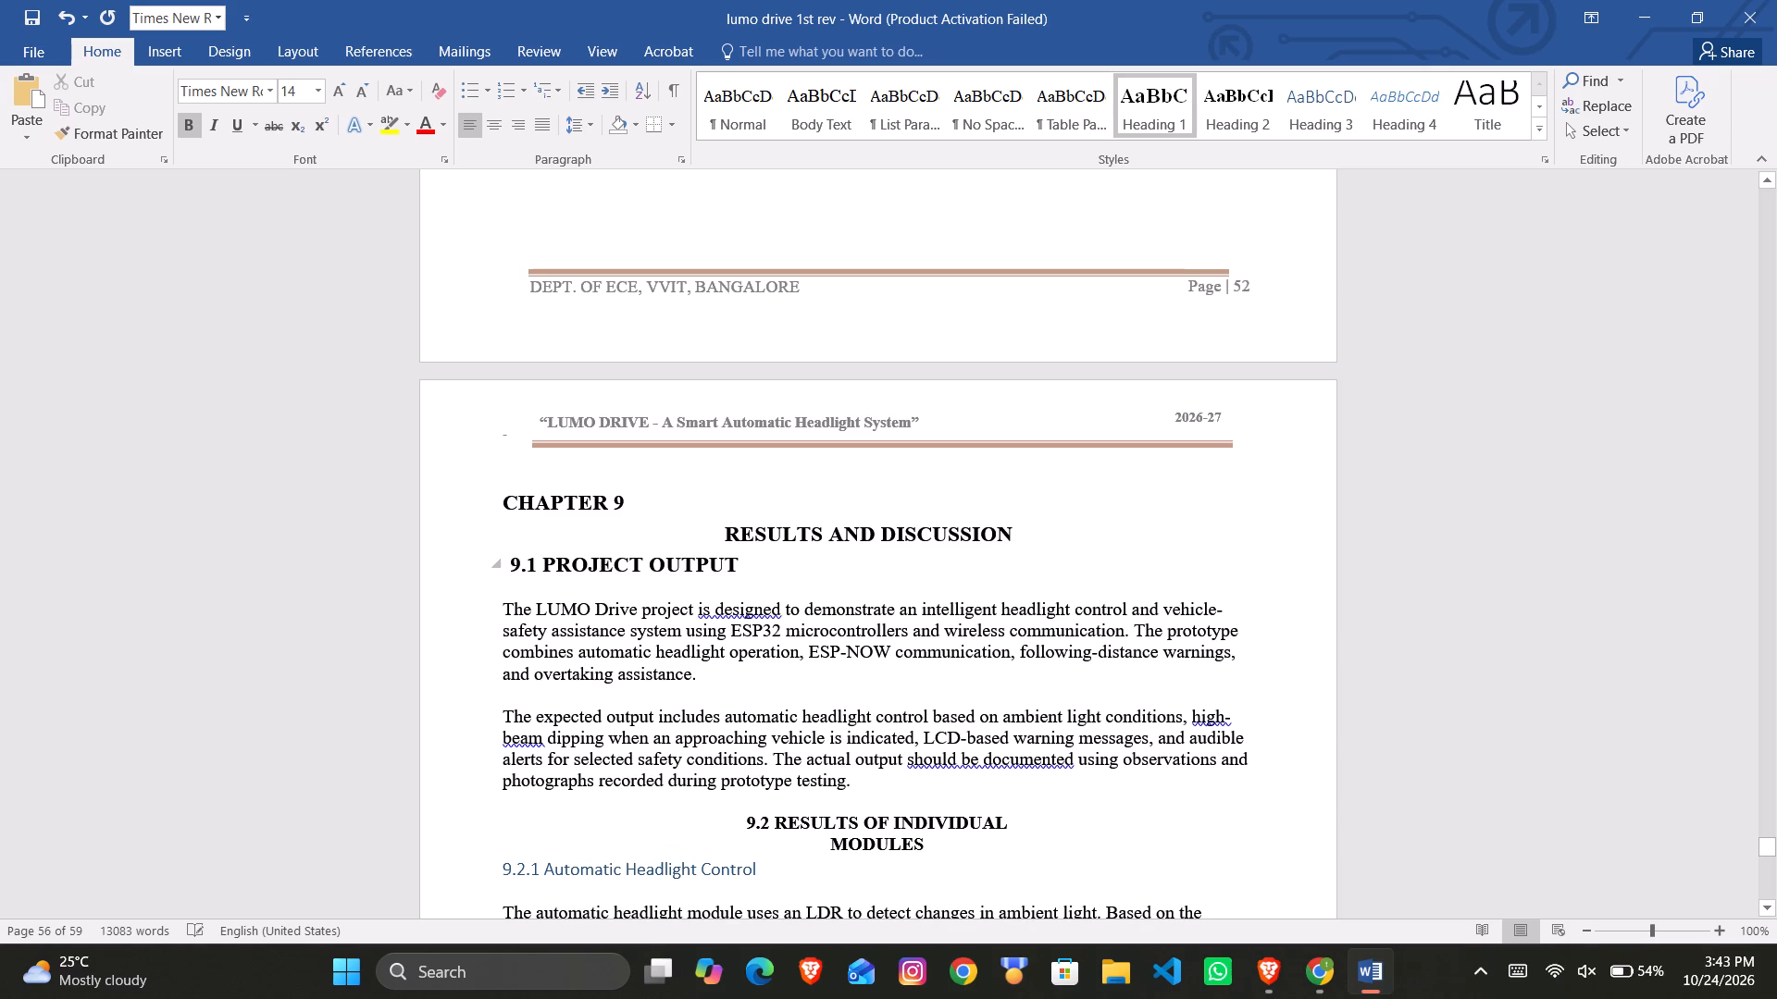
Set the font size of the "9.1 PROJECT OUTPUT" heading to 12.
drag(738, 562, 509, 561)
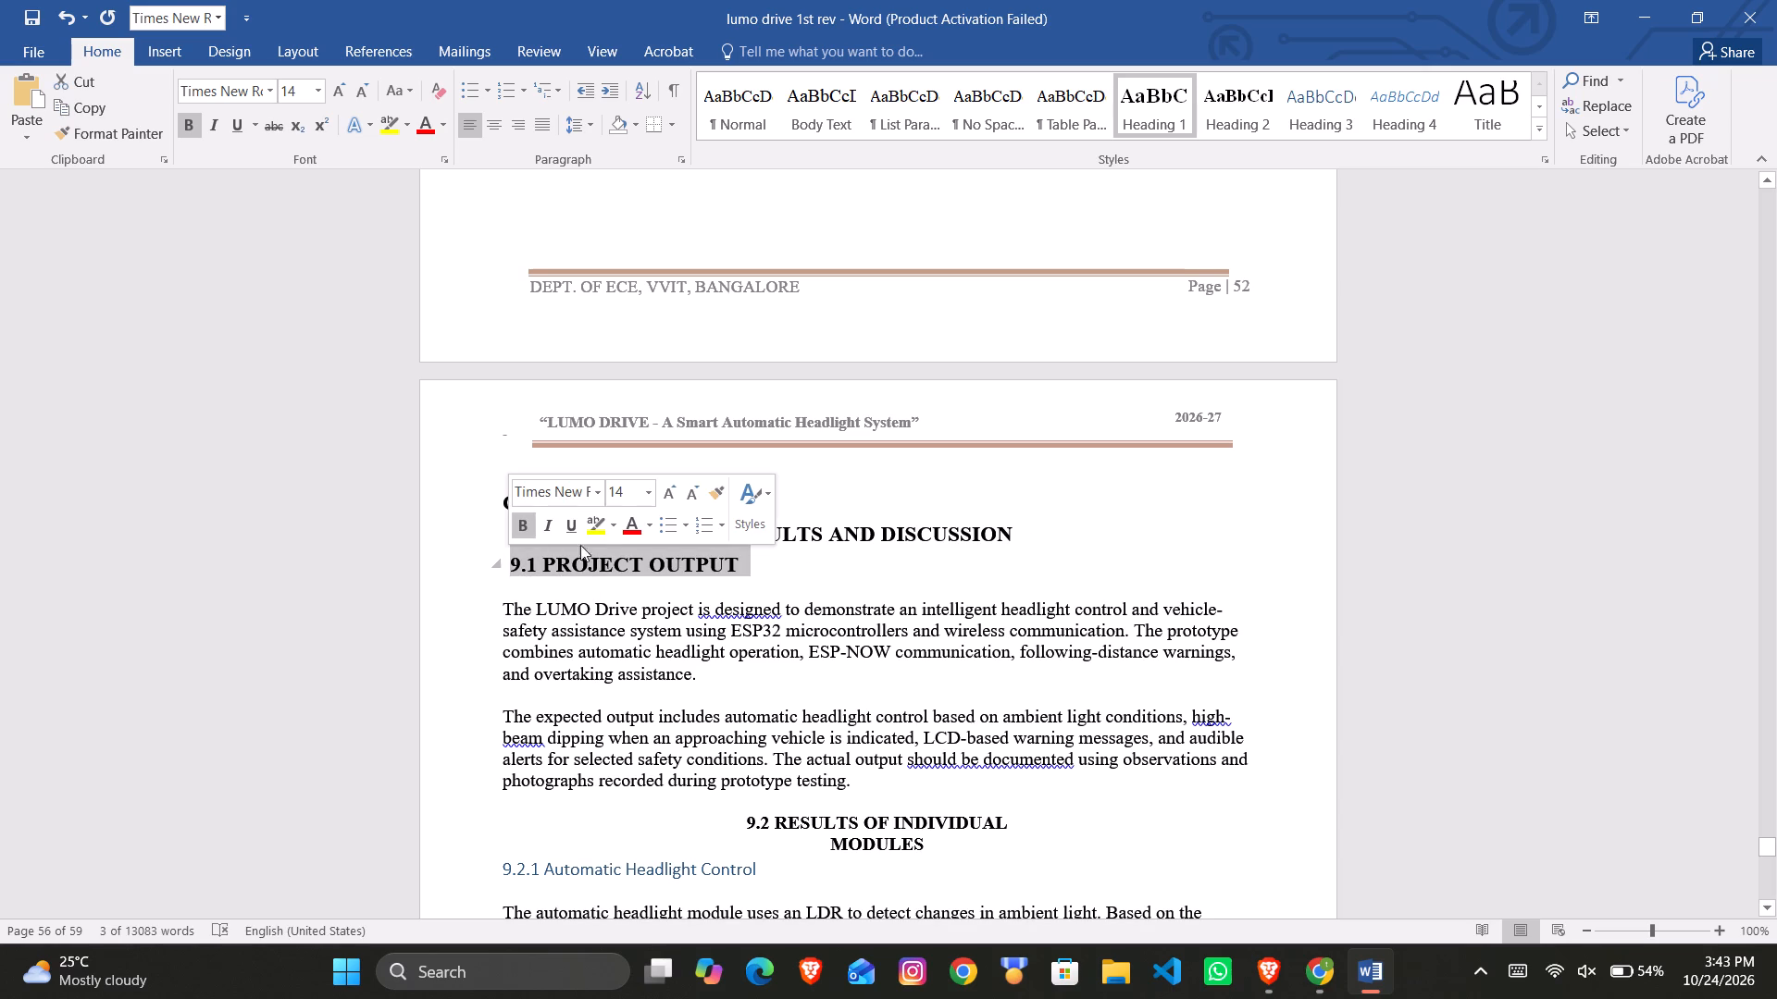
click(622, 488)
text(14)
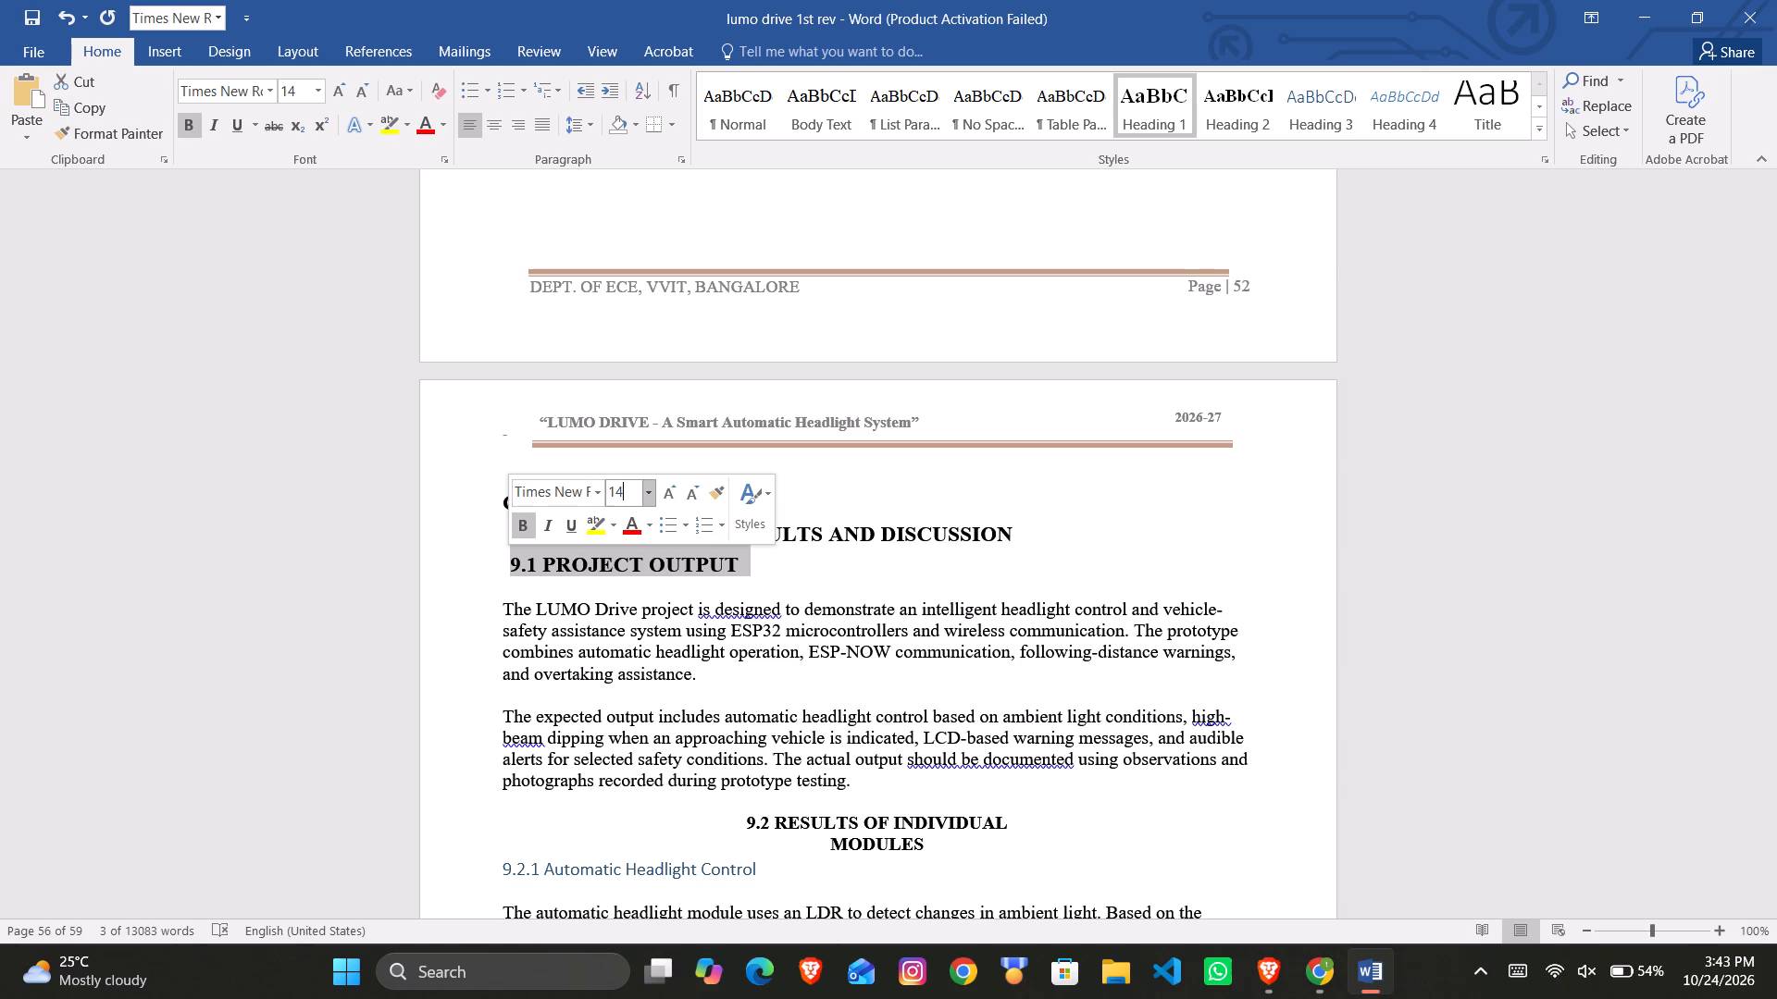
key(Return)
text(12)
key(Return)
click(719, 631)
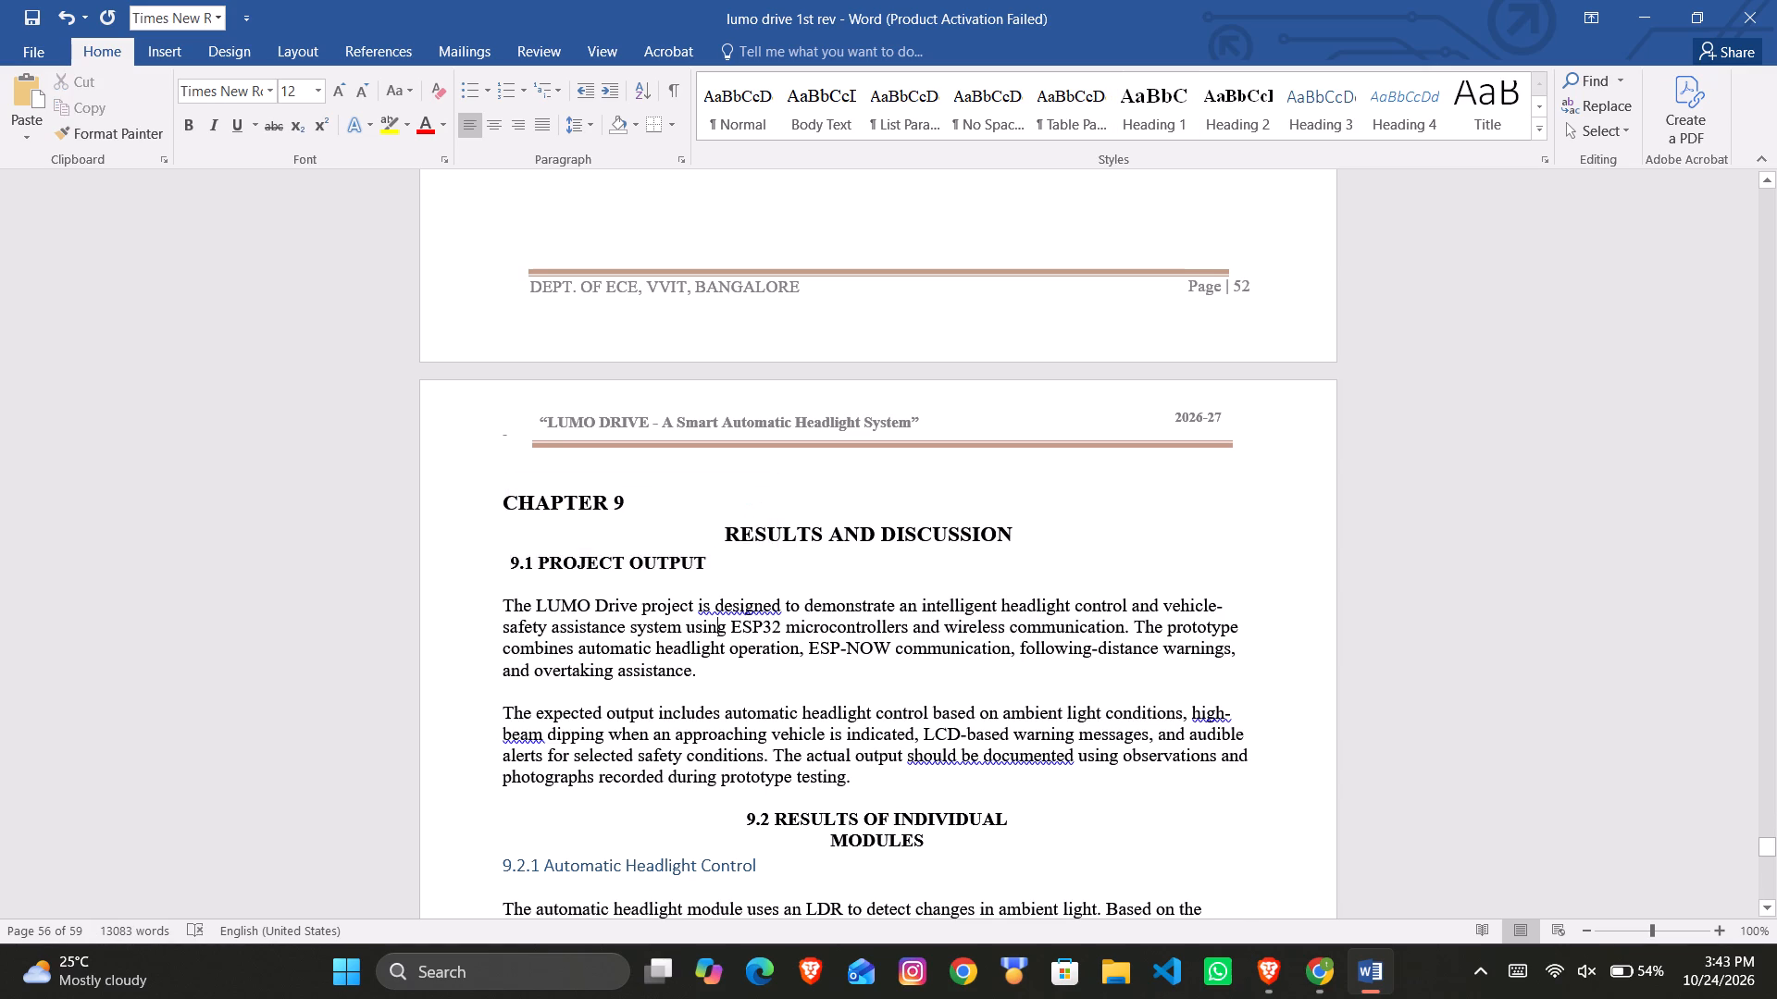
Align the heading "9.2 RESULTS OF INDIVIDUAL MODULES" to the left margin on a single line.
scroll(719, 631, down, 2)
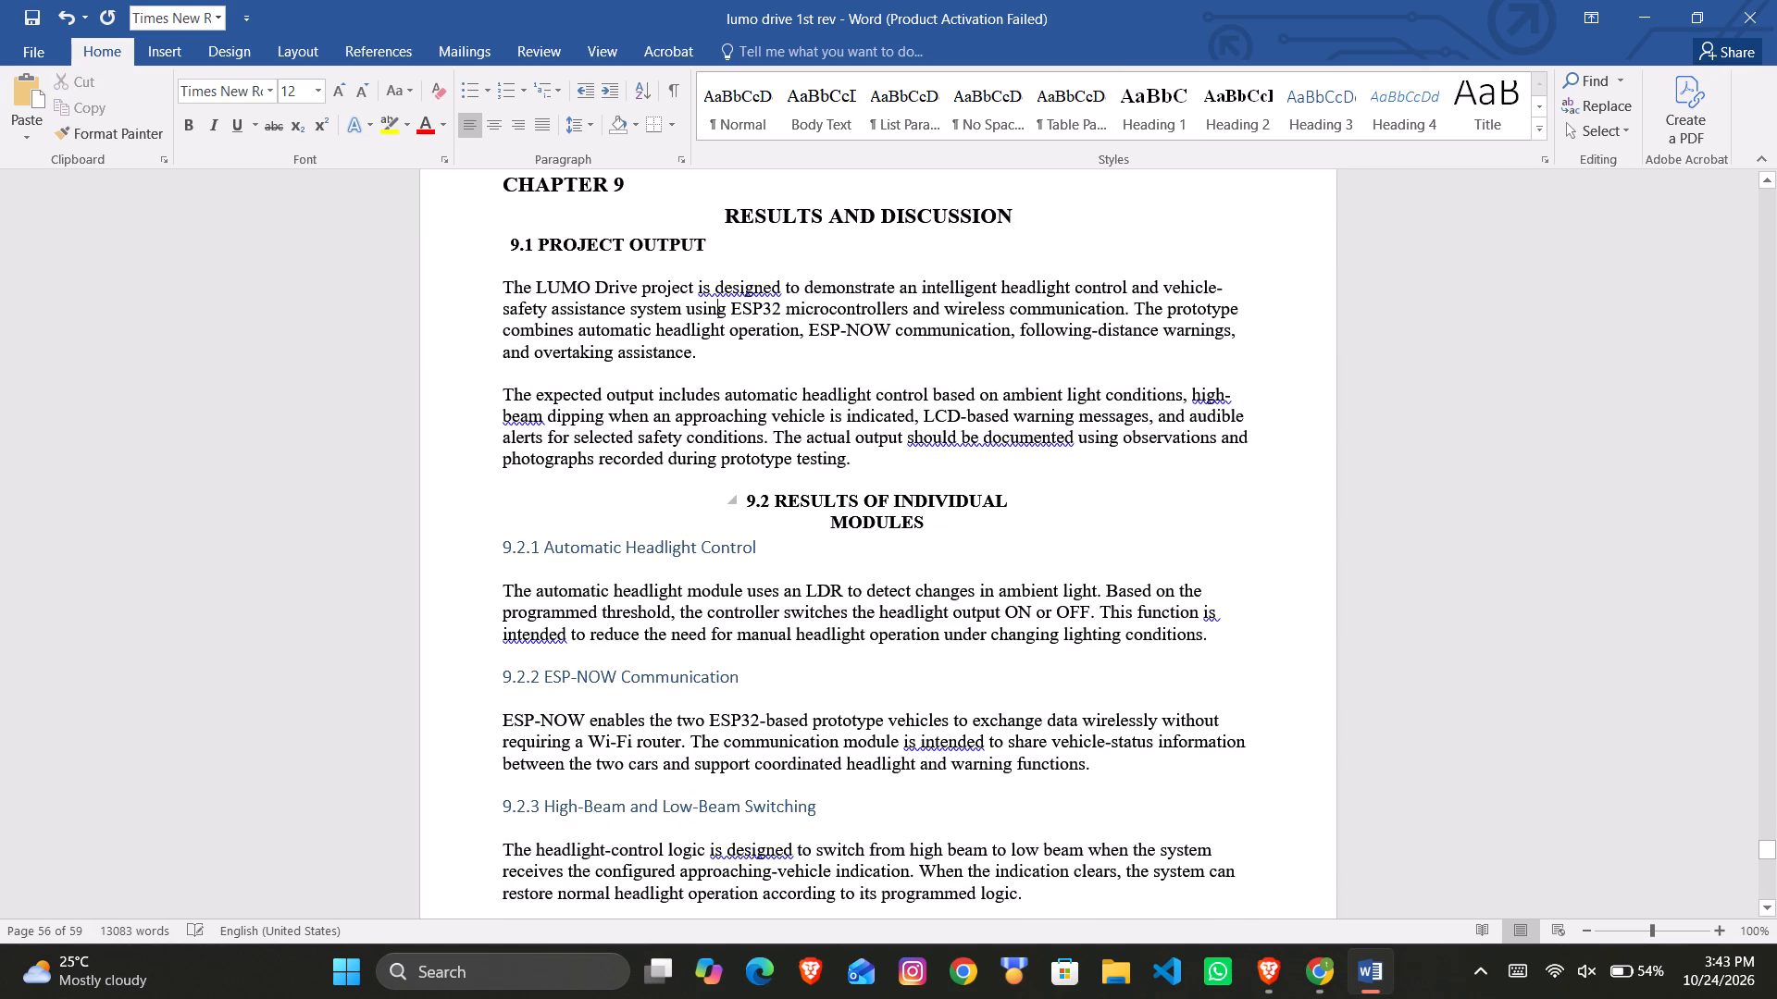
drag(759, 499, 825, 504)
click(818, 512)
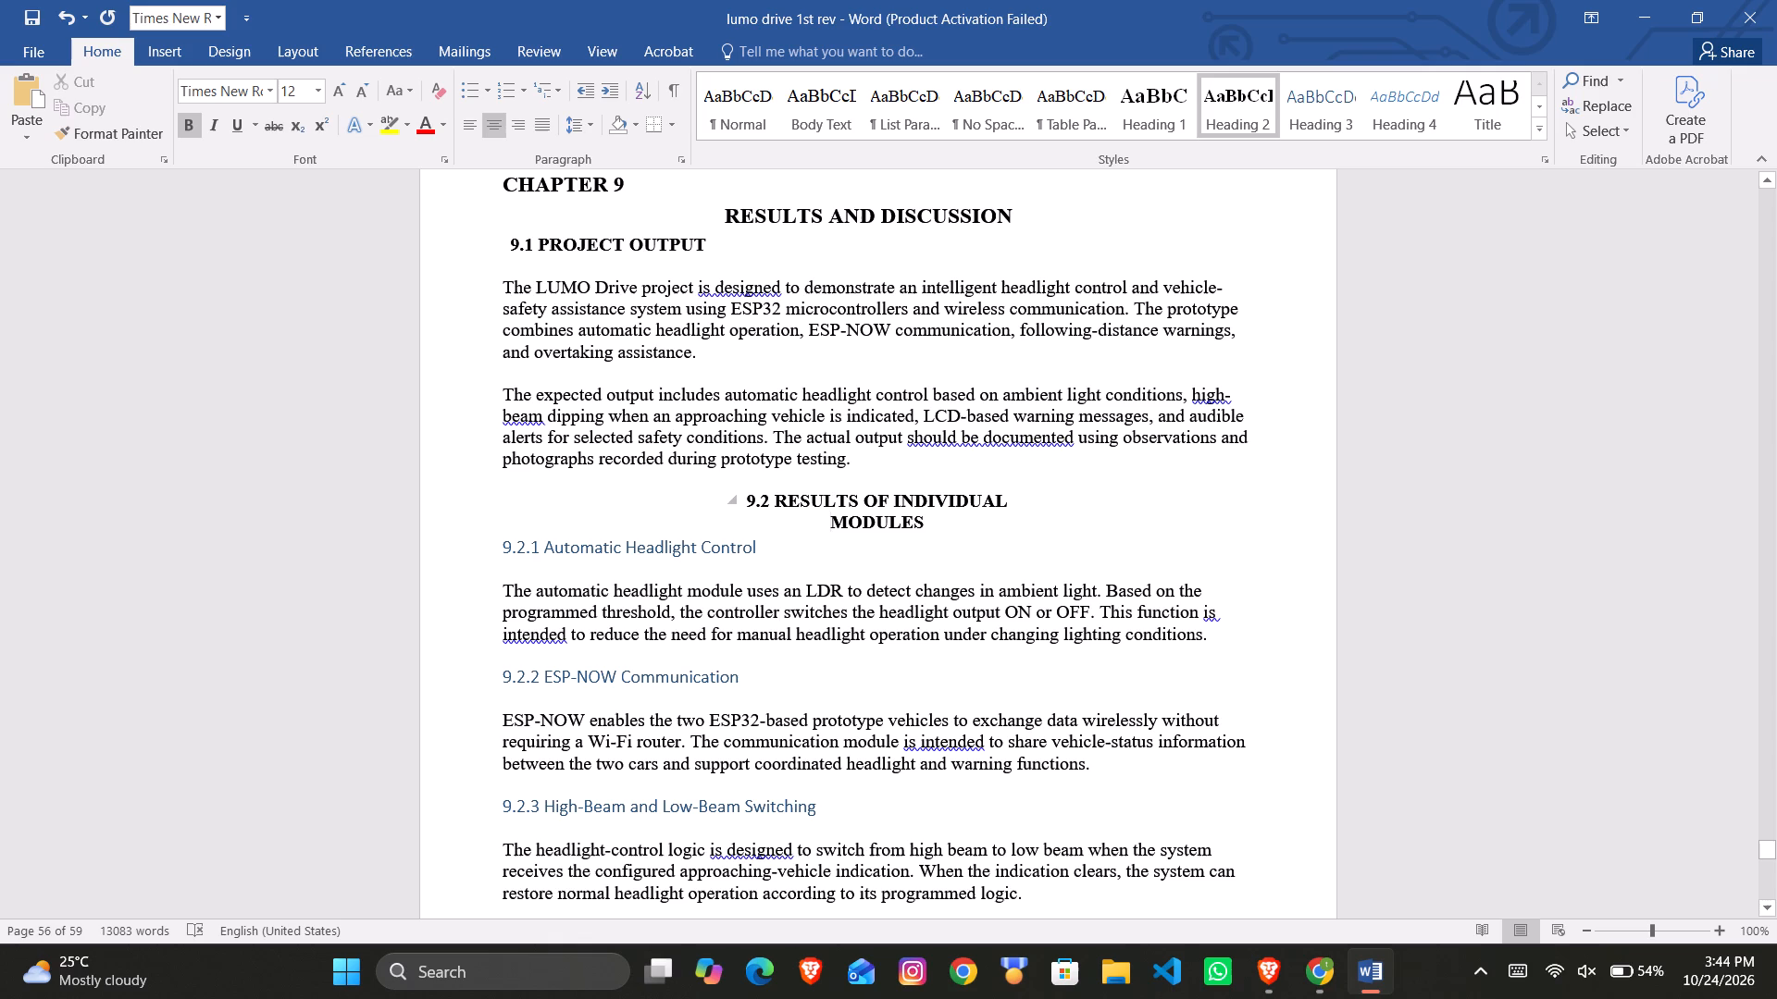
click(747, 502)
key(BackSpace)
key(BackSpace)
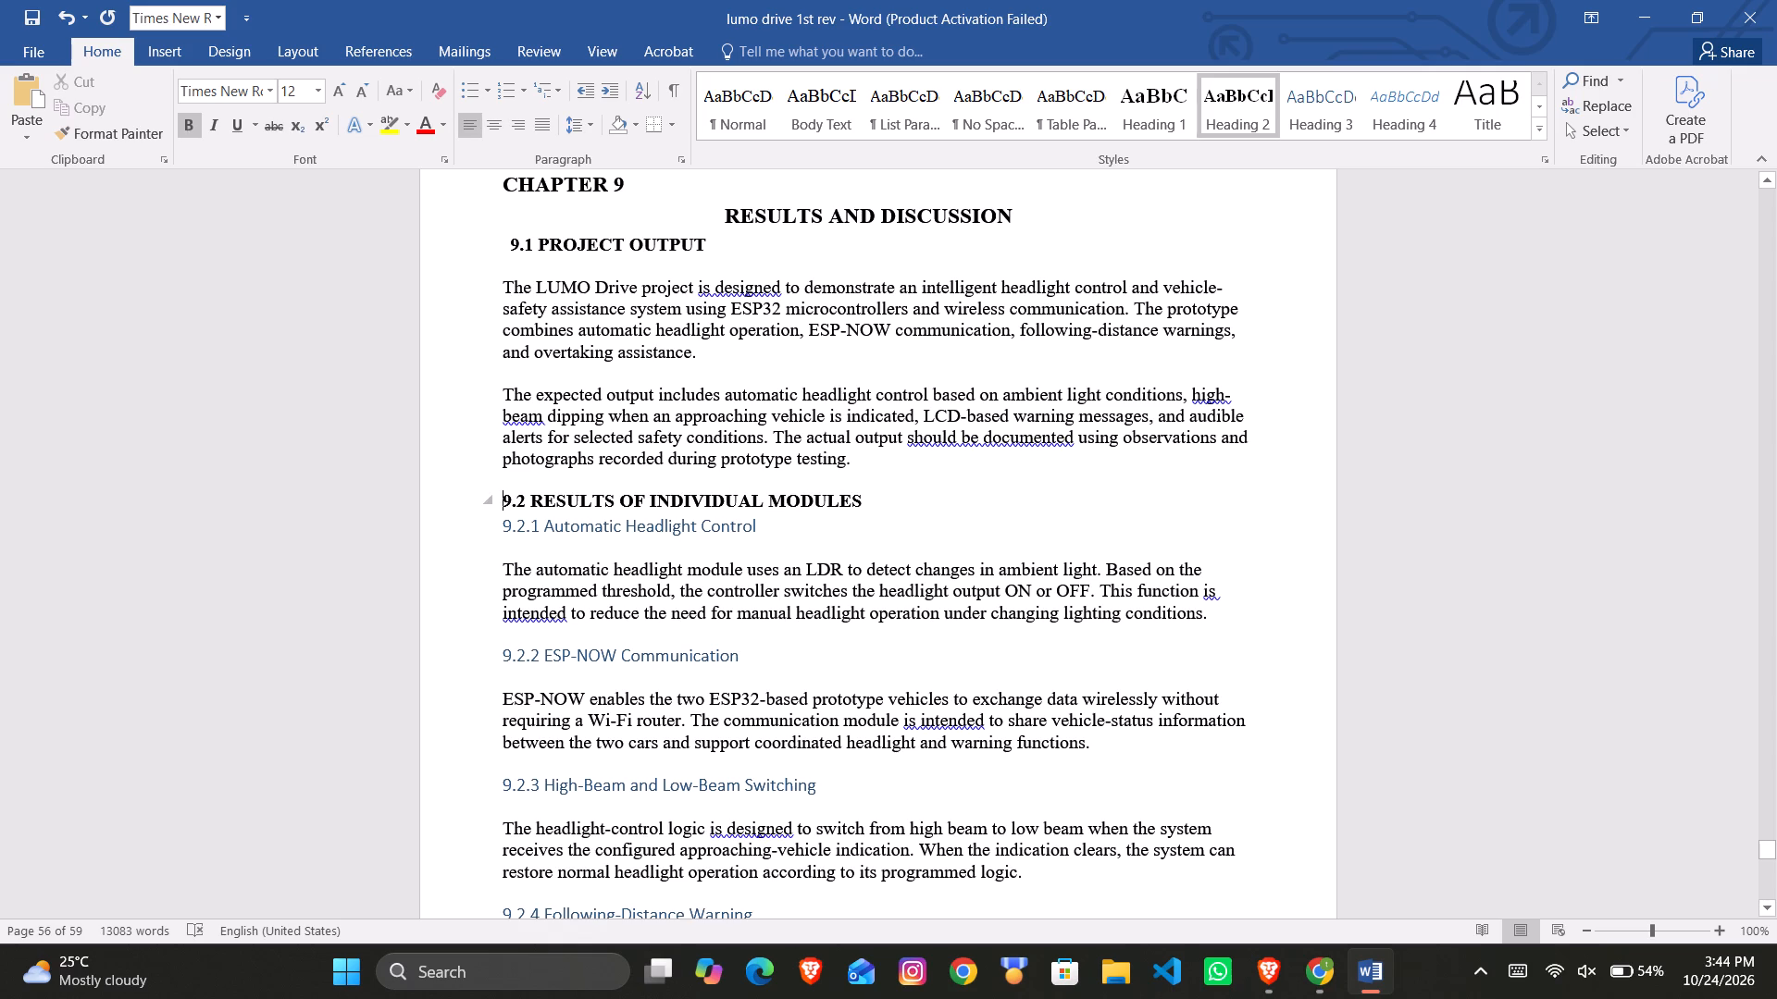
Format the heading "9.2.1 Automatic Headlight Control" in bold black Times New Roman.
drag(501, 524, 652, 532)
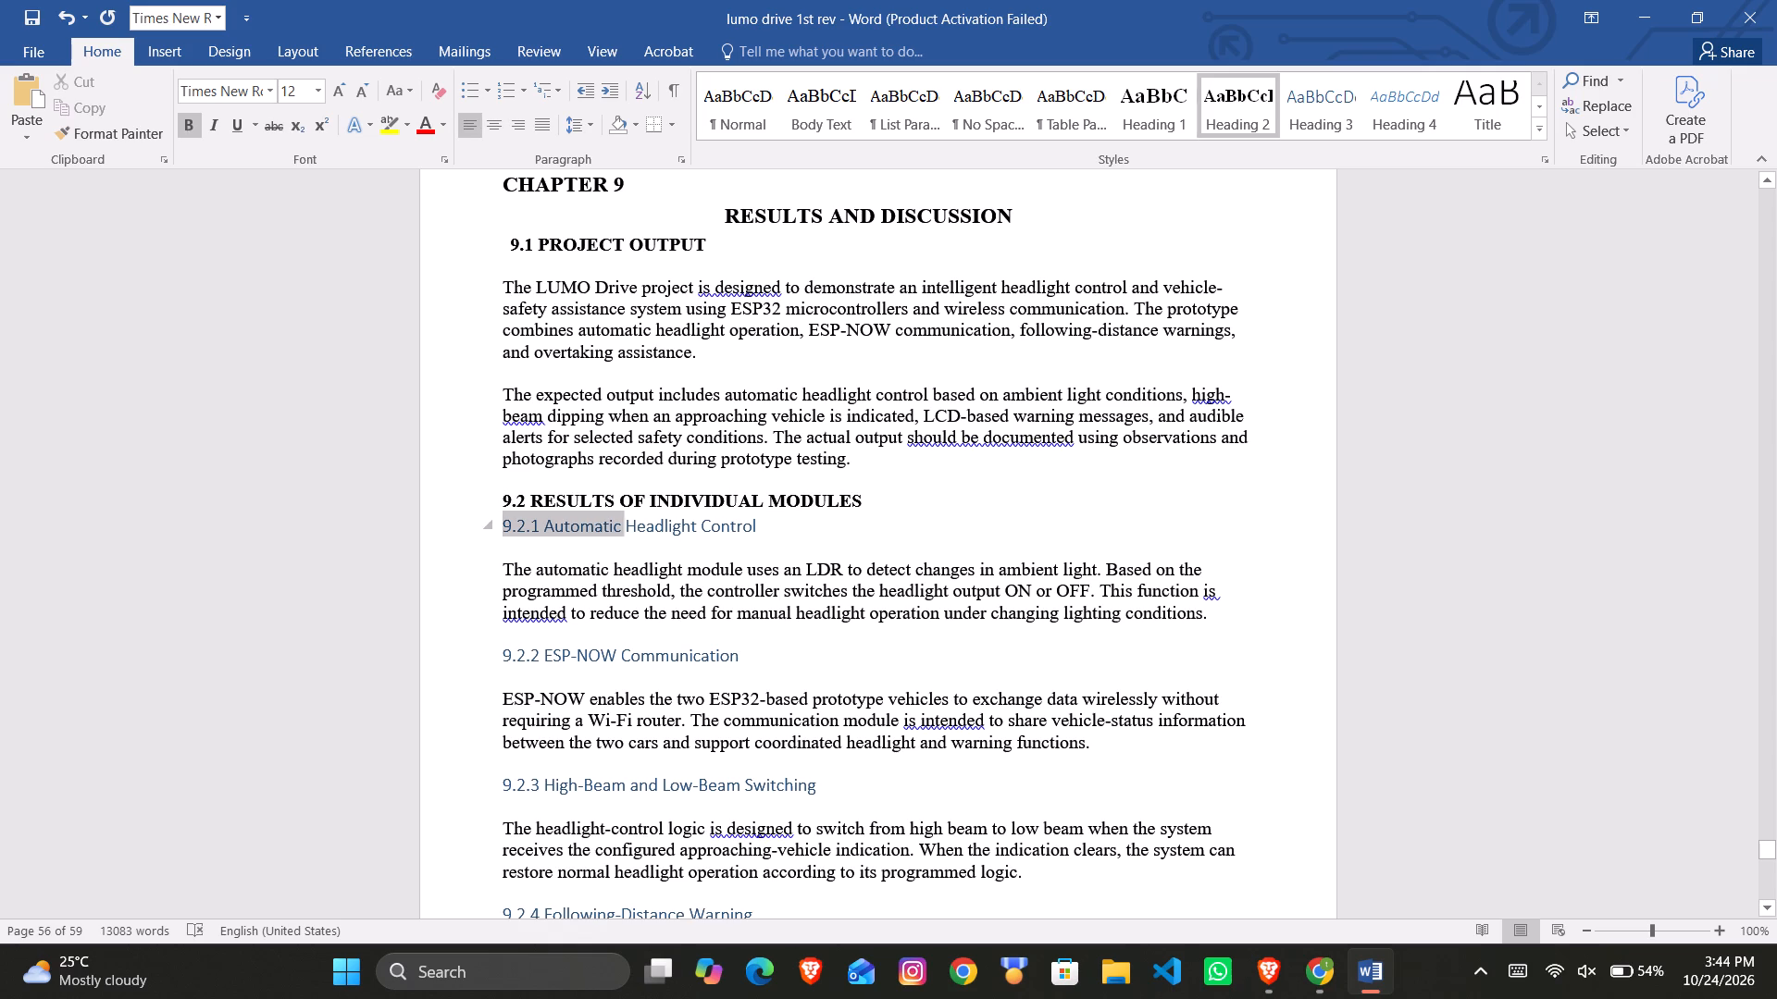
drag(652, 532, 757, 533)
click(807, 460)
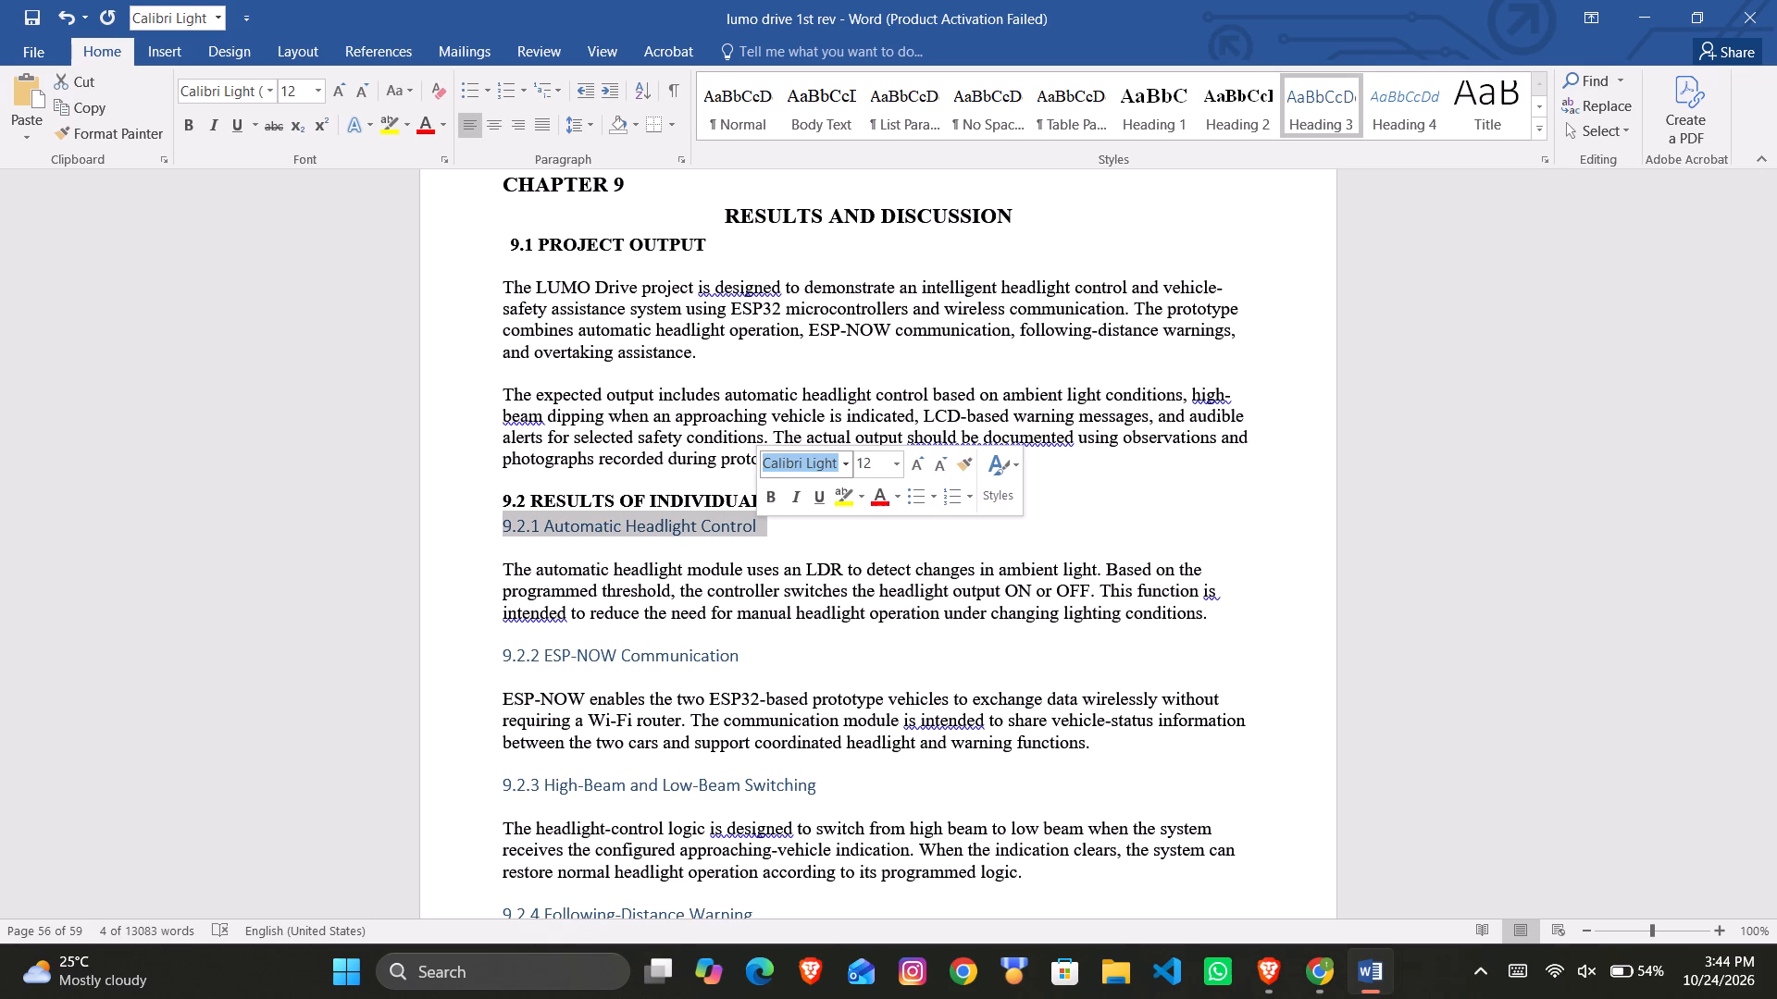
key(t)
key(i)
key(Return)
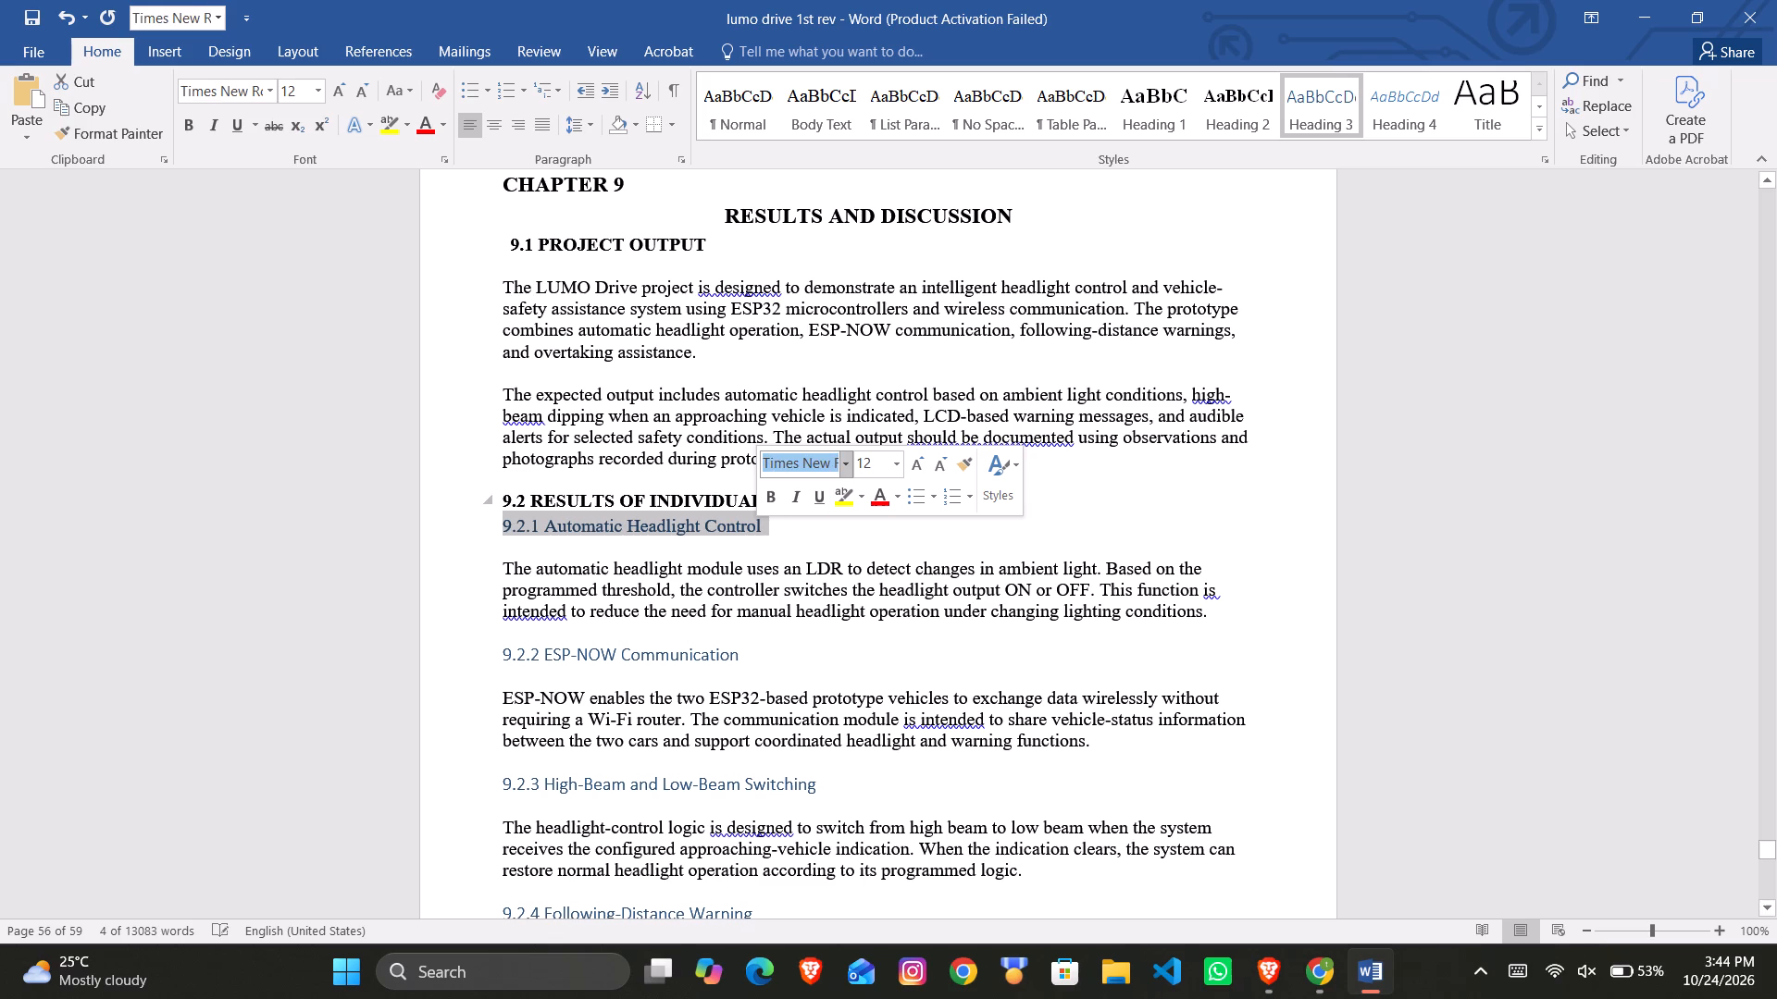
click(763, 498)
click(898, 497)
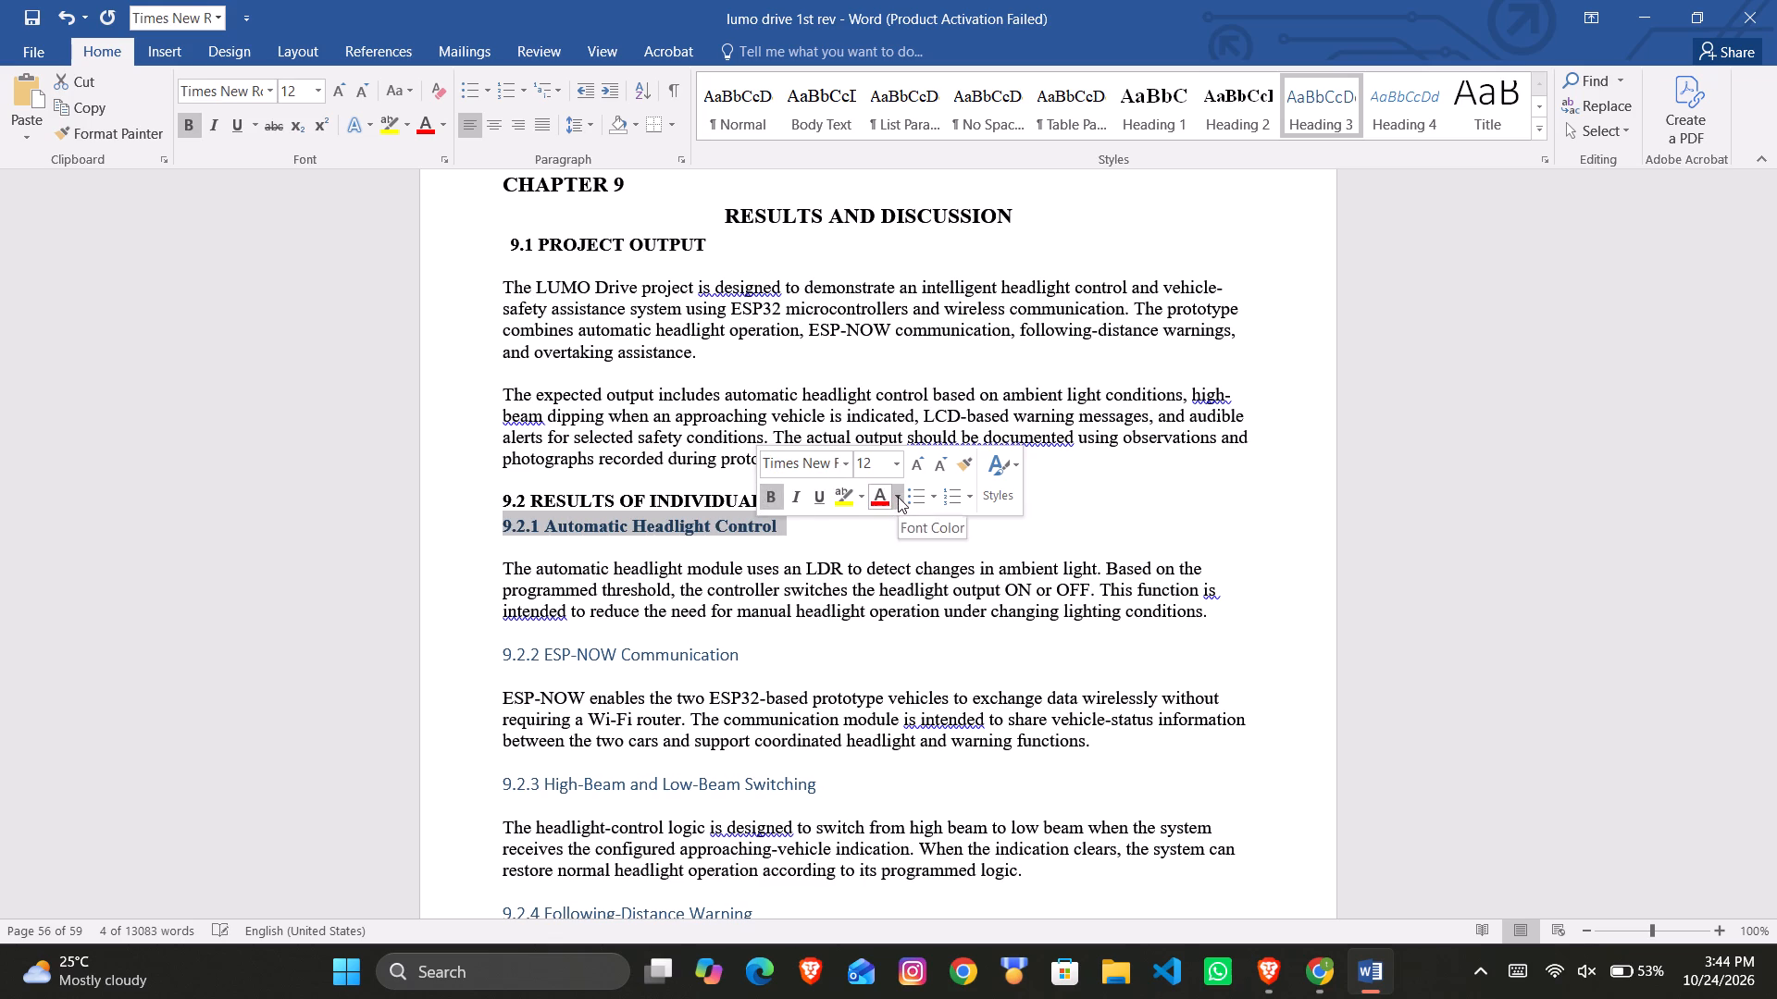
click(891, 526)
click(823, 562)
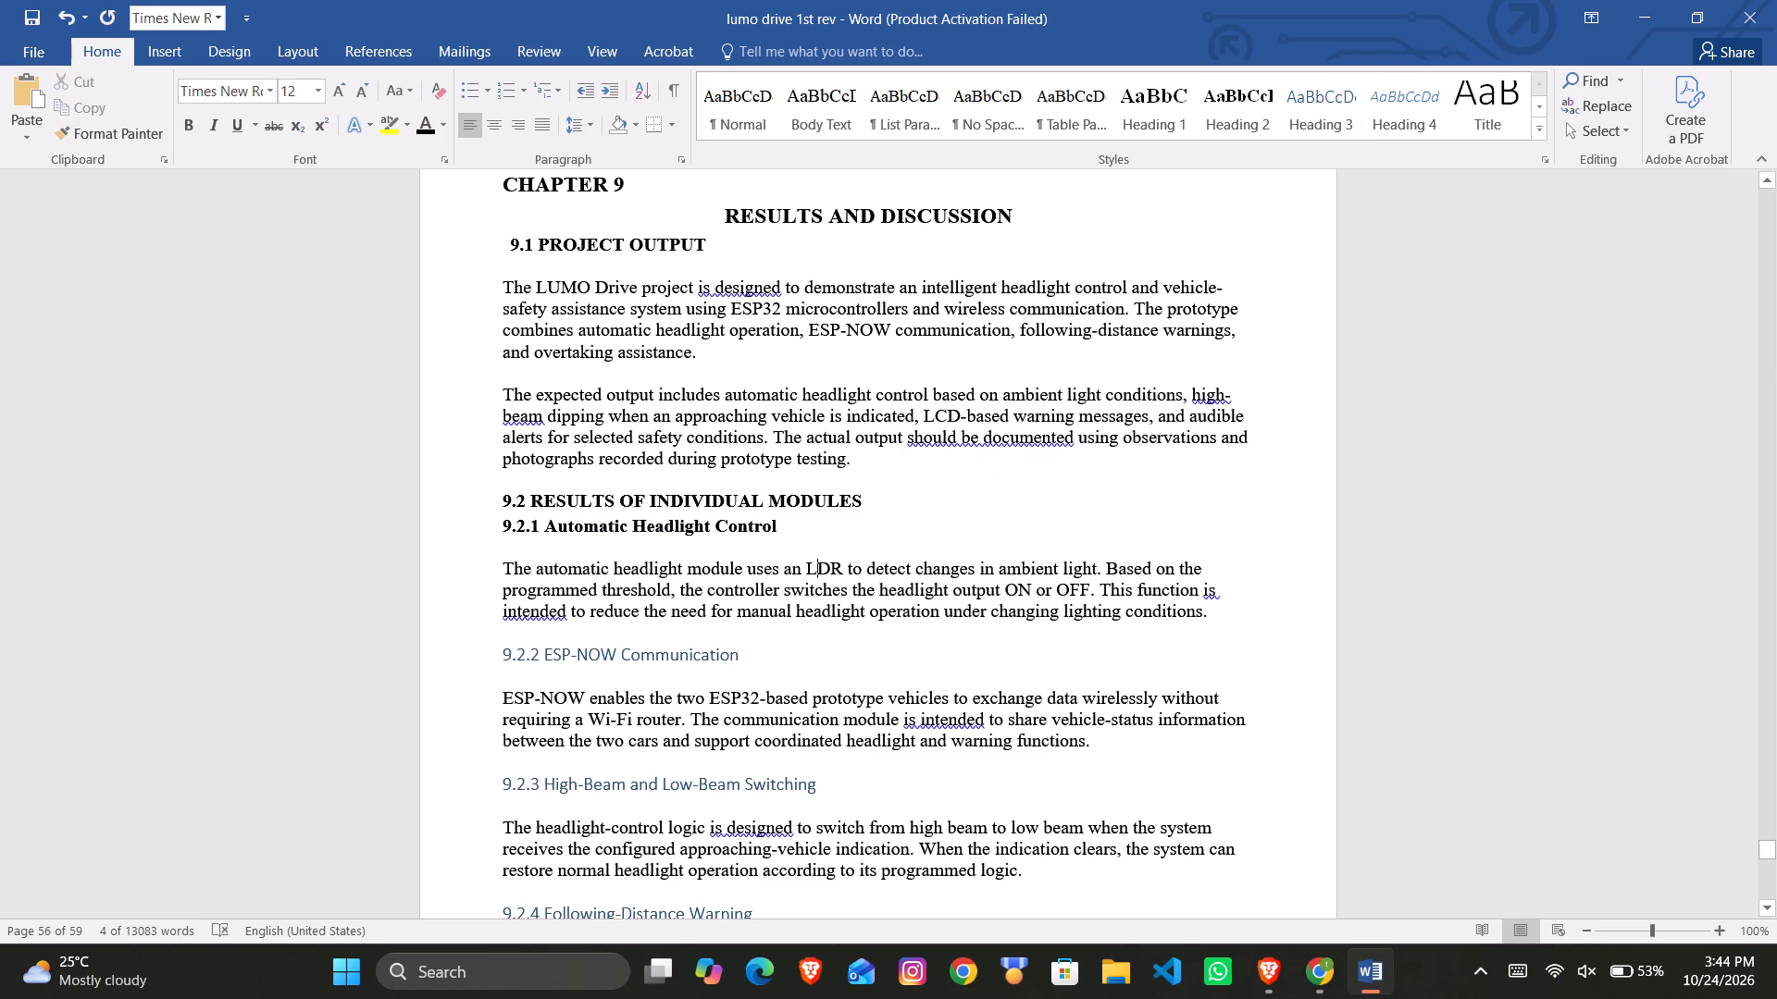
Format the heading "9.2.2 ESP-NOW Communication" in bold black Times New Roman.
drag(743, 639, 495, 625)
click(617, 590)
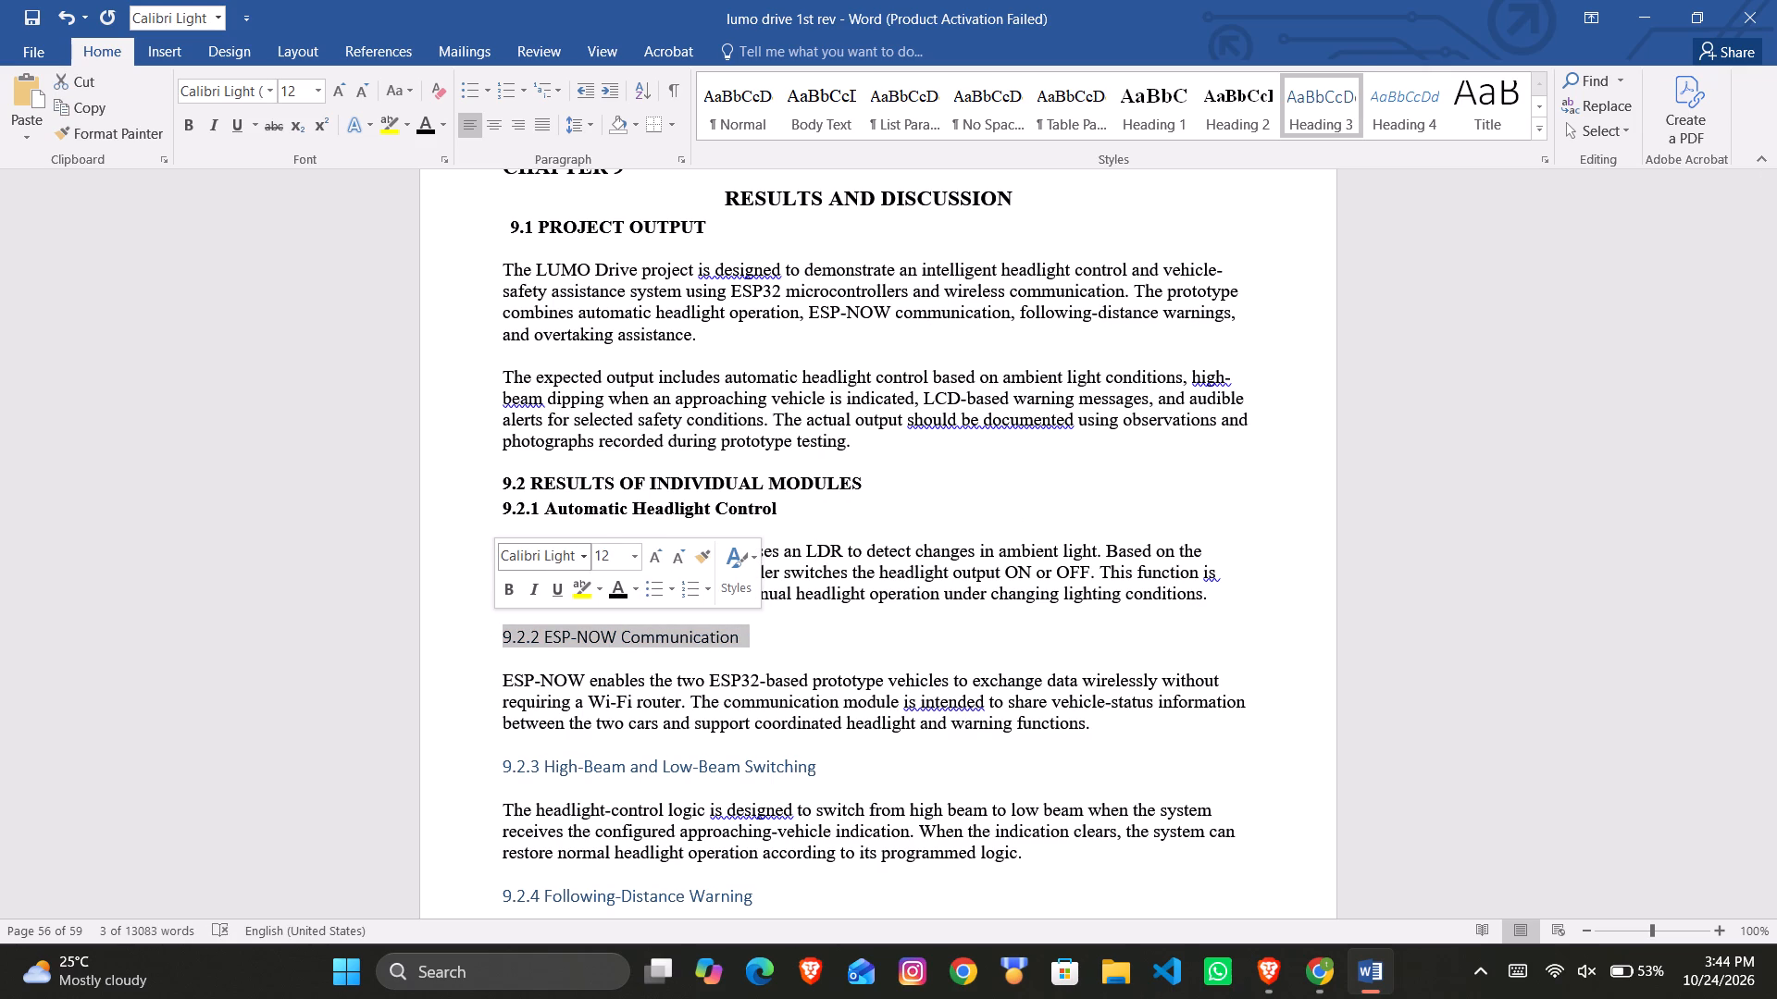
click(568, 555)
text(ti)
key(Return)
click(505, 594)
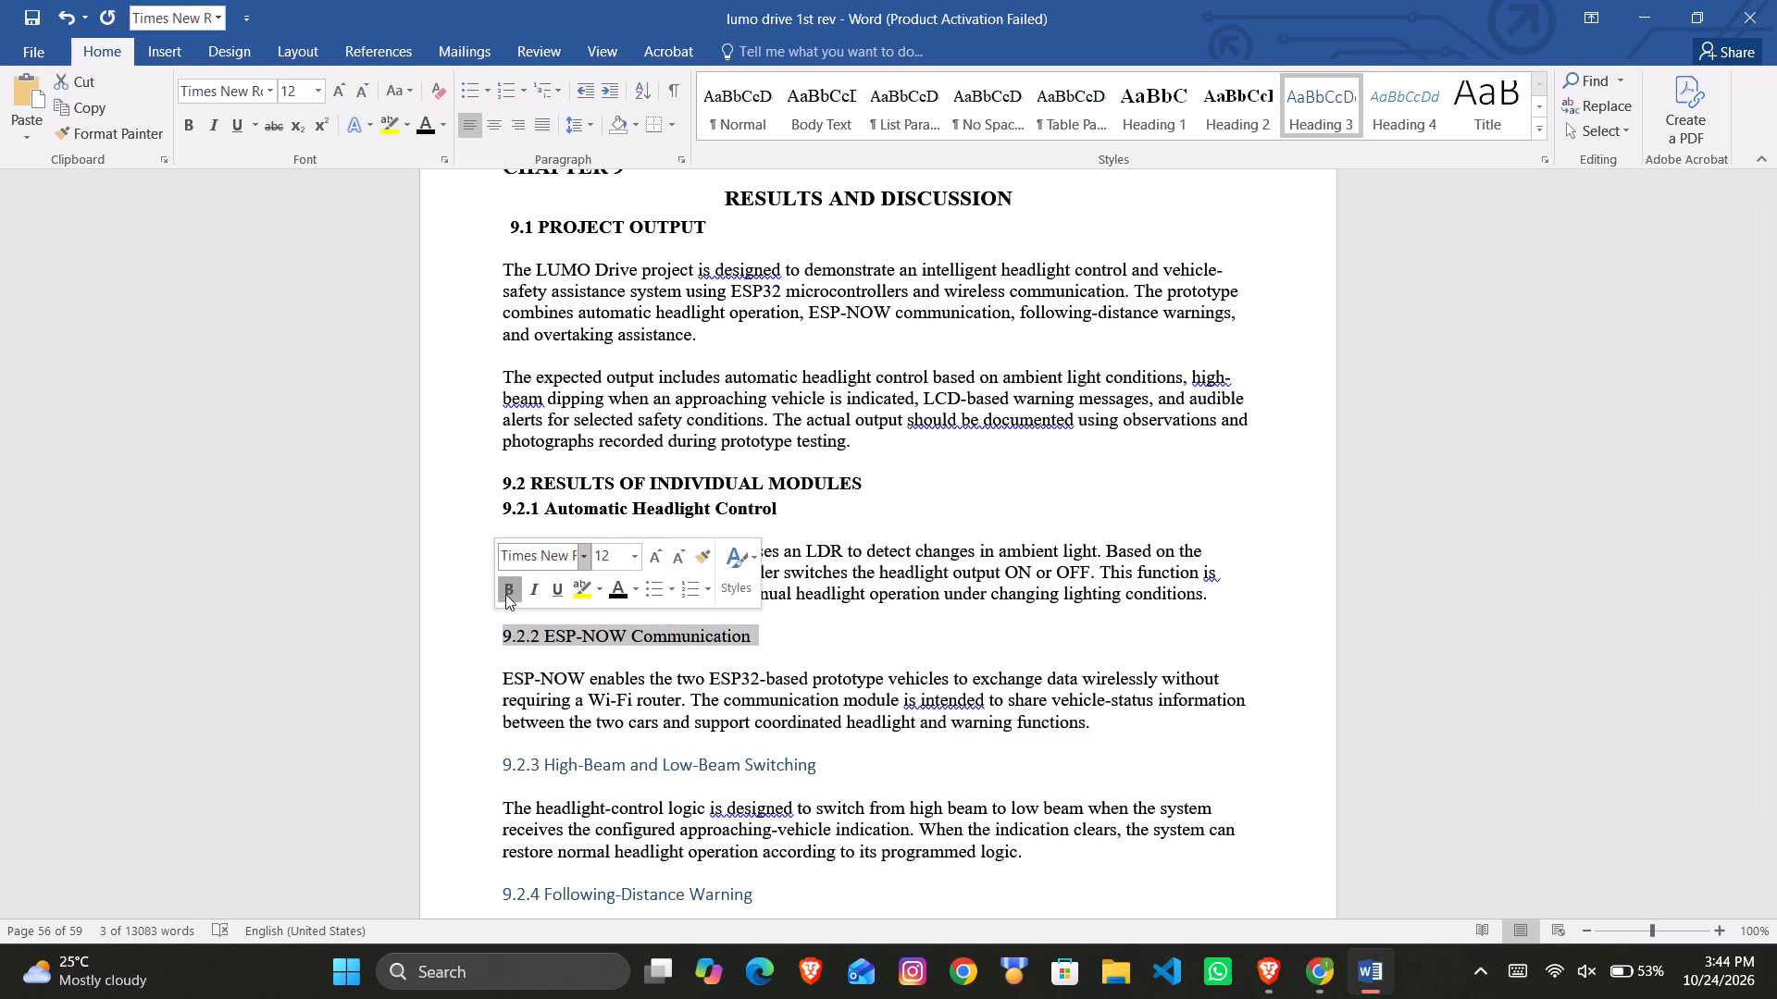
click(547, 704)
Format the heading "9.2.3 High-Beam and Low-Beam Switching" in bold black Times New Roman.
scroll(547, 704, down, 1)
drag(824, 630, 720, 624)
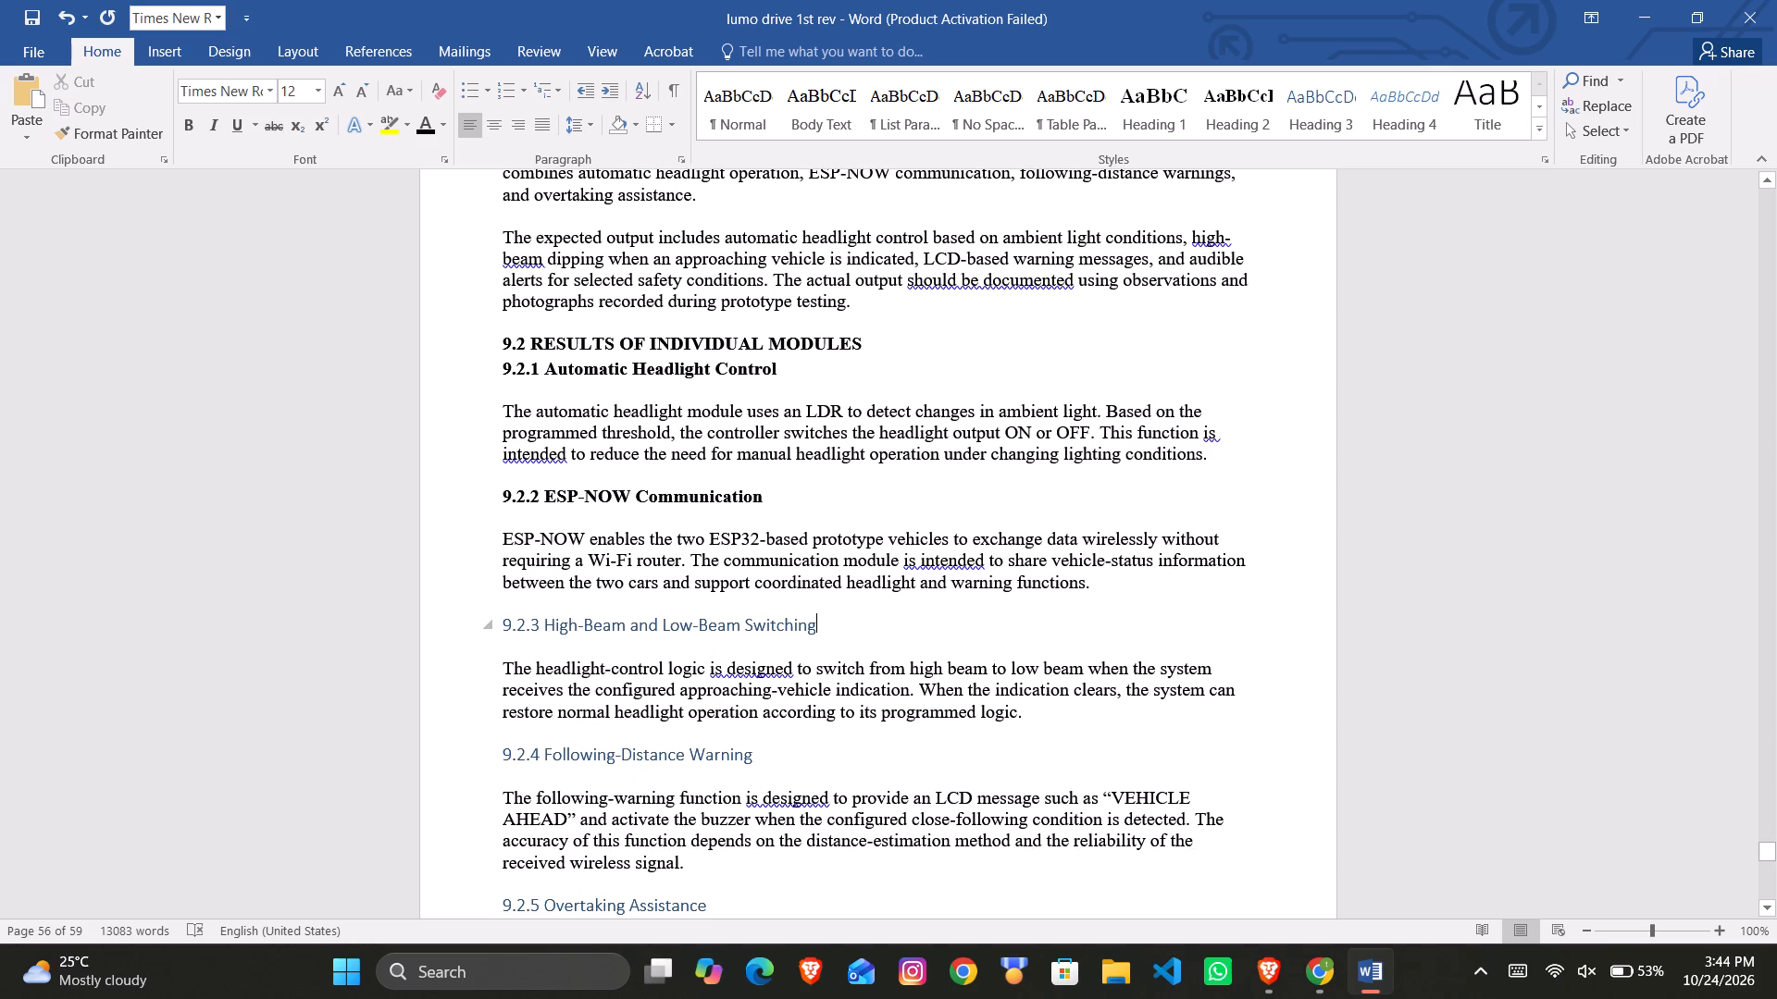
drag(720, 624, 480, 626)
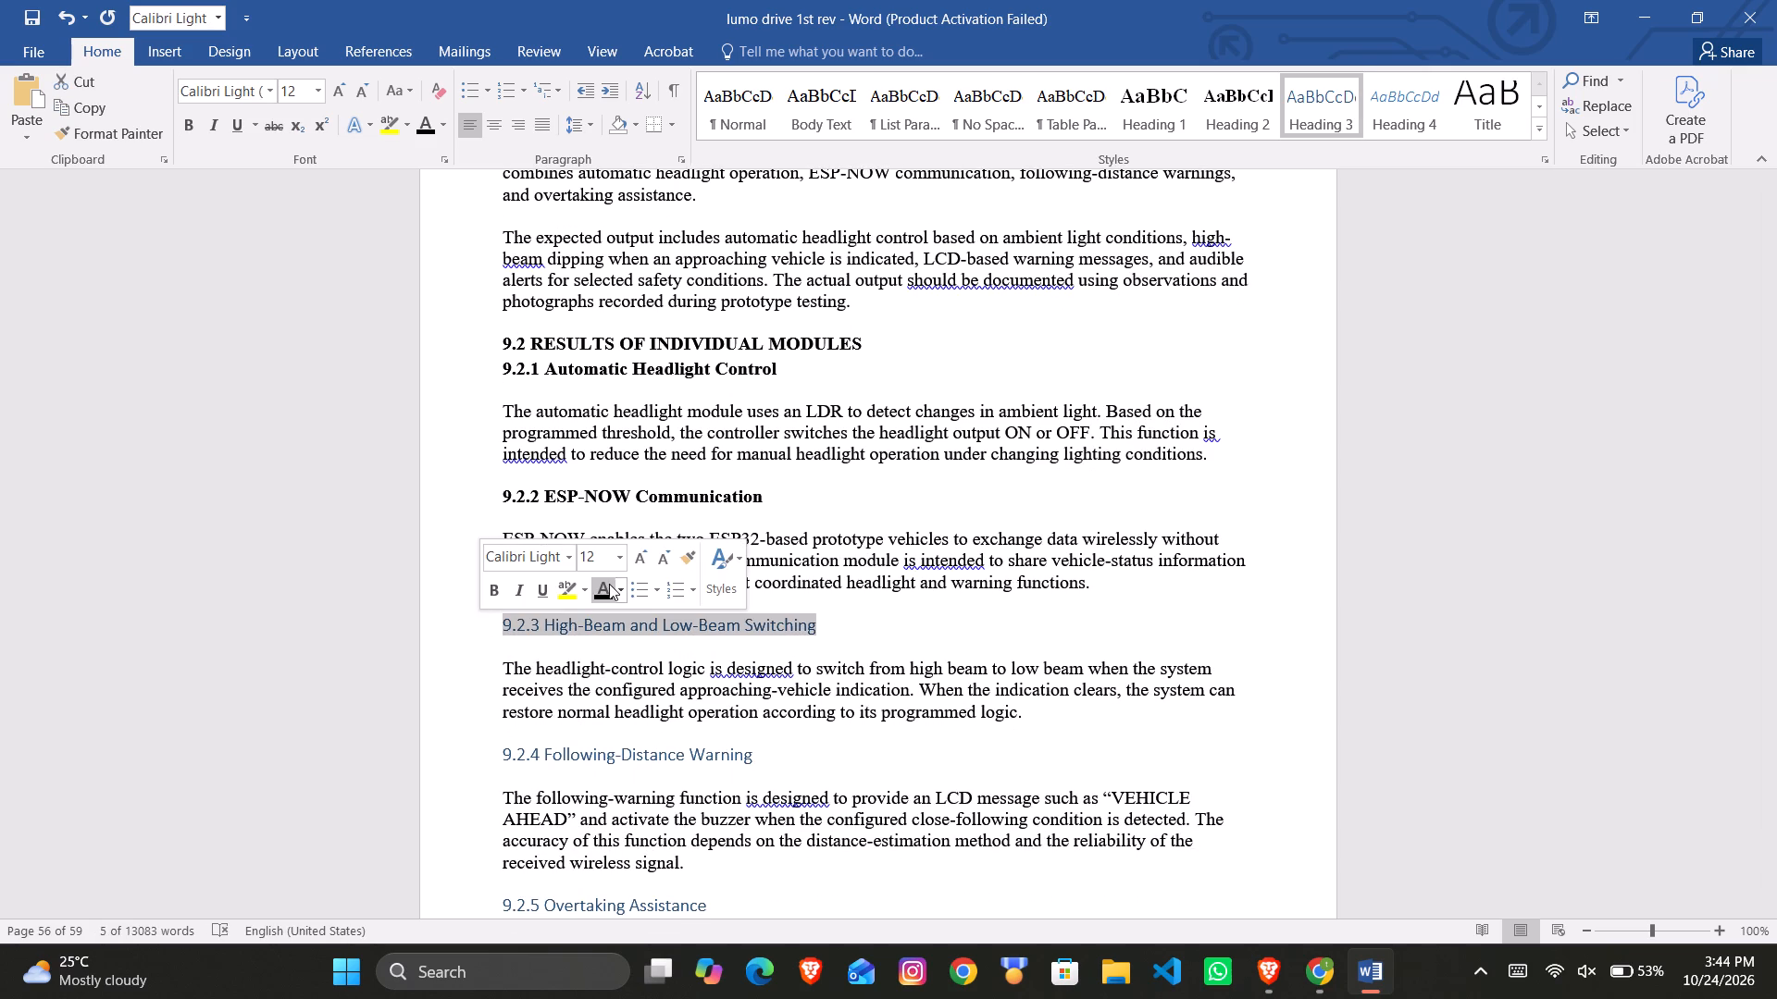
click(603, 587)
click(546, 558)
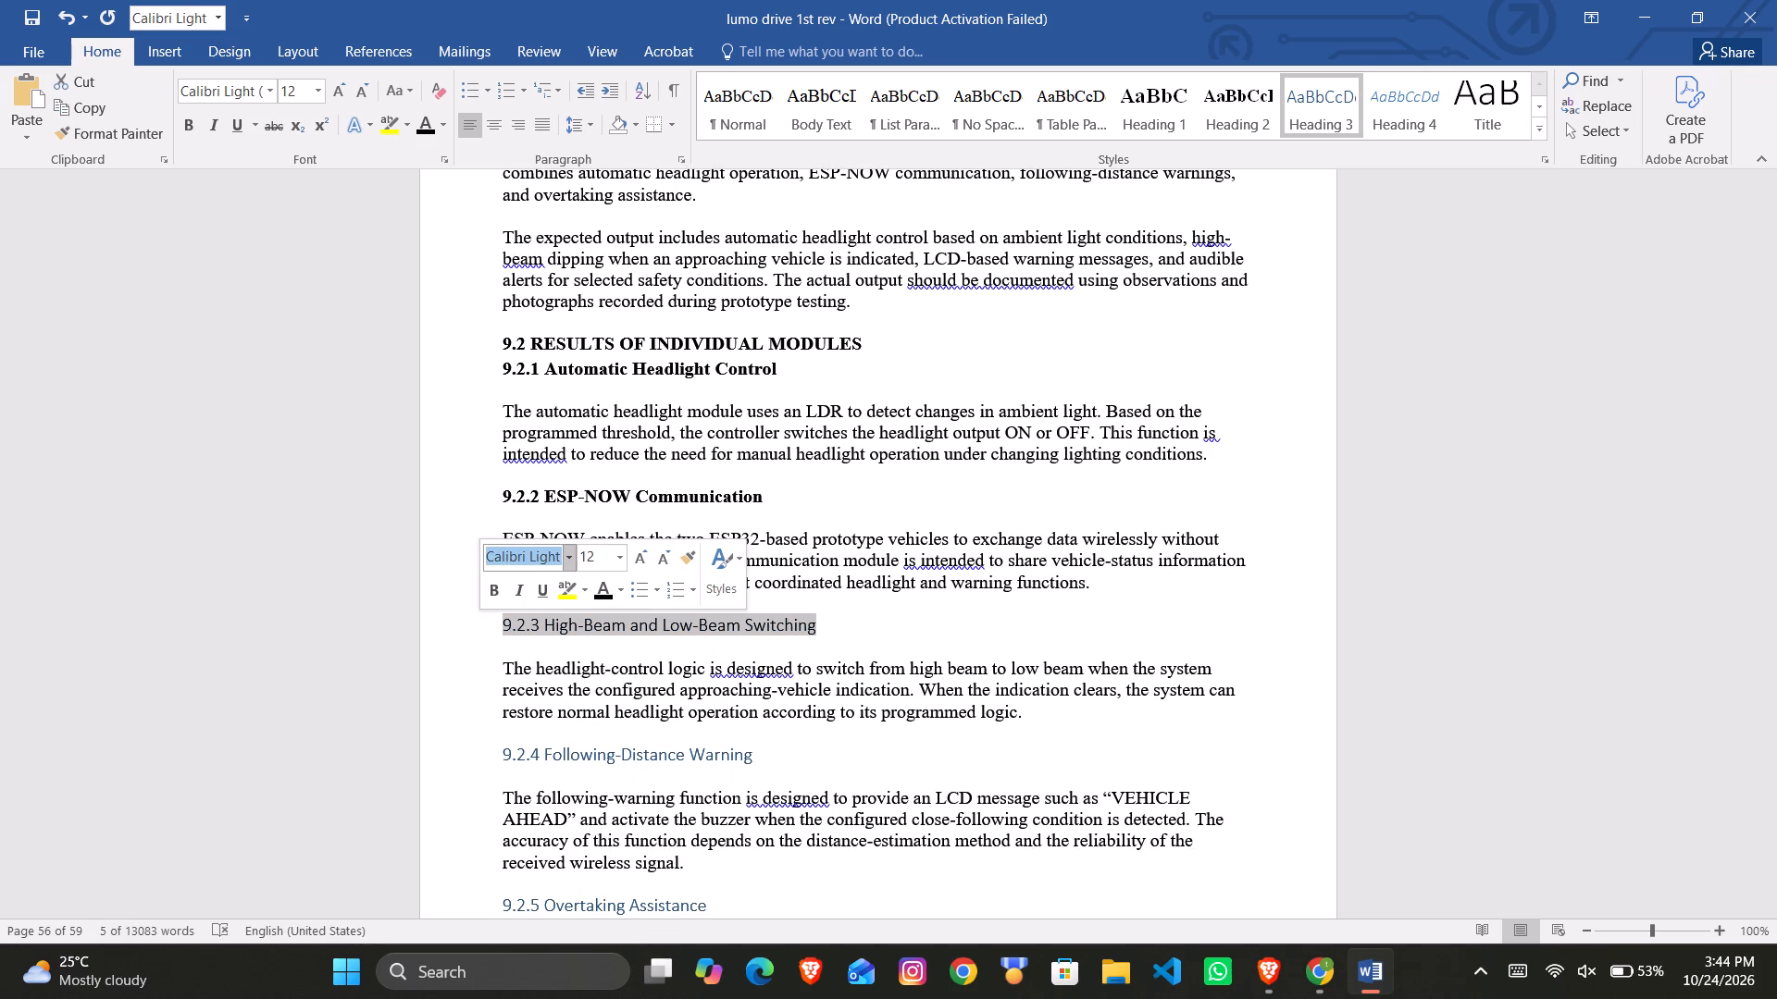
key(a)
key(BackSpace)
text(ti)
key(BackSpace)
key(BackSpace)
key(BackSpace)
key(BackSpace)
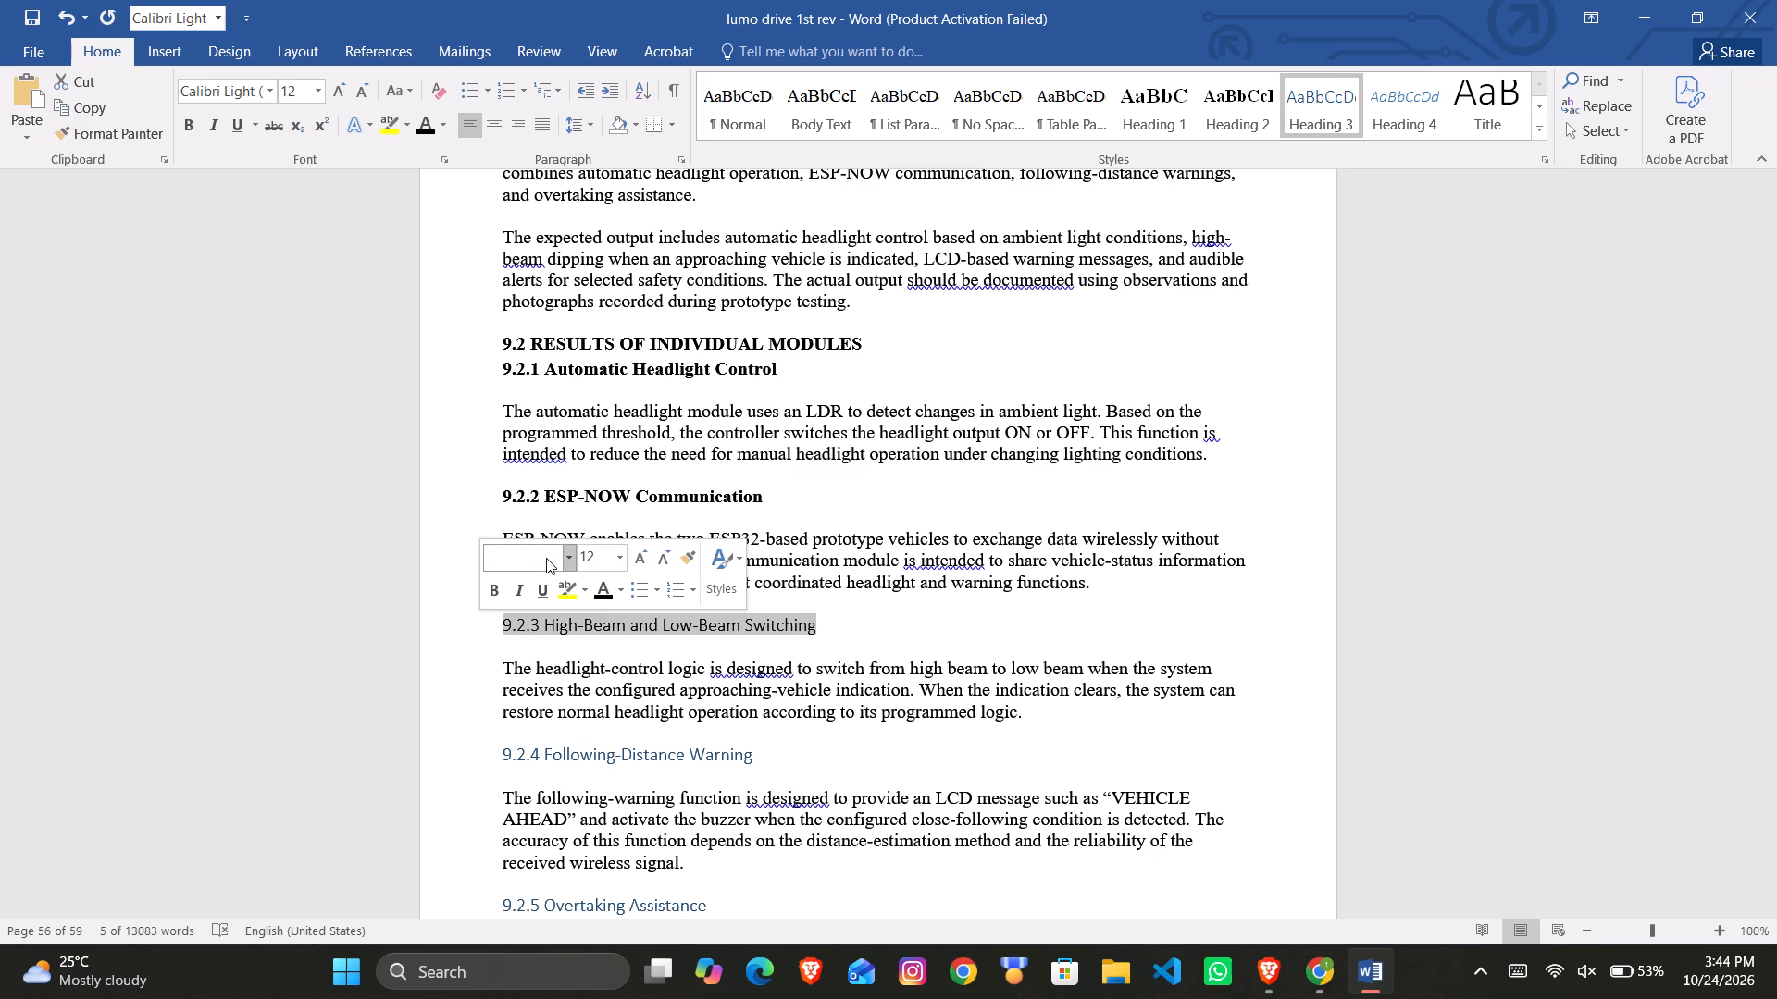
text(tim)
key(Return)
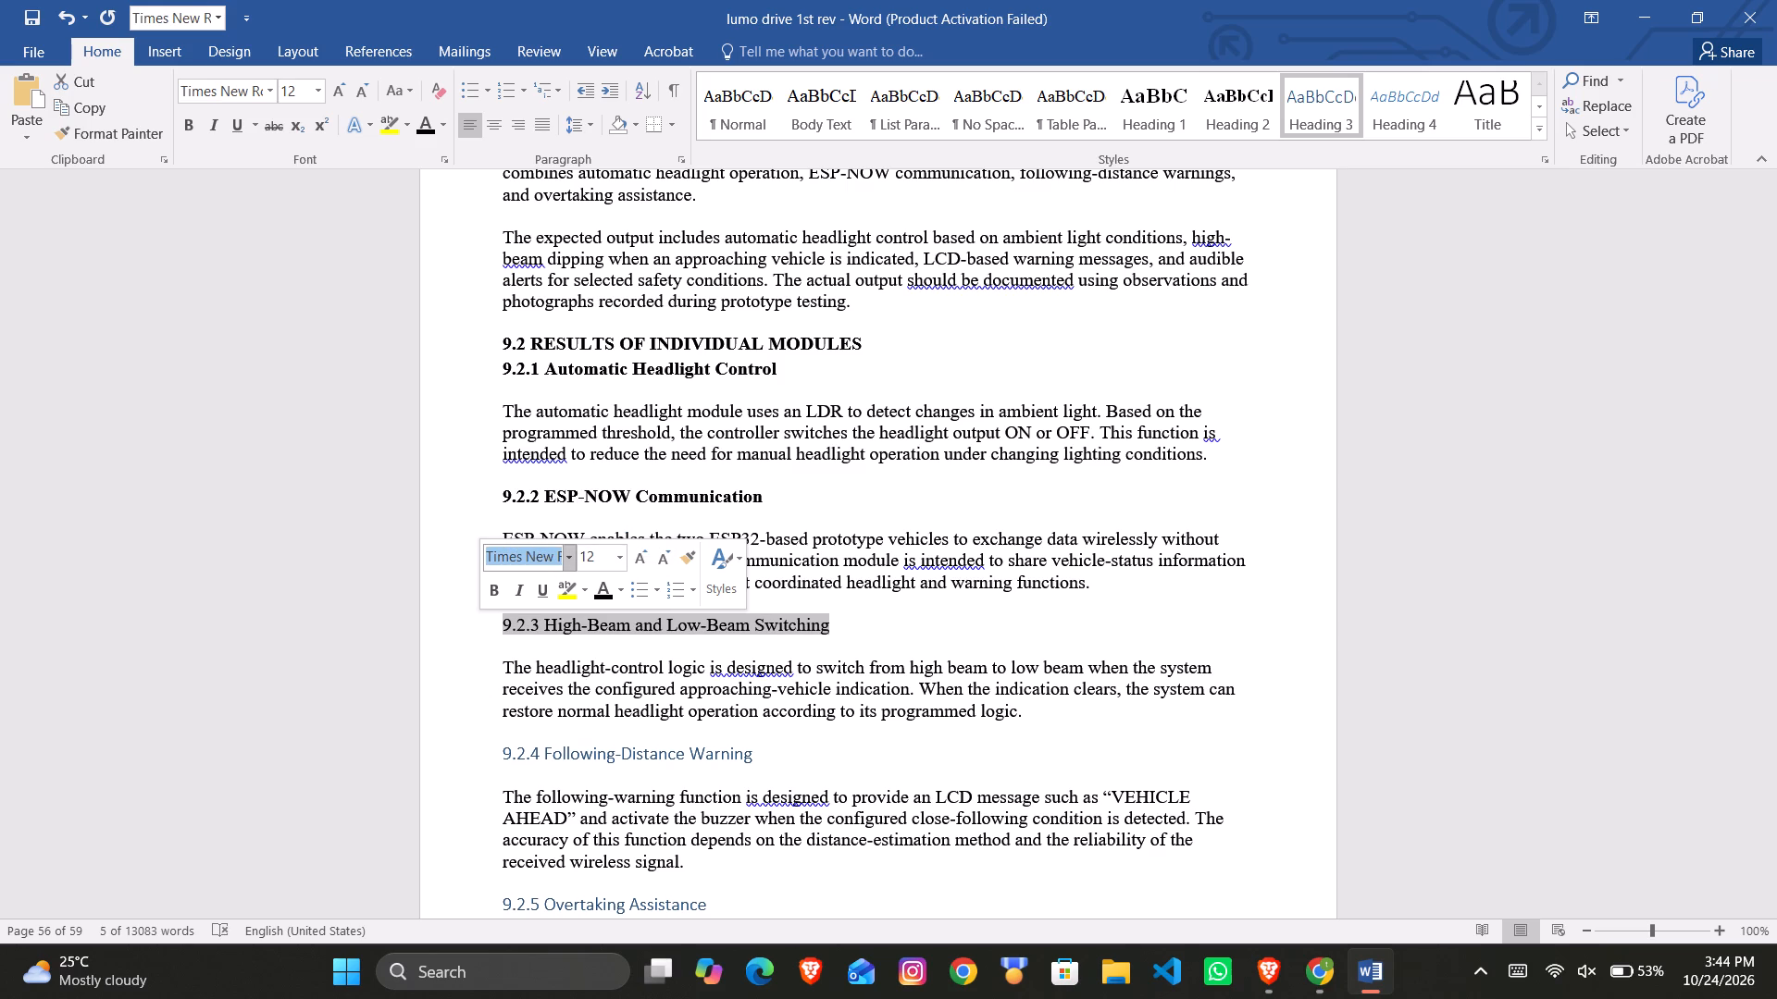
click(497, 590)
click(544, 721)
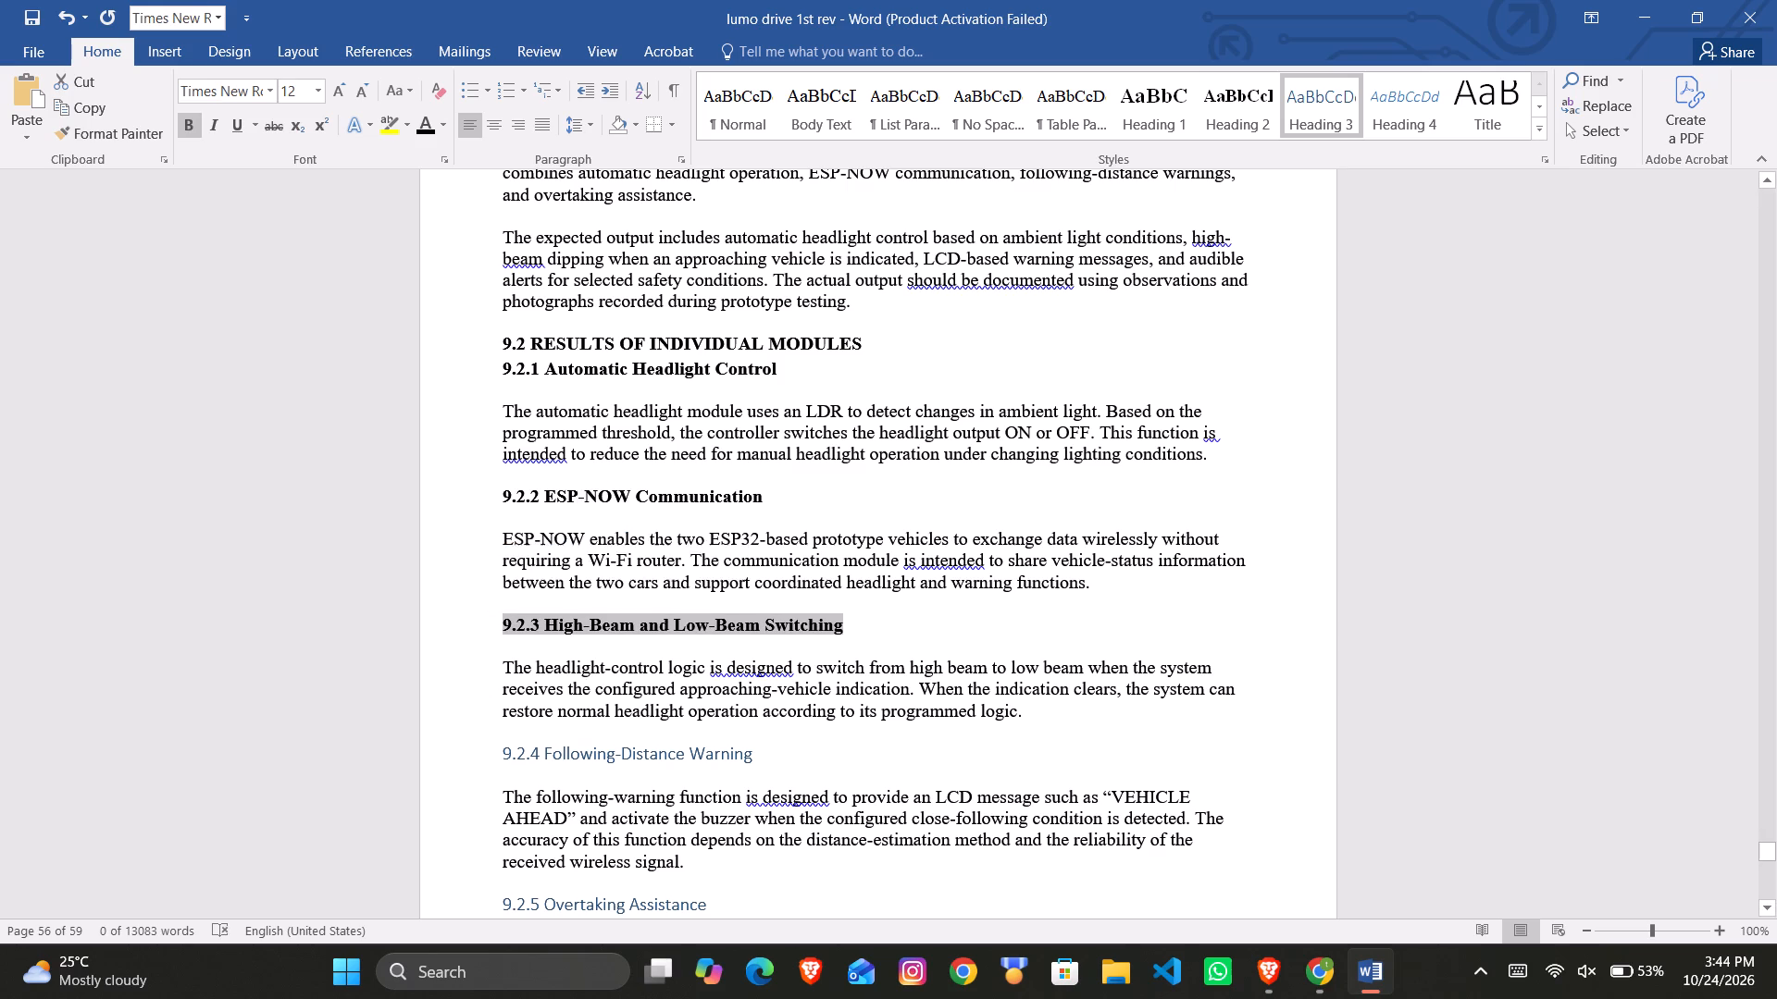
Format the heading "9.2.4 Following-Distance Warning" in bold black Times New Roman.
scroll(544, 721, down, 1)
drag(755, 598, 603, 605)
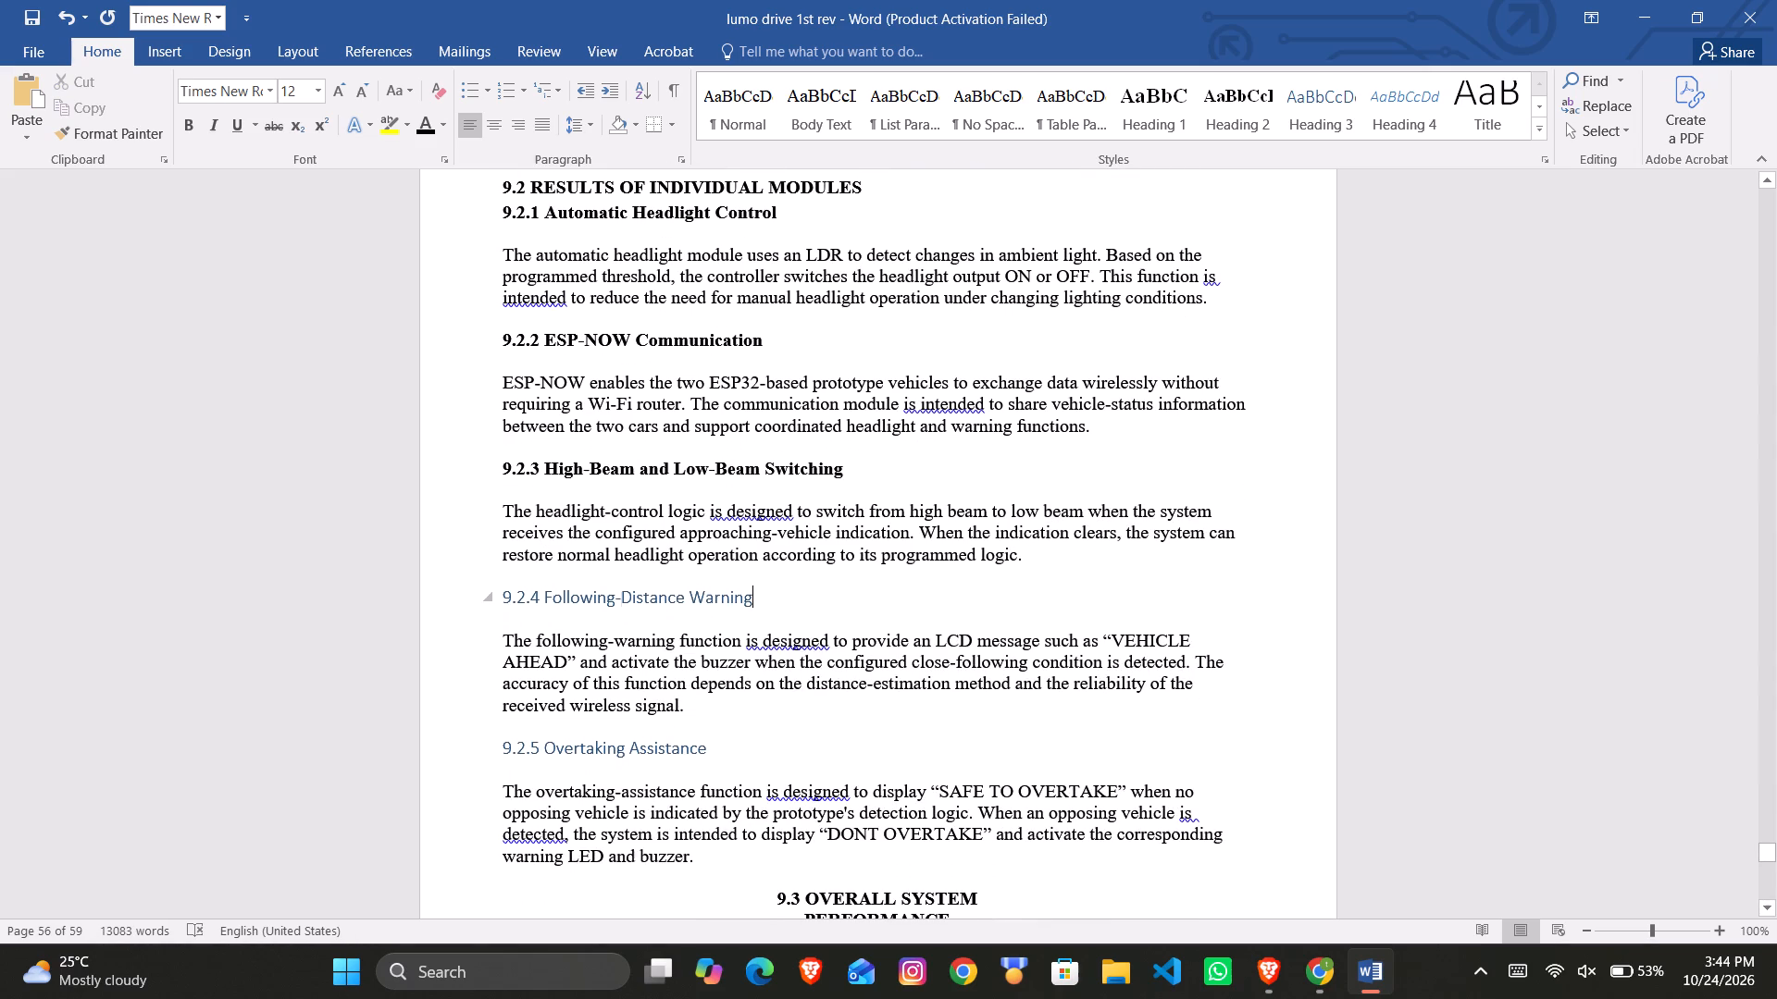
drag(603, 605, 478, 591)
click(493, 563)
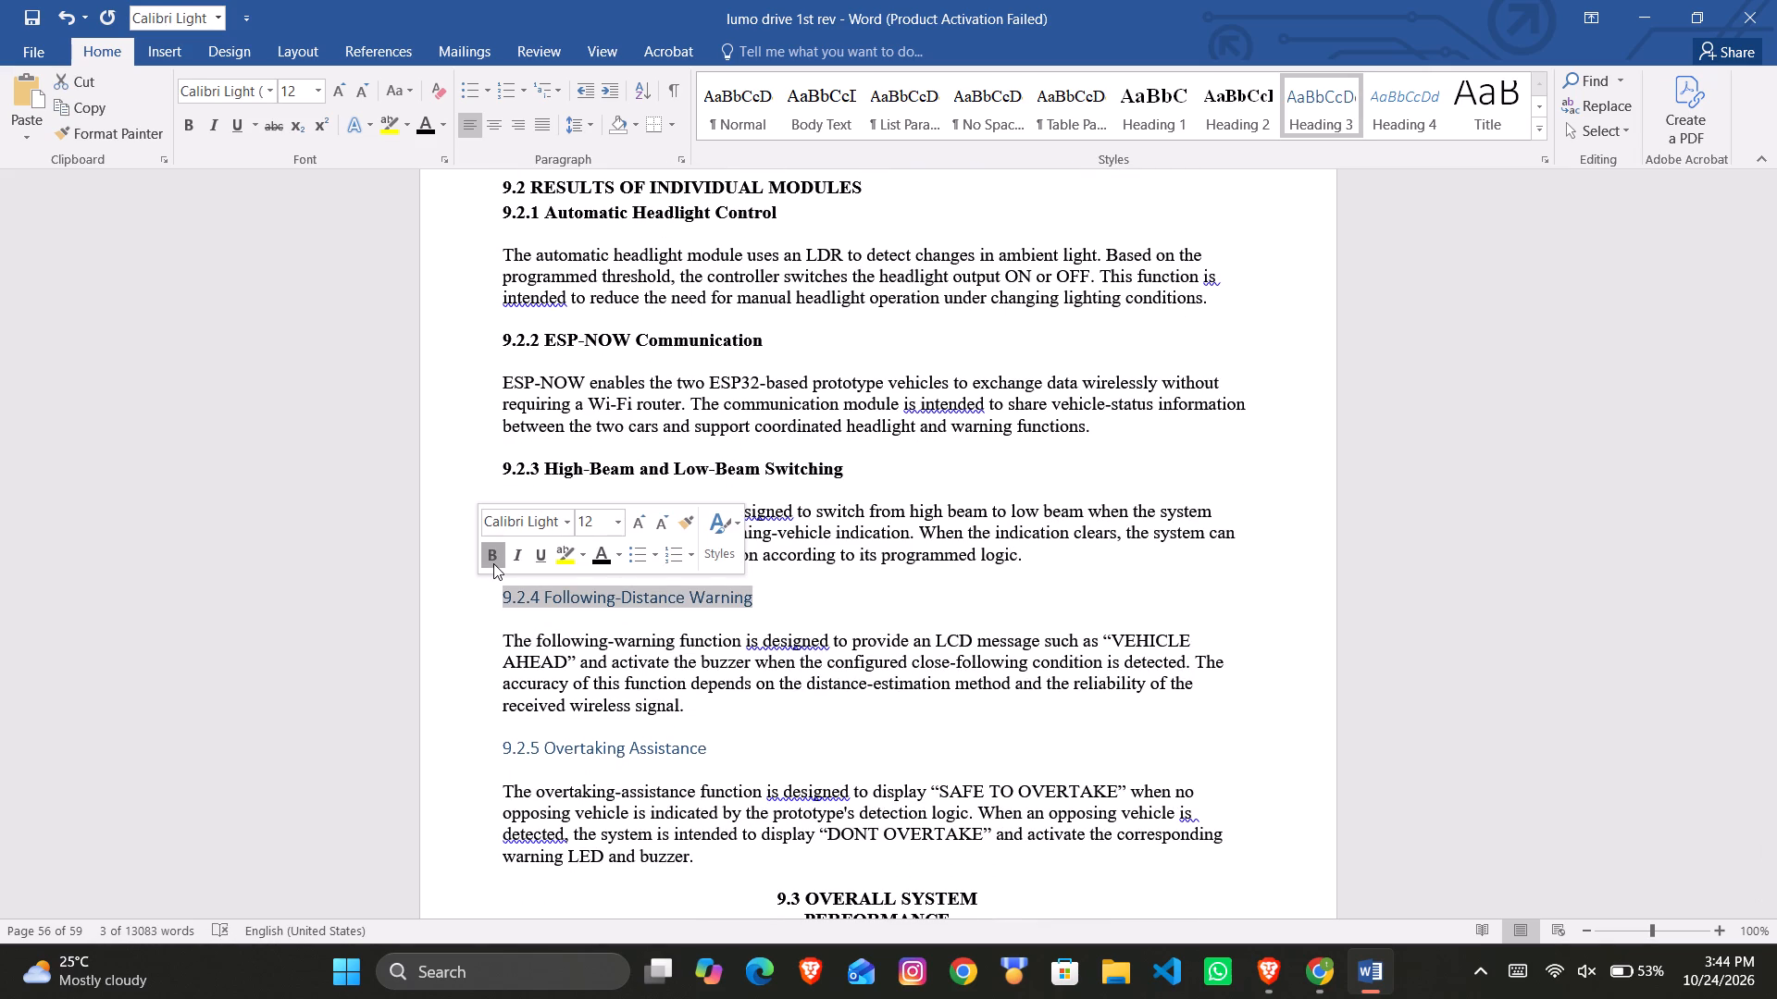
click(595, 552)
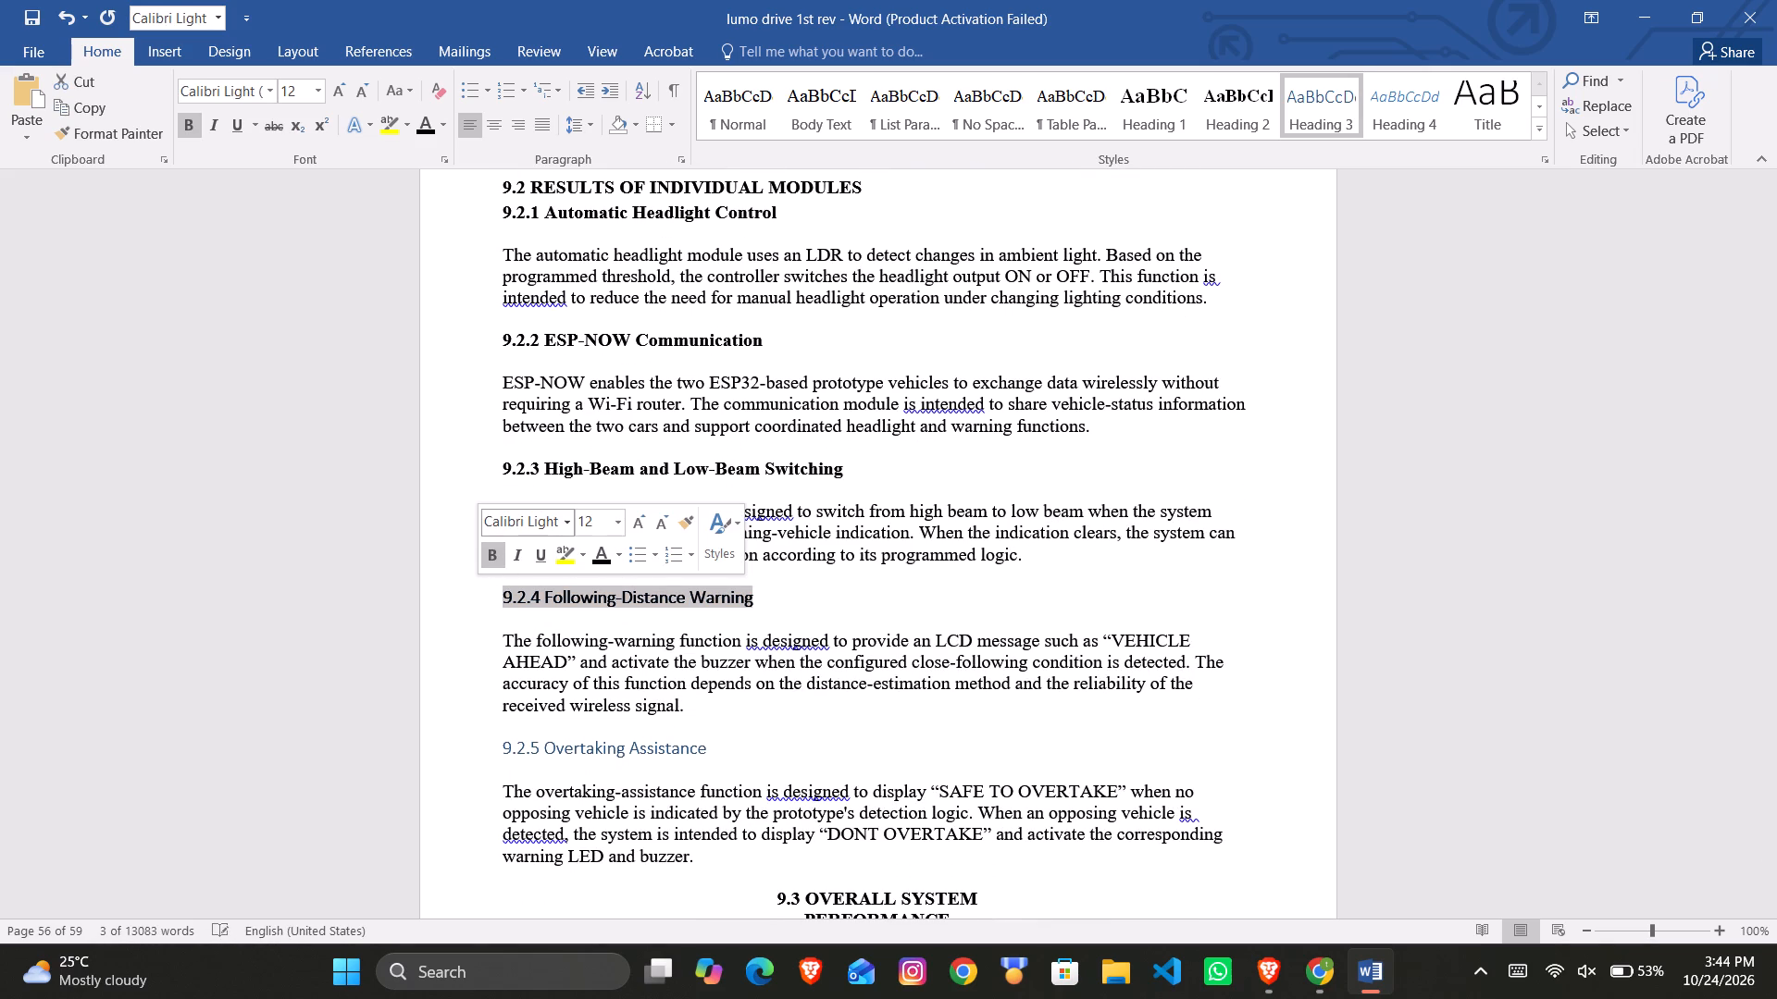
click(524, 524)
text(tim)
key(Return)
click(552, 704)
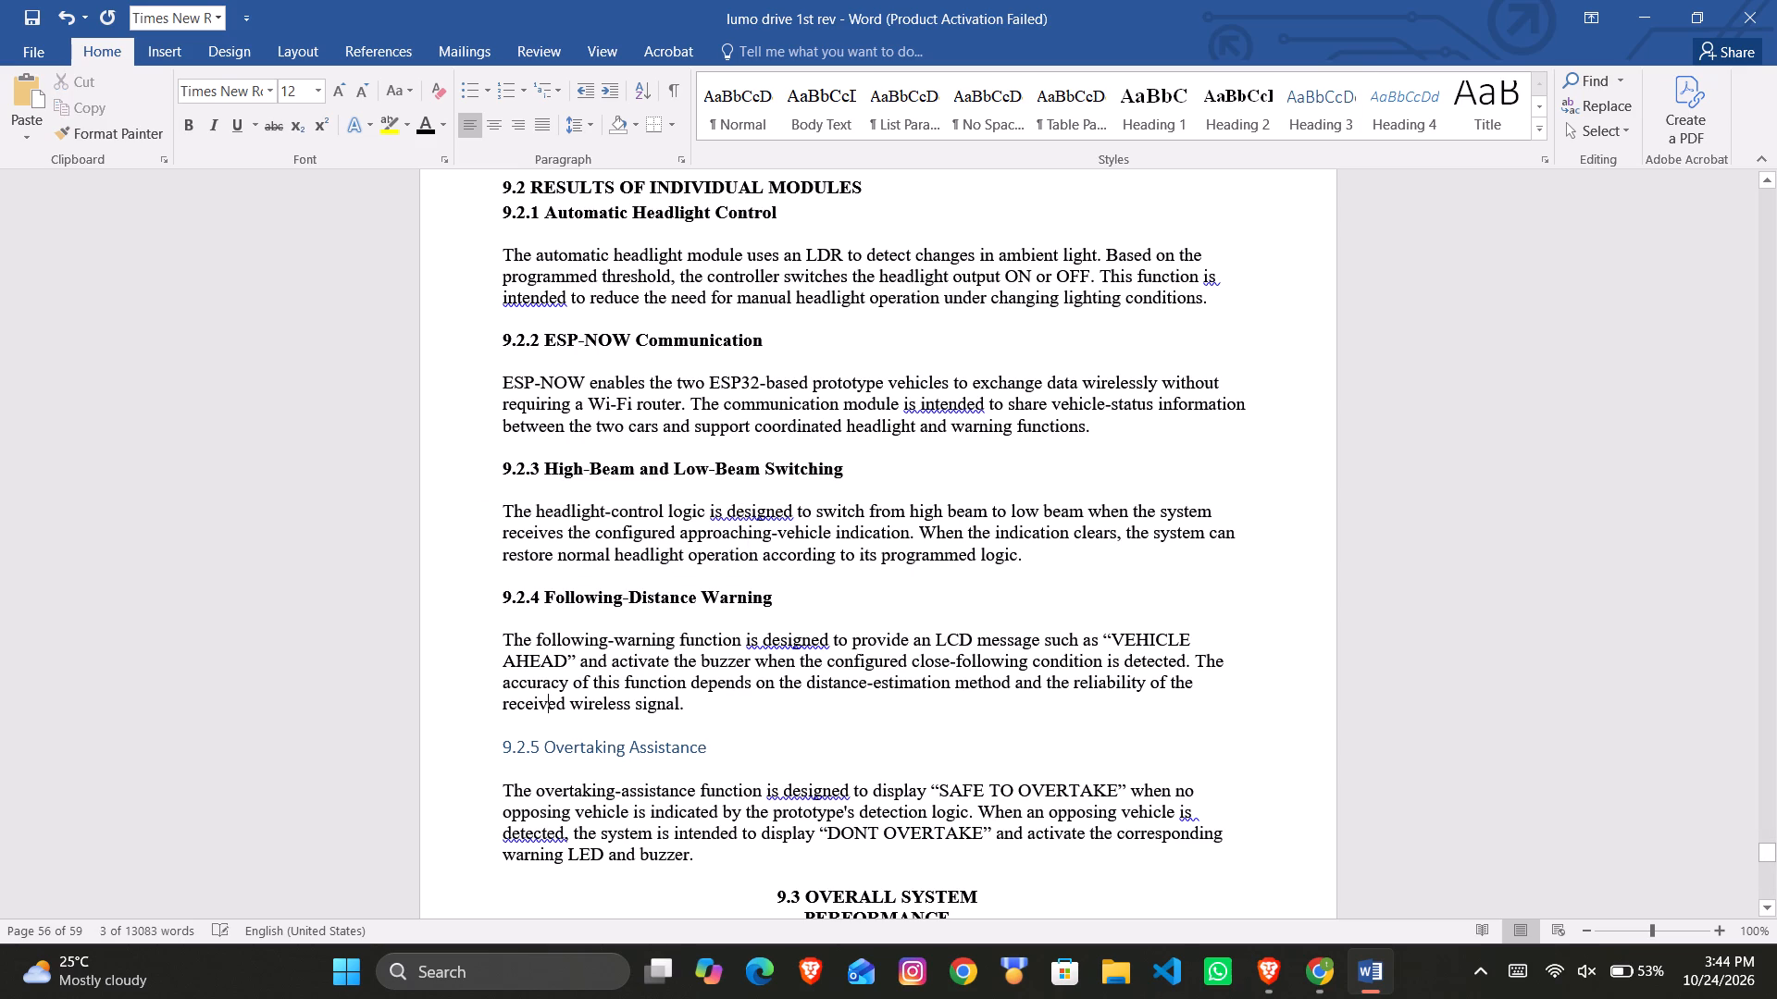
Format the heading "9.2.5 Overtaking Assistance" in bold black Times New Roman.
drag(704, 749, 498, 746)
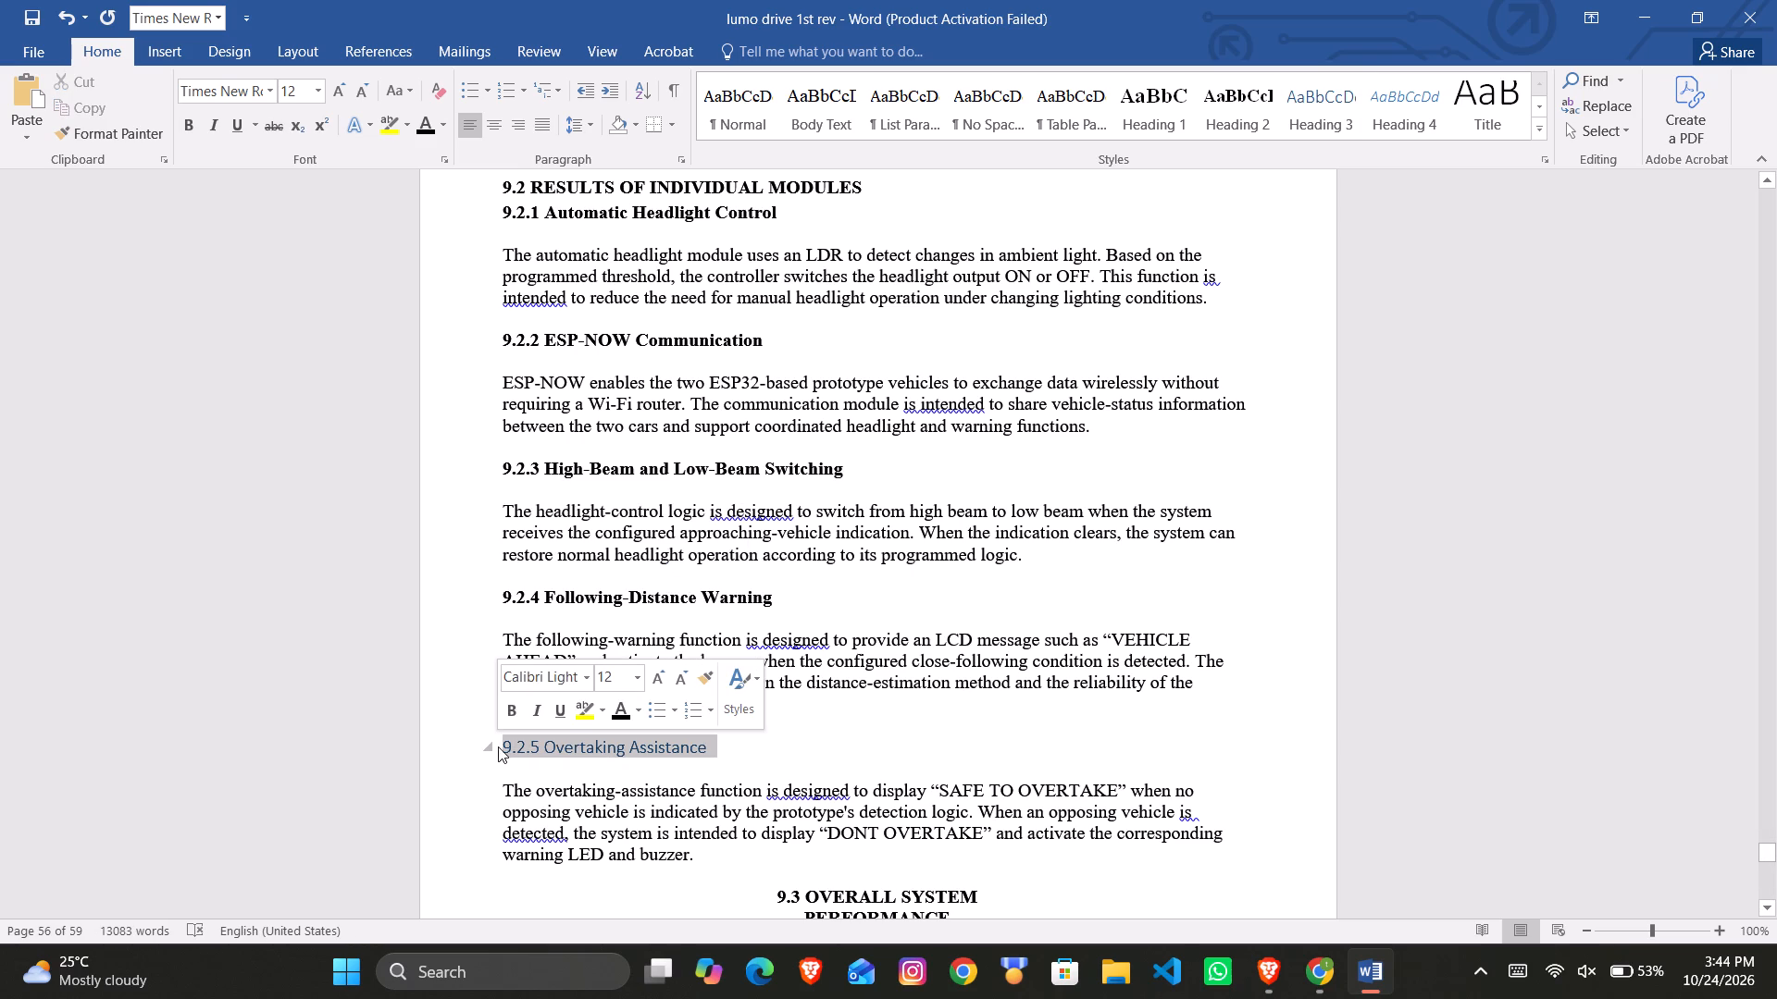
click(539, 673)
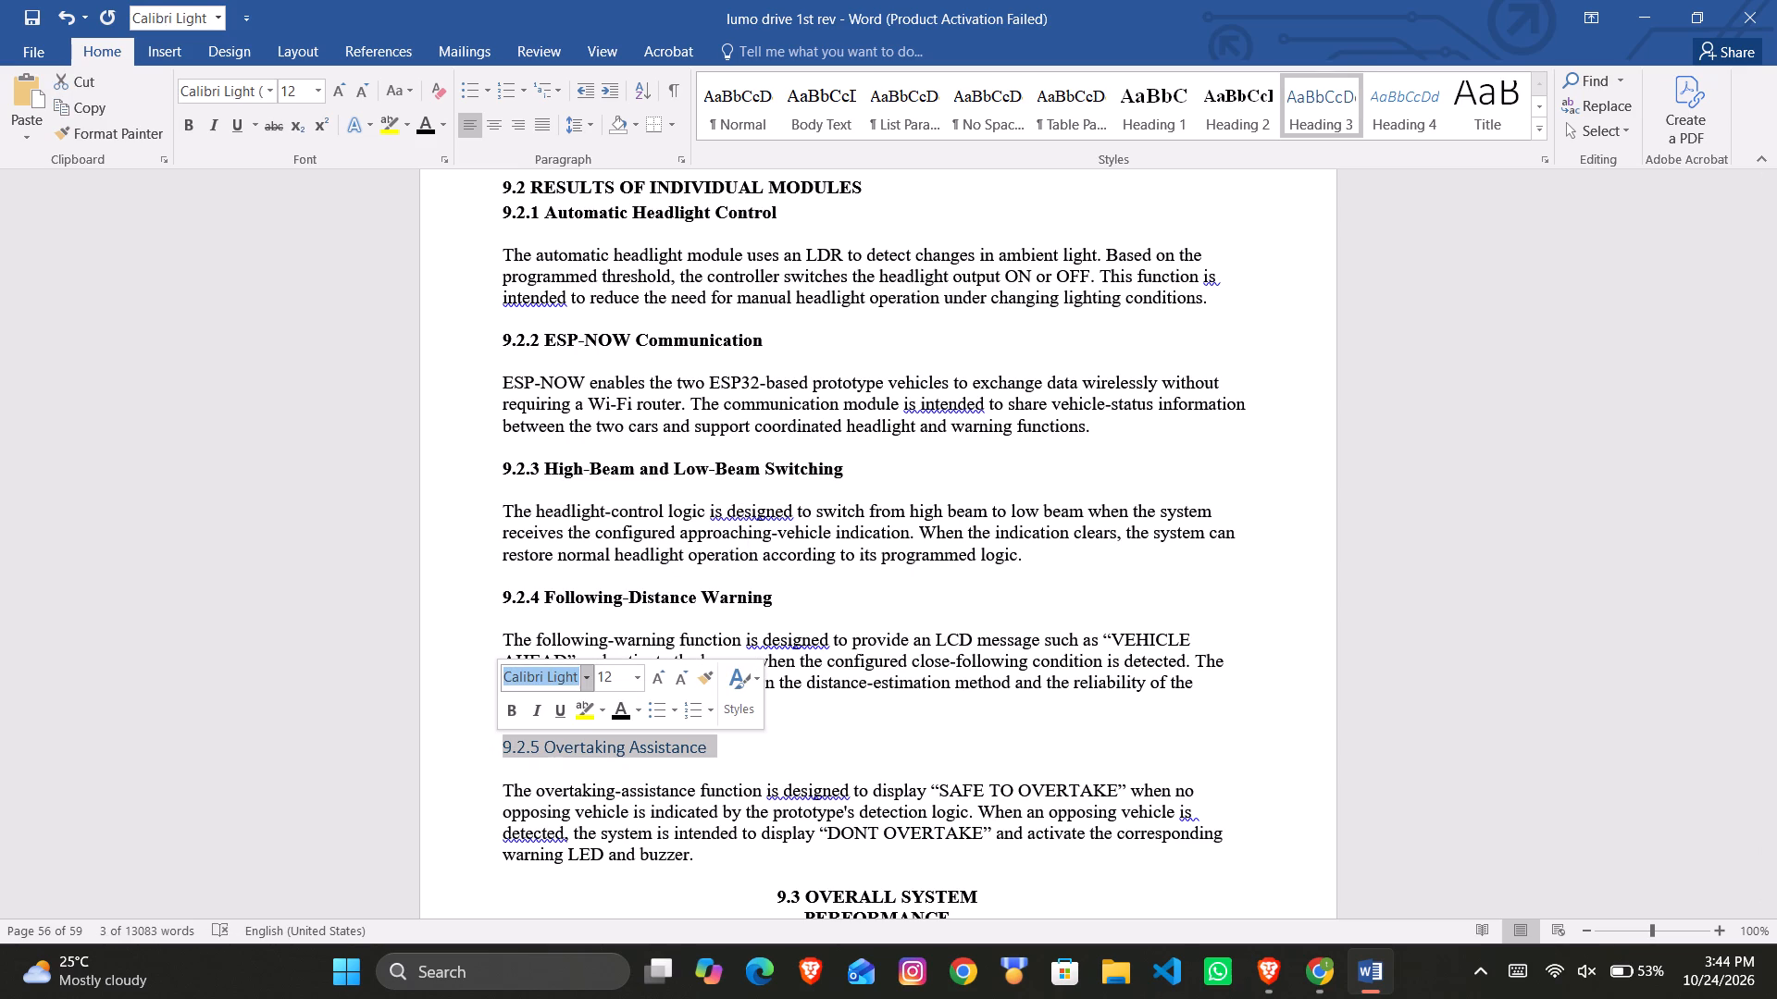
text(tim)
key(Return)
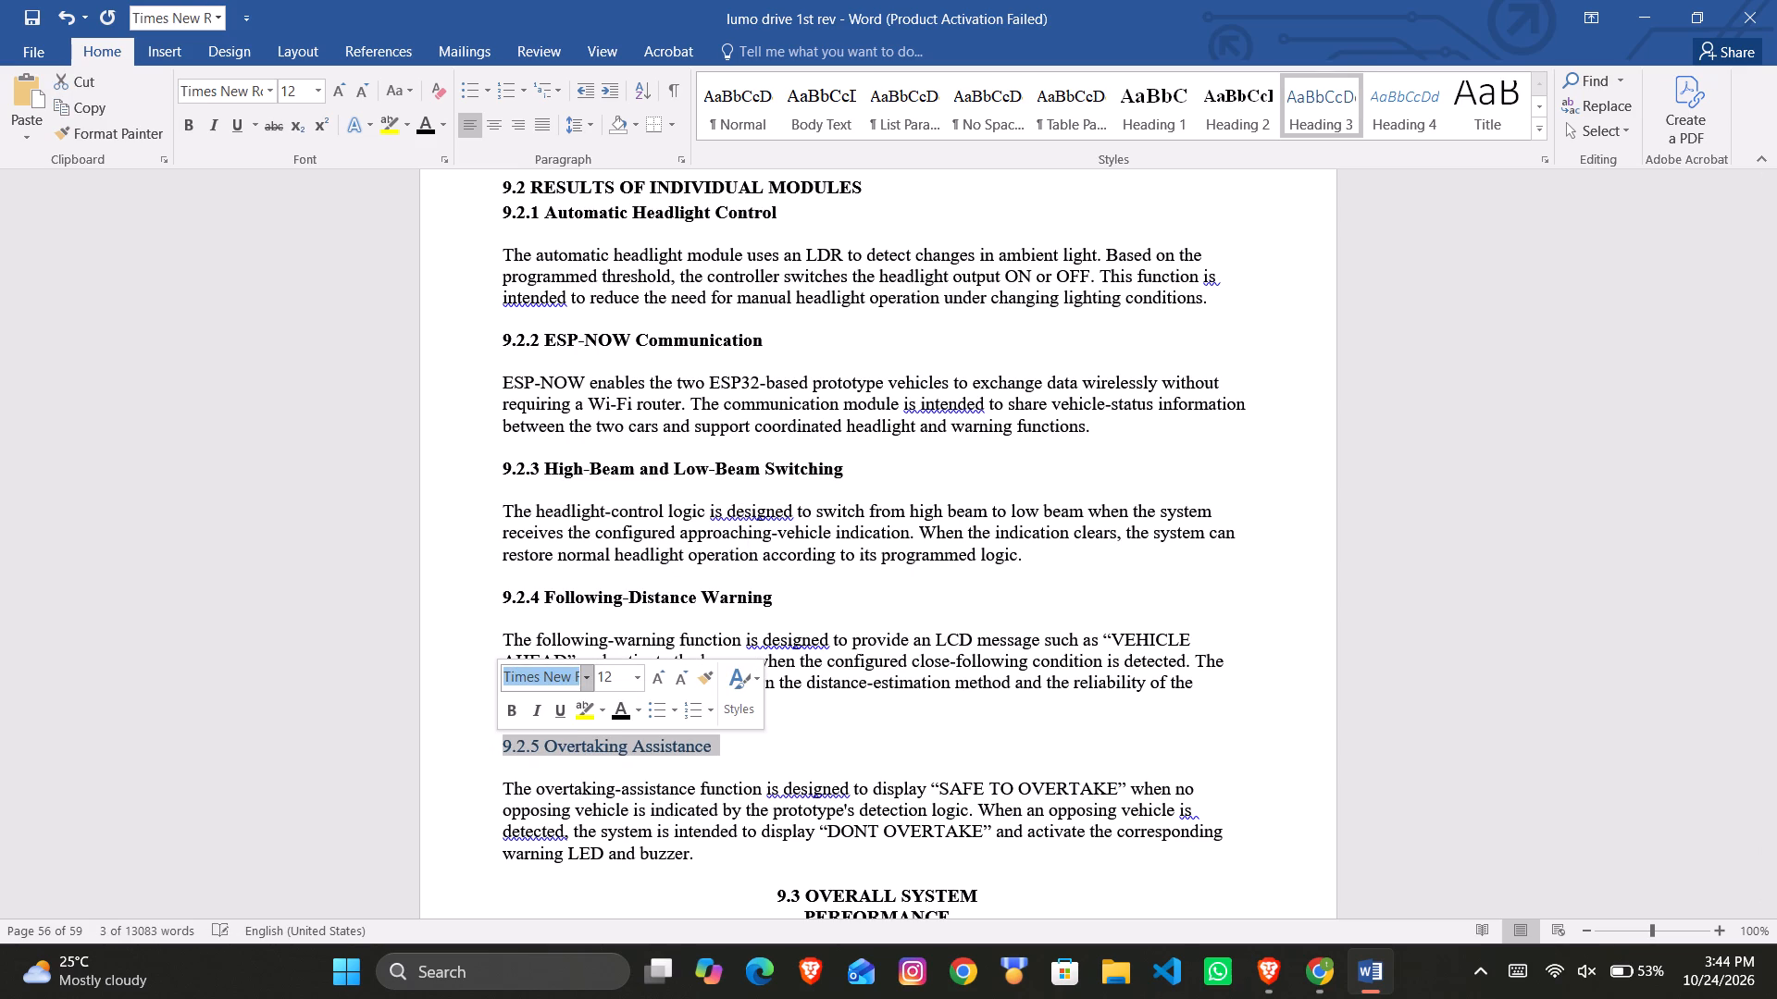
click(509, 719)
click(624, 717)
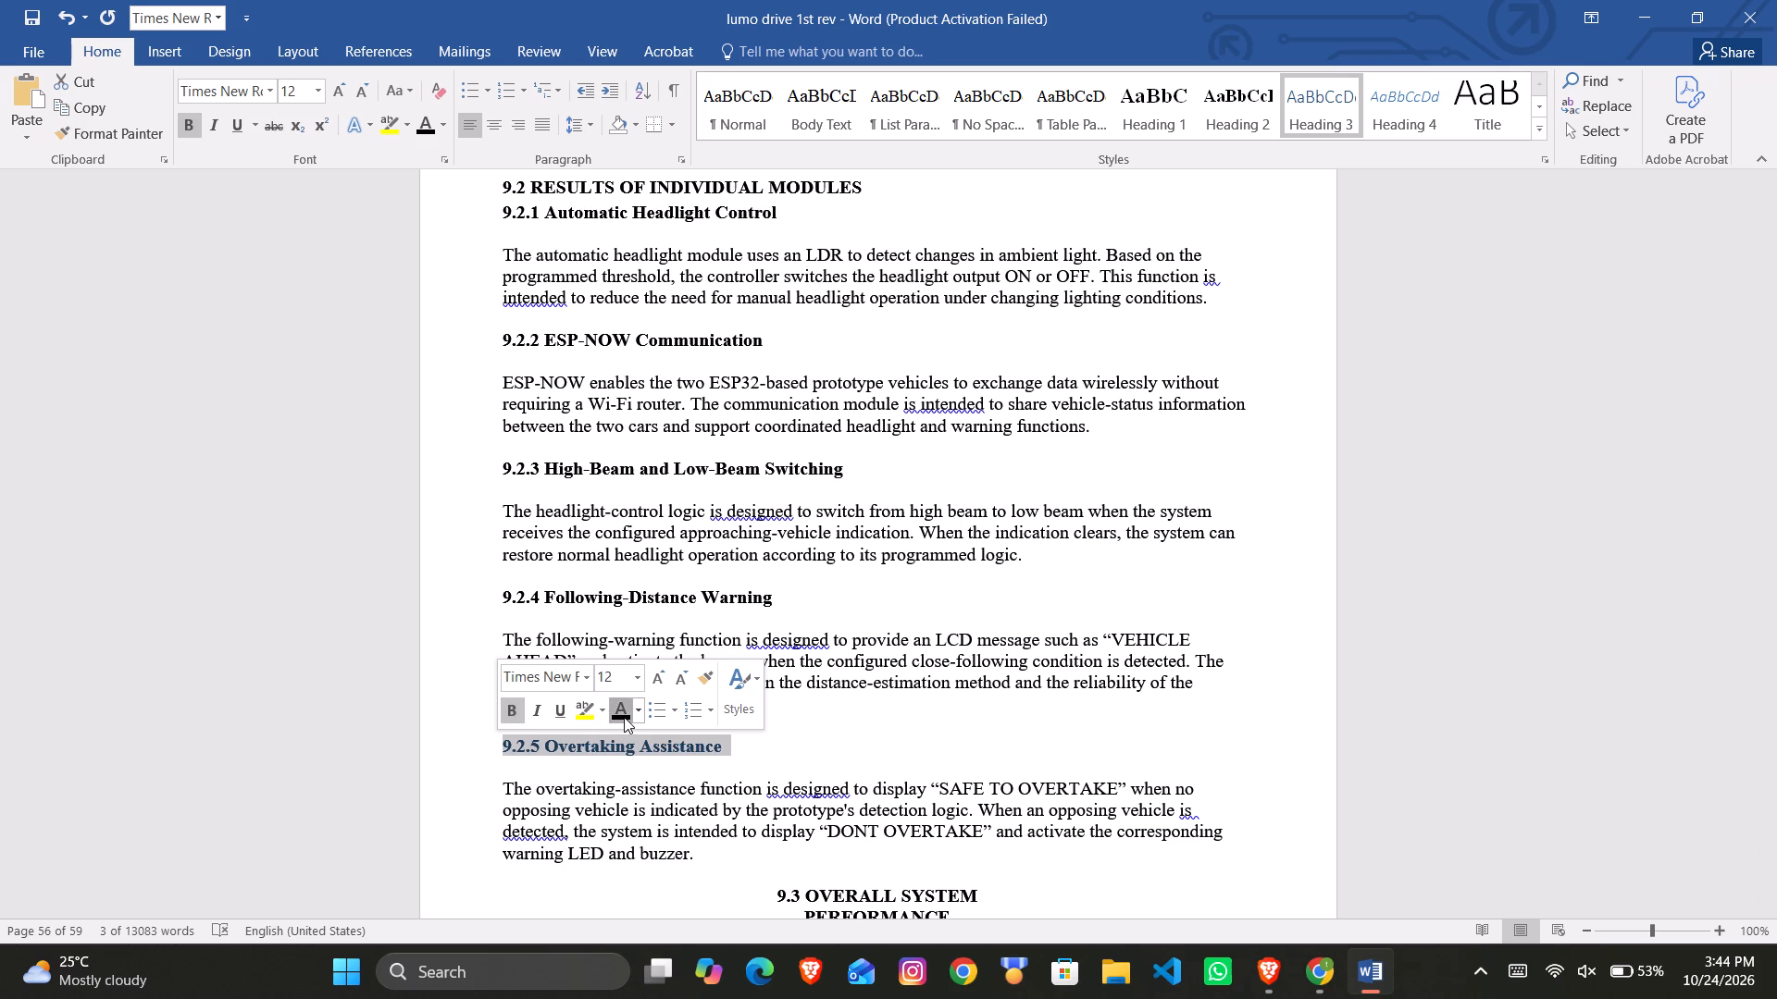
click(639, 771)
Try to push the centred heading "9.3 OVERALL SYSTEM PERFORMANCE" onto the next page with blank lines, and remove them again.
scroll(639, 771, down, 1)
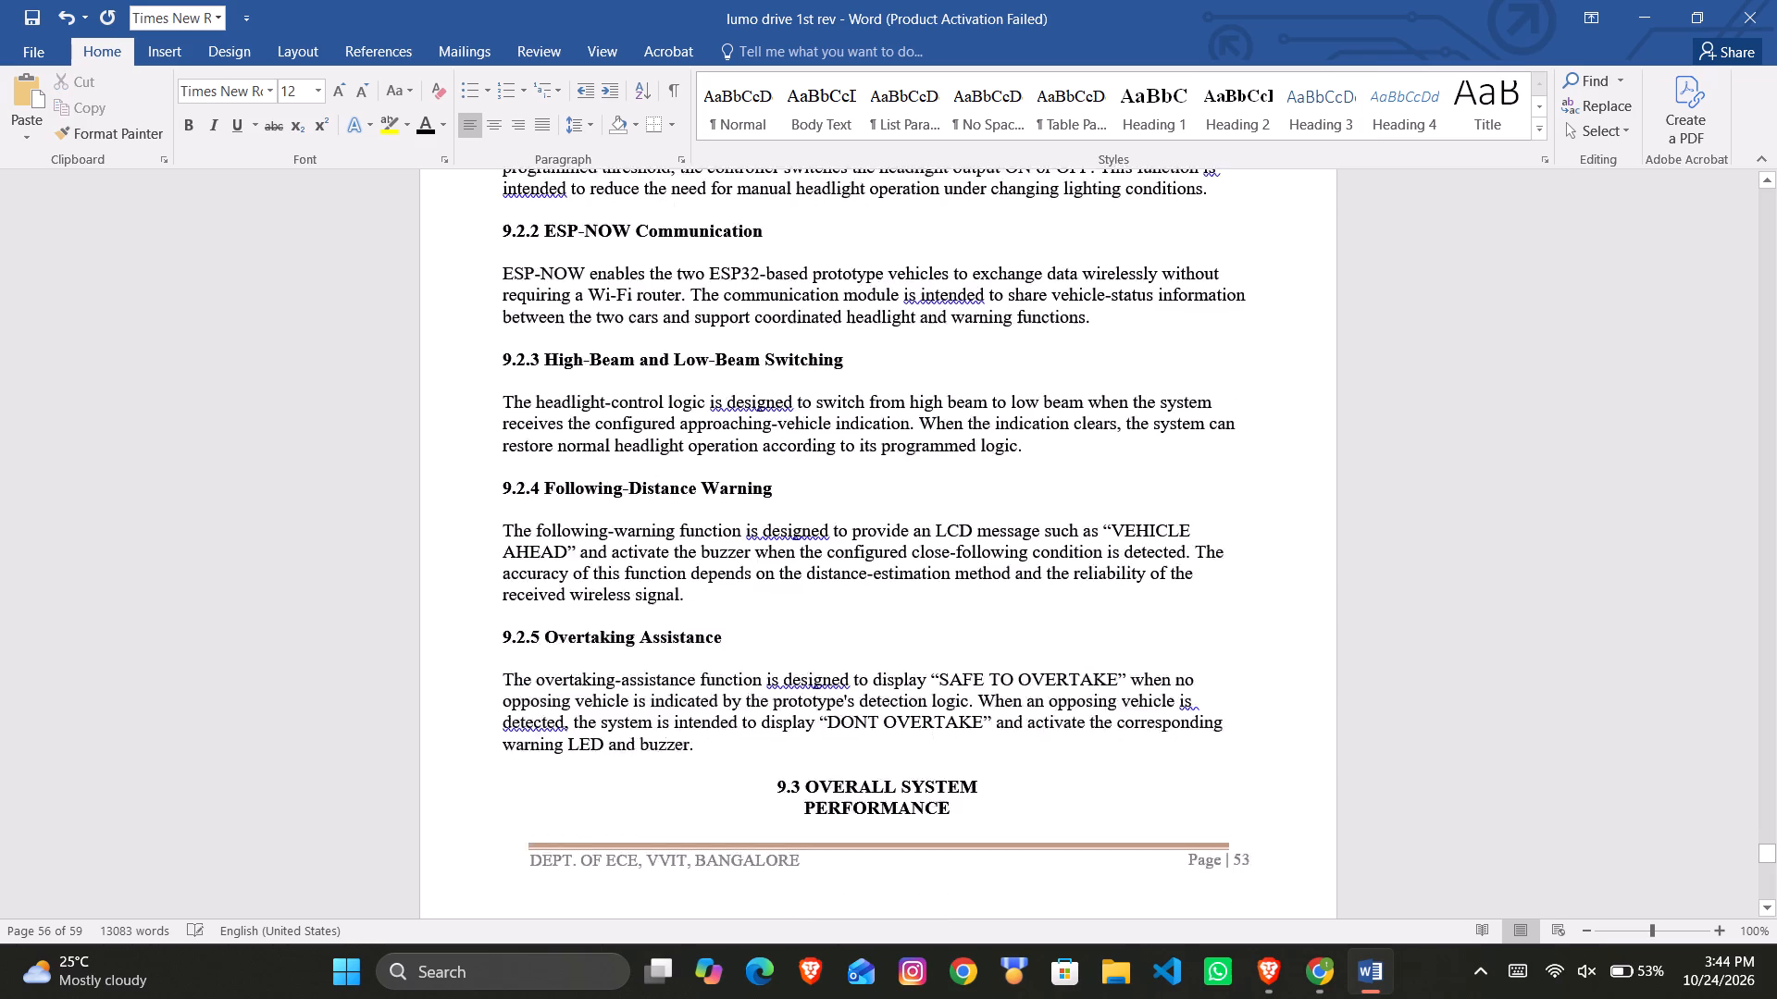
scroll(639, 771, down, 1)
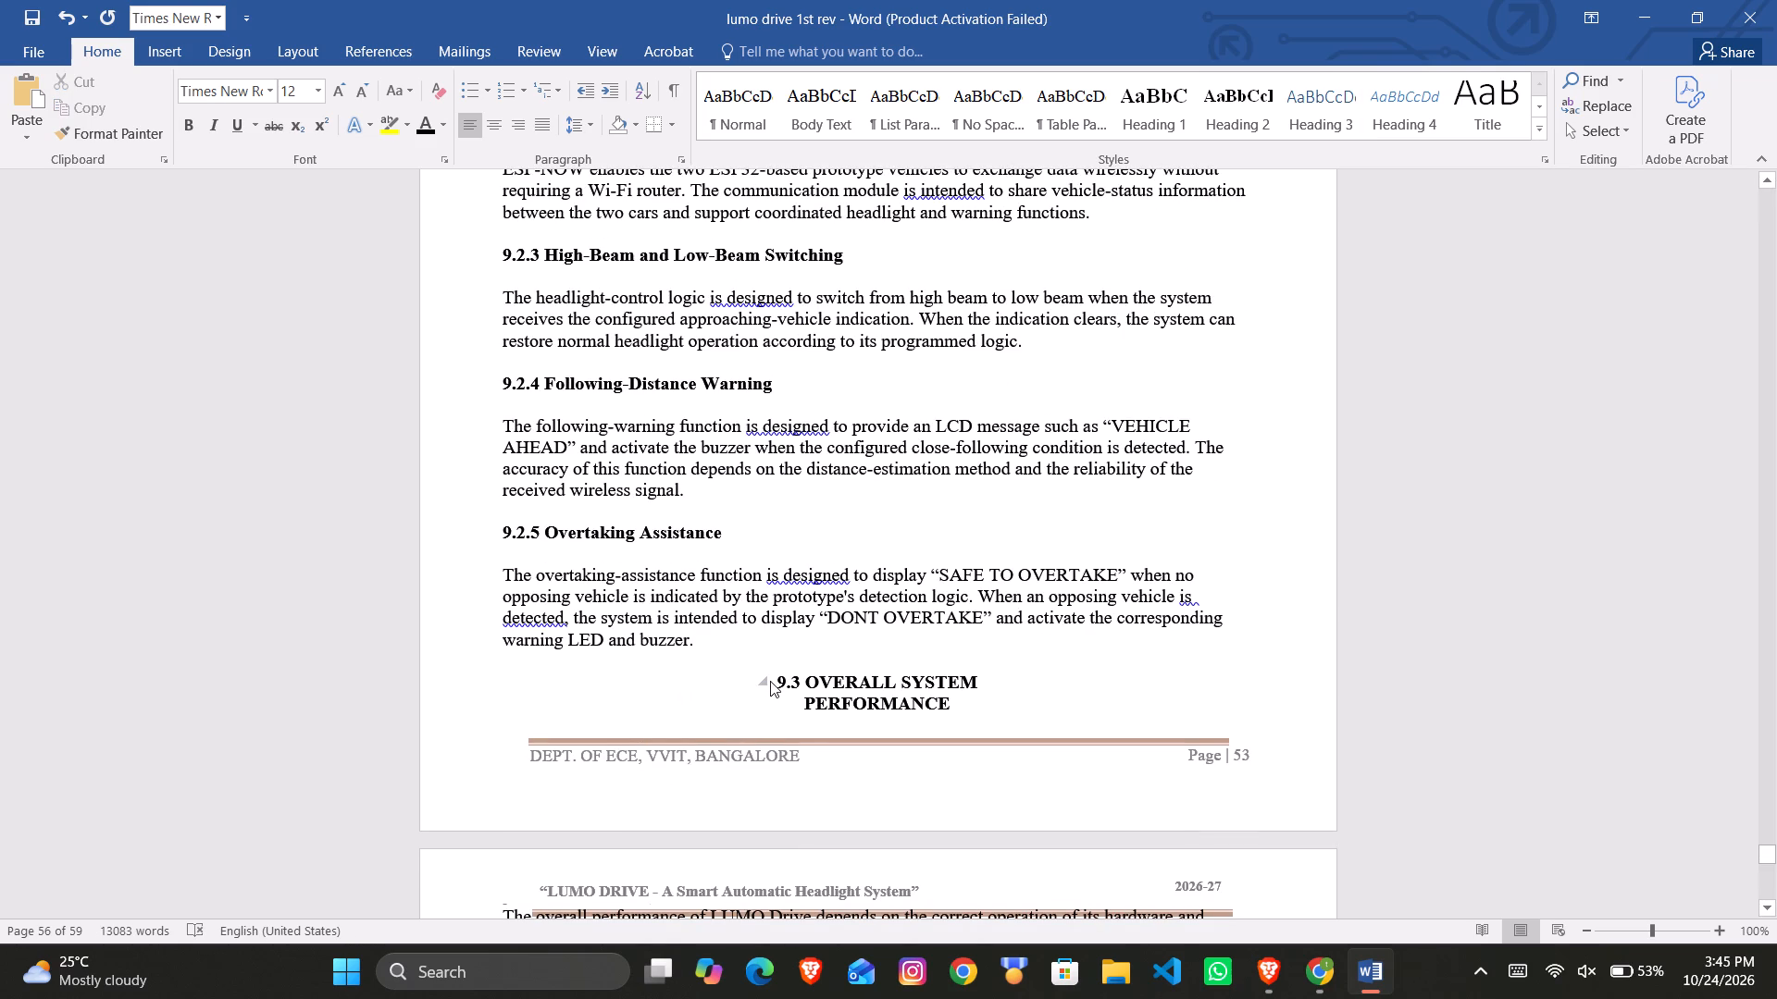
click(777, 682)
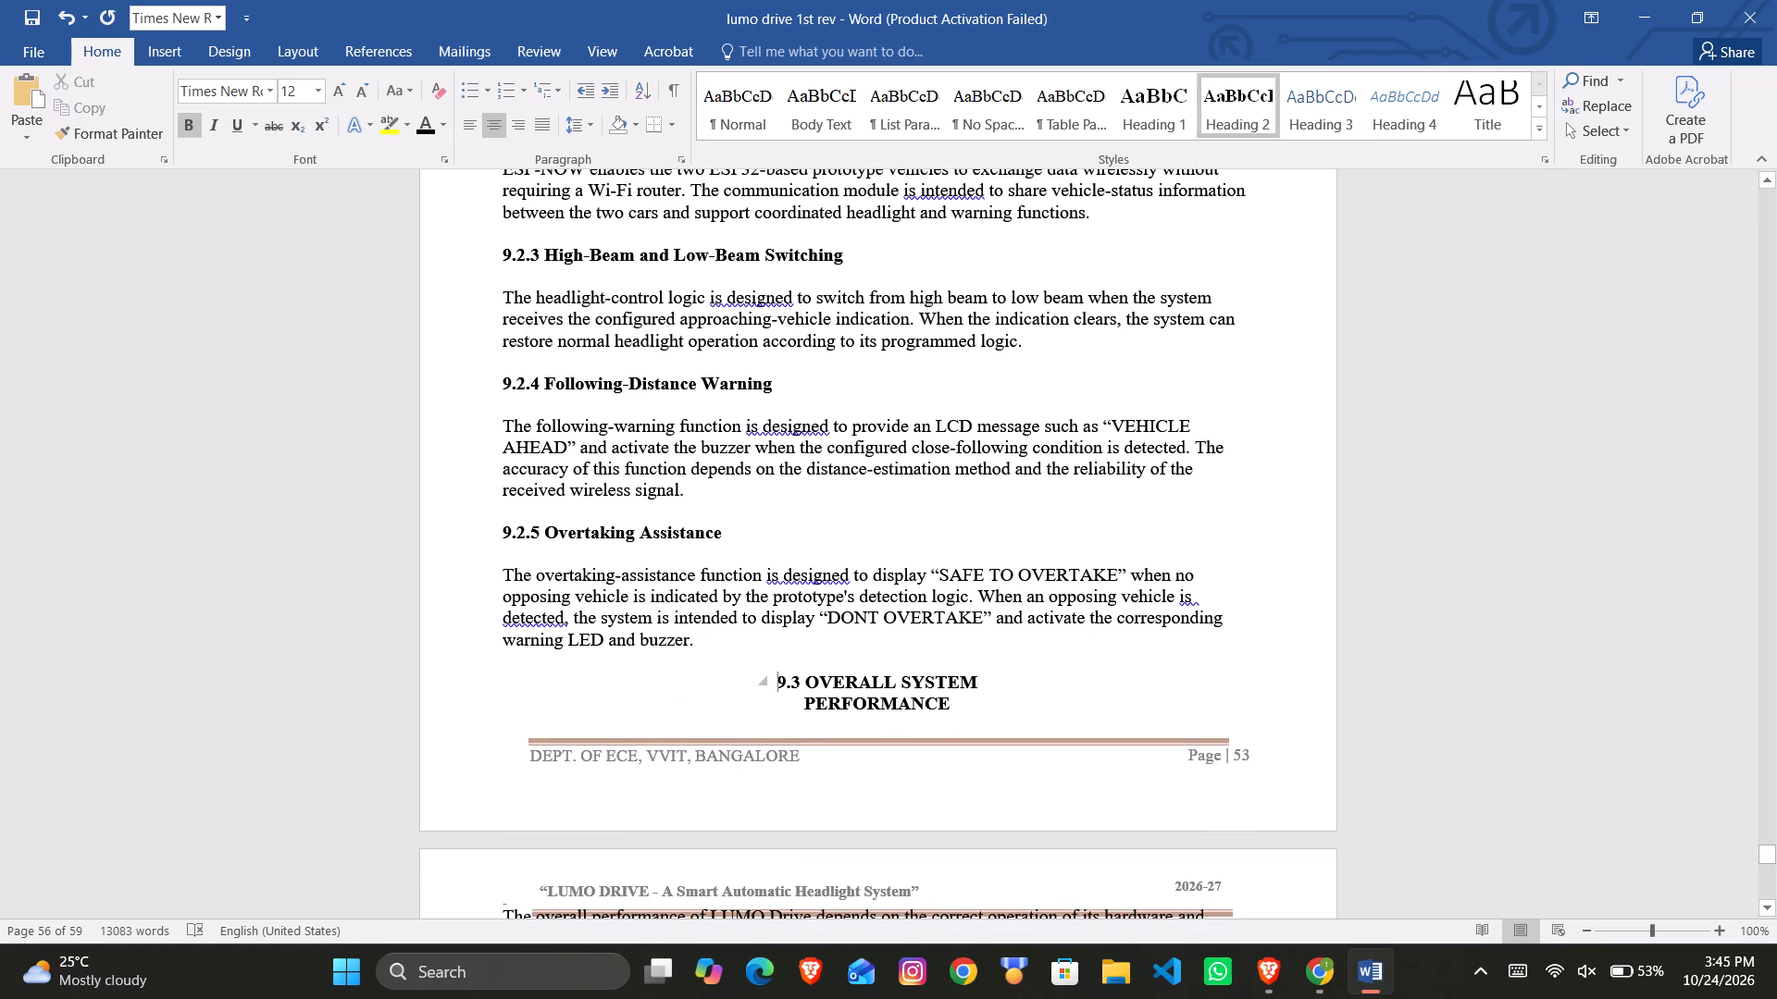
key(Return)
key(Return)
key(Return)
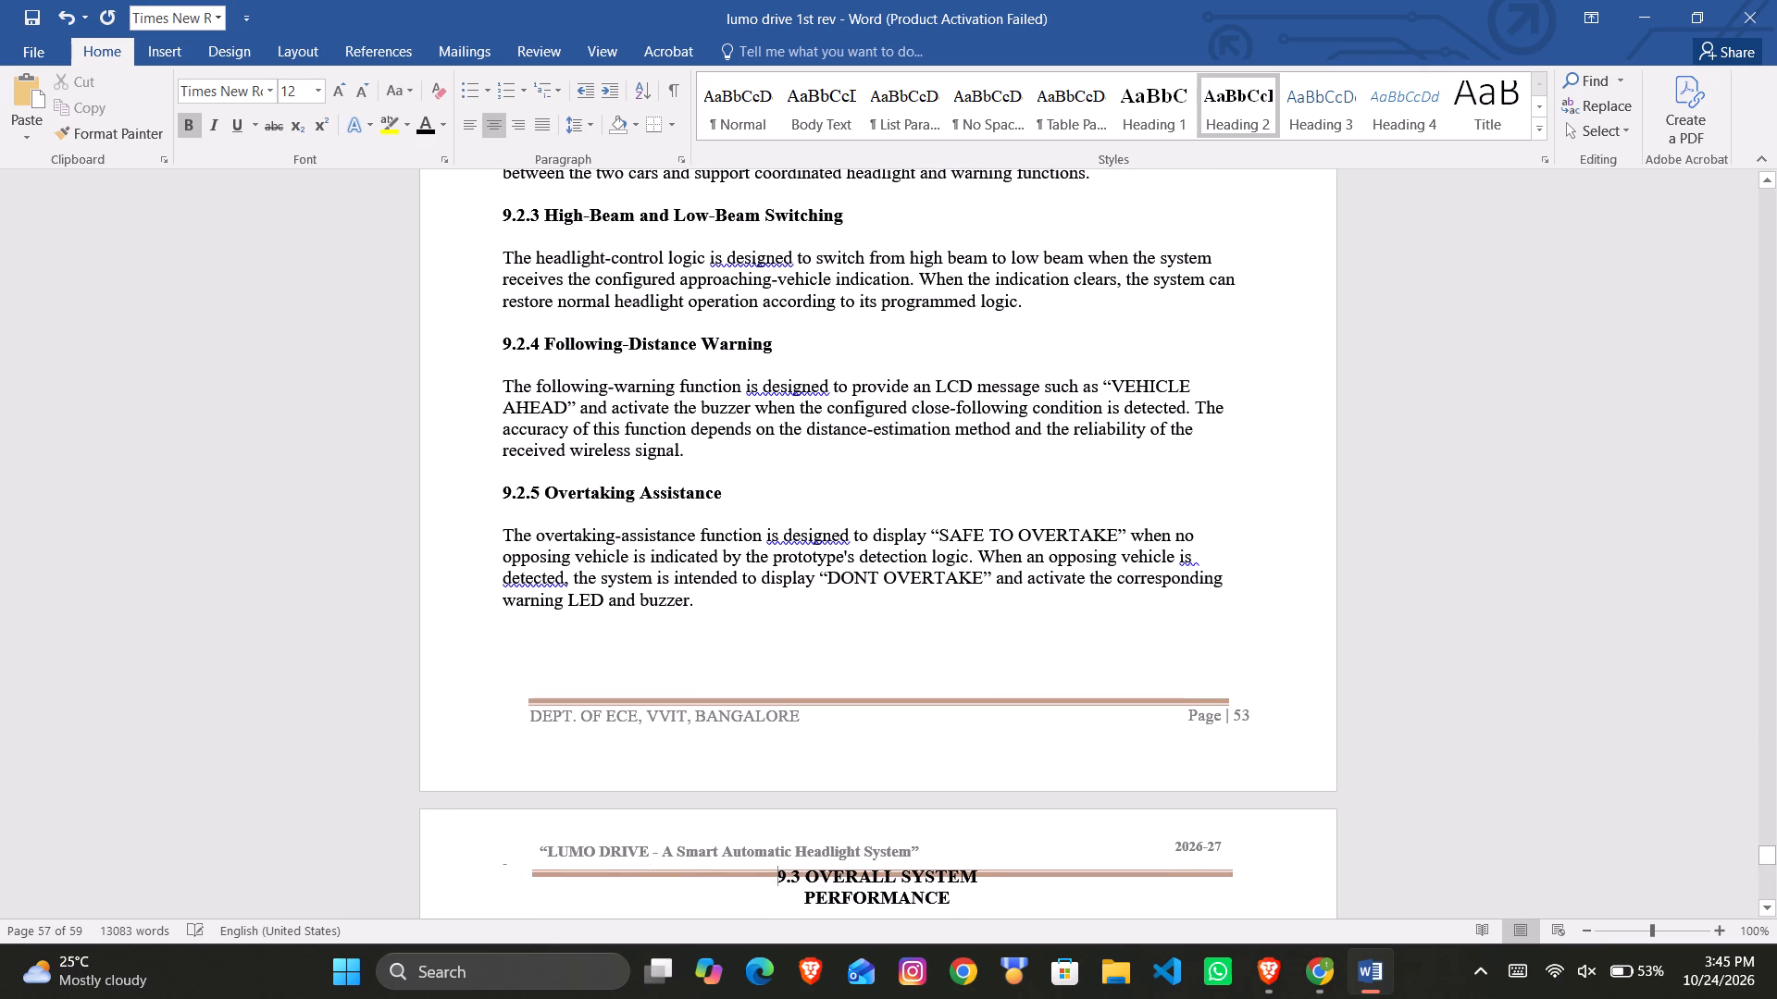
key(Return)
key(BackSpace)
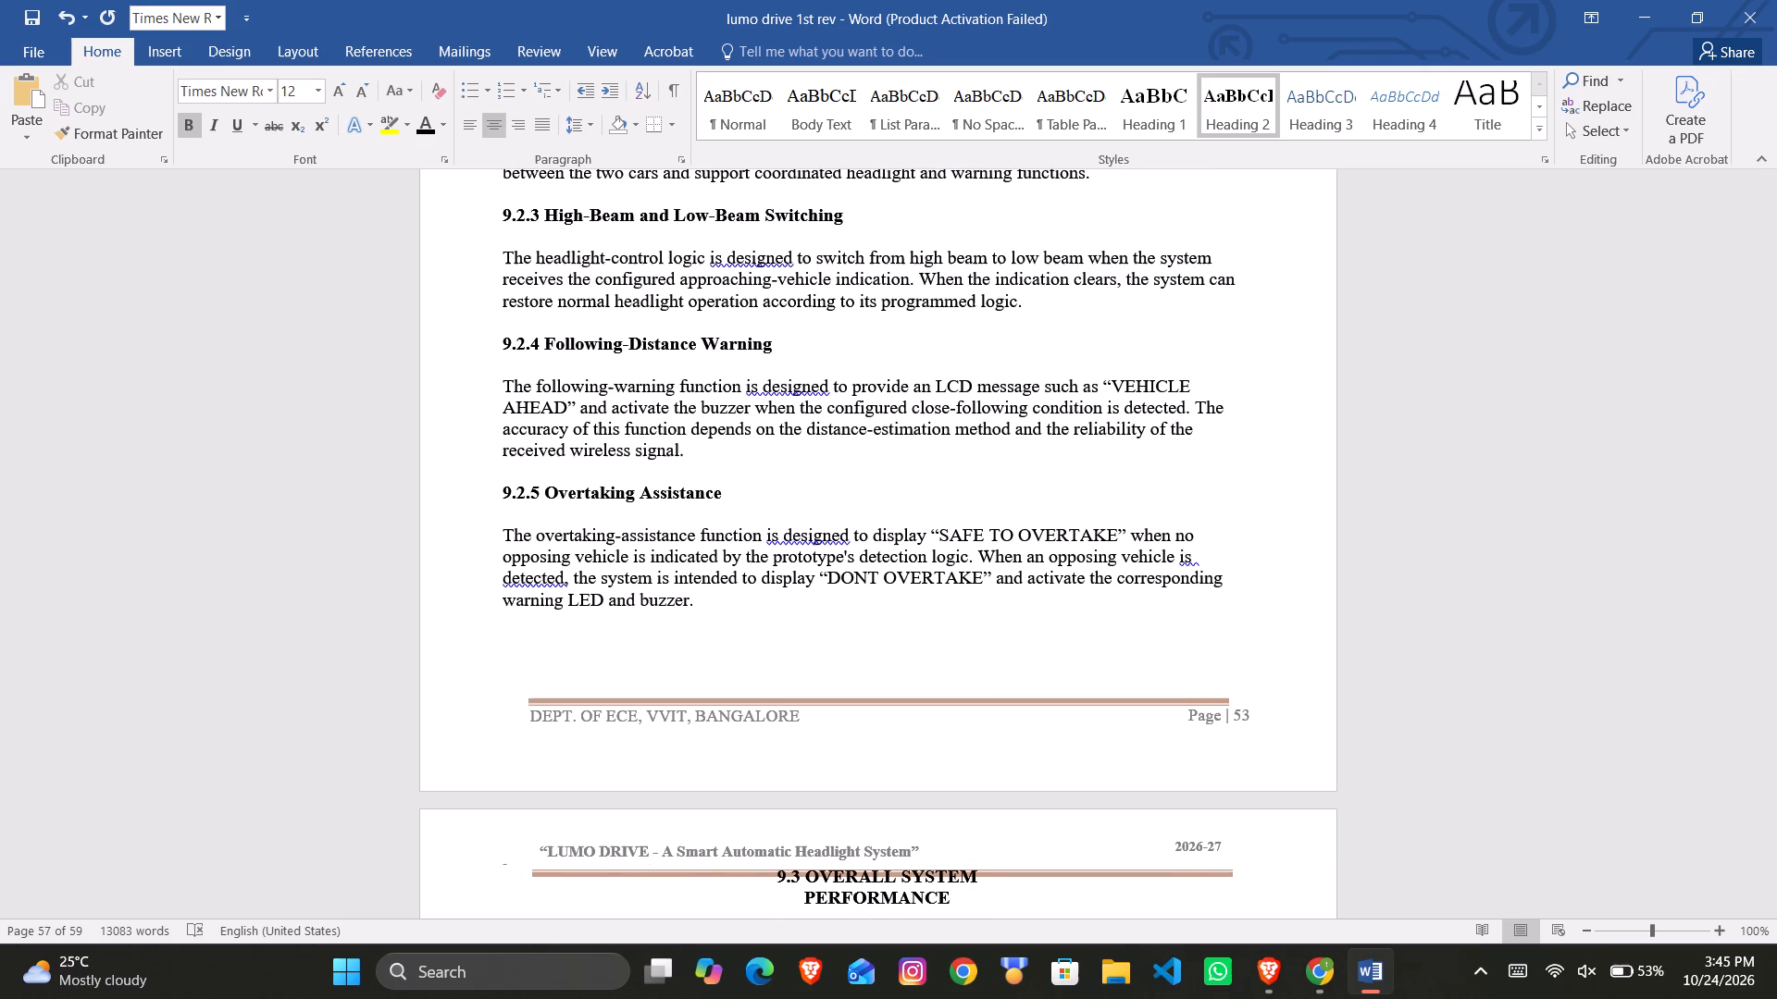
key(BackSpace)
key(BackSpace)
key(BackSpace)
Align the heading "9.3 OVERALL SYSTEM PERFORMANCE" to the left margin on a single line.
key(BackSpace)
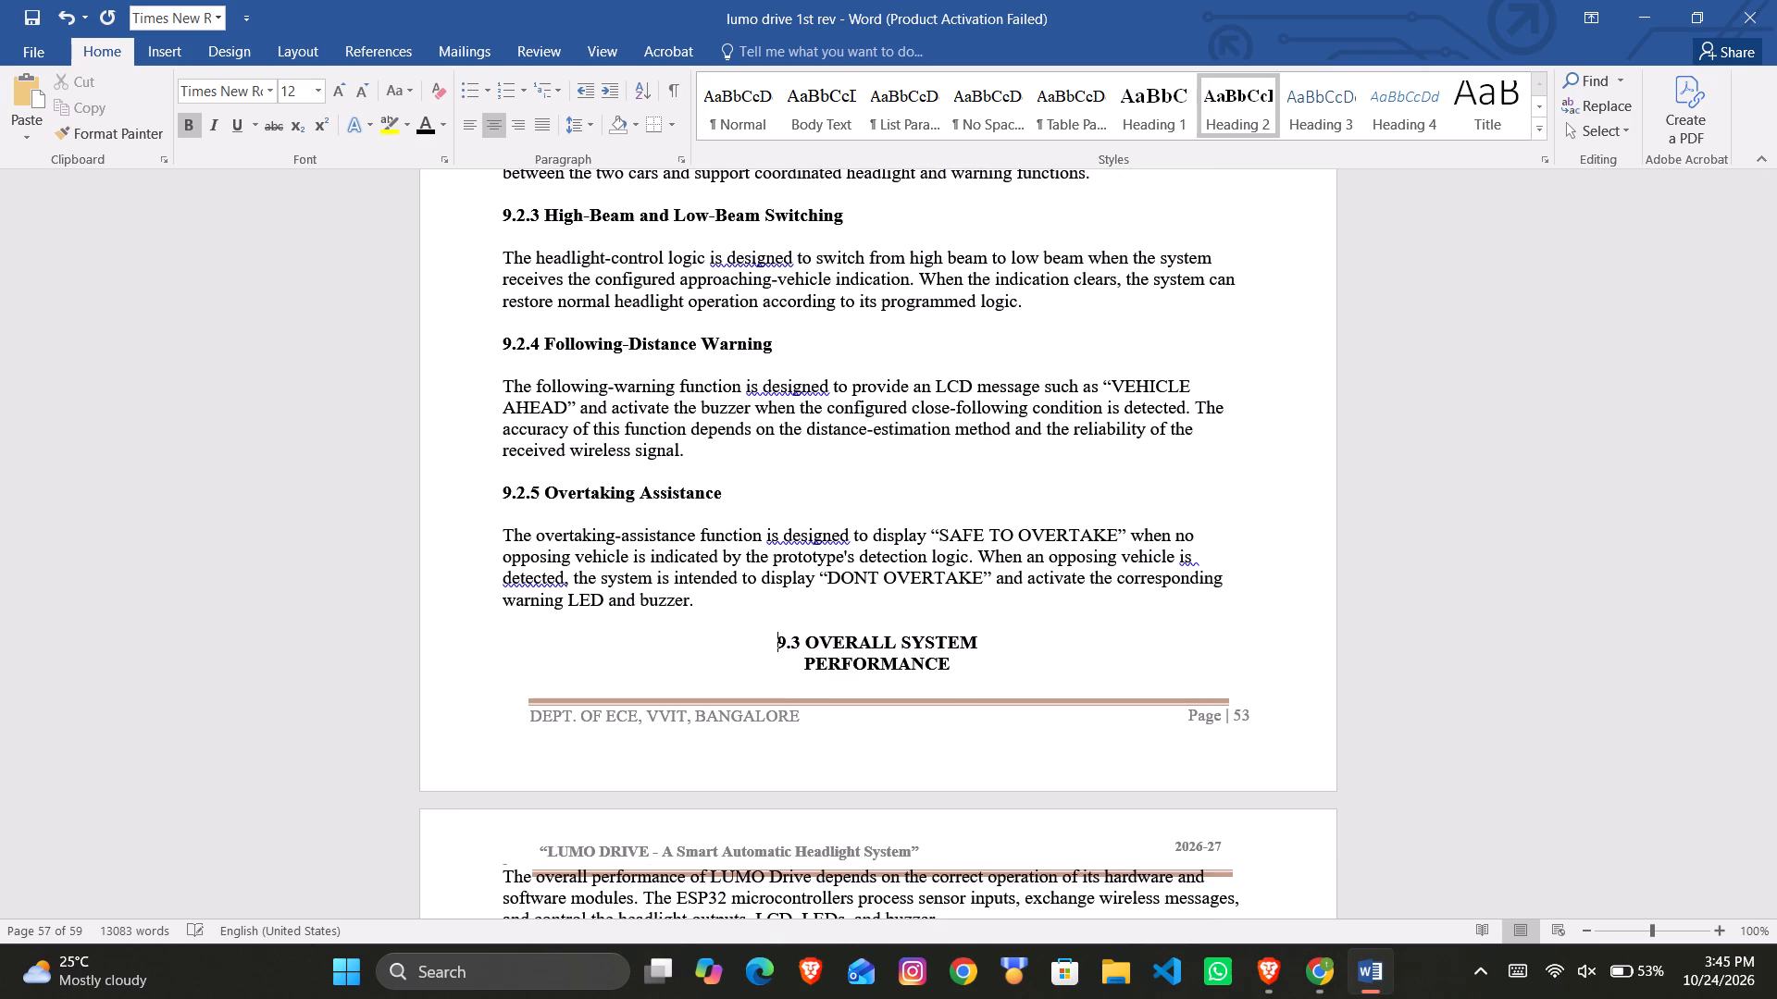
key(BackSpace)
Insert blank lines before the 9.3 heading so it starts the next page with a gap below the page header.
key(Return)
key(Return)
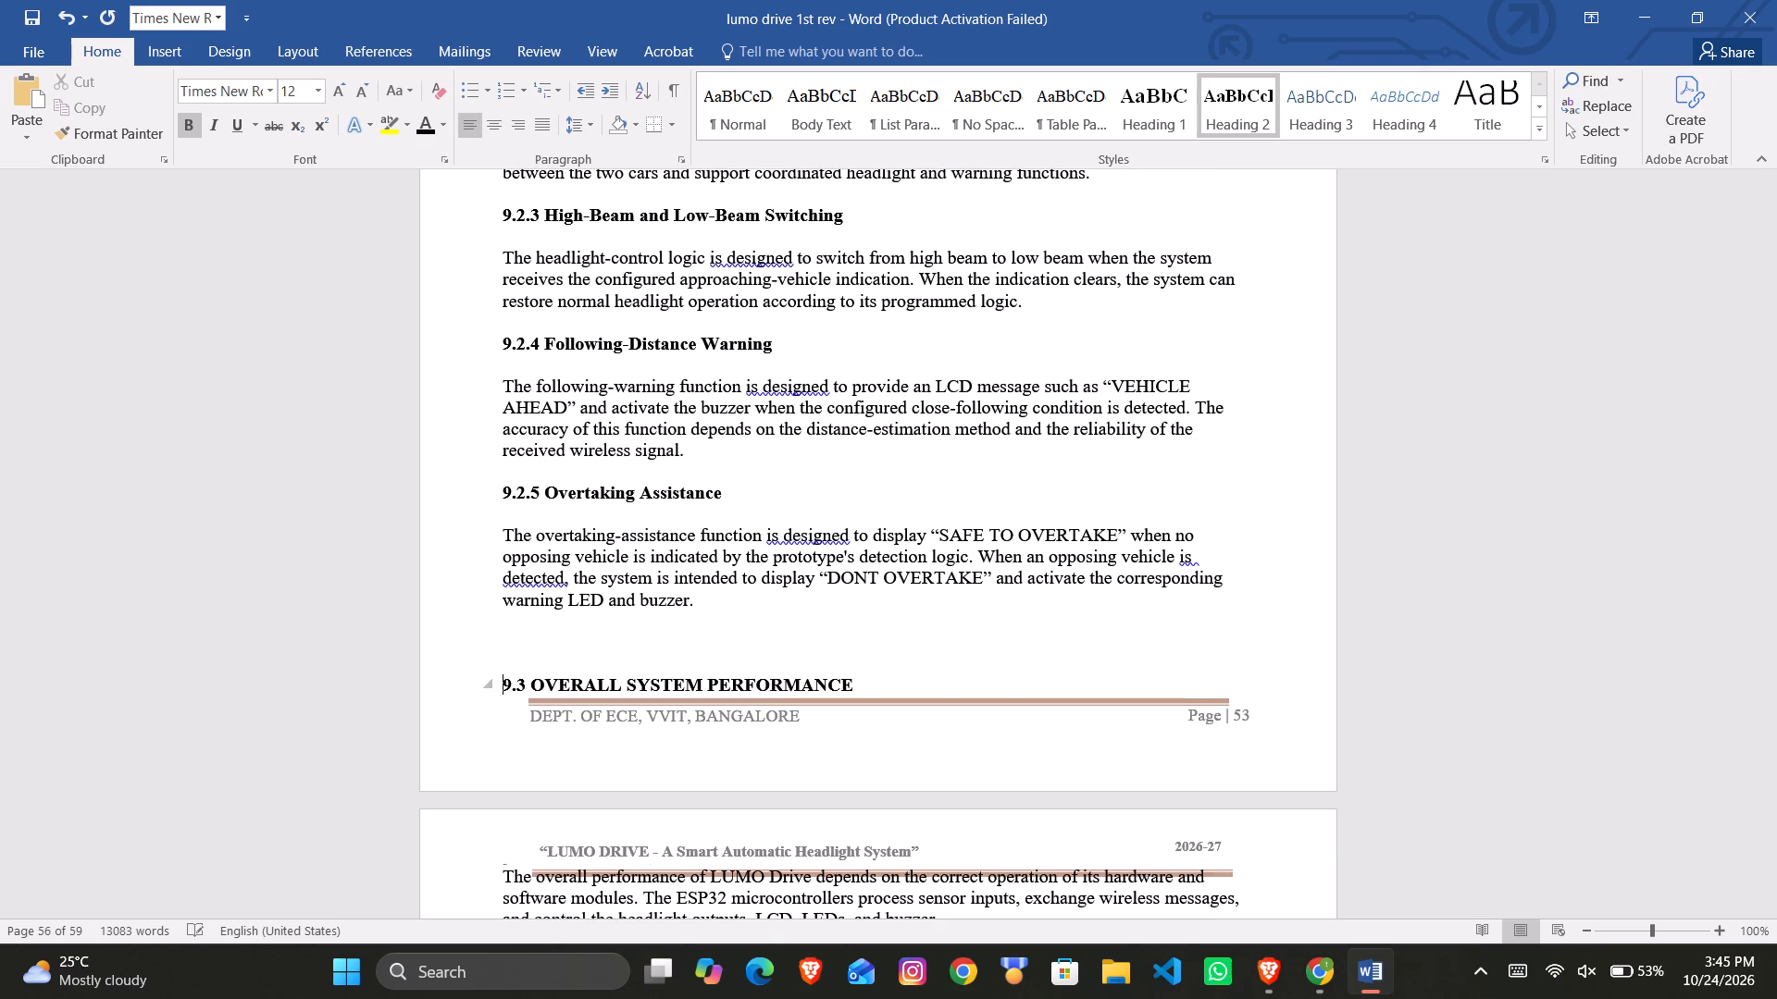
key(Return)
key(Return)
scroll(777, 682, down, 1)
key(Return)
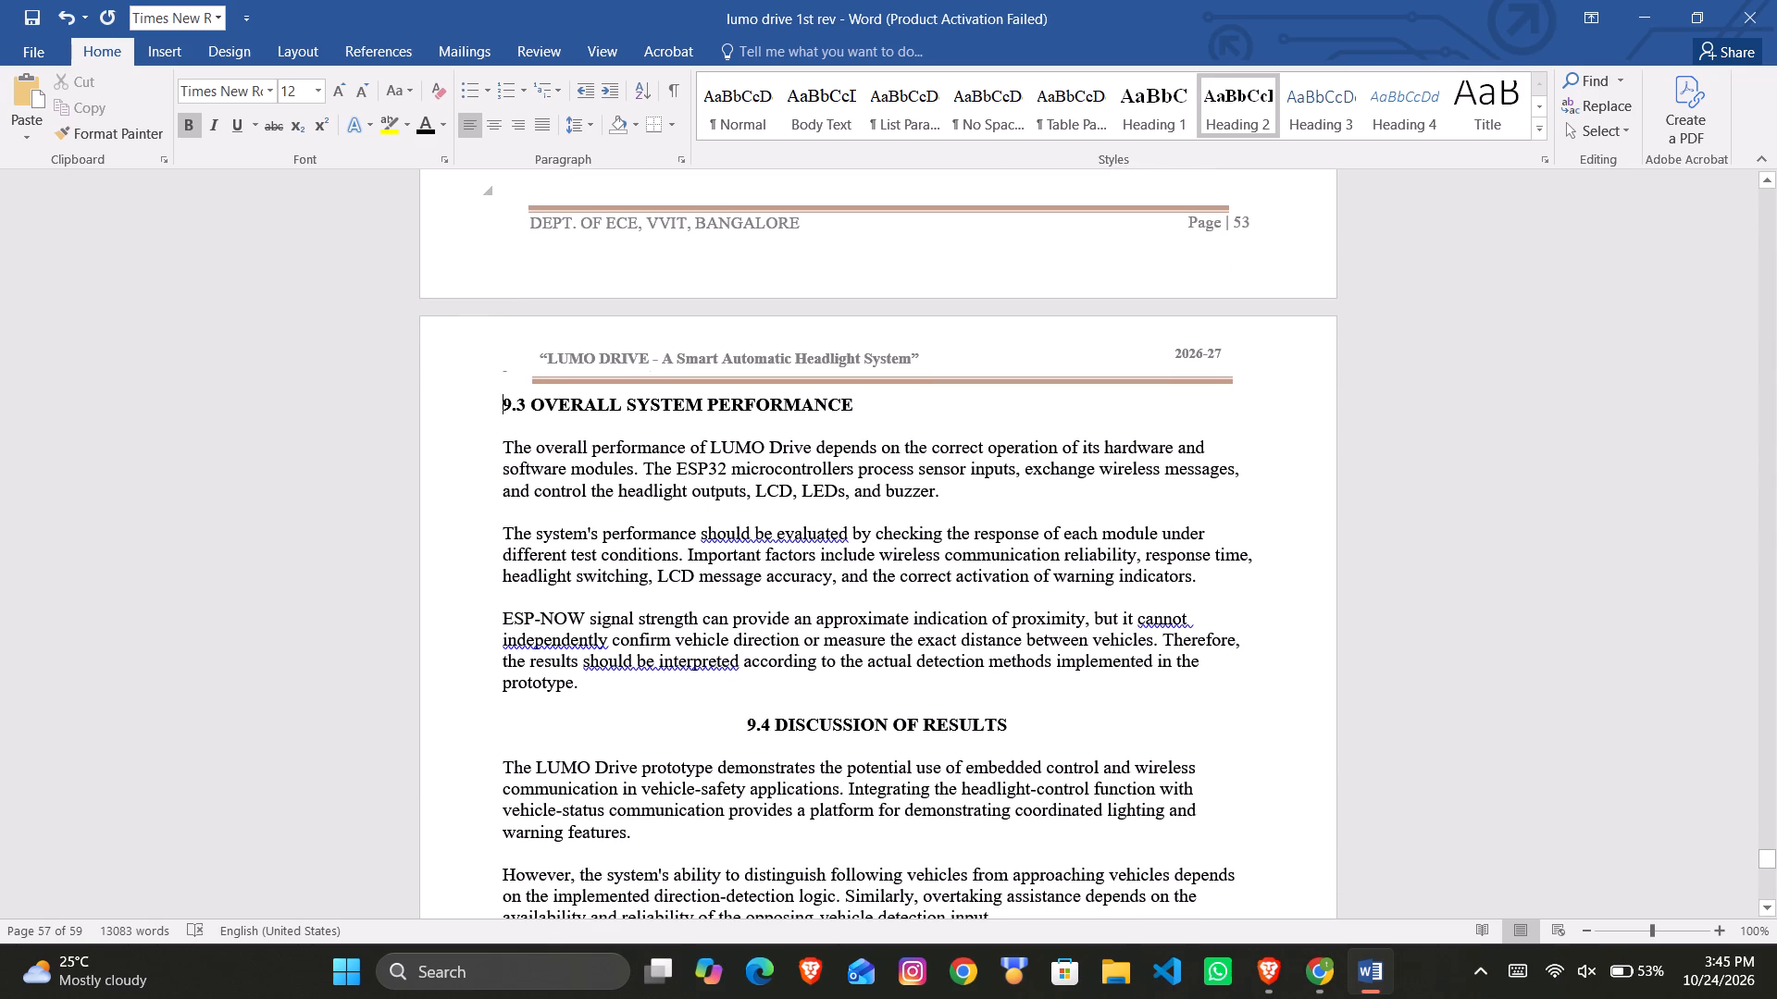
Align the heading "9.4 DISCUSSION OF RESULTS" to the left margin.
scroll(777, 682, down, 1)
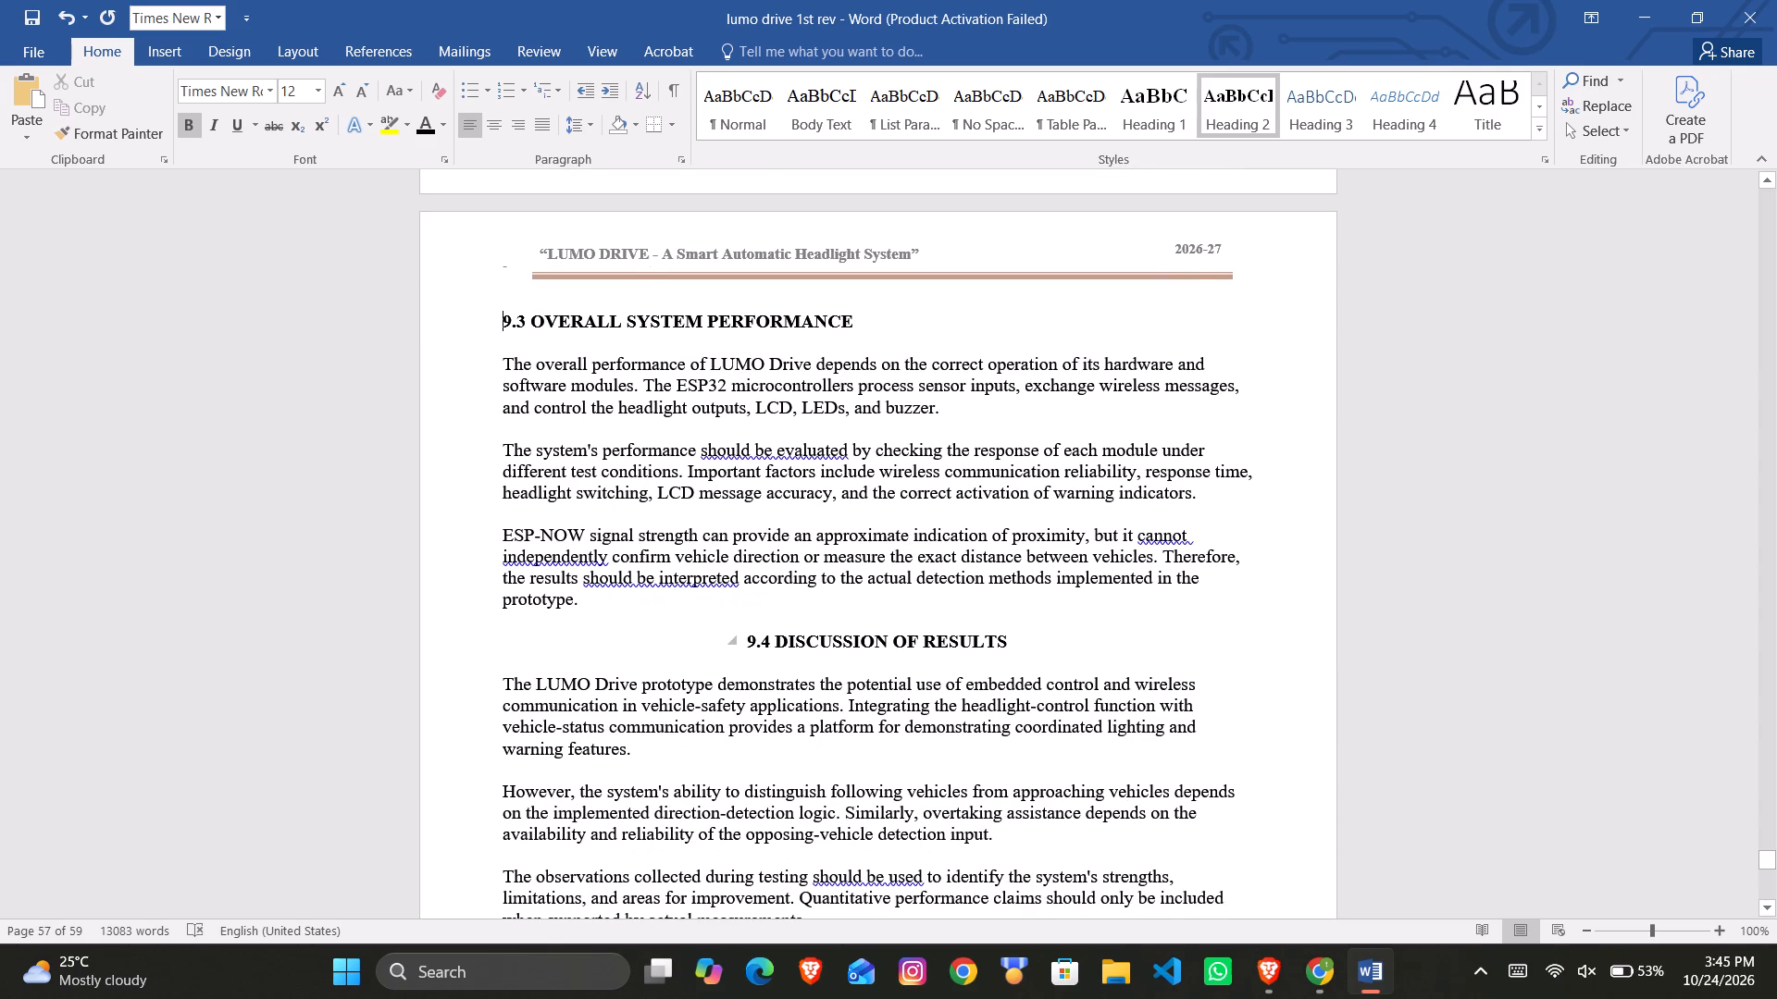
click(747, 648)
key(BackSpace)
key(BackSpace)
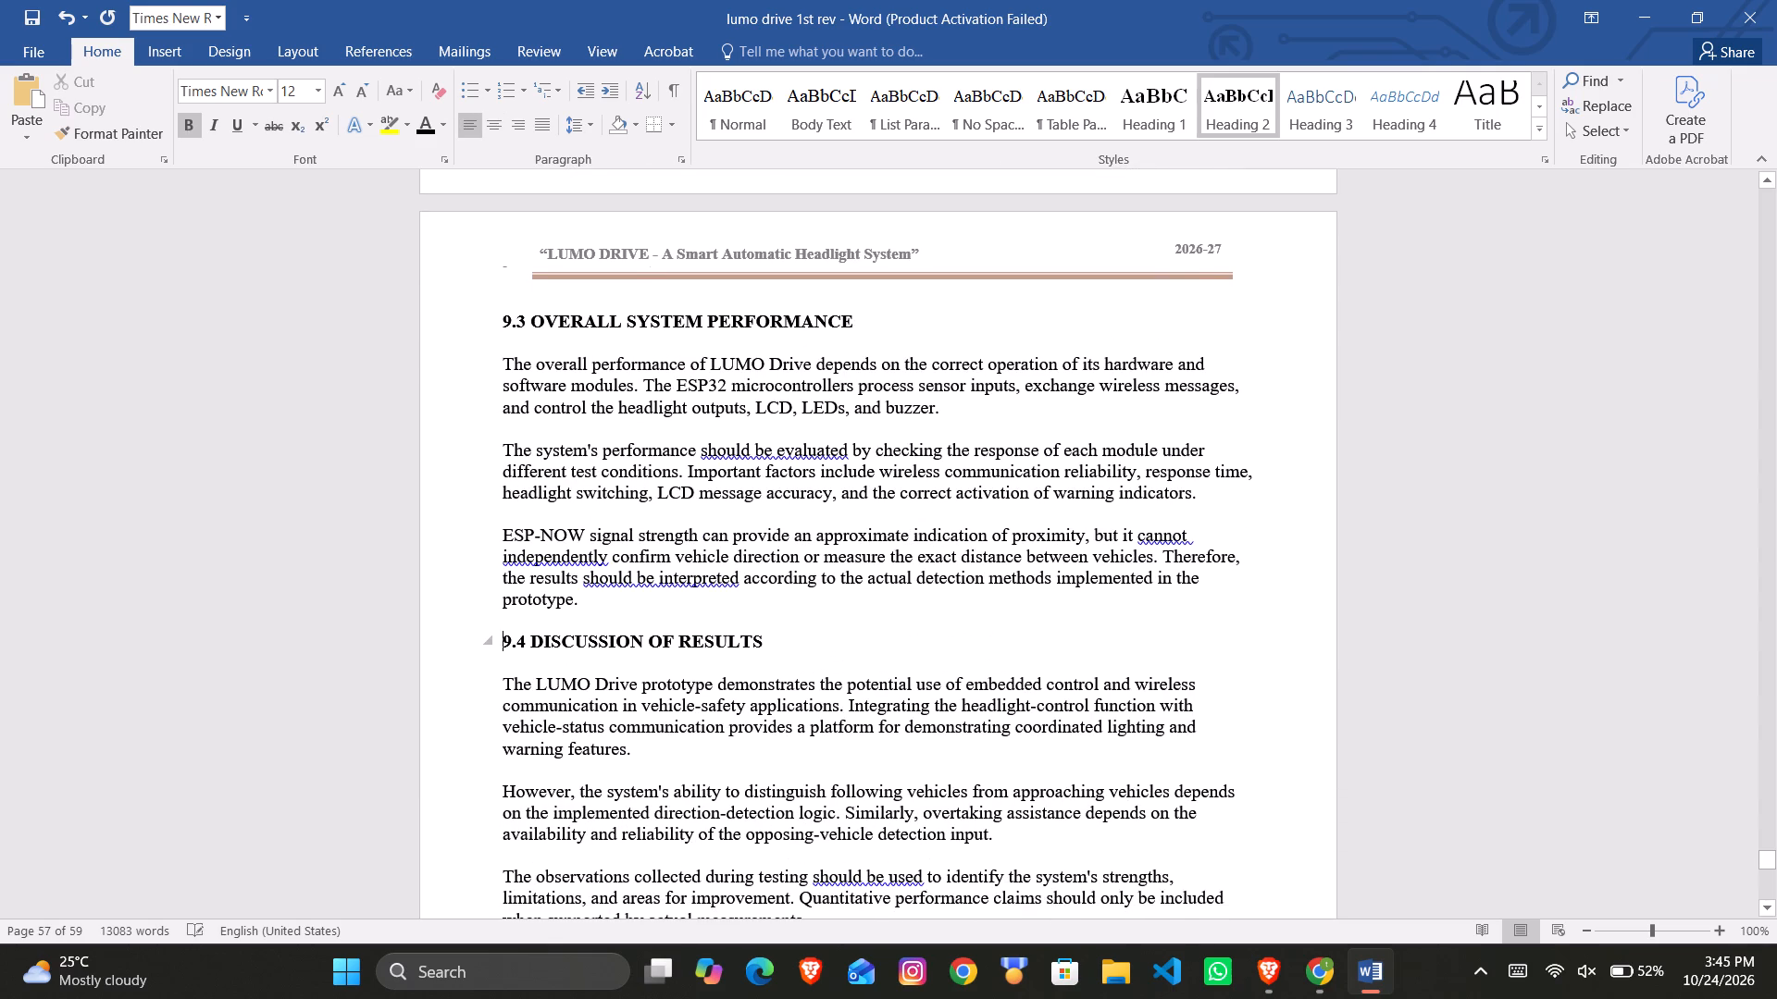
Justify the two body paragraphs under "9.1 PROJECT OUTPUT" and set their line spacing to 1.5.
scroll(747, 648, down, 1)
scroll(747, 648, up, 1)
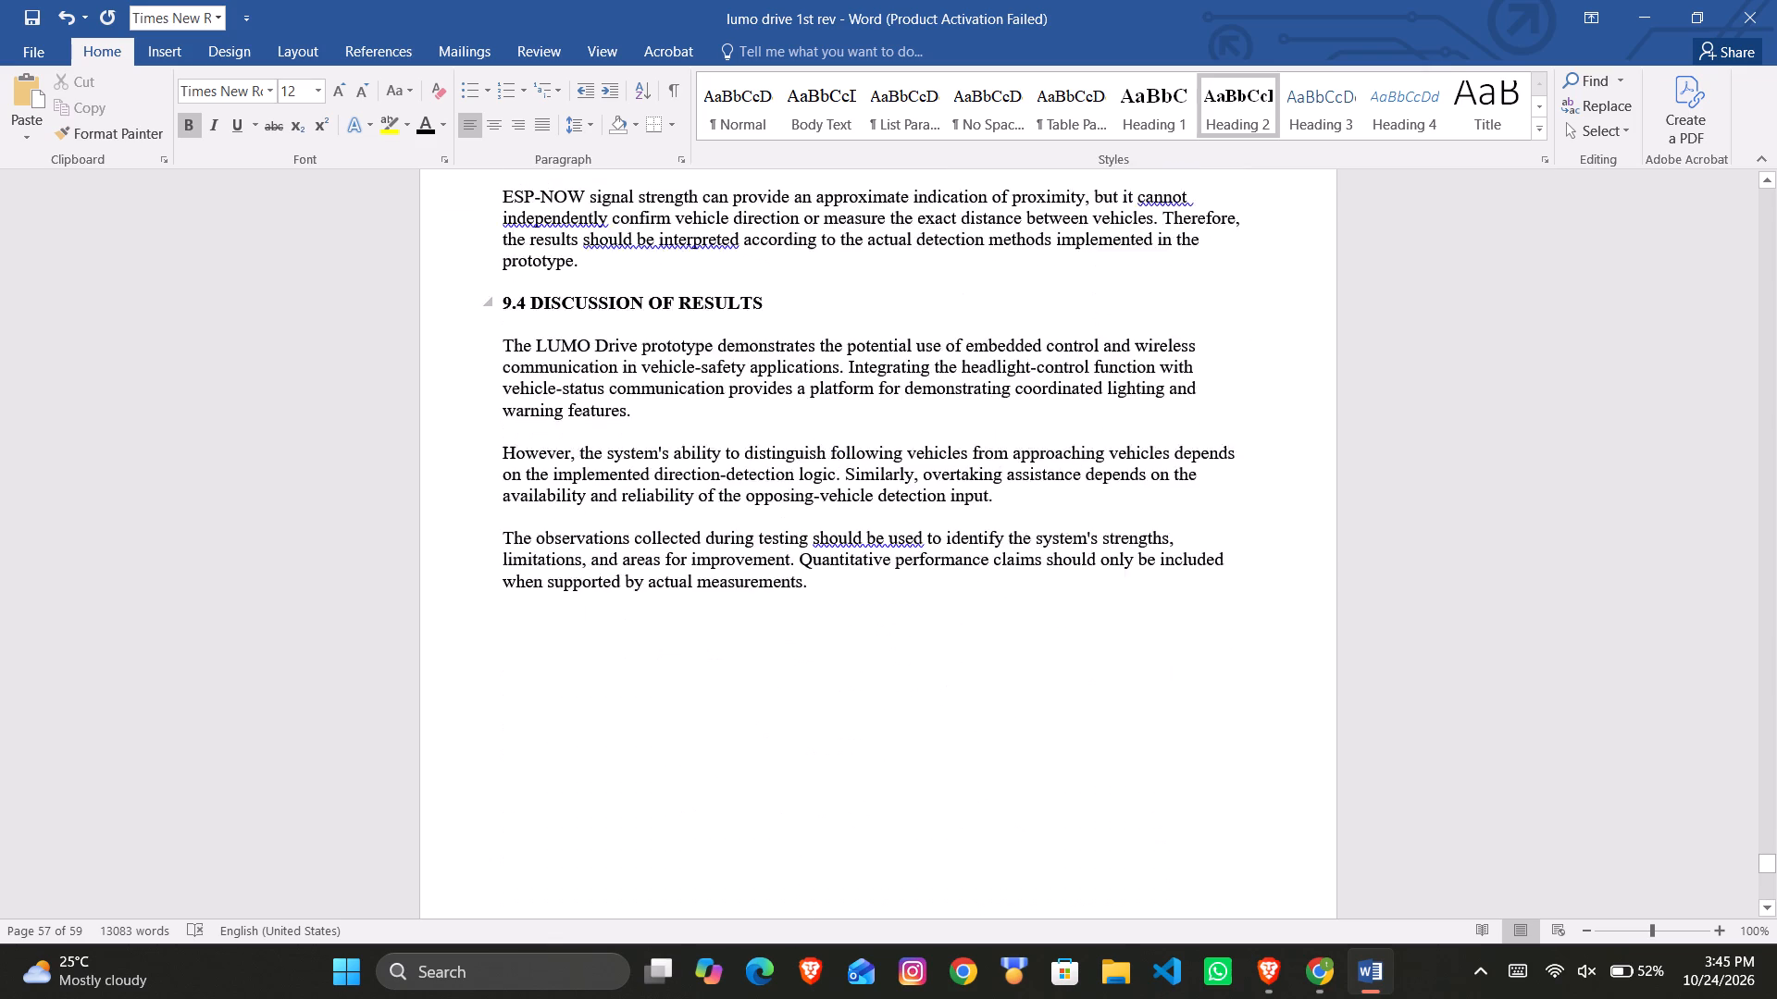
scroll(747, 648, up, 3)
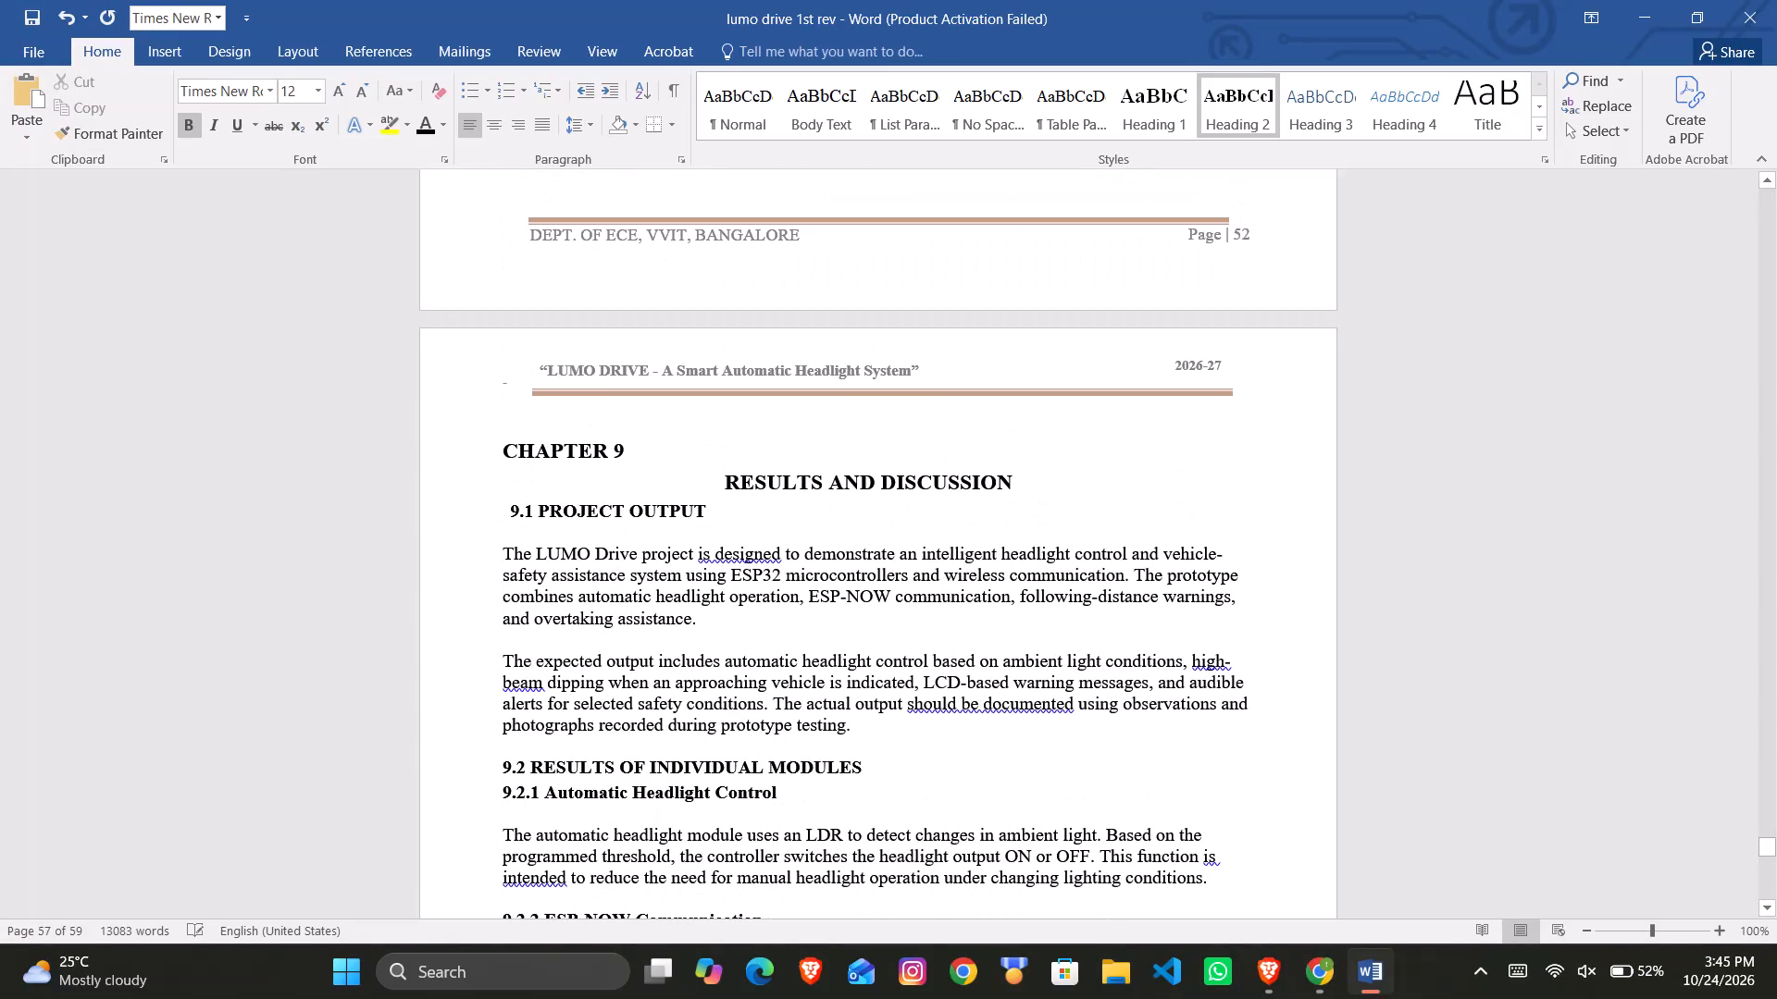
drag(503, 557, 864, 685)
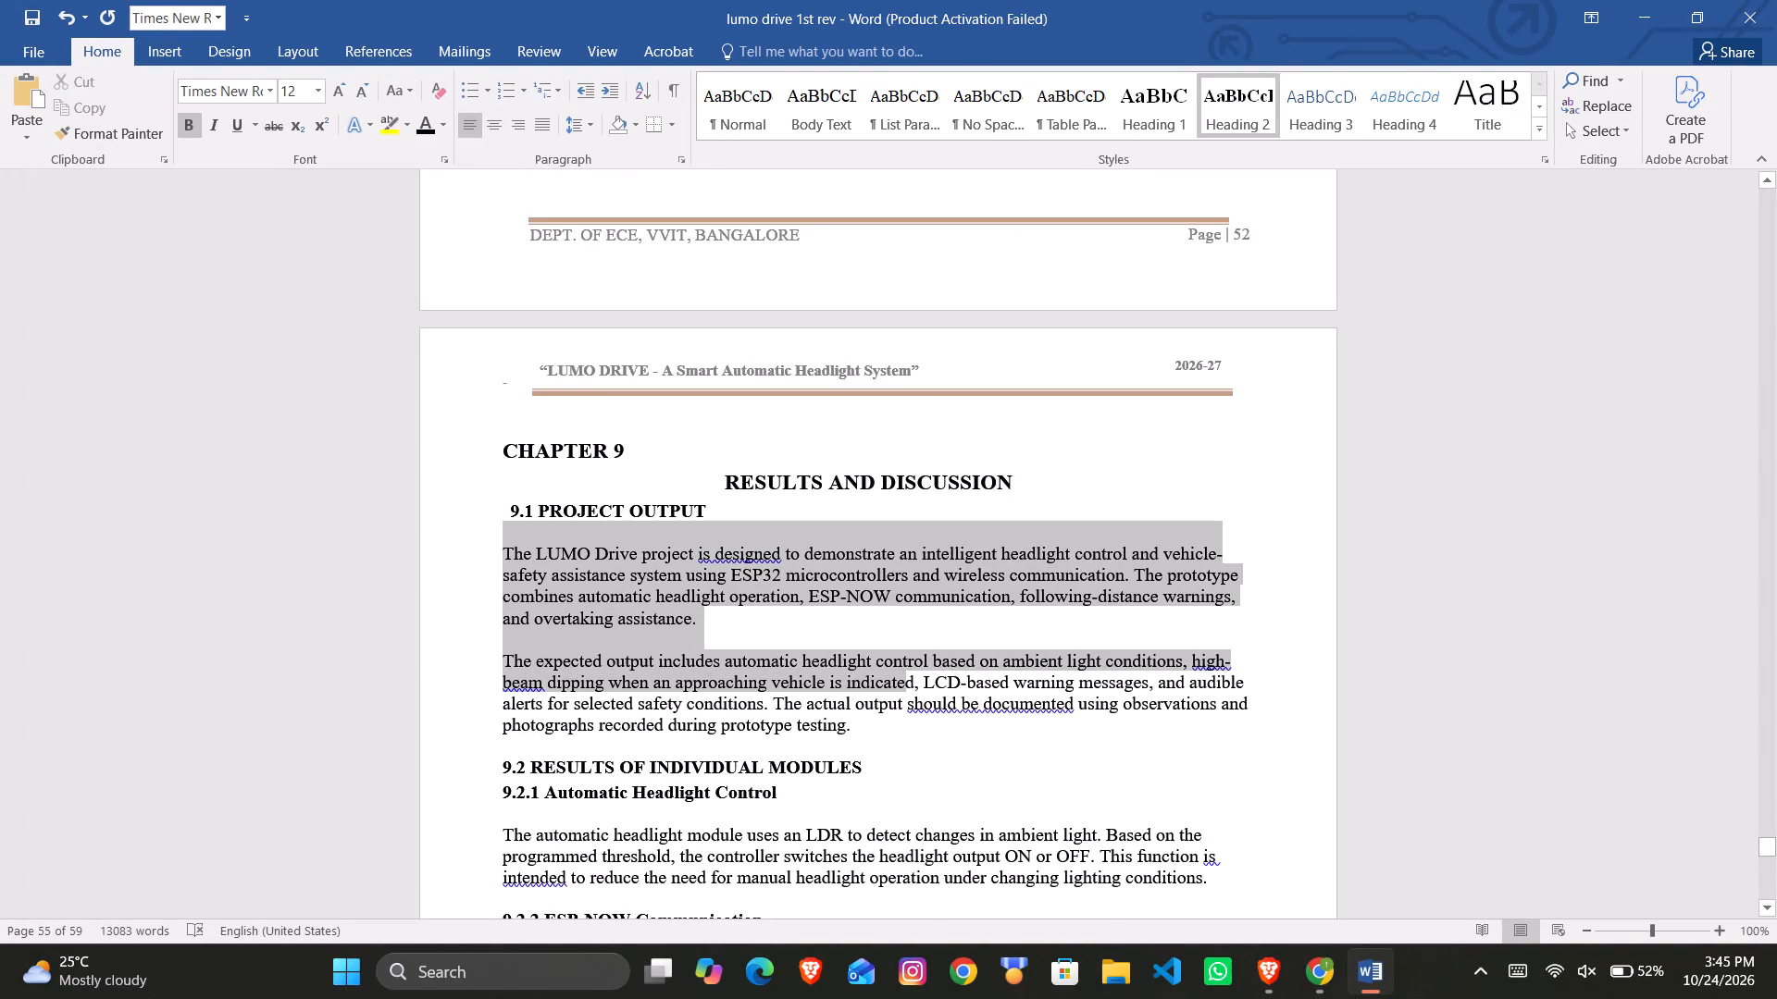
drag(864, 685, 894, 741)
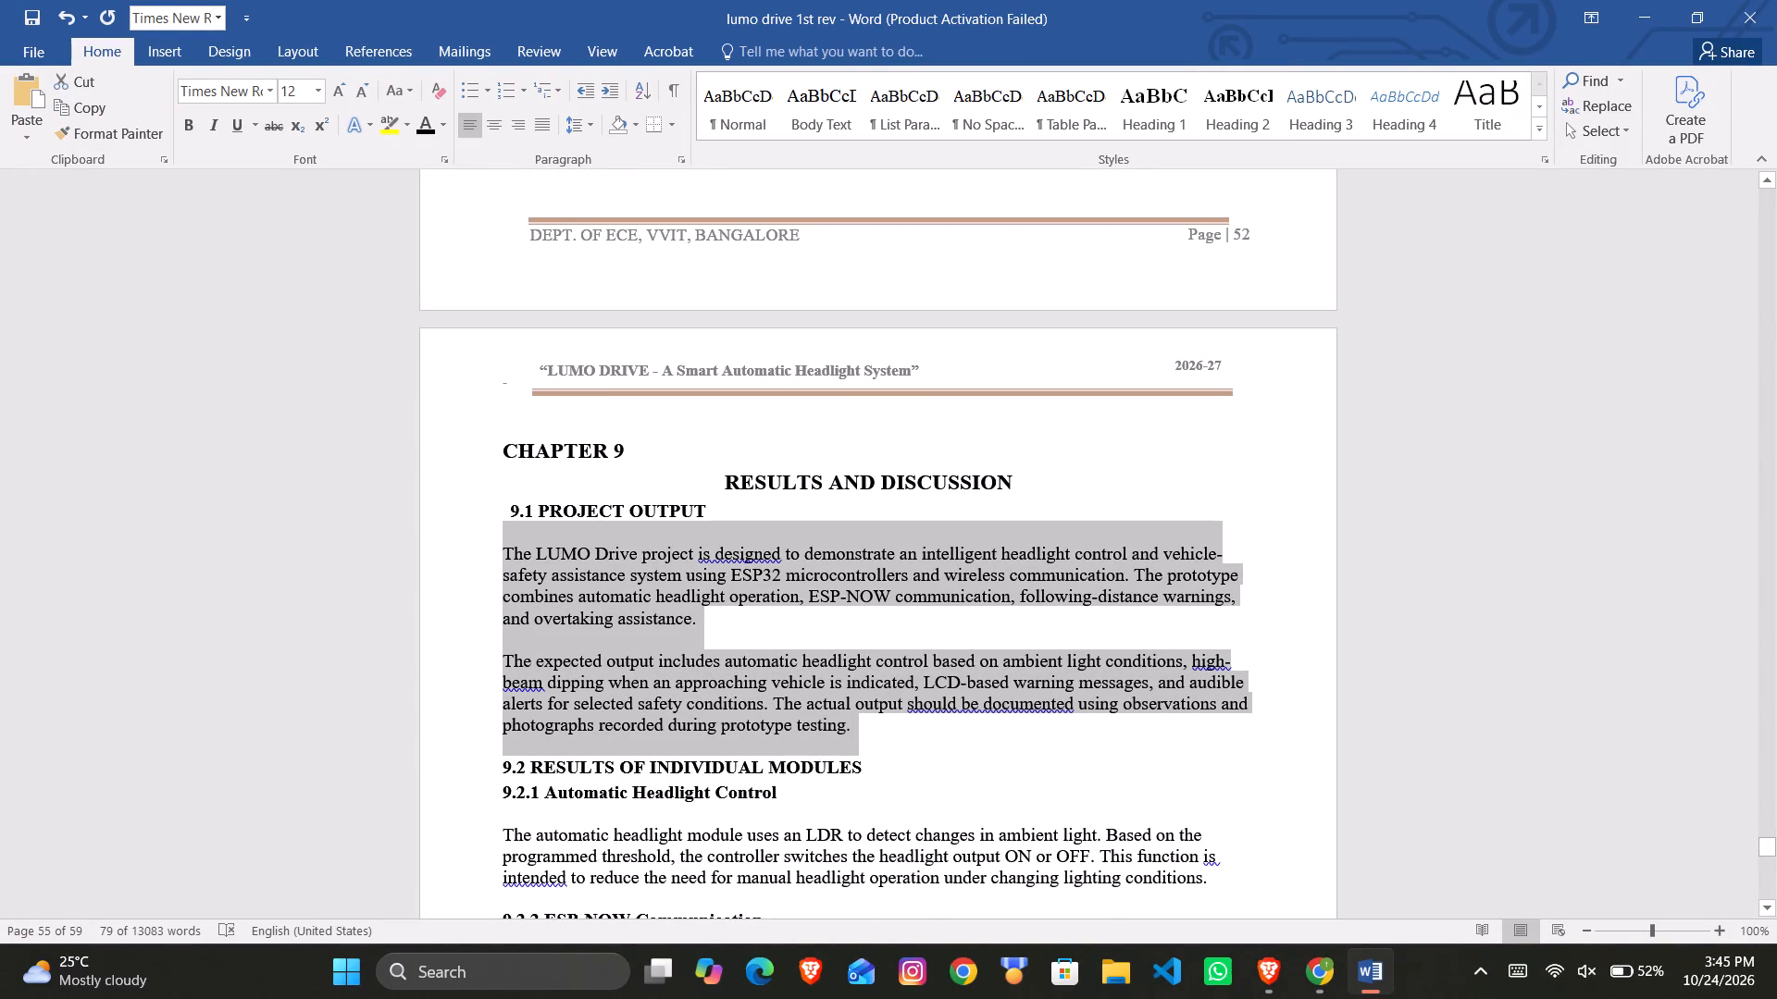
click(552, 126)
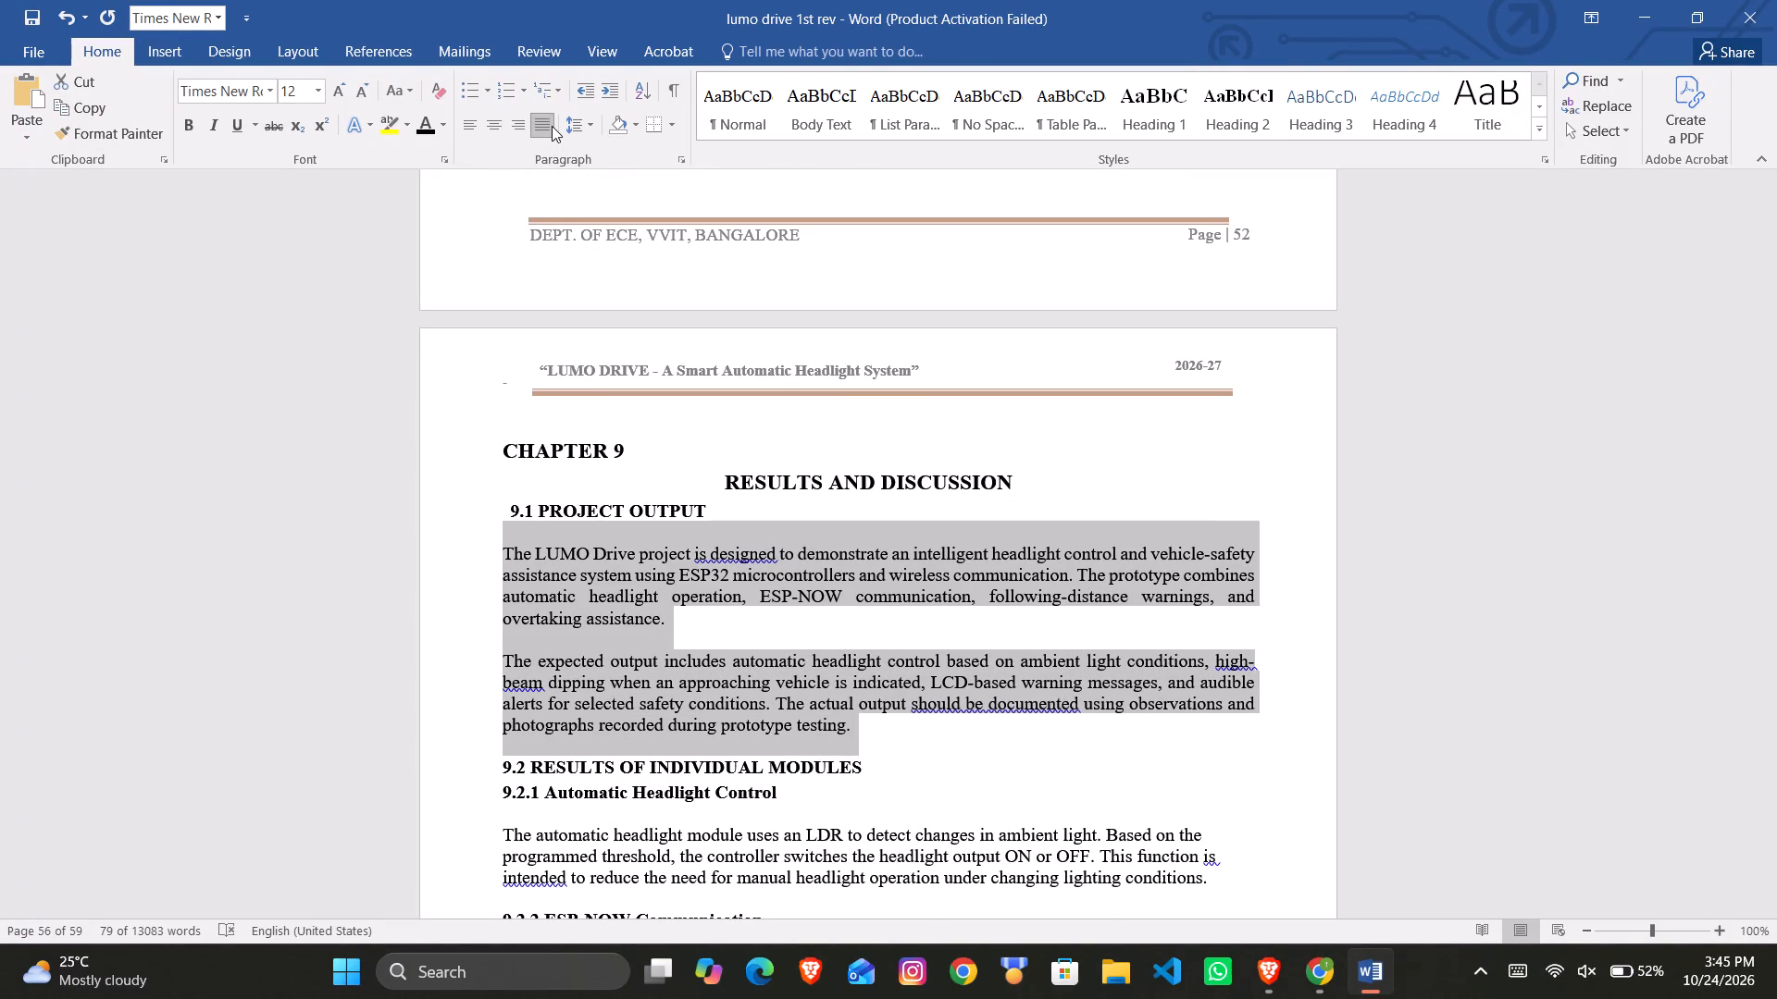
click(574, 123)
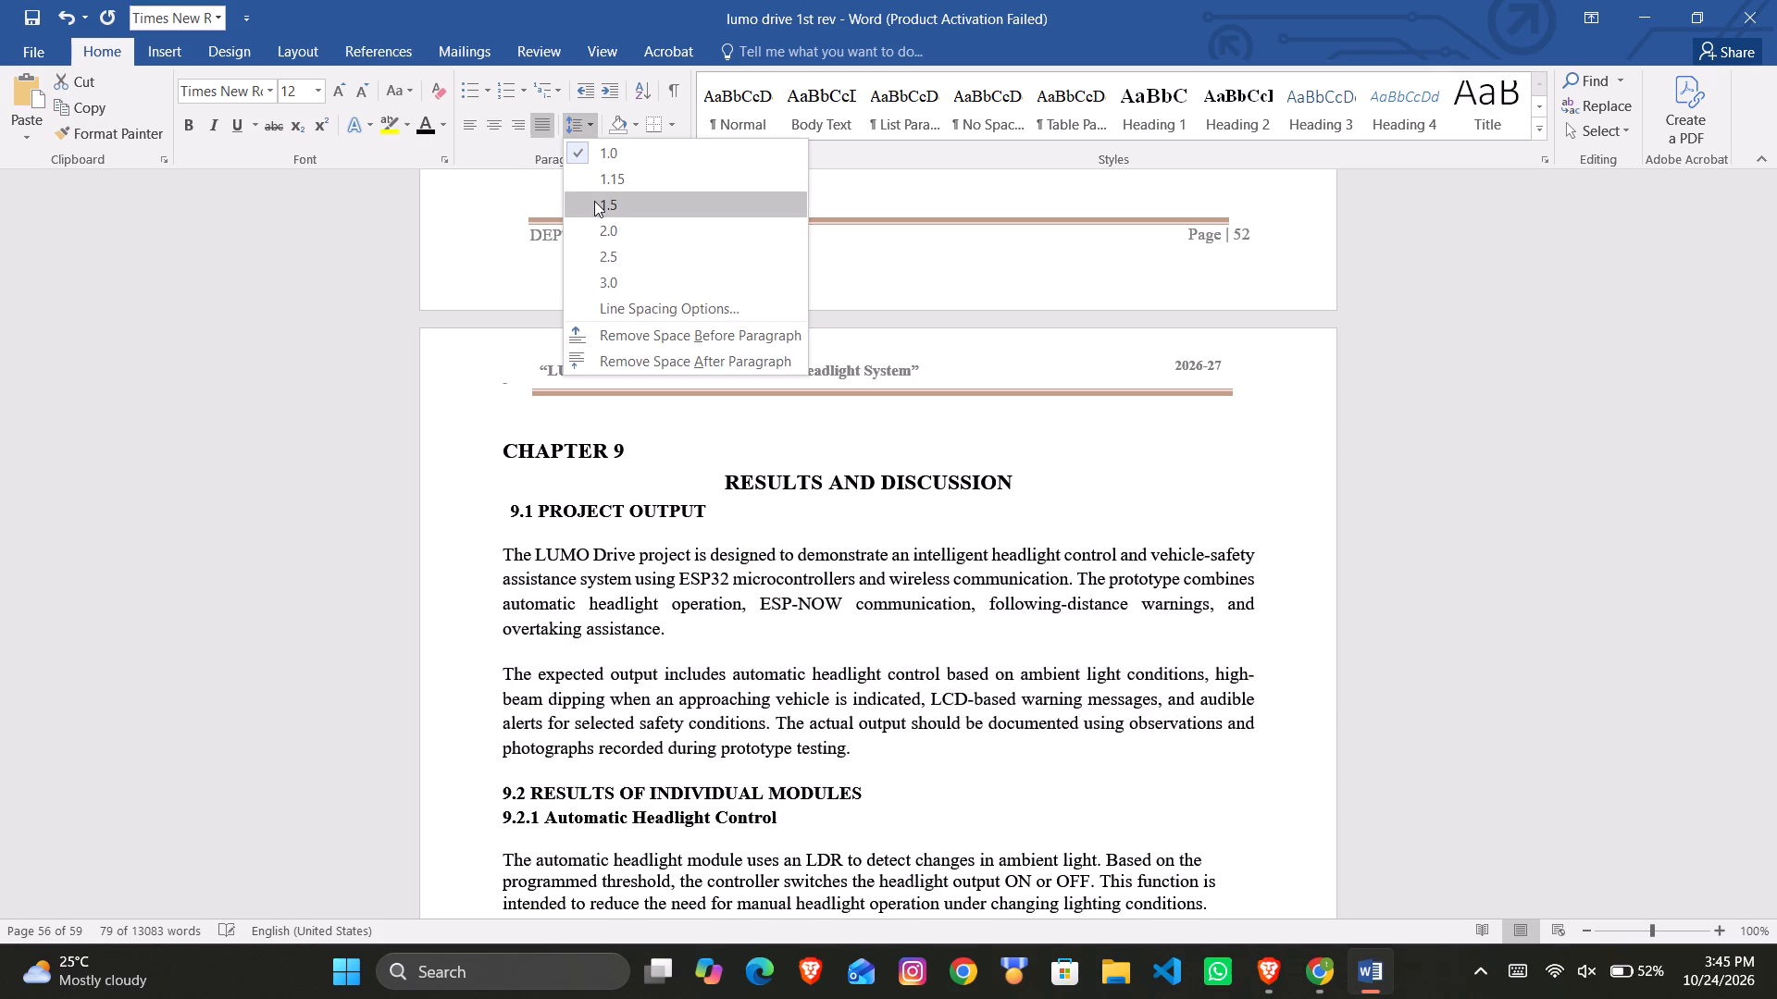
click(594, 201)
click(590, 586)
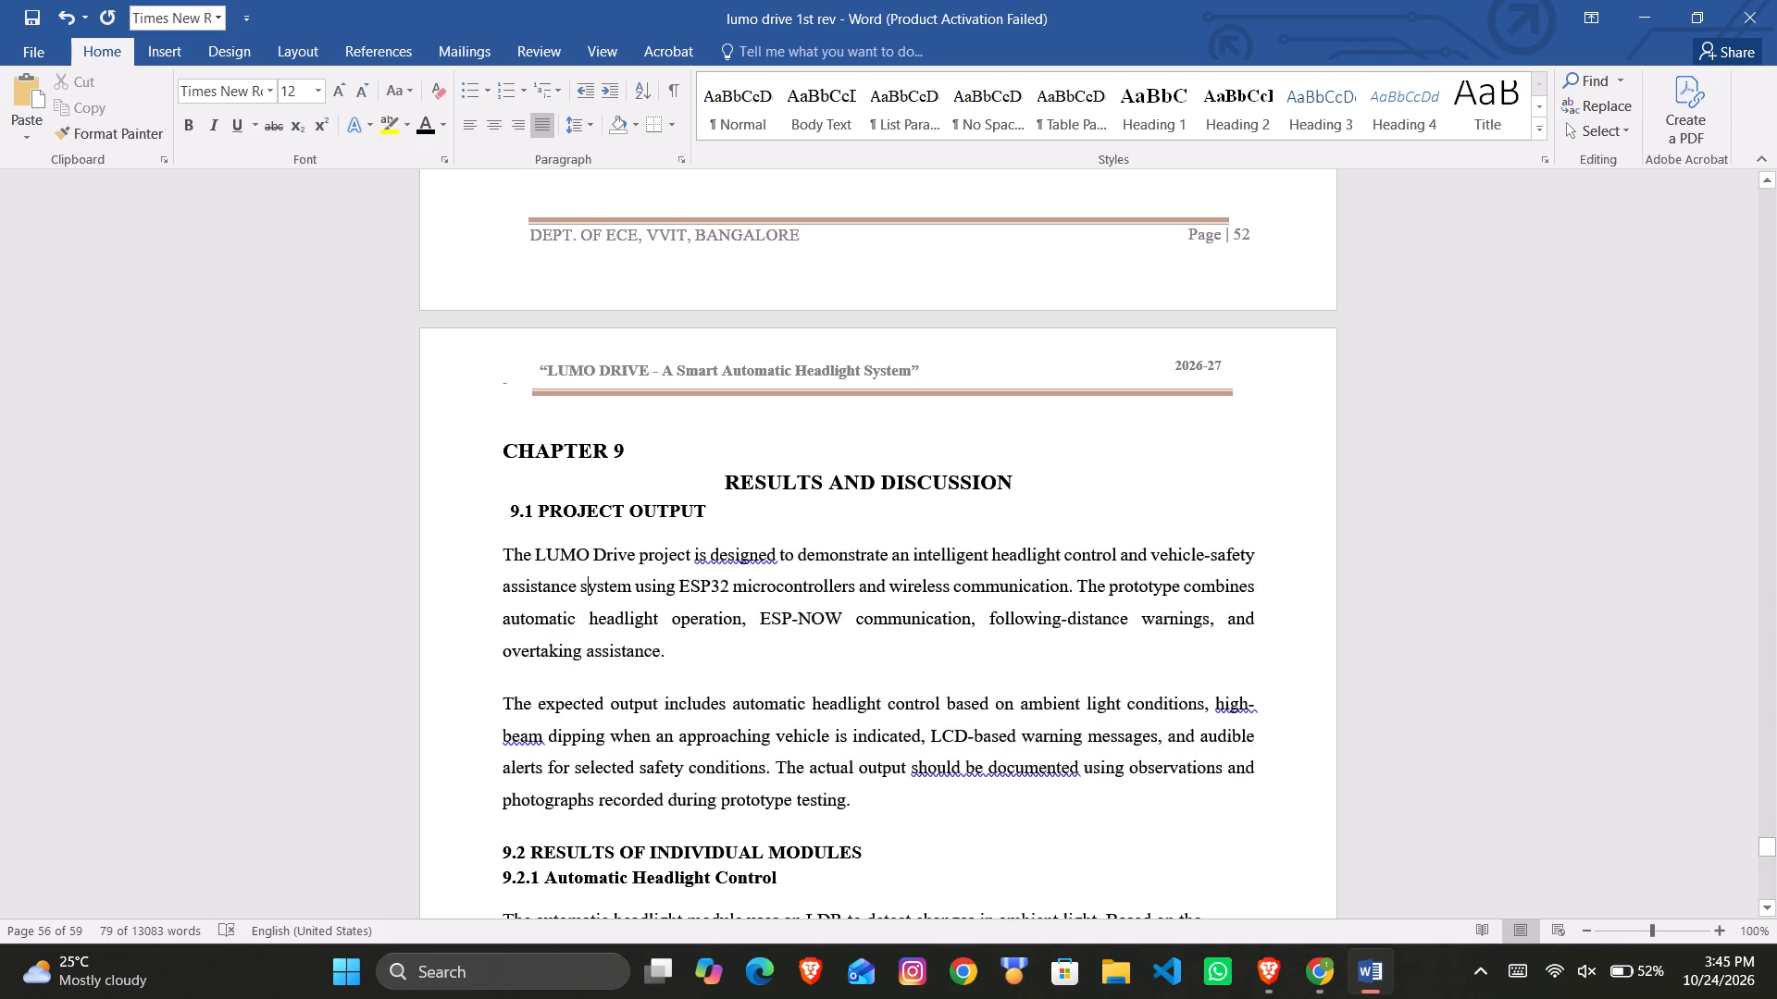
Justify subsections 9.2.1 to 9.2.5, from Automatic Headlight Control to Overtaking Assistance, and set their line spacing to 1.5.
scroll(590, 586, down, 2)
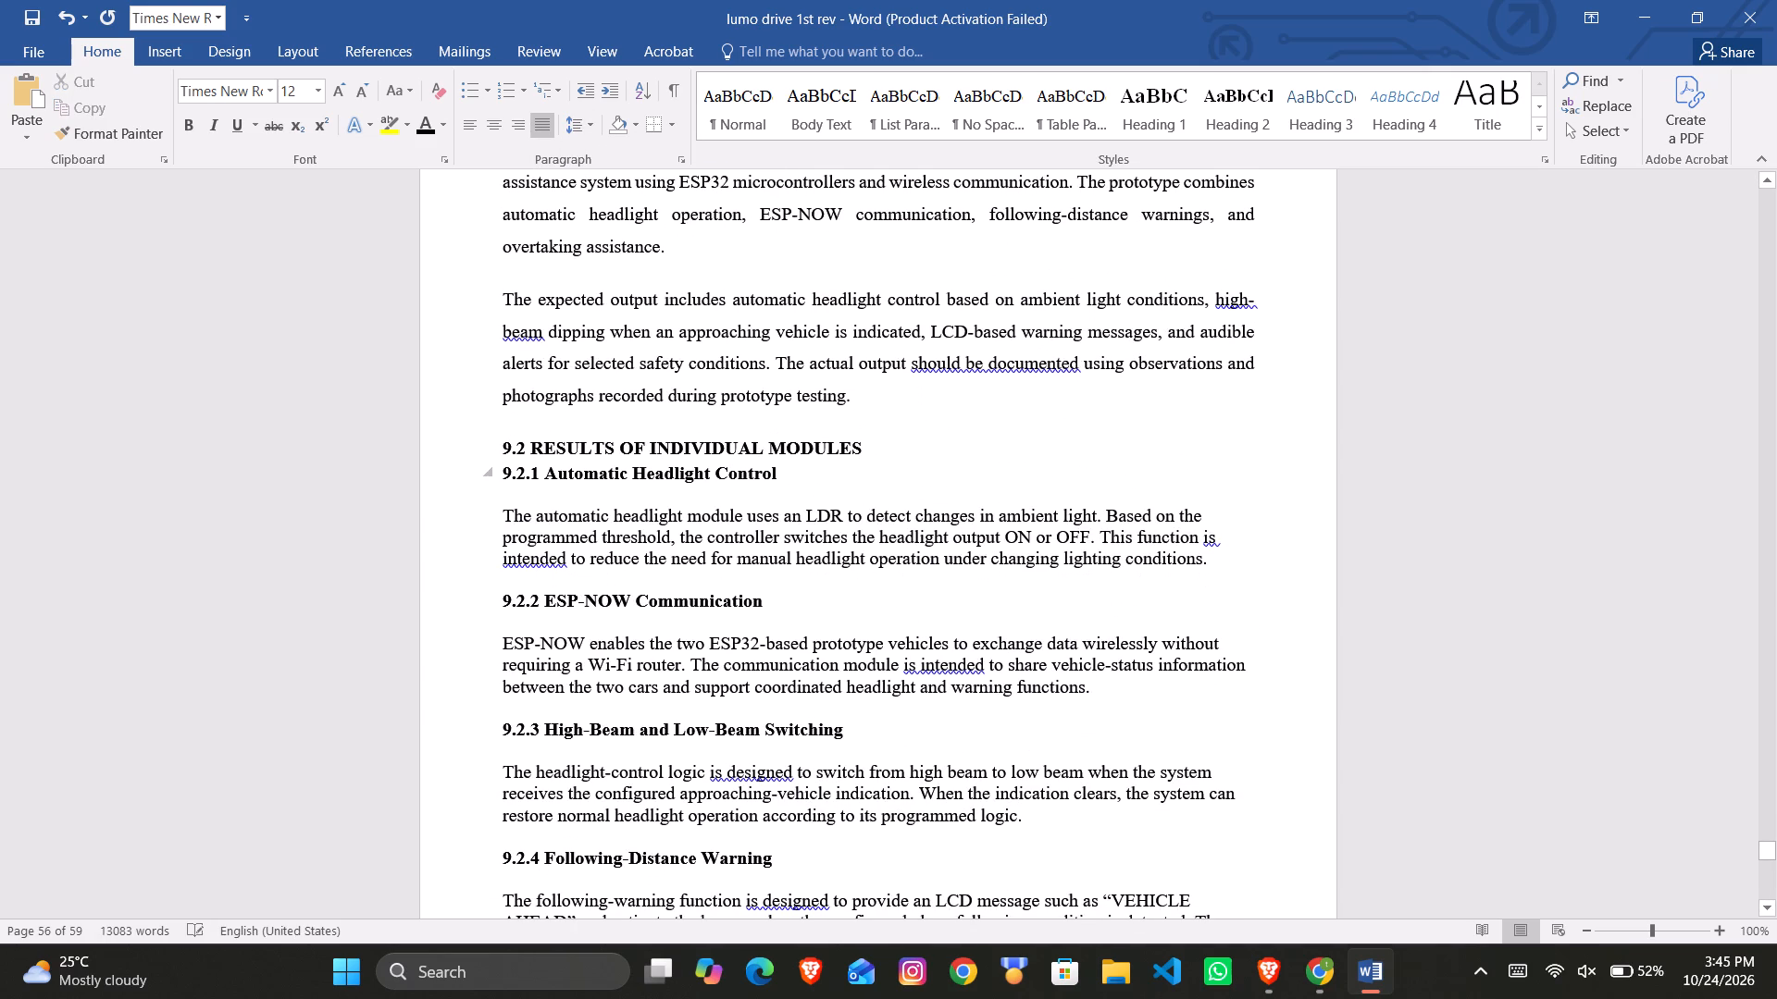
drag(502, 473, 521, 488)
drag(521, 488, 619, 684)
click(612, 705)
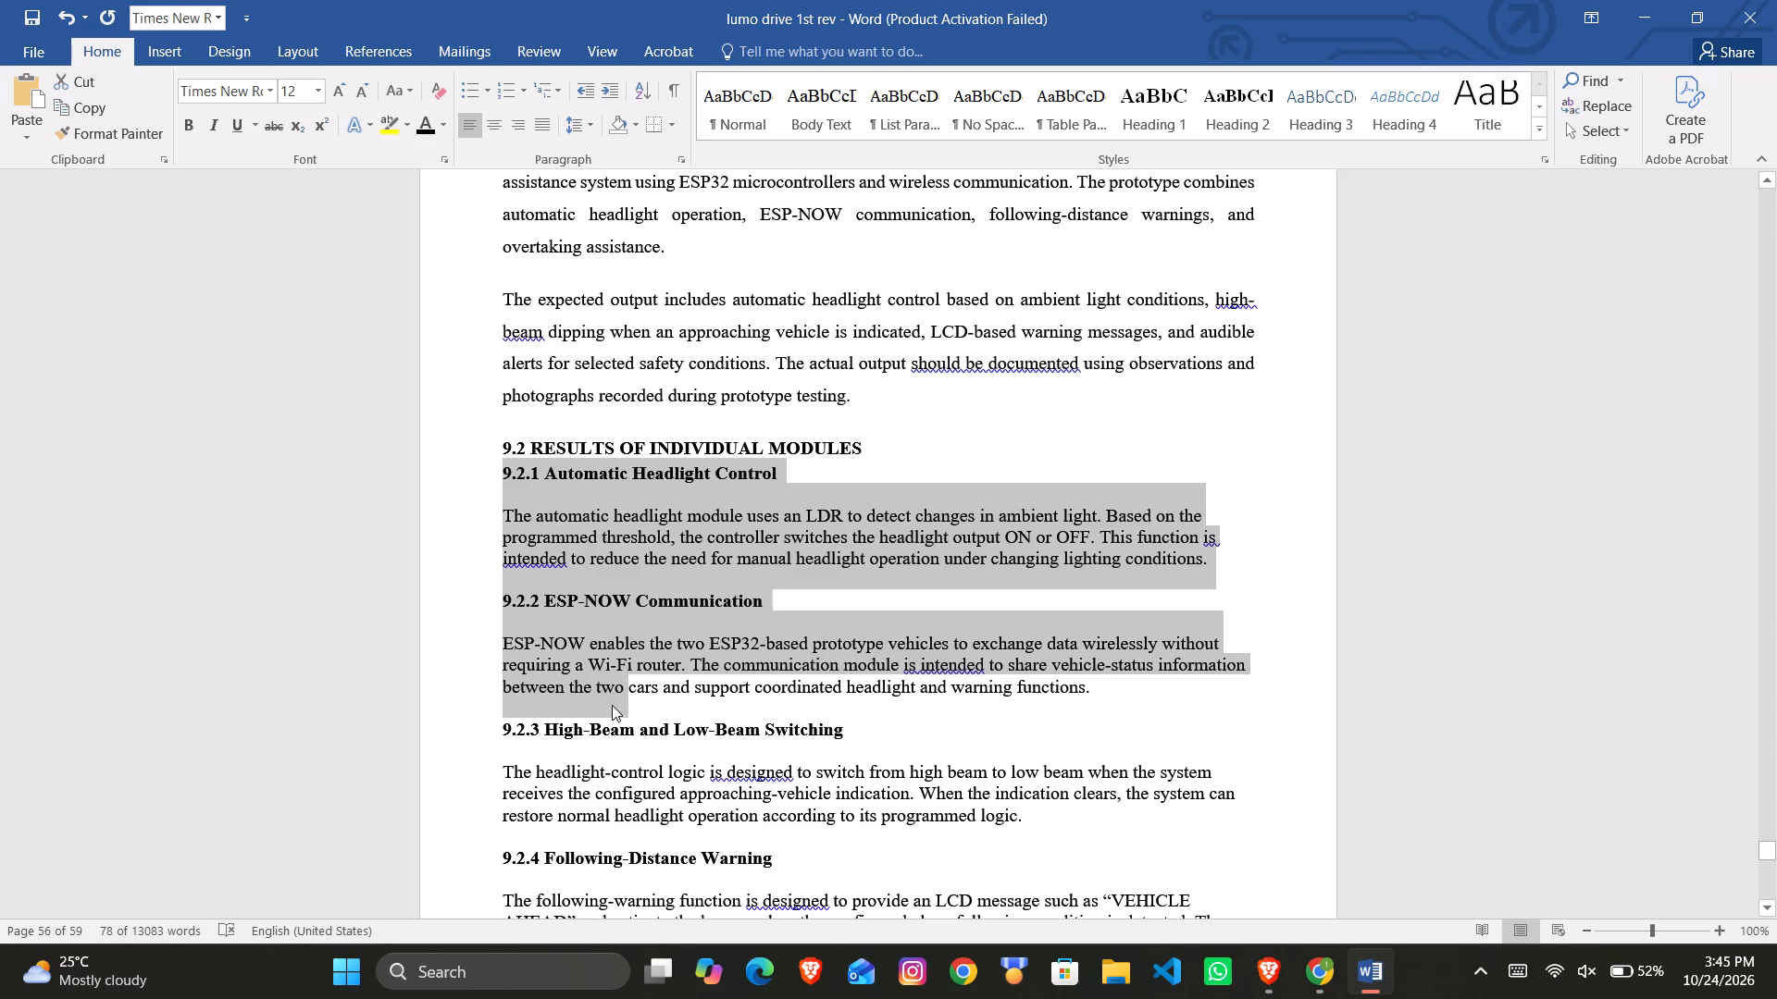
drag(500, 474, 560, 569)
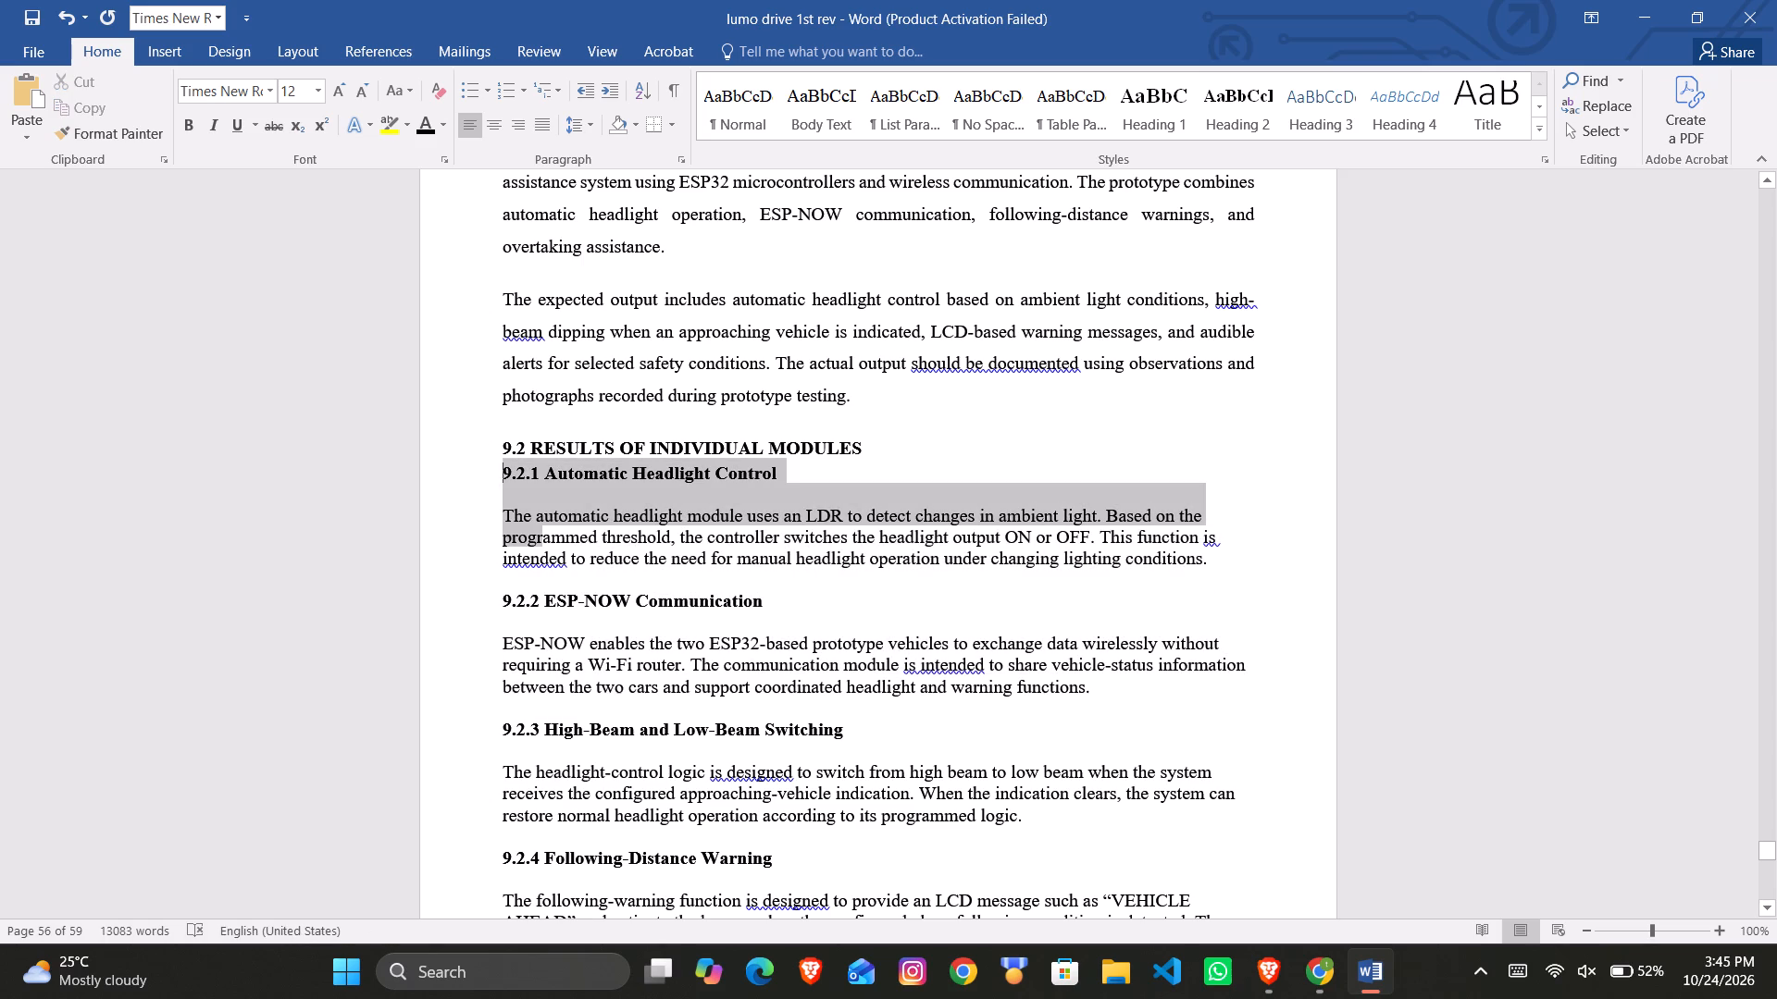
drag(560, 569, 692, 928)
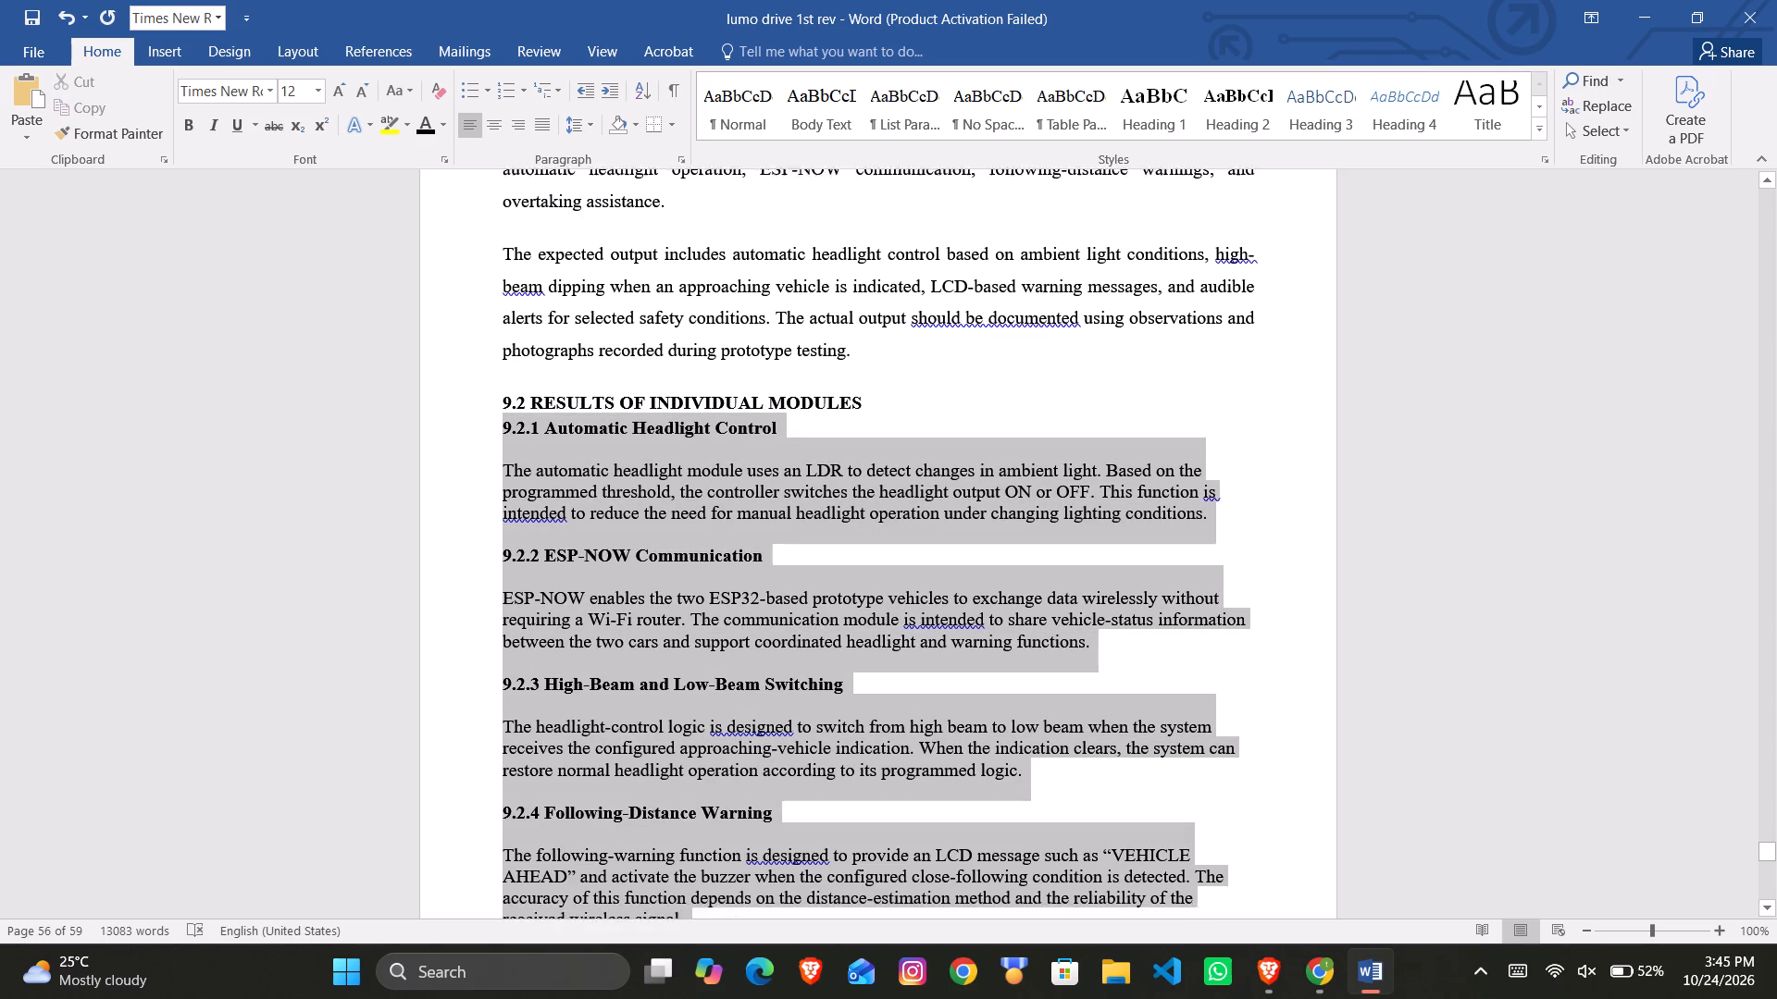
drag(692, 928, 749, 829)
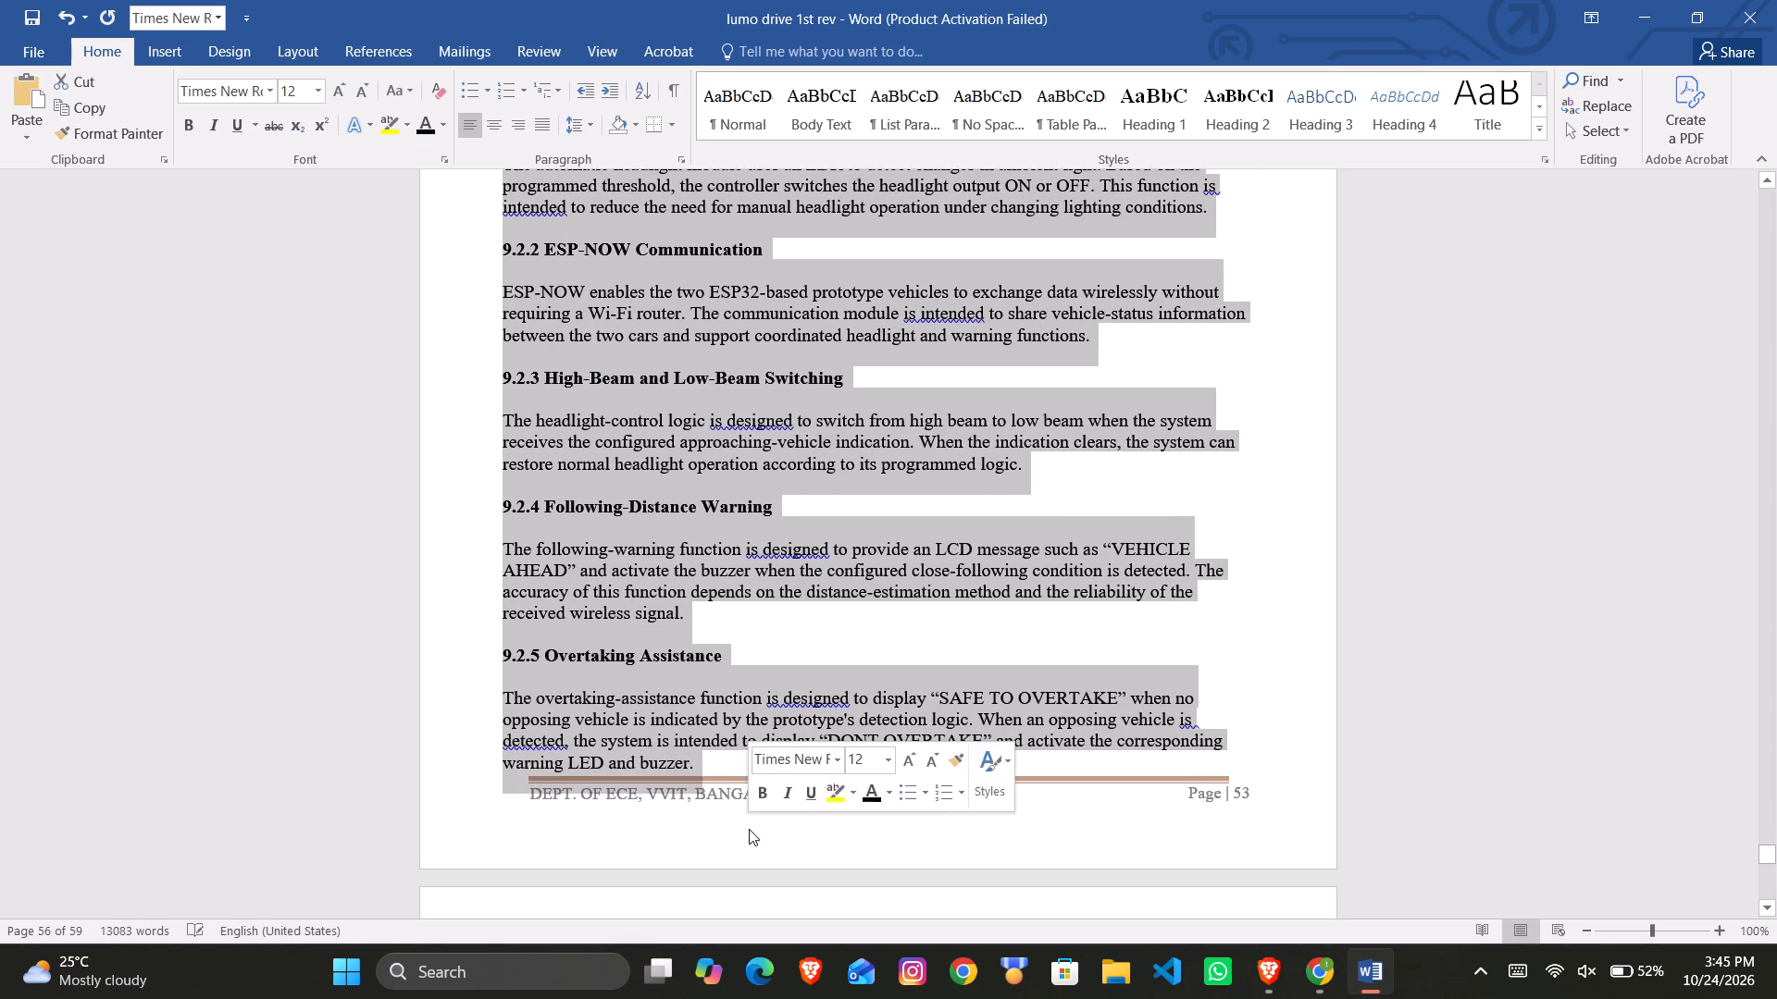
click(545, 129)
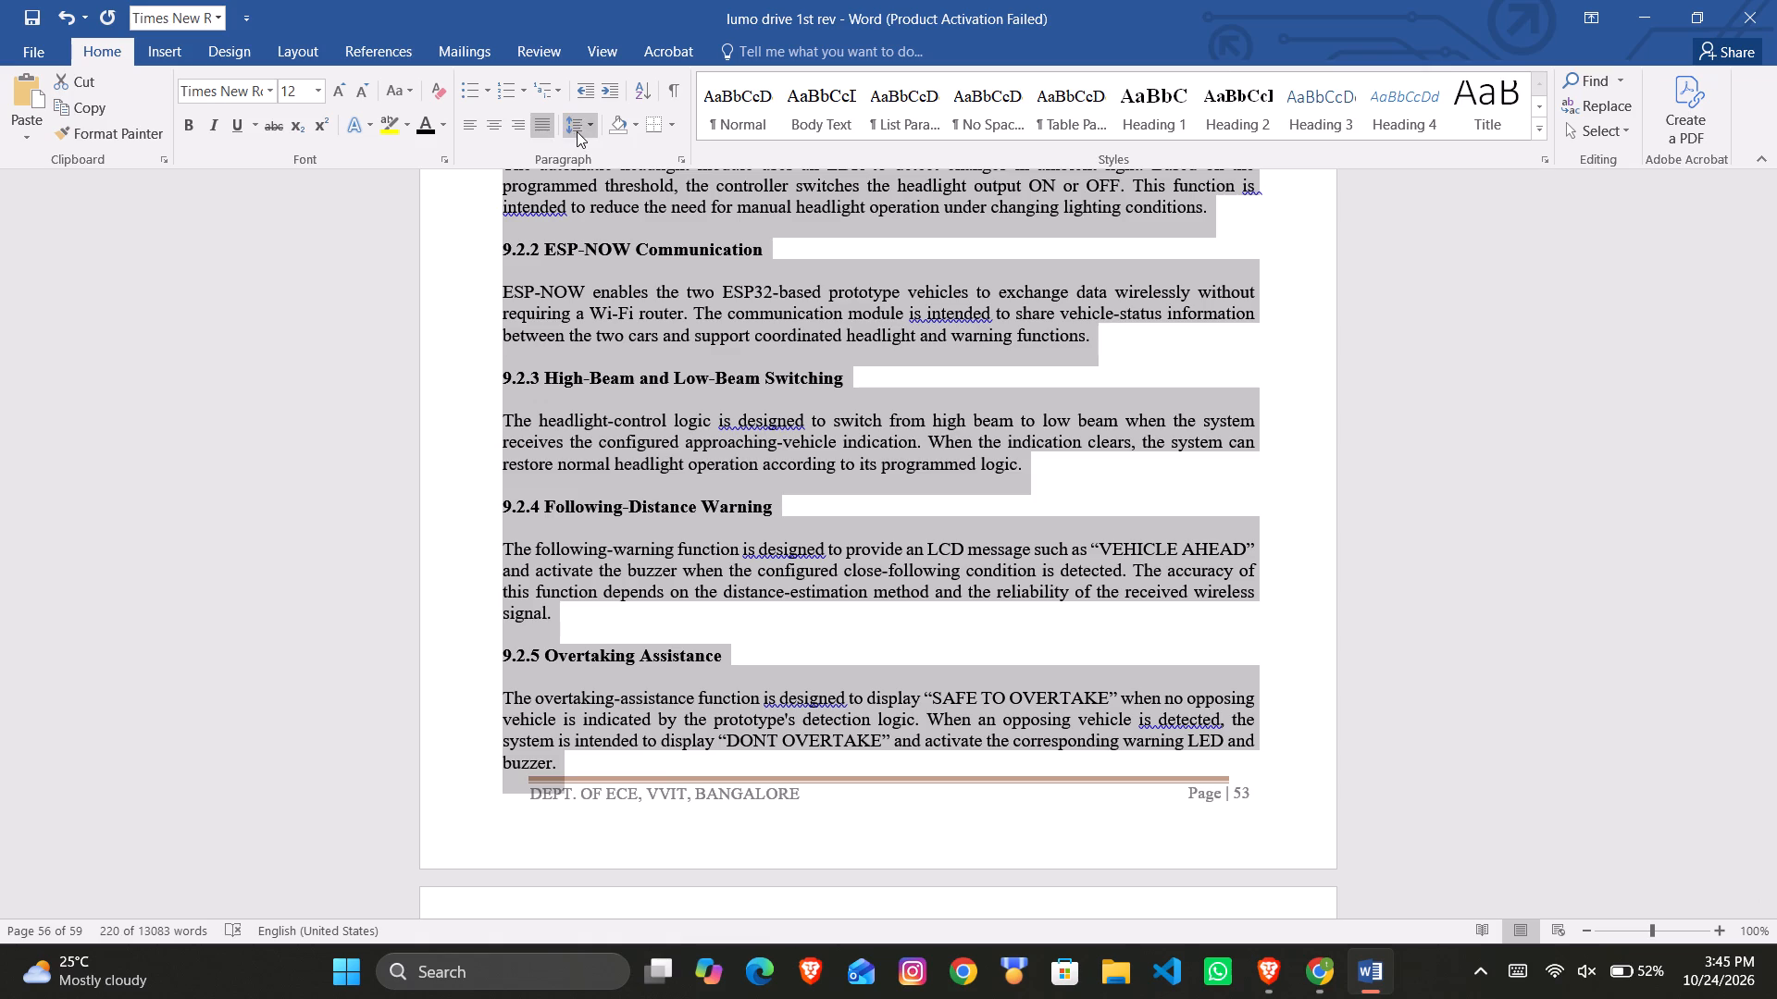
click(577, 129)
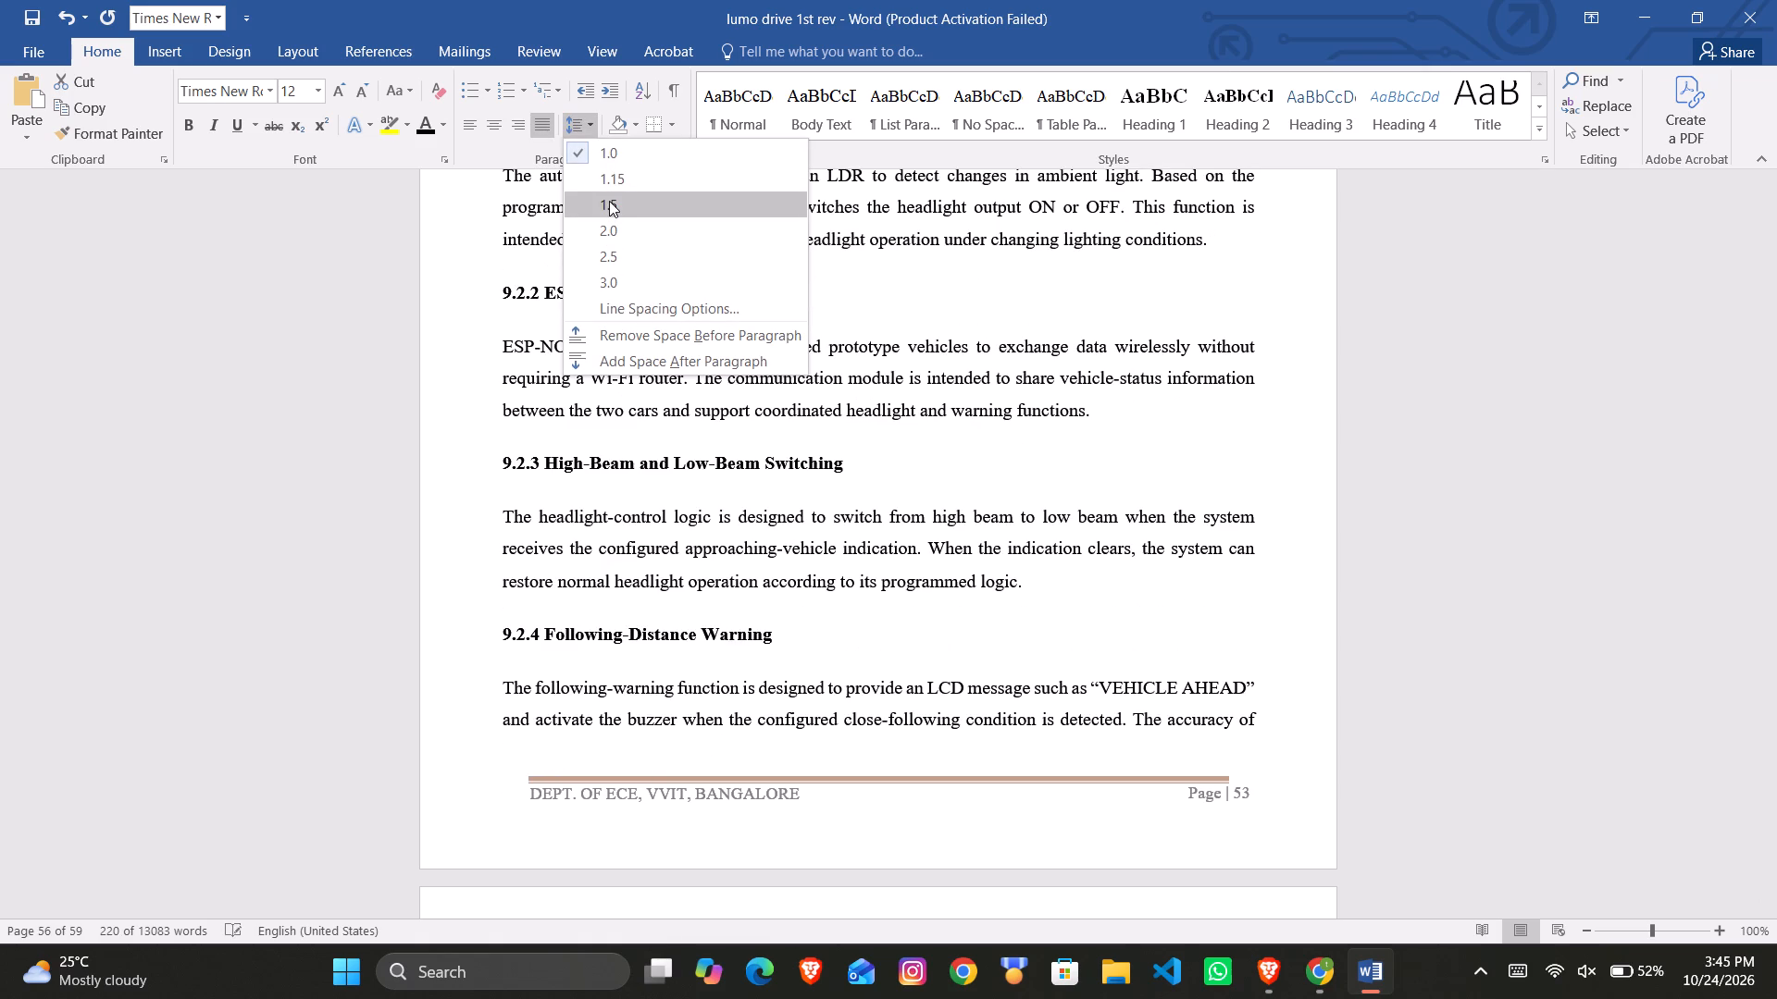
click(607, 202)
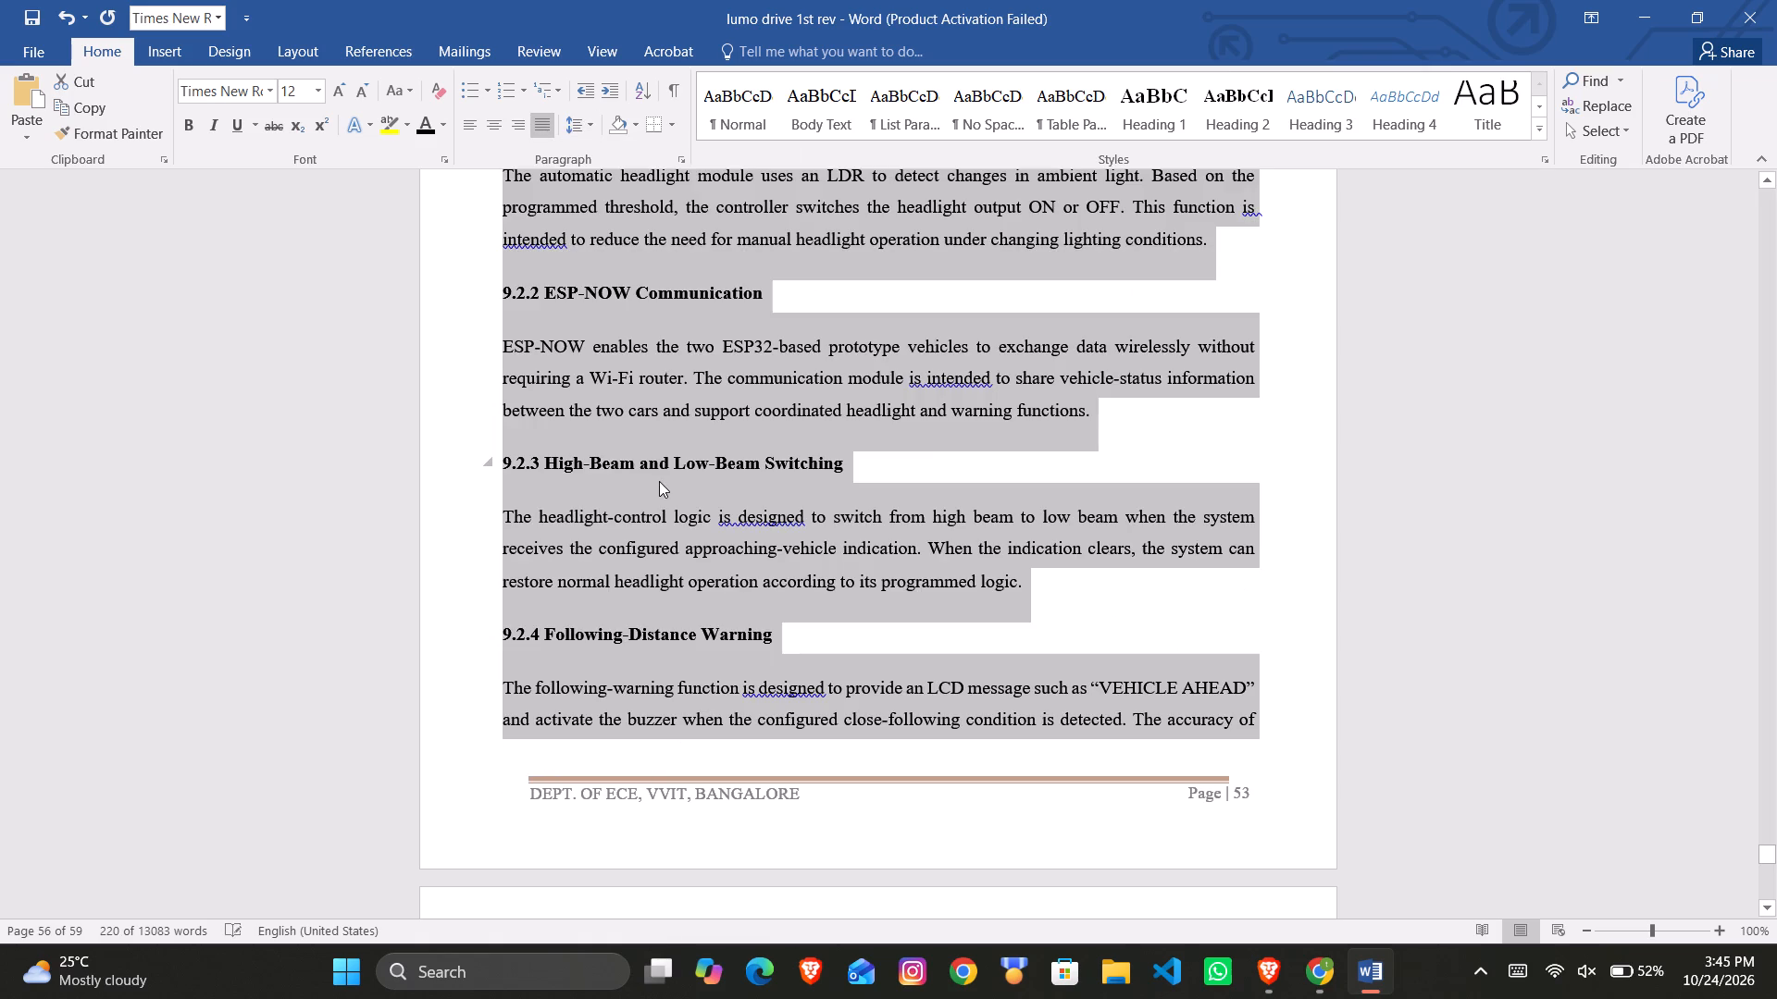
click(659, 481)
Set the line spacing of the headings "9.2 RESULTS OF INDIVIDUAL MODULES" and "9.2.1 Automatic Headlight Control" to 1.5.
scroll(659, 481, up, 2)
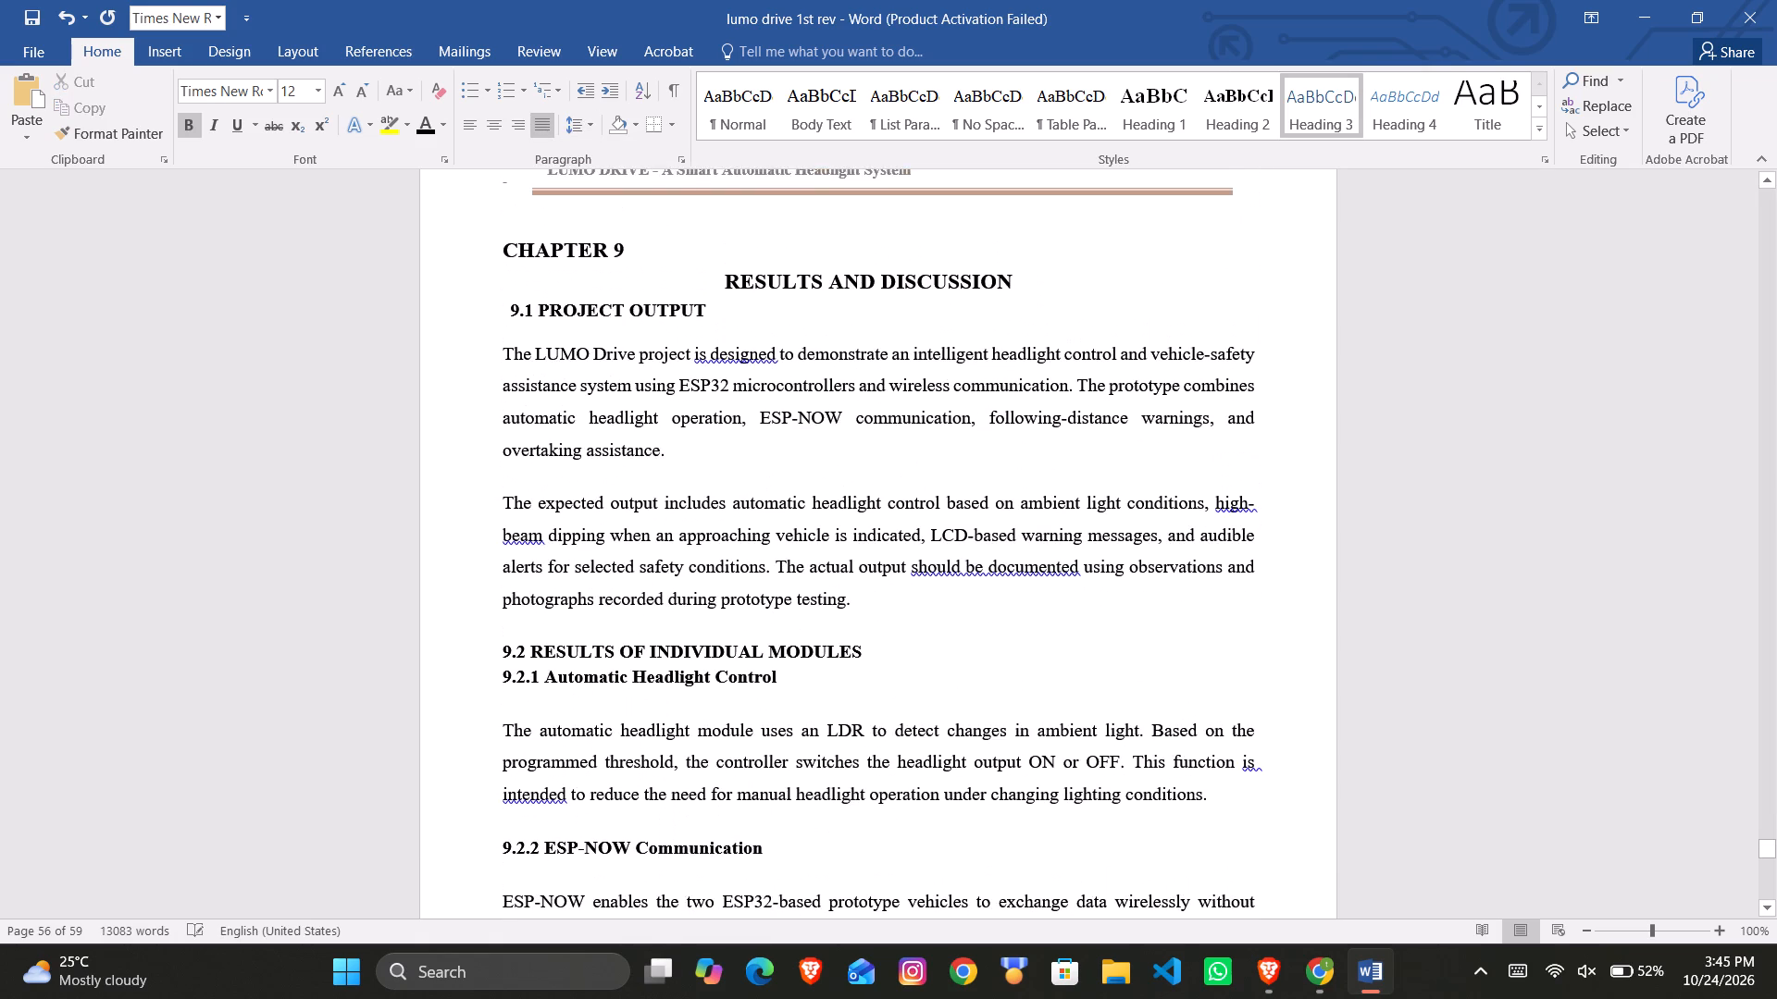
scroll(659, 481, down, 2)
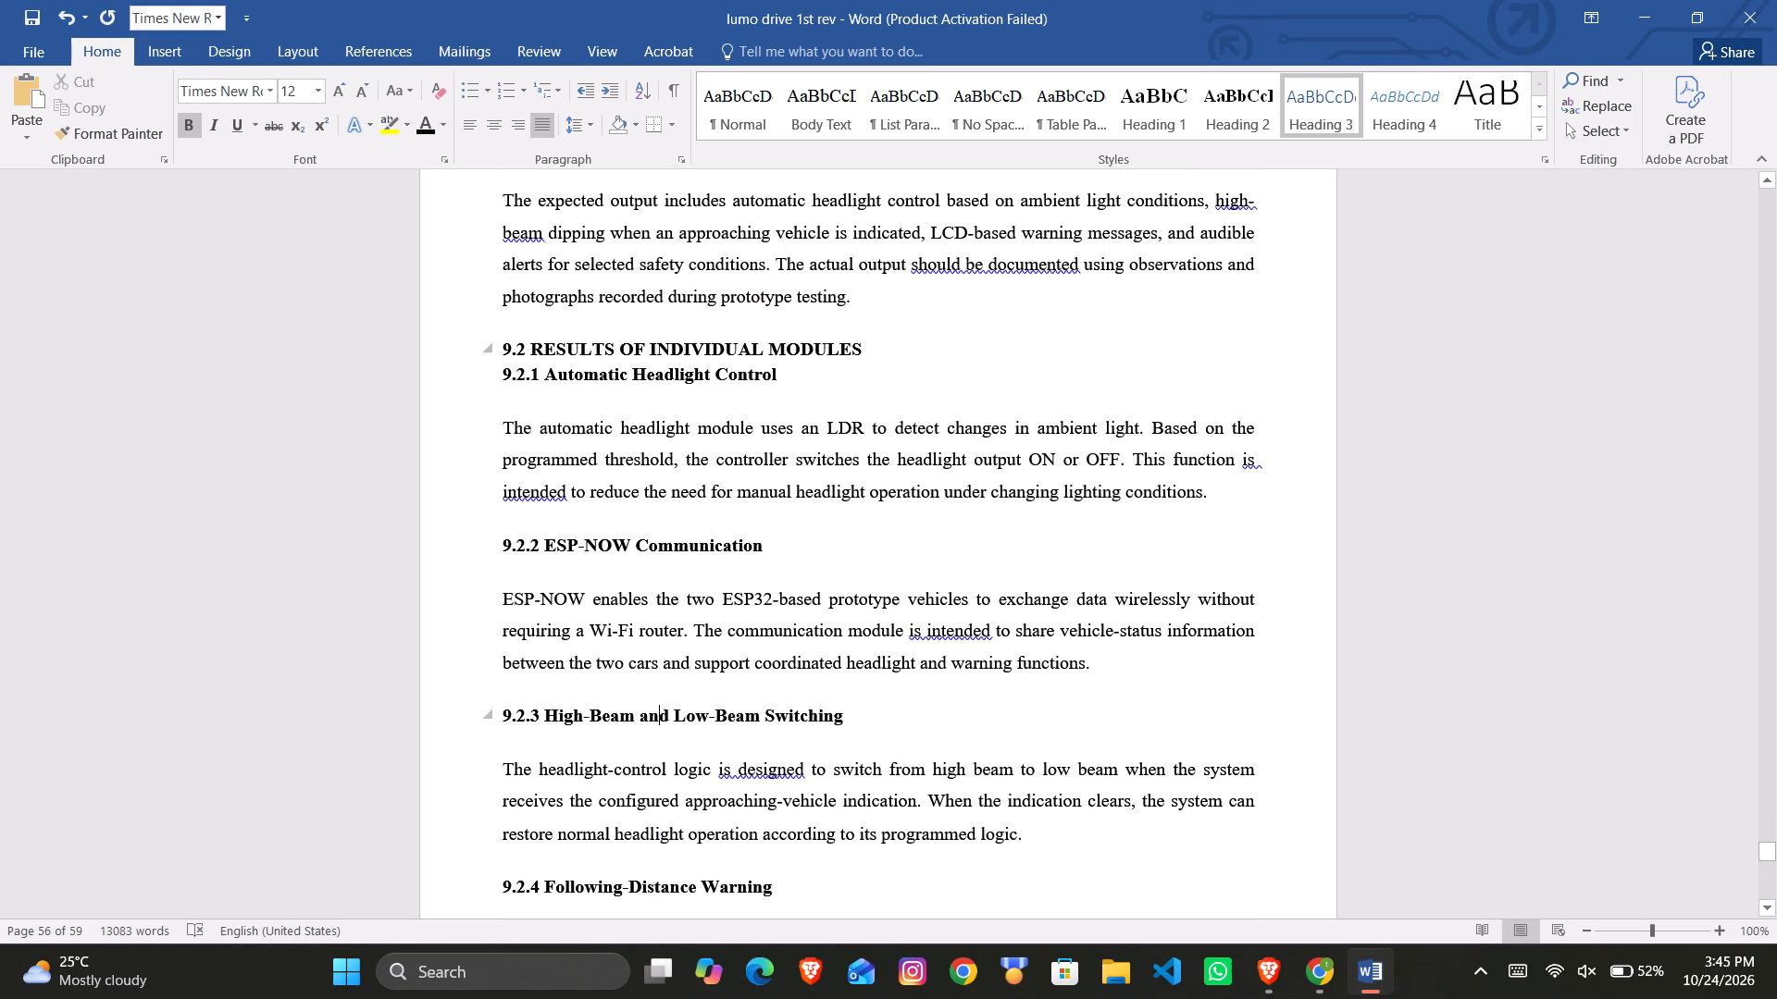
drag(503, 350, 788, 365)
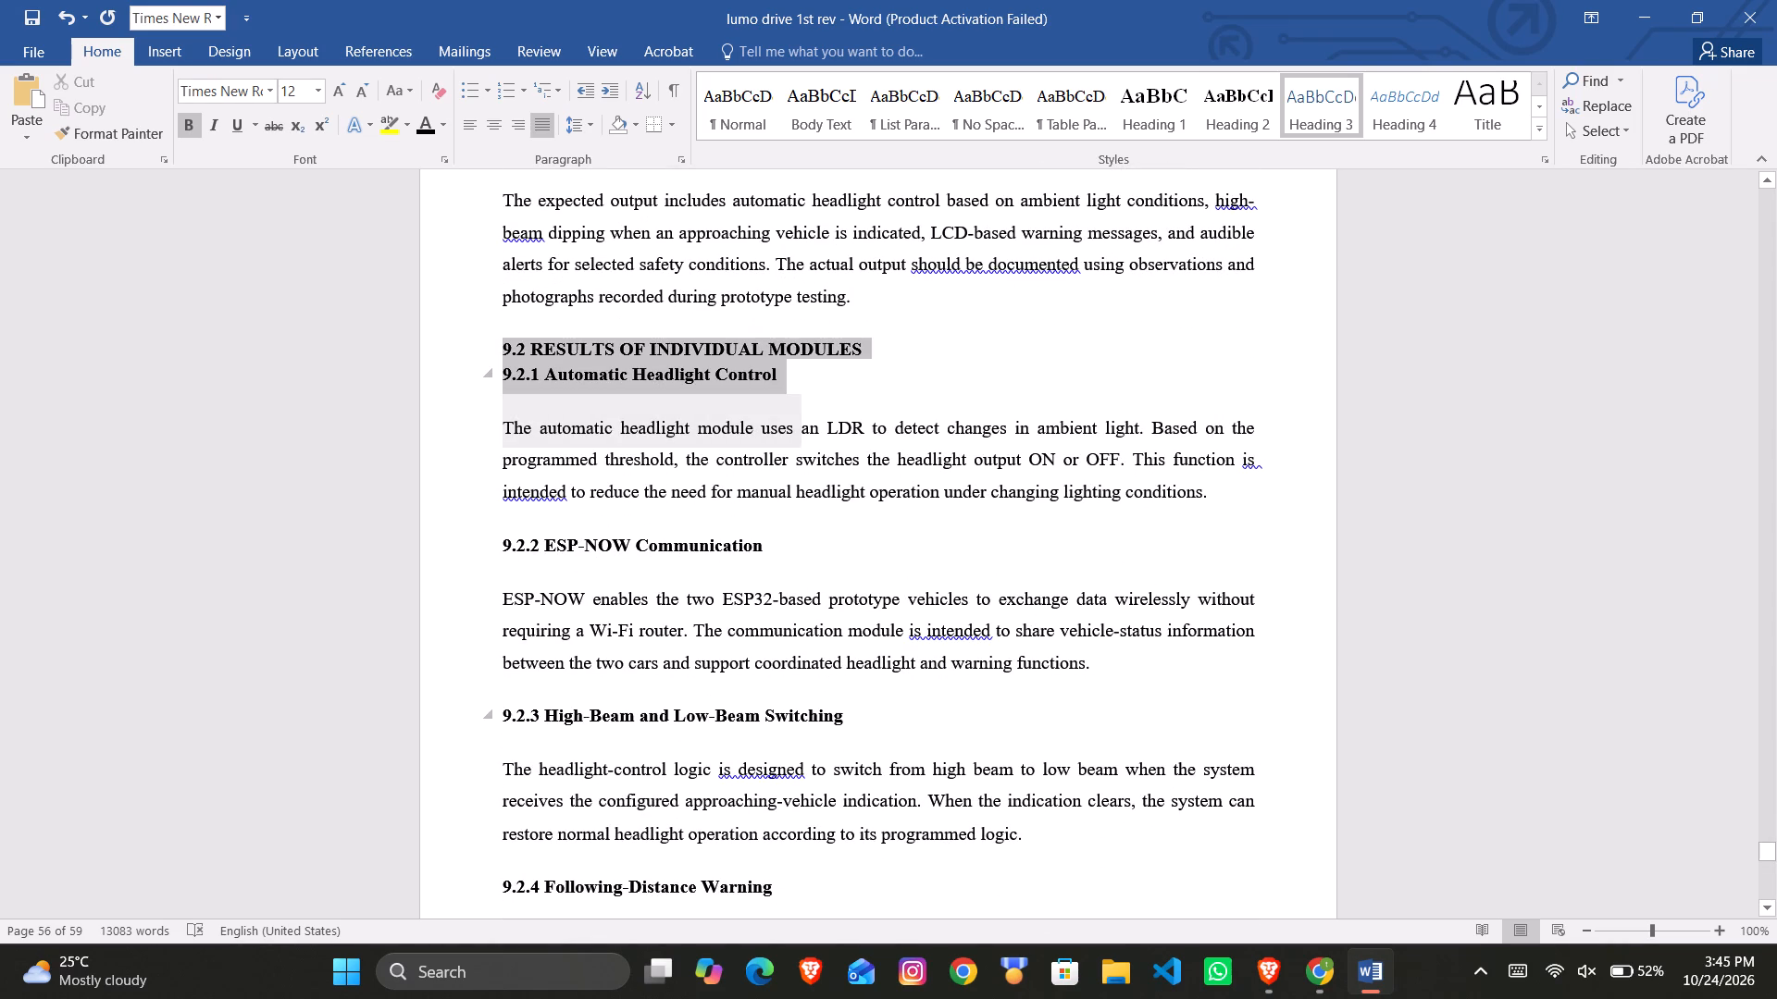
drag(788, 365, 787, 364)
click(590, 124)
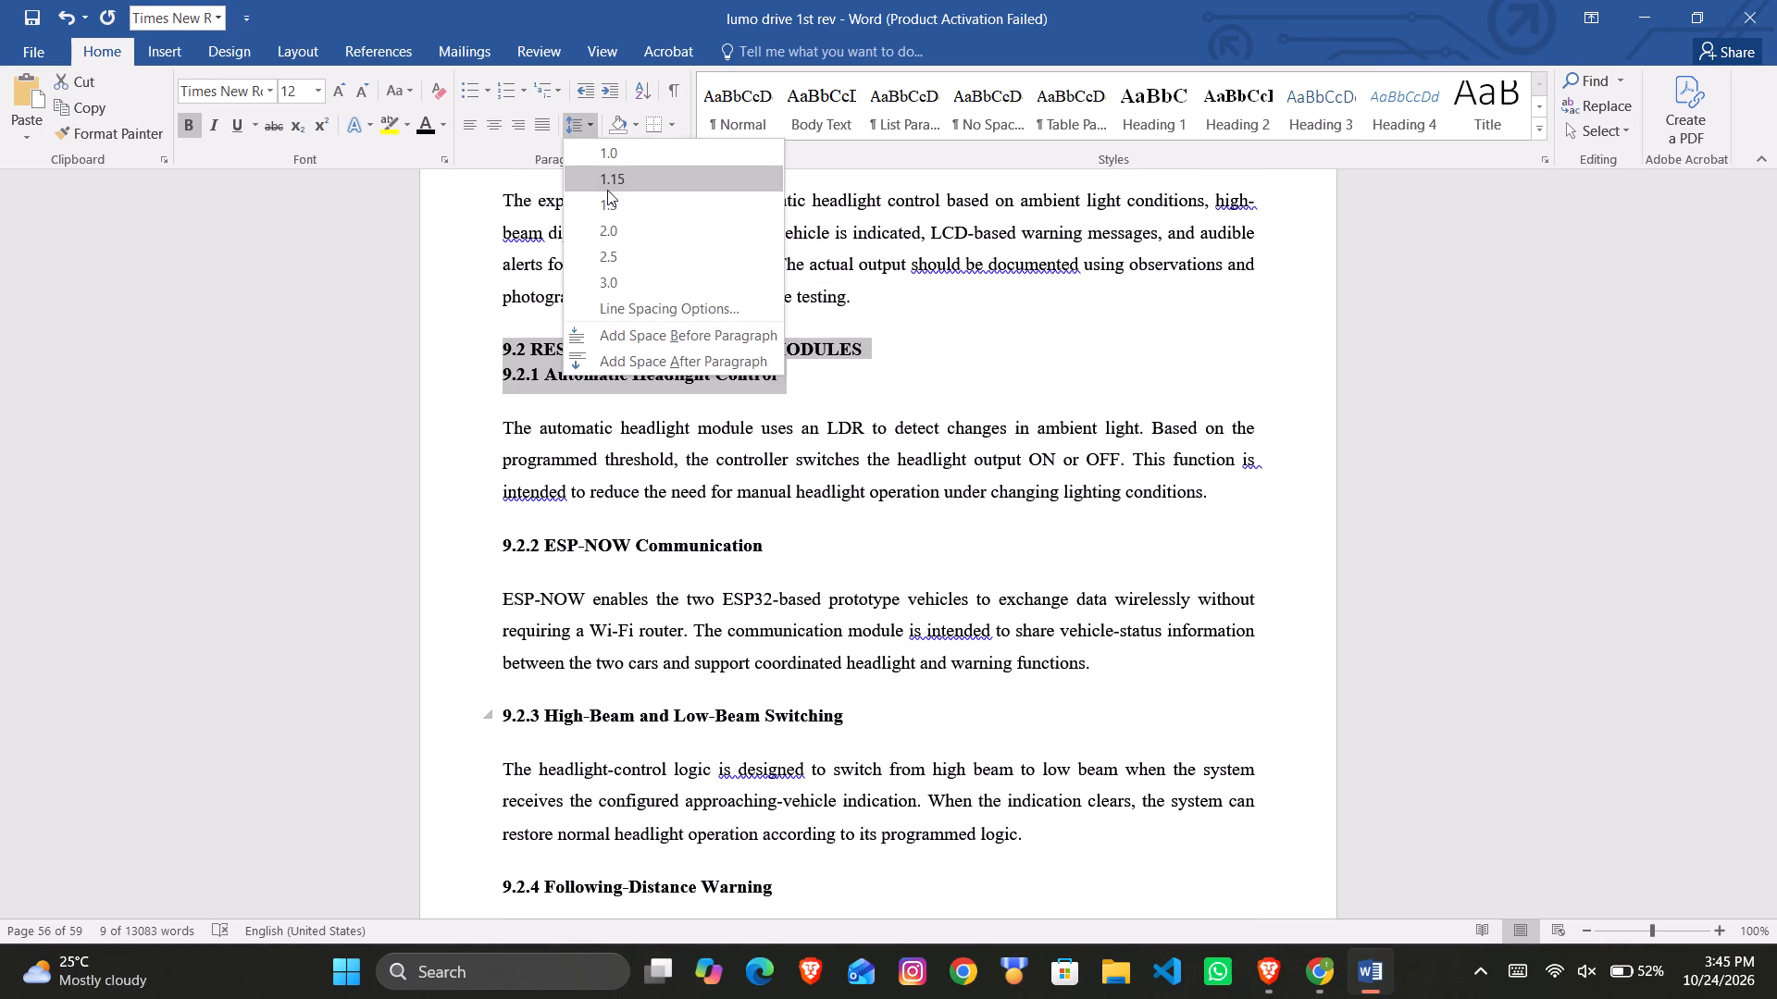
click(616, 209)
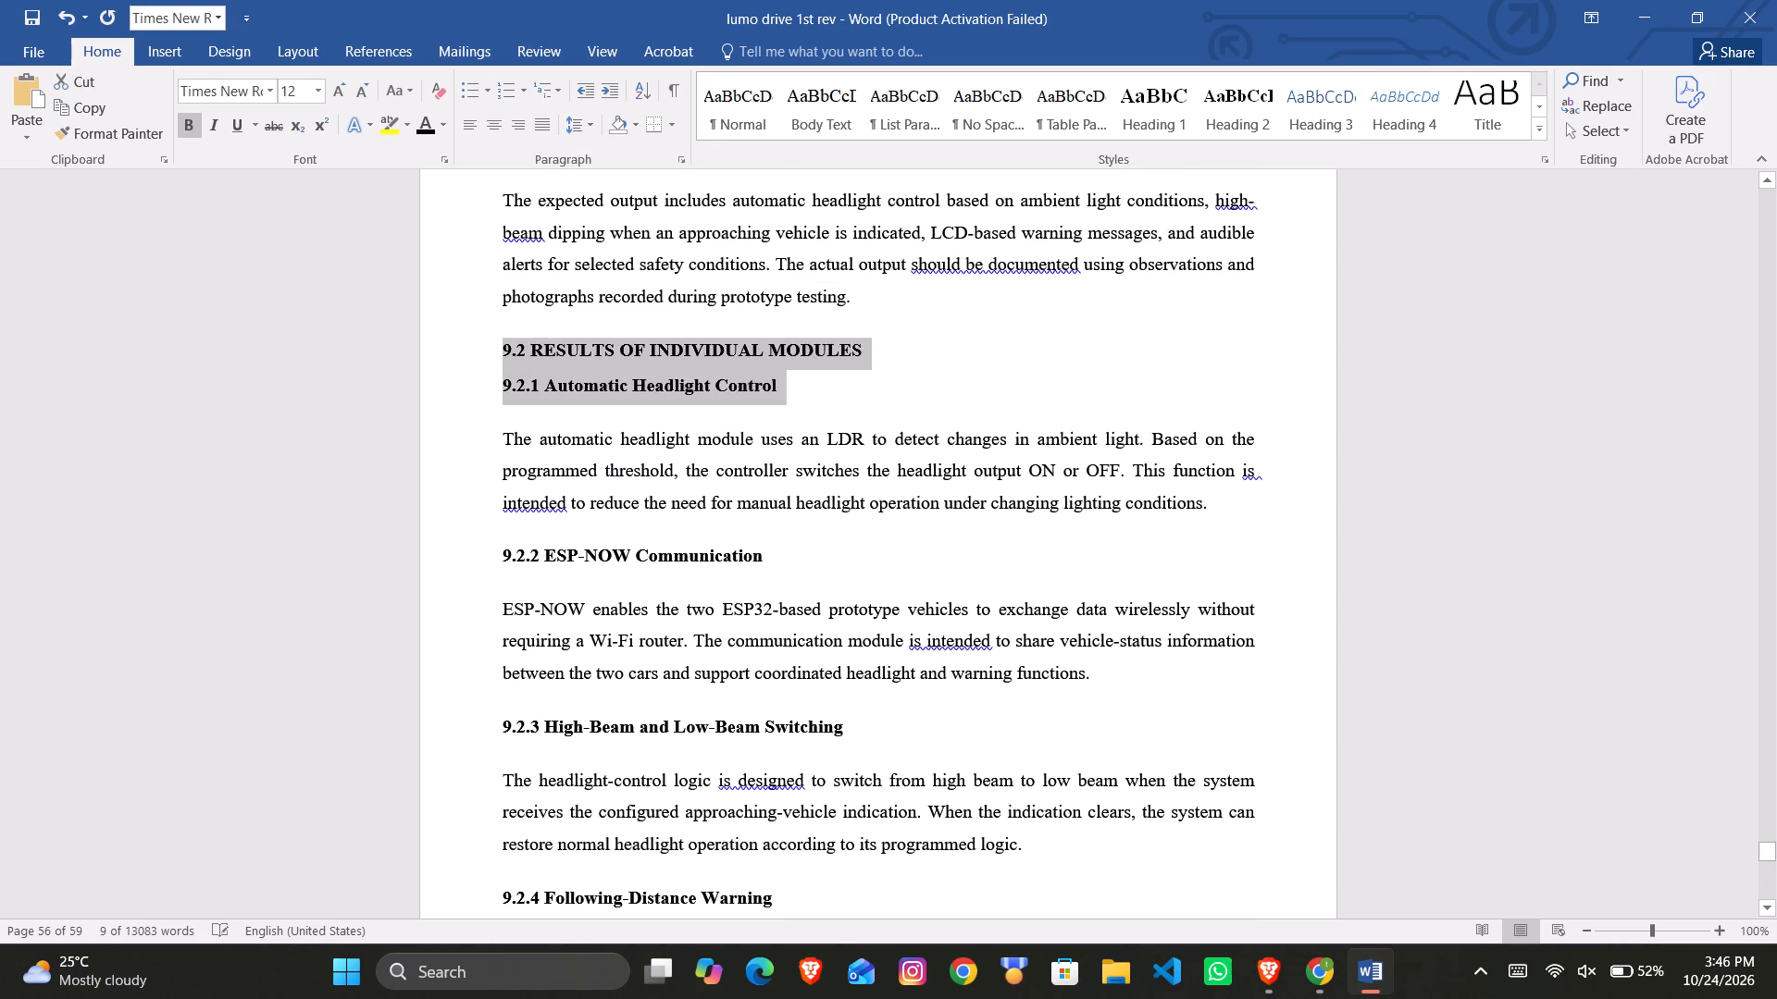
click(565, 432)
Insert line breaks before "this function depends on the distance-estimation method" in 9.2.4 so the continued text clears the page header.
scroll(565, 432, down, 2)
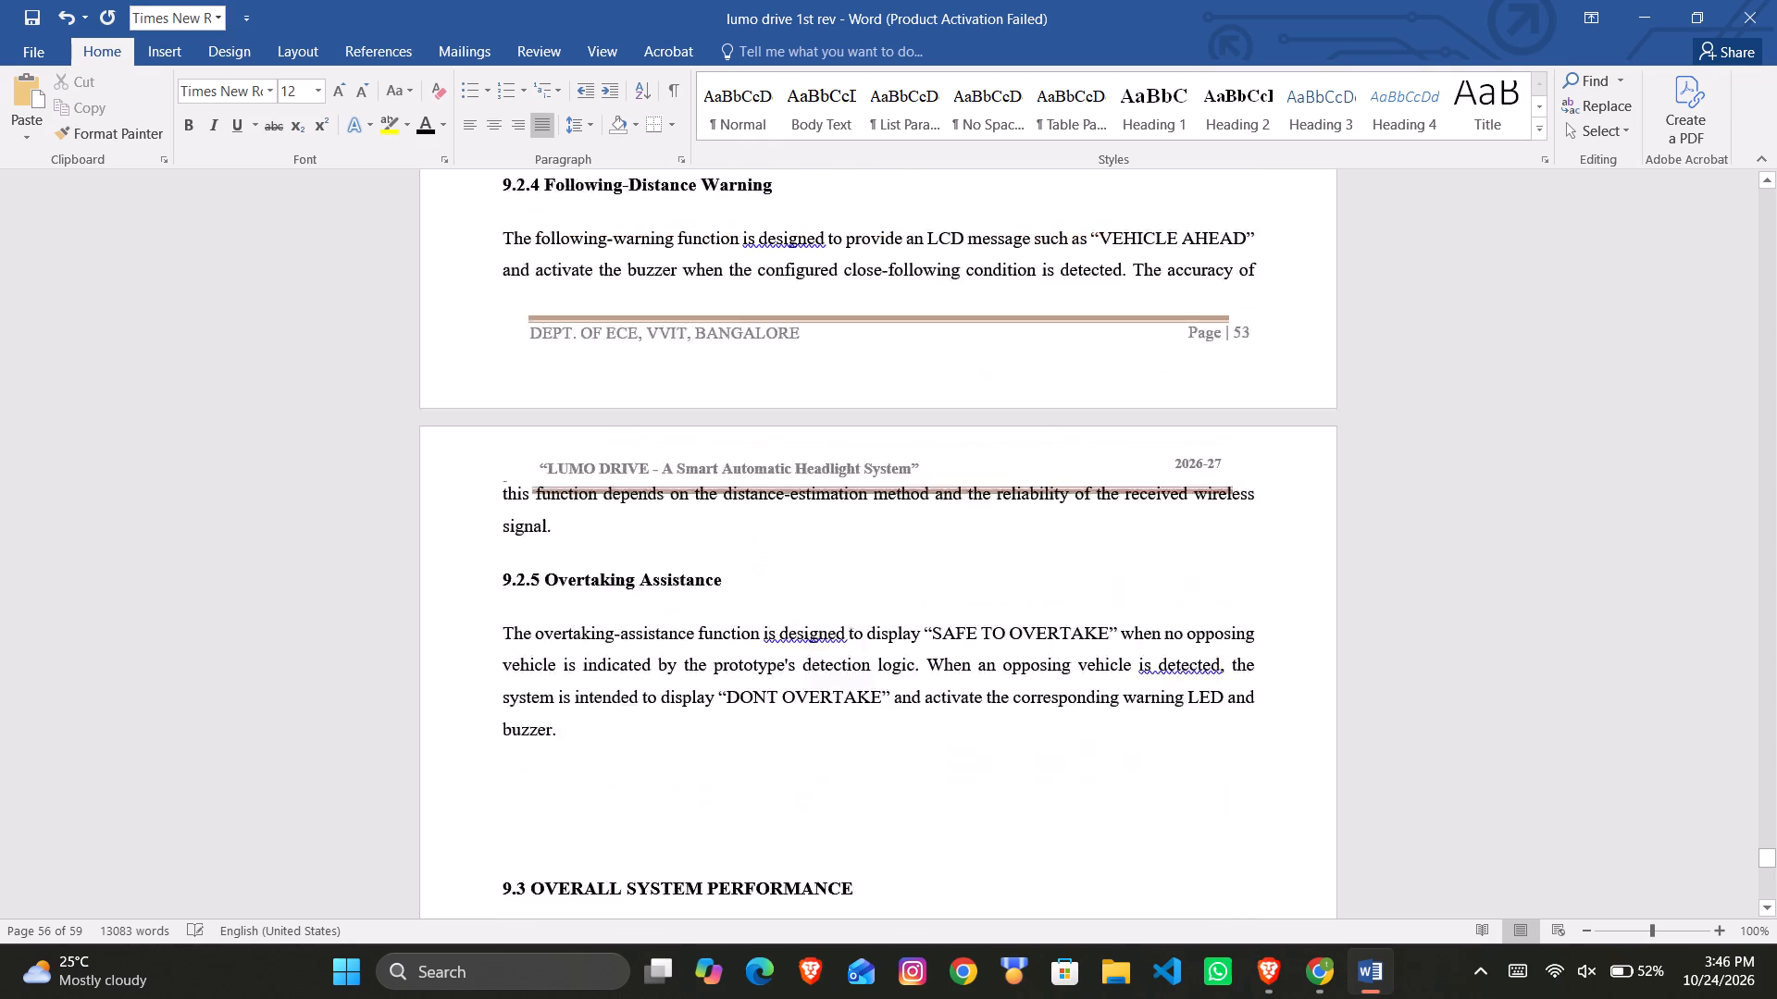
scroll(565, 432, down, 1)
click(500, 376)
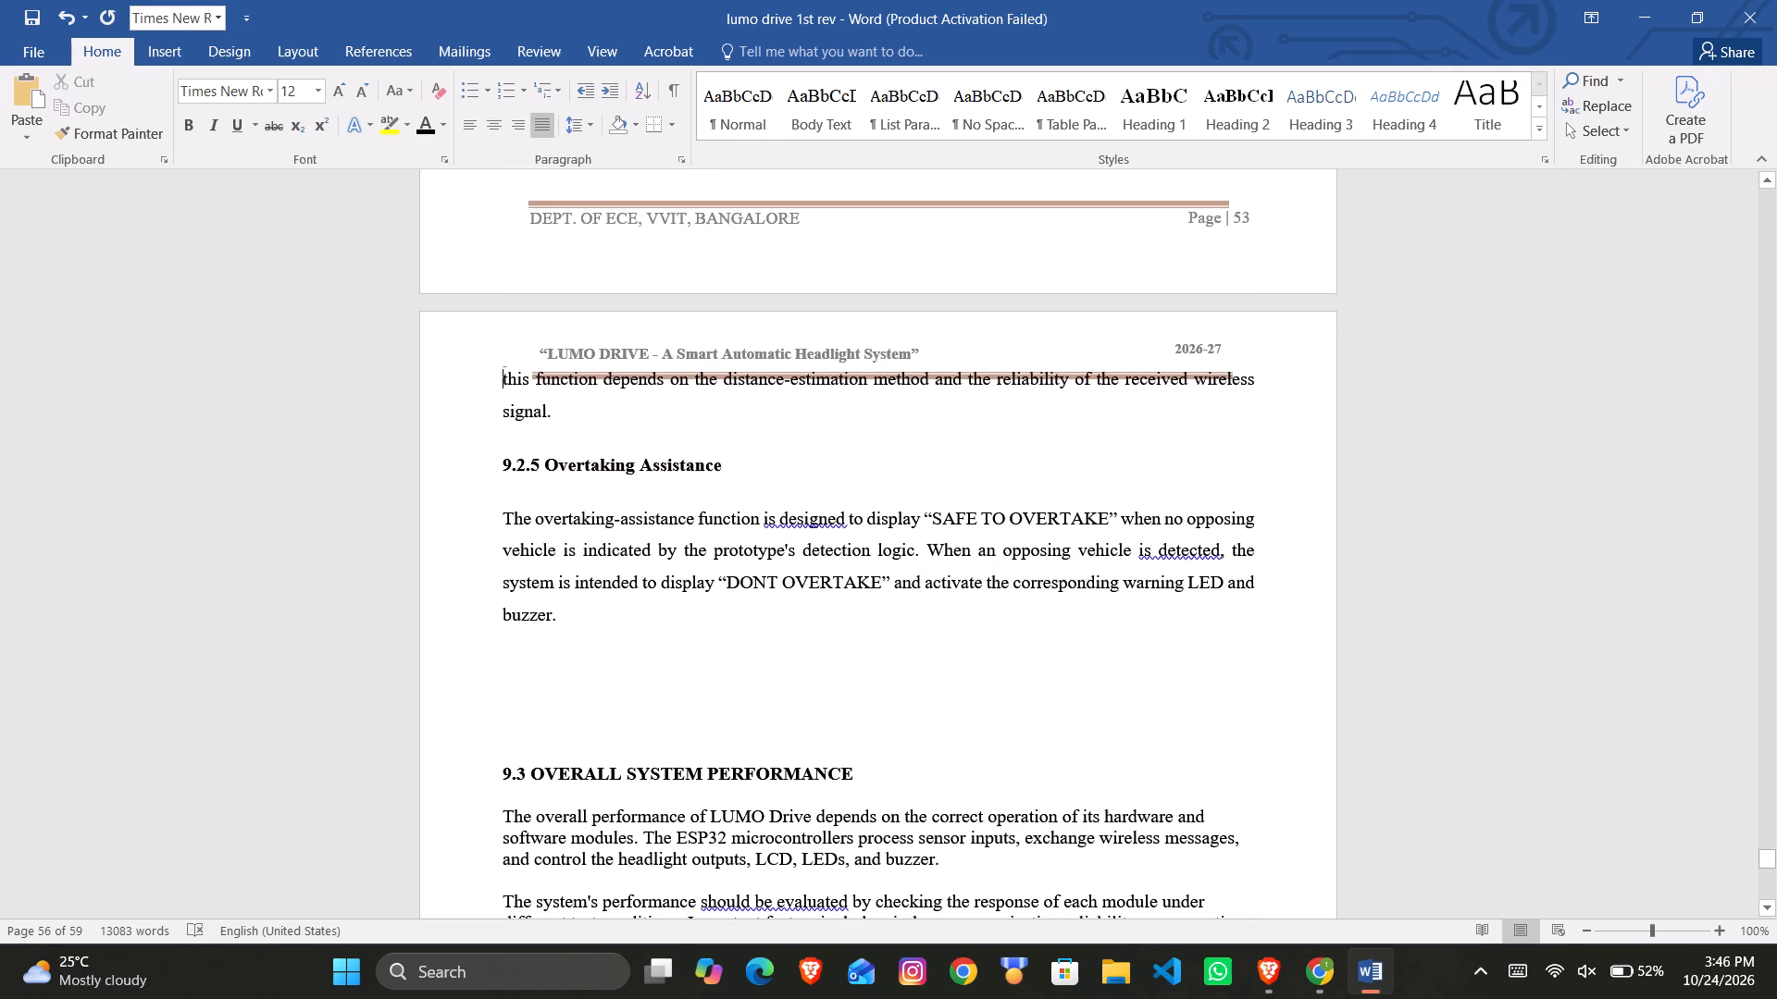
key(Return)
key(Return)
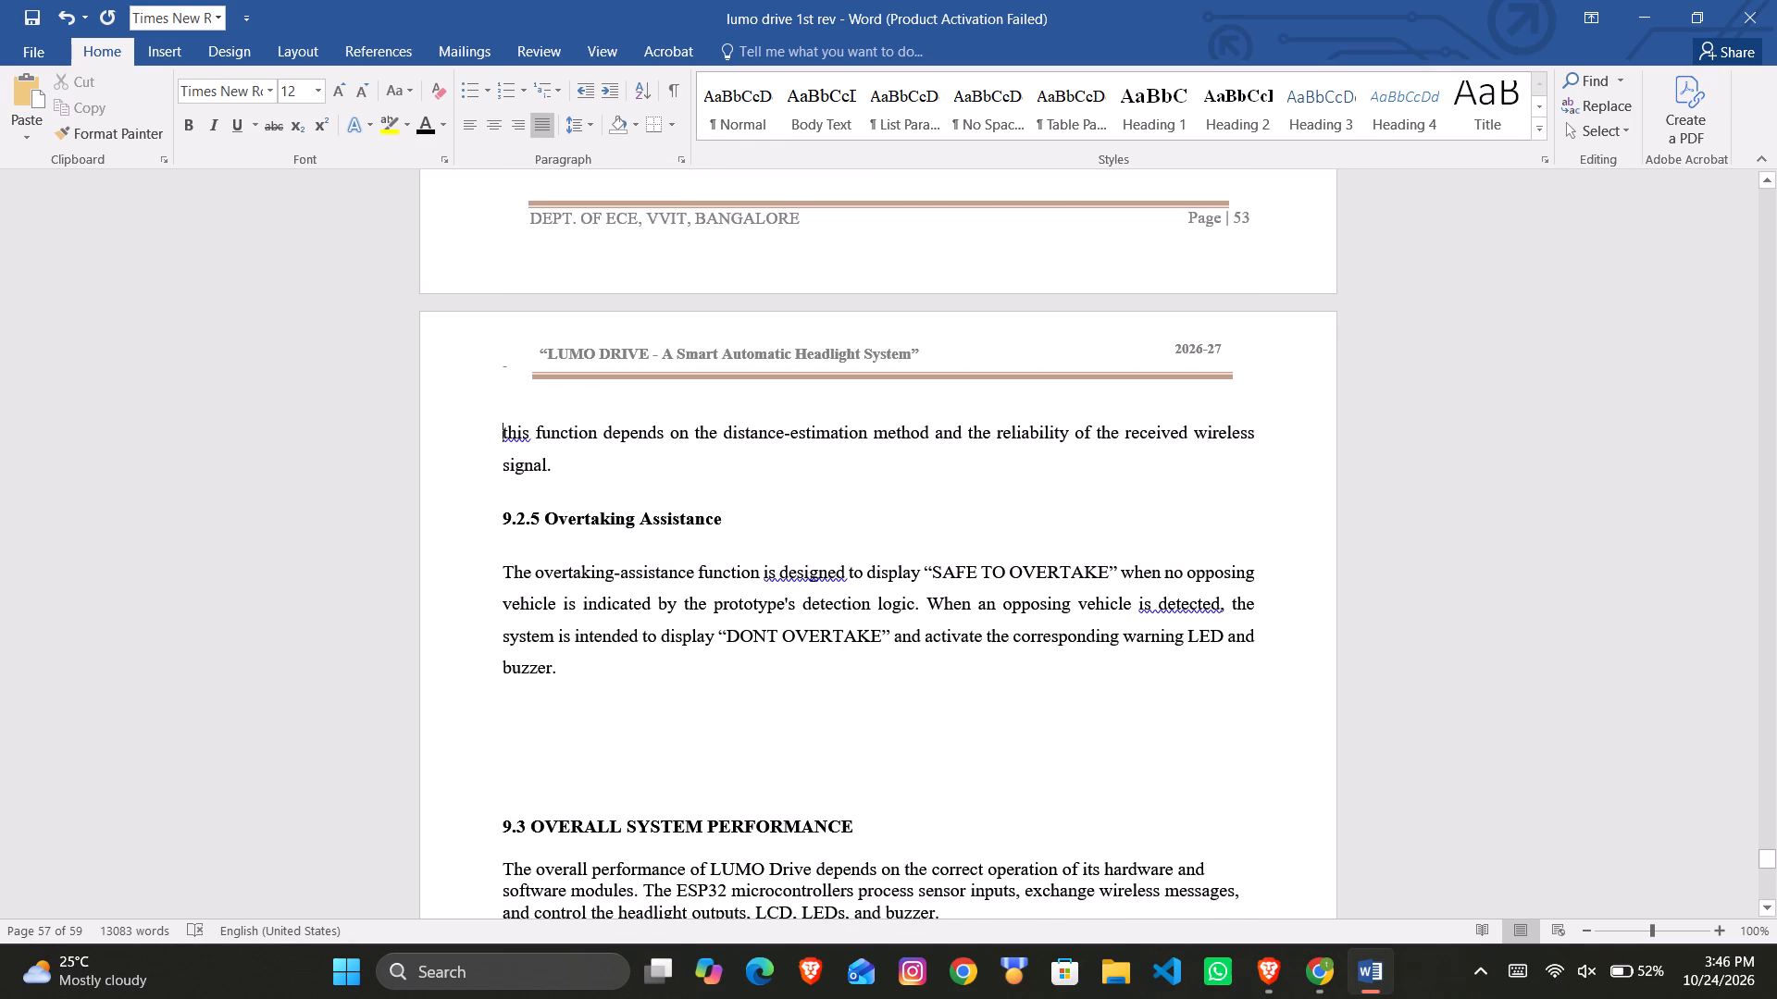
Justify all of sections 9.3 and 9.4, including their headings, and set the line spacing to 1.5.
scroll(598, 464, up, 1)
scroll(598, 464, down, 1)
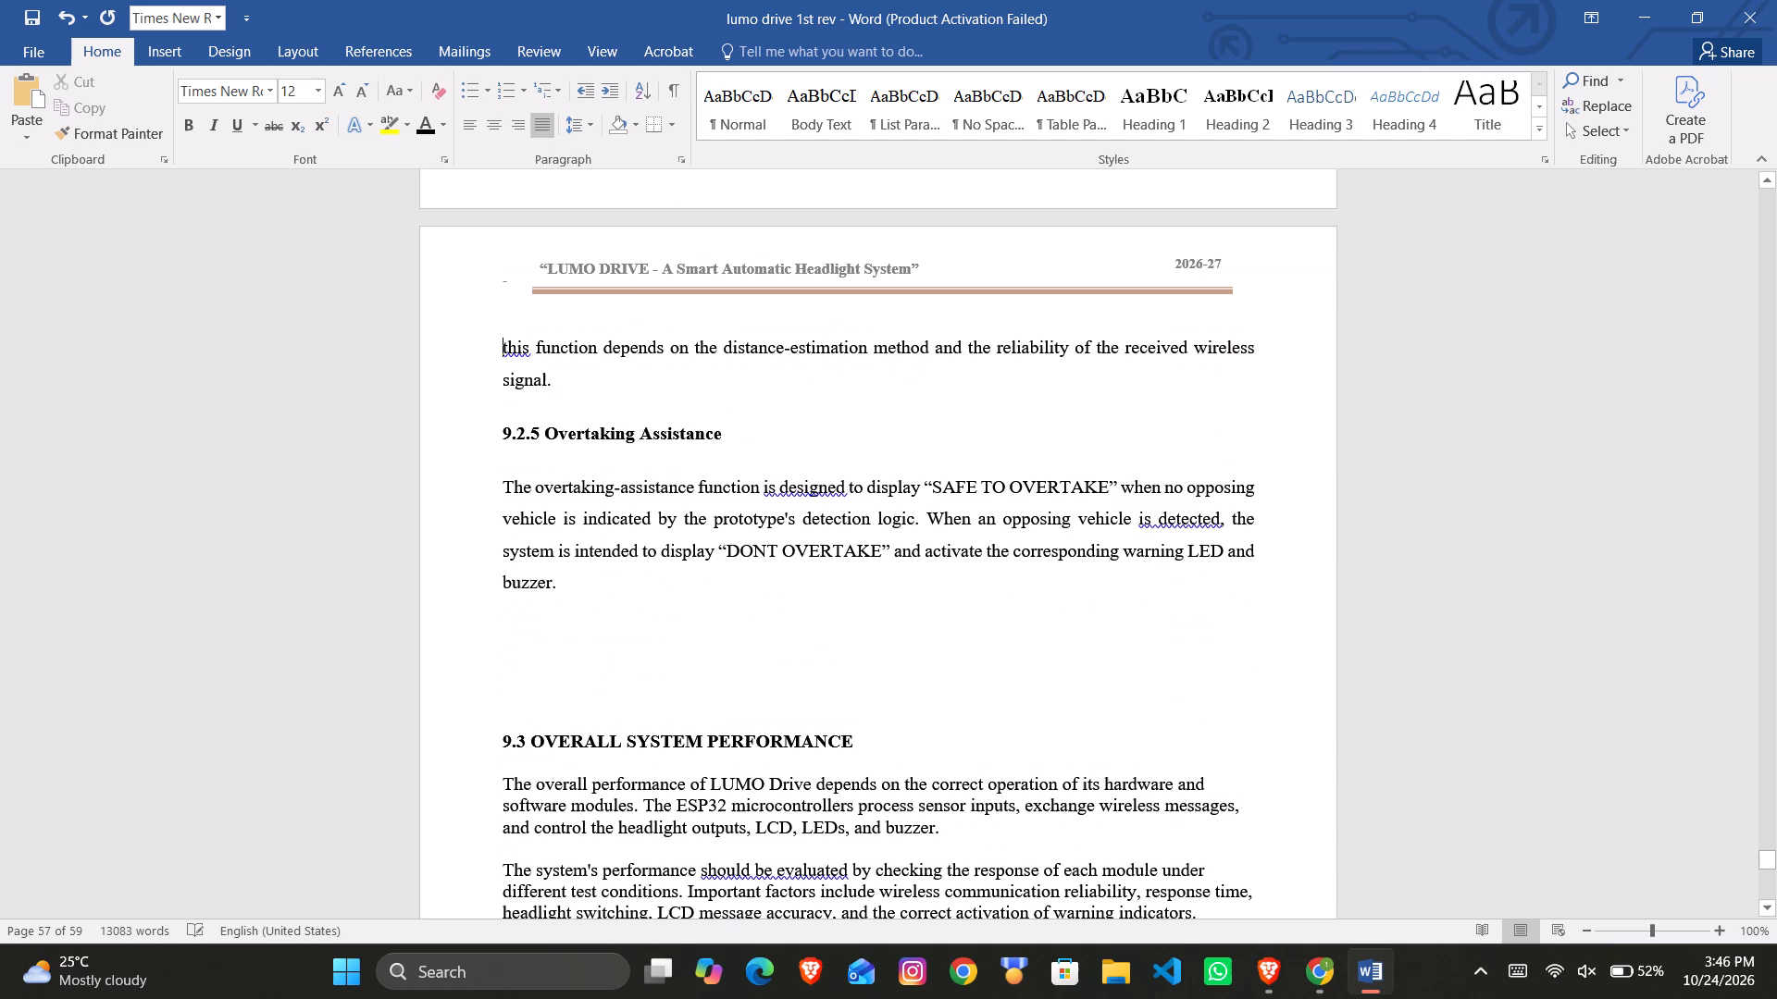
scroll(598, 464, down, 1)
scroll(531, 543, down, 1)
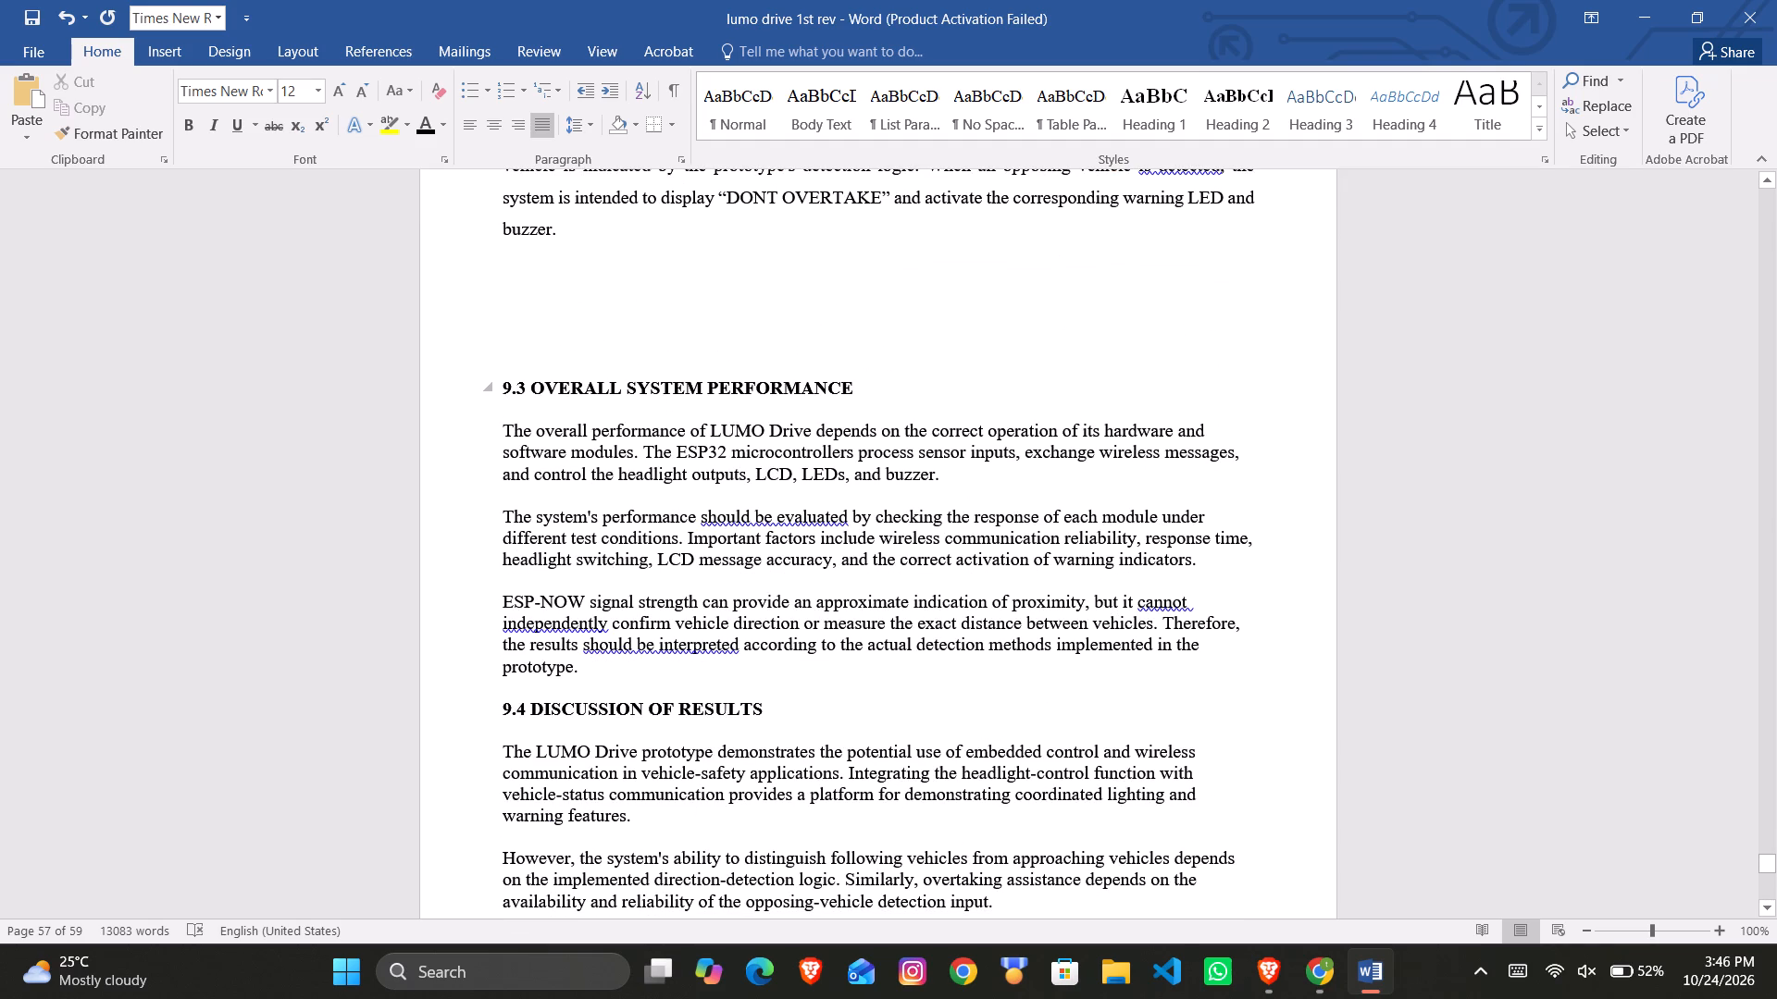
drag(503, 388, 707, 899)
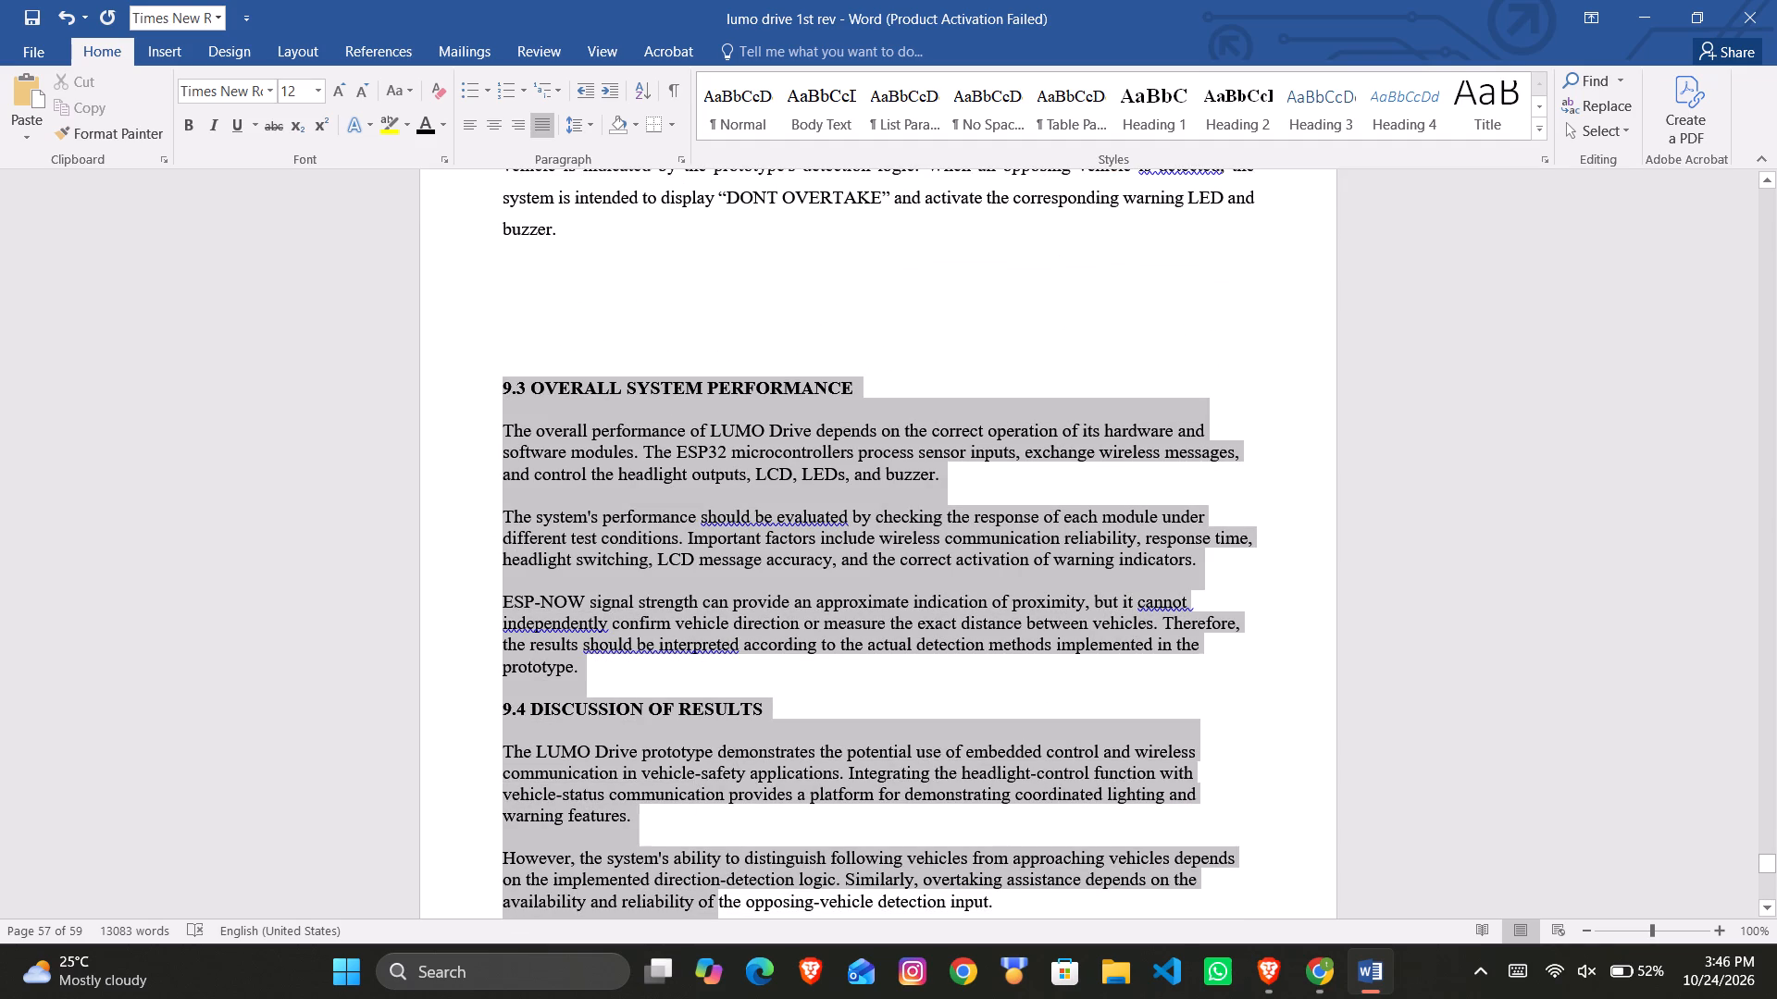
drag(707, 899, 805, 831)
click(550, 129)
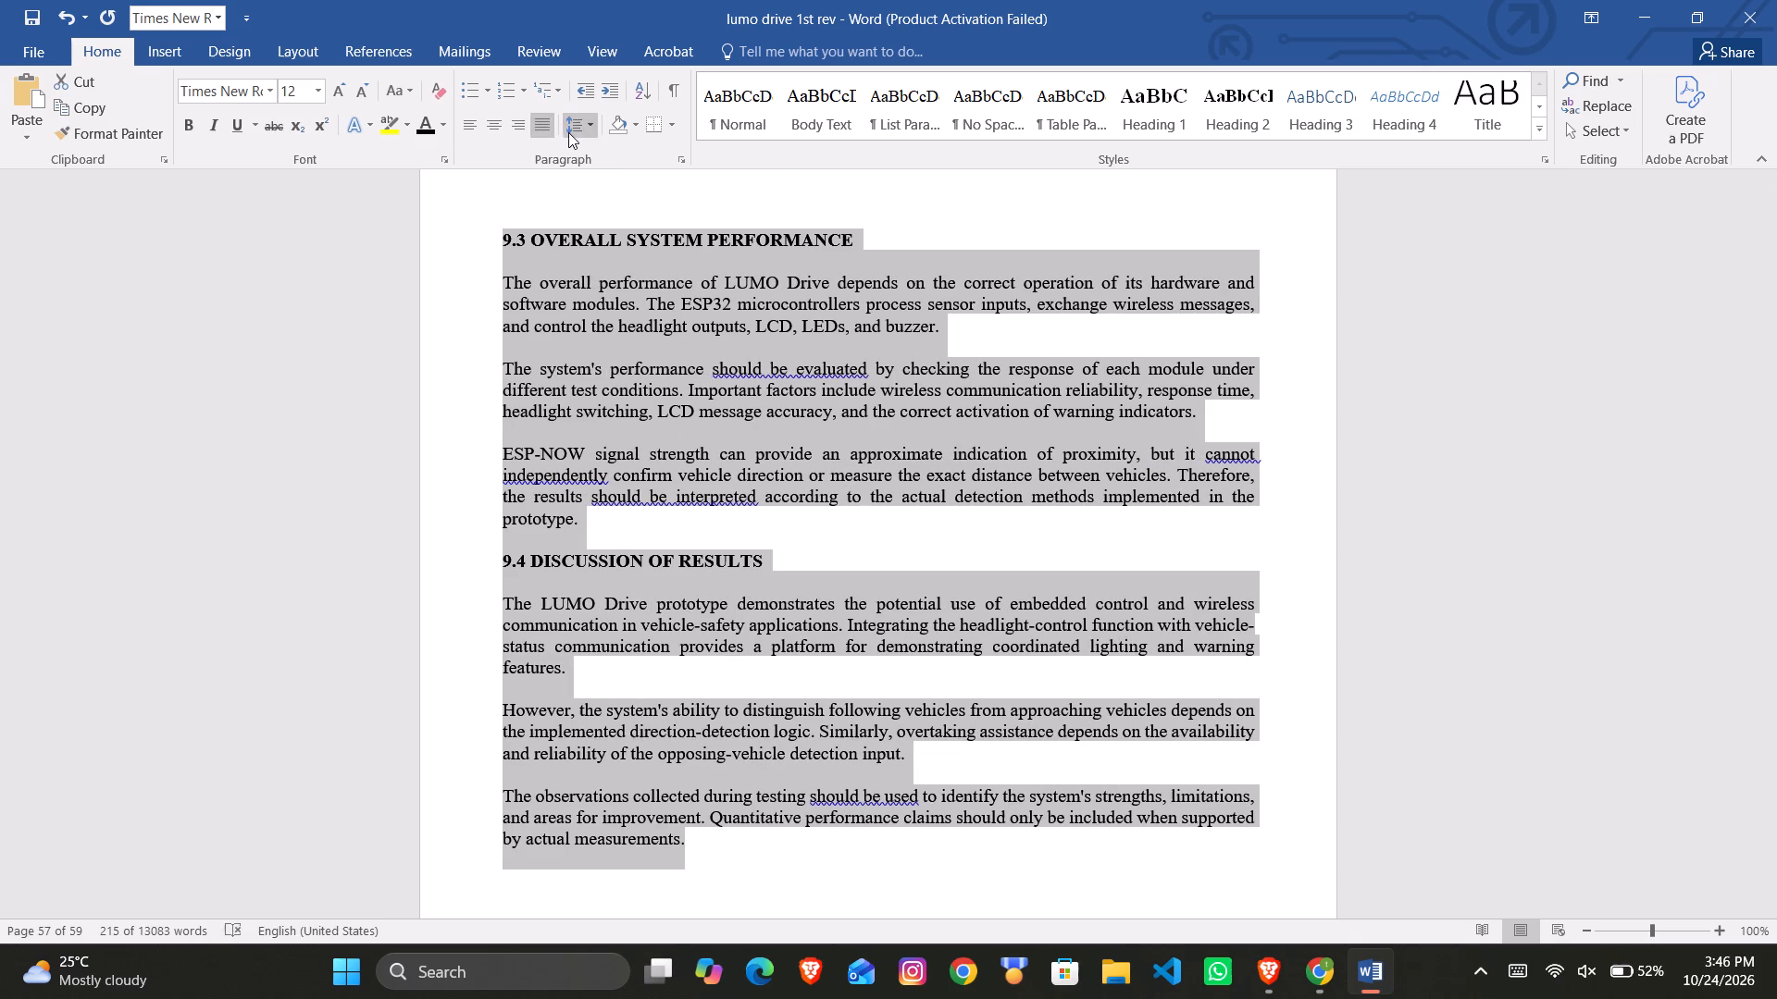
click(569, 130)
click(603, 205)
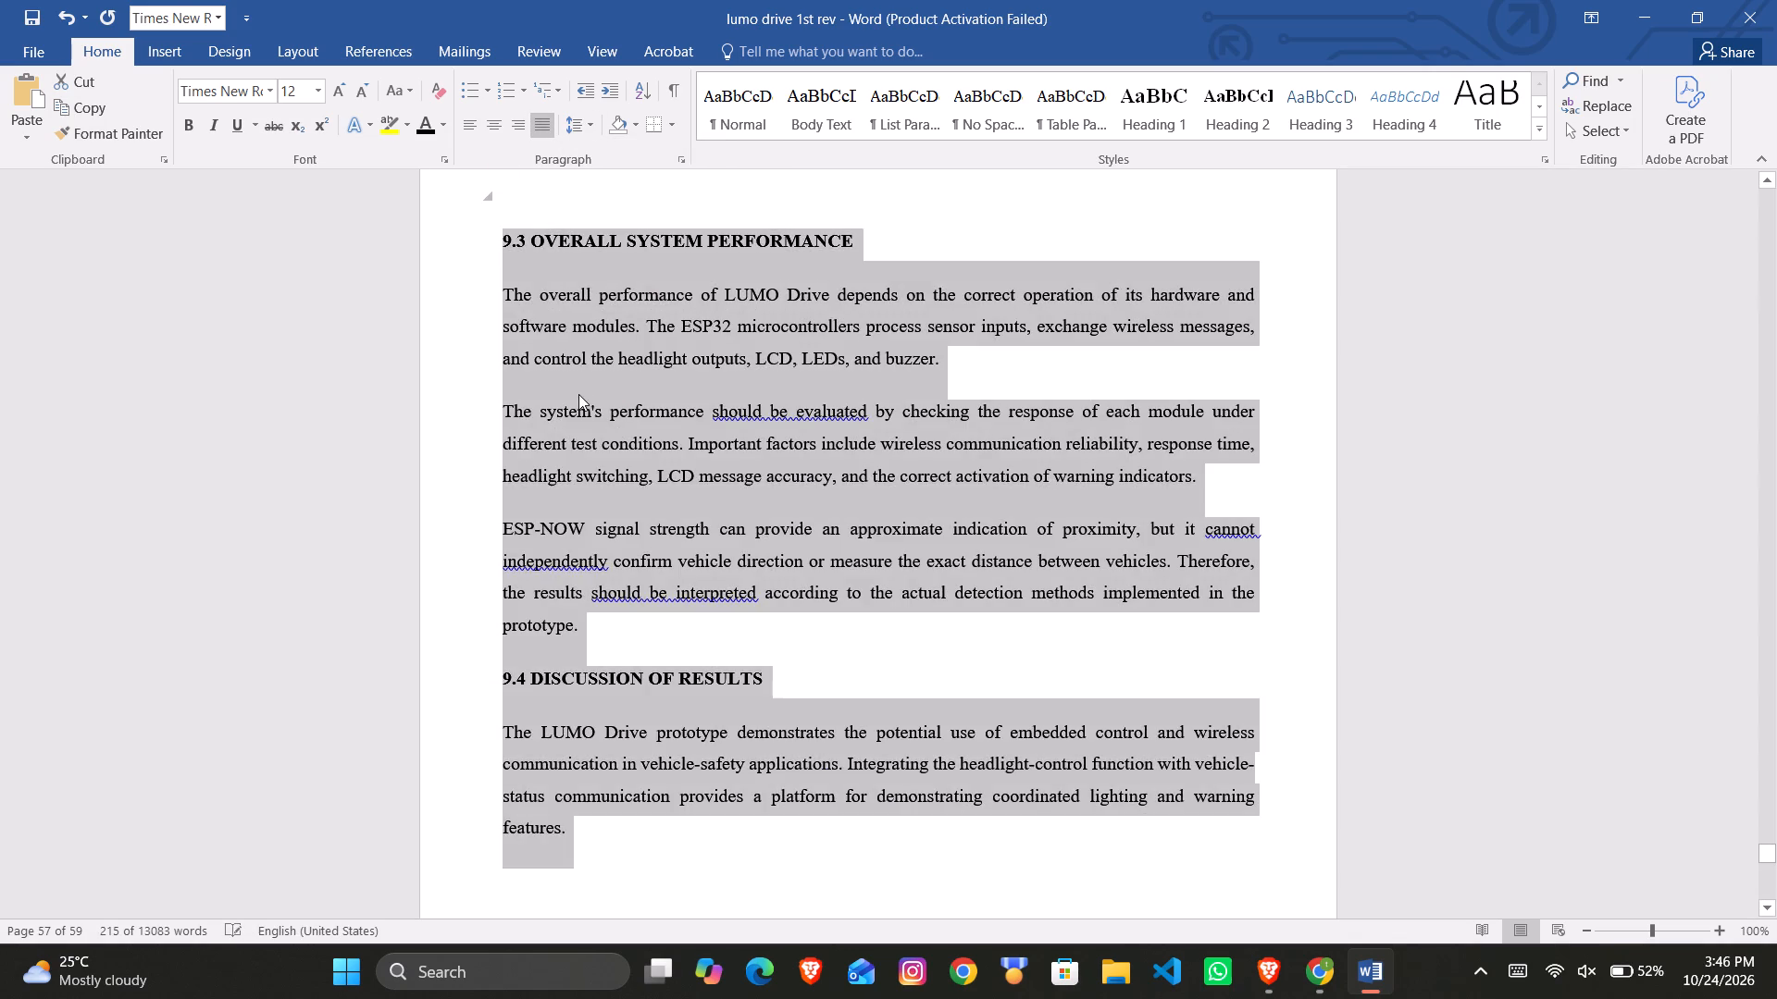
Delete the blank lines between the end of the 9.2.5 paragraph and the heading "9.3 OVERALL SYSTEM PERFORMANCE".
scroll(578, 394, up, 2)
click(519, 540)
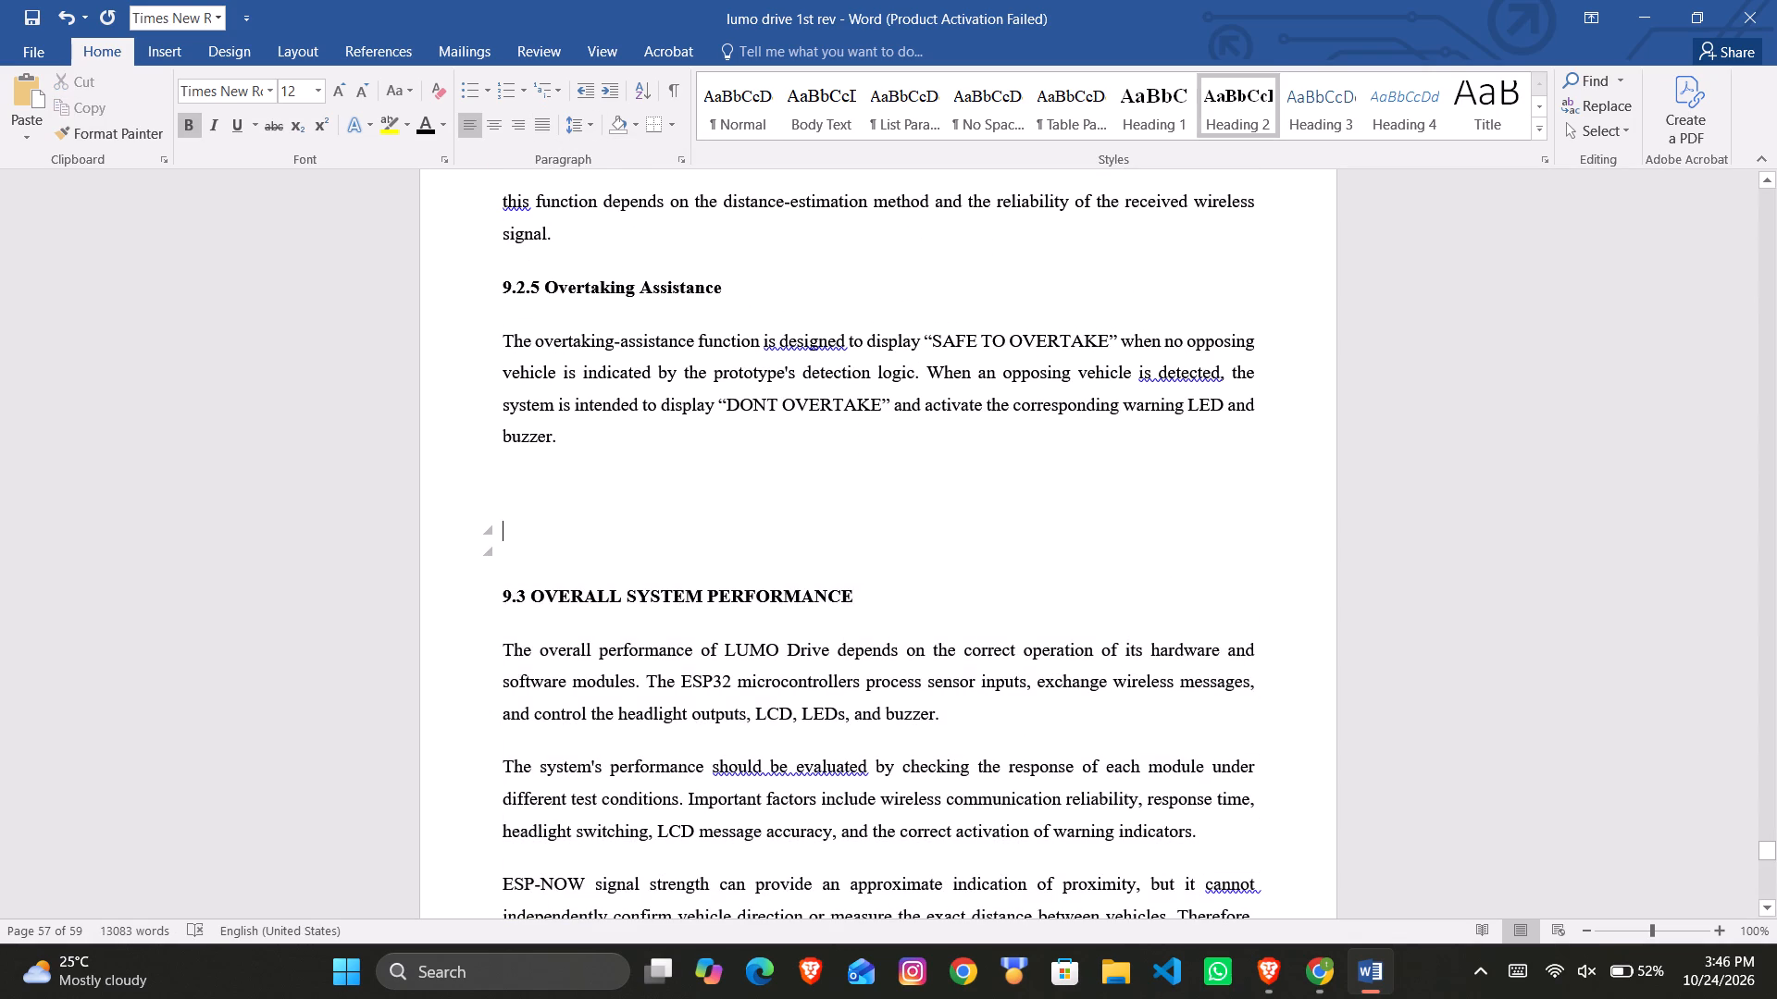
click(510, 572)
key(BackSpace)
key(BackSpace)
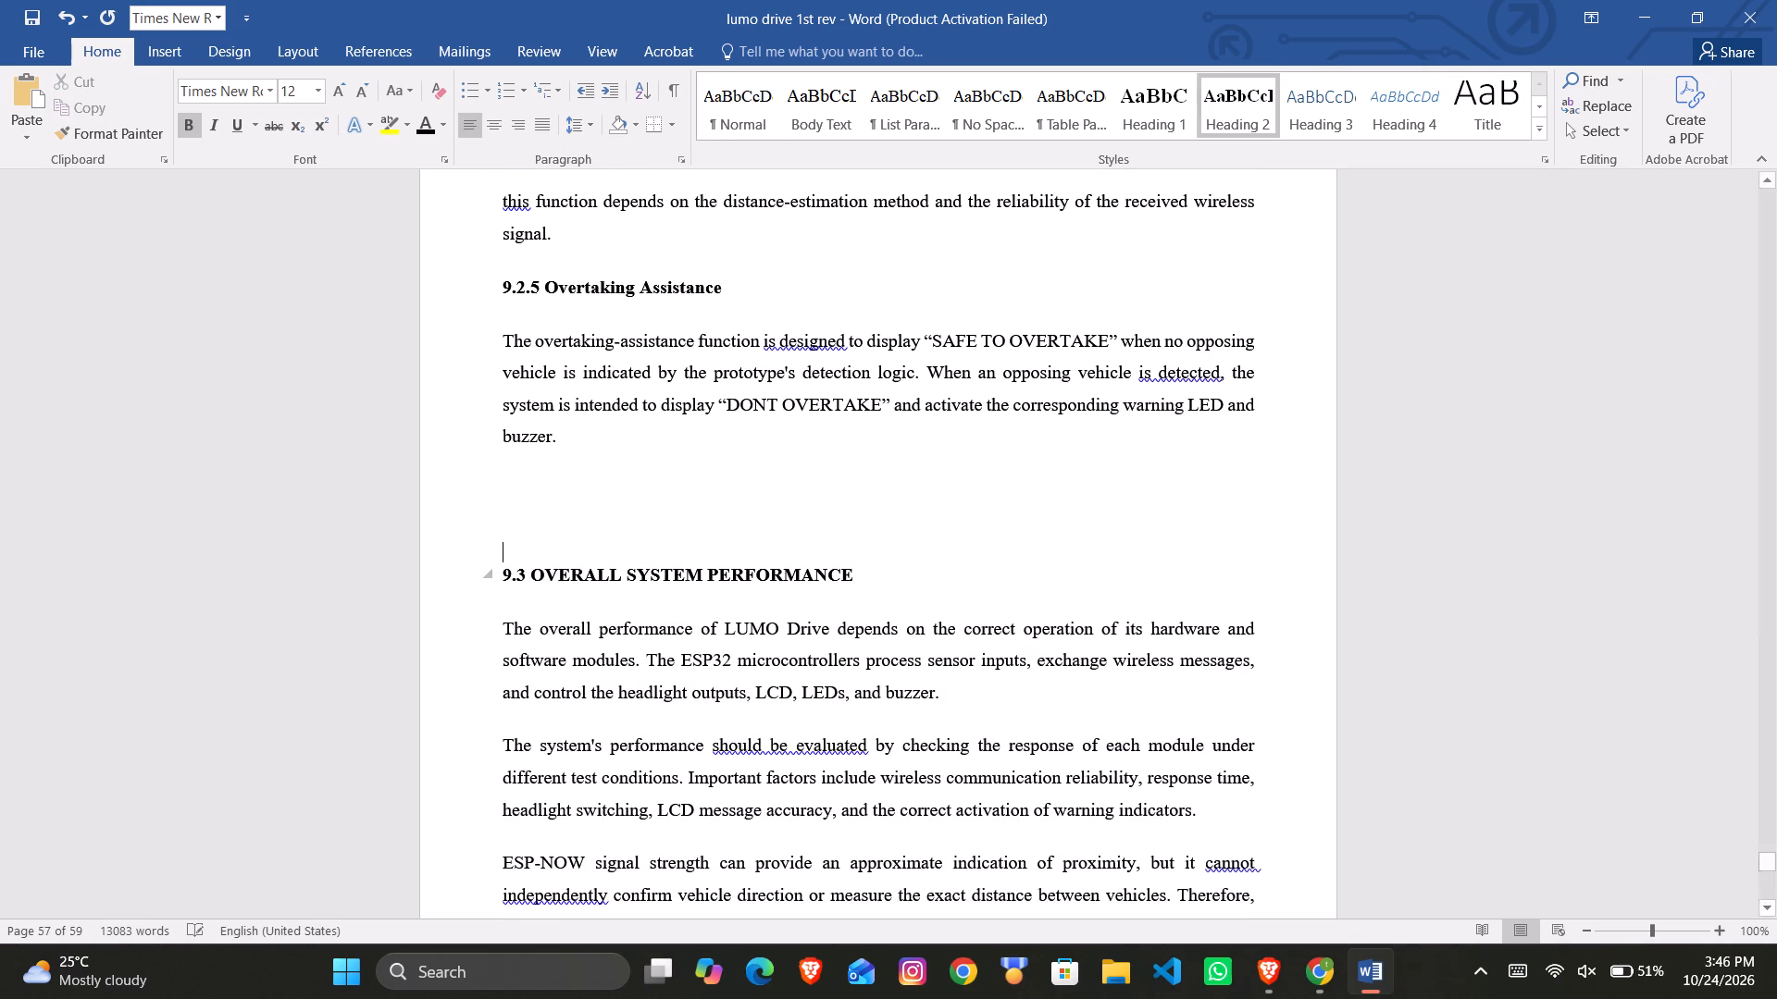
key(BackSpace)
key(BackSpace)
key(BackSpace)
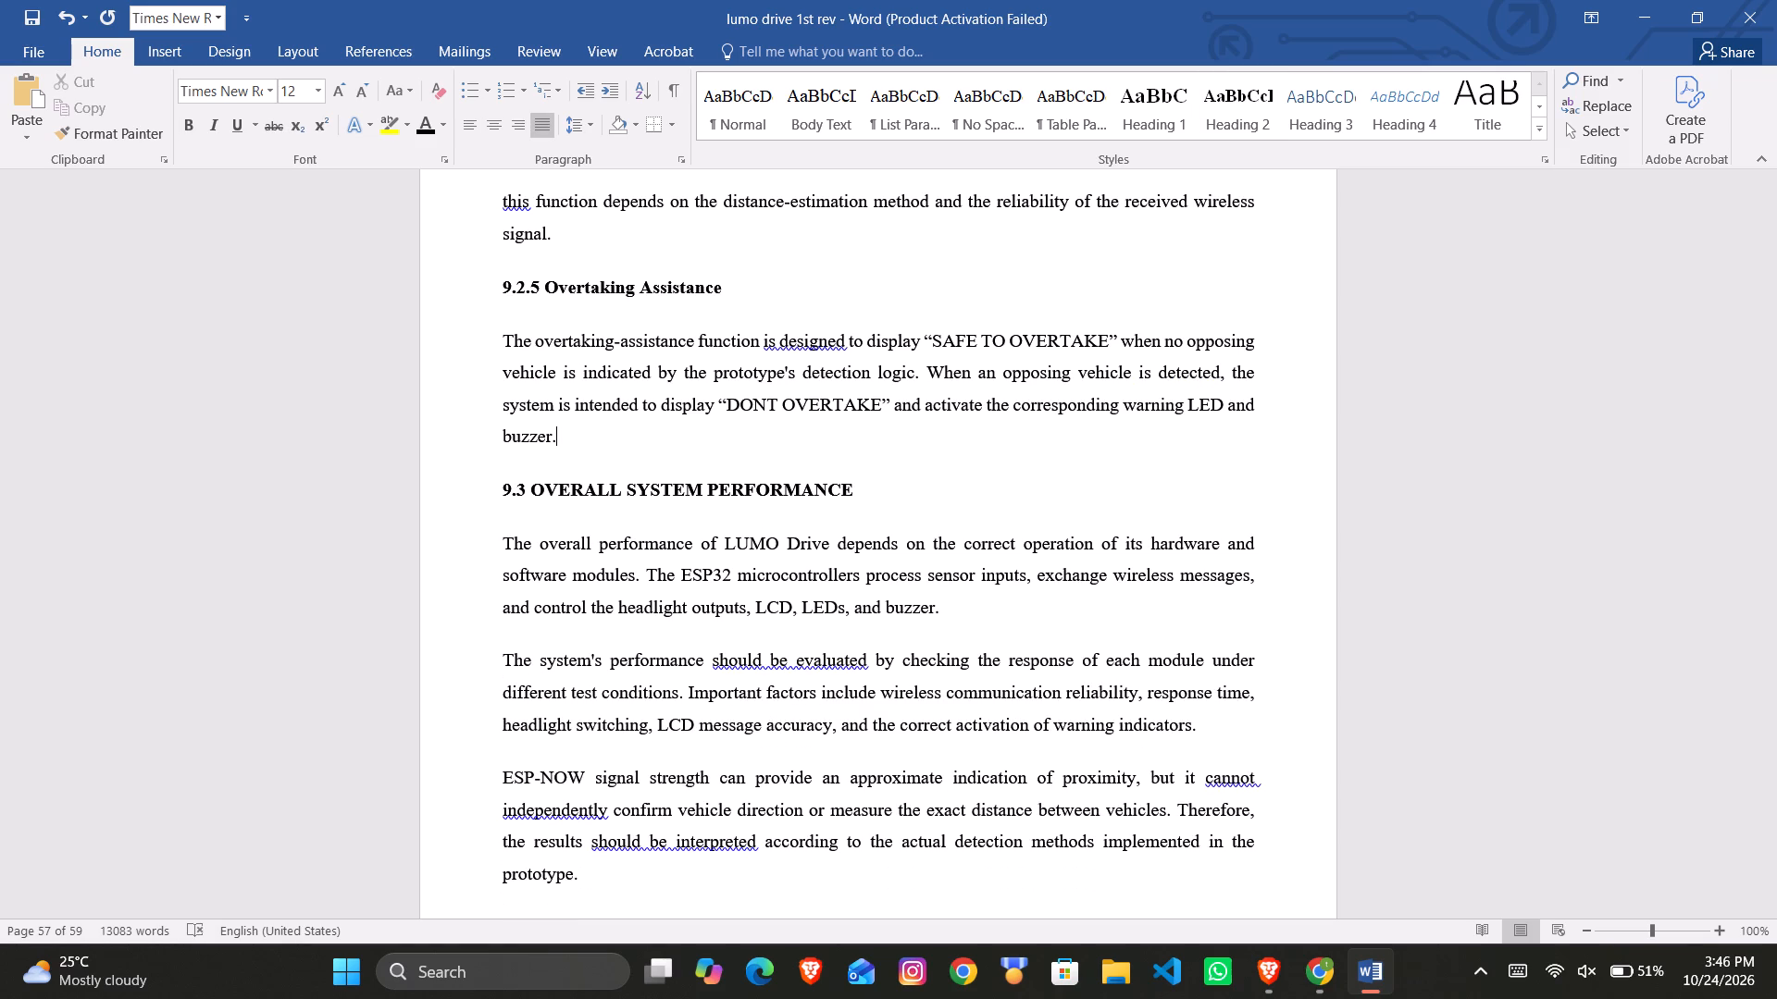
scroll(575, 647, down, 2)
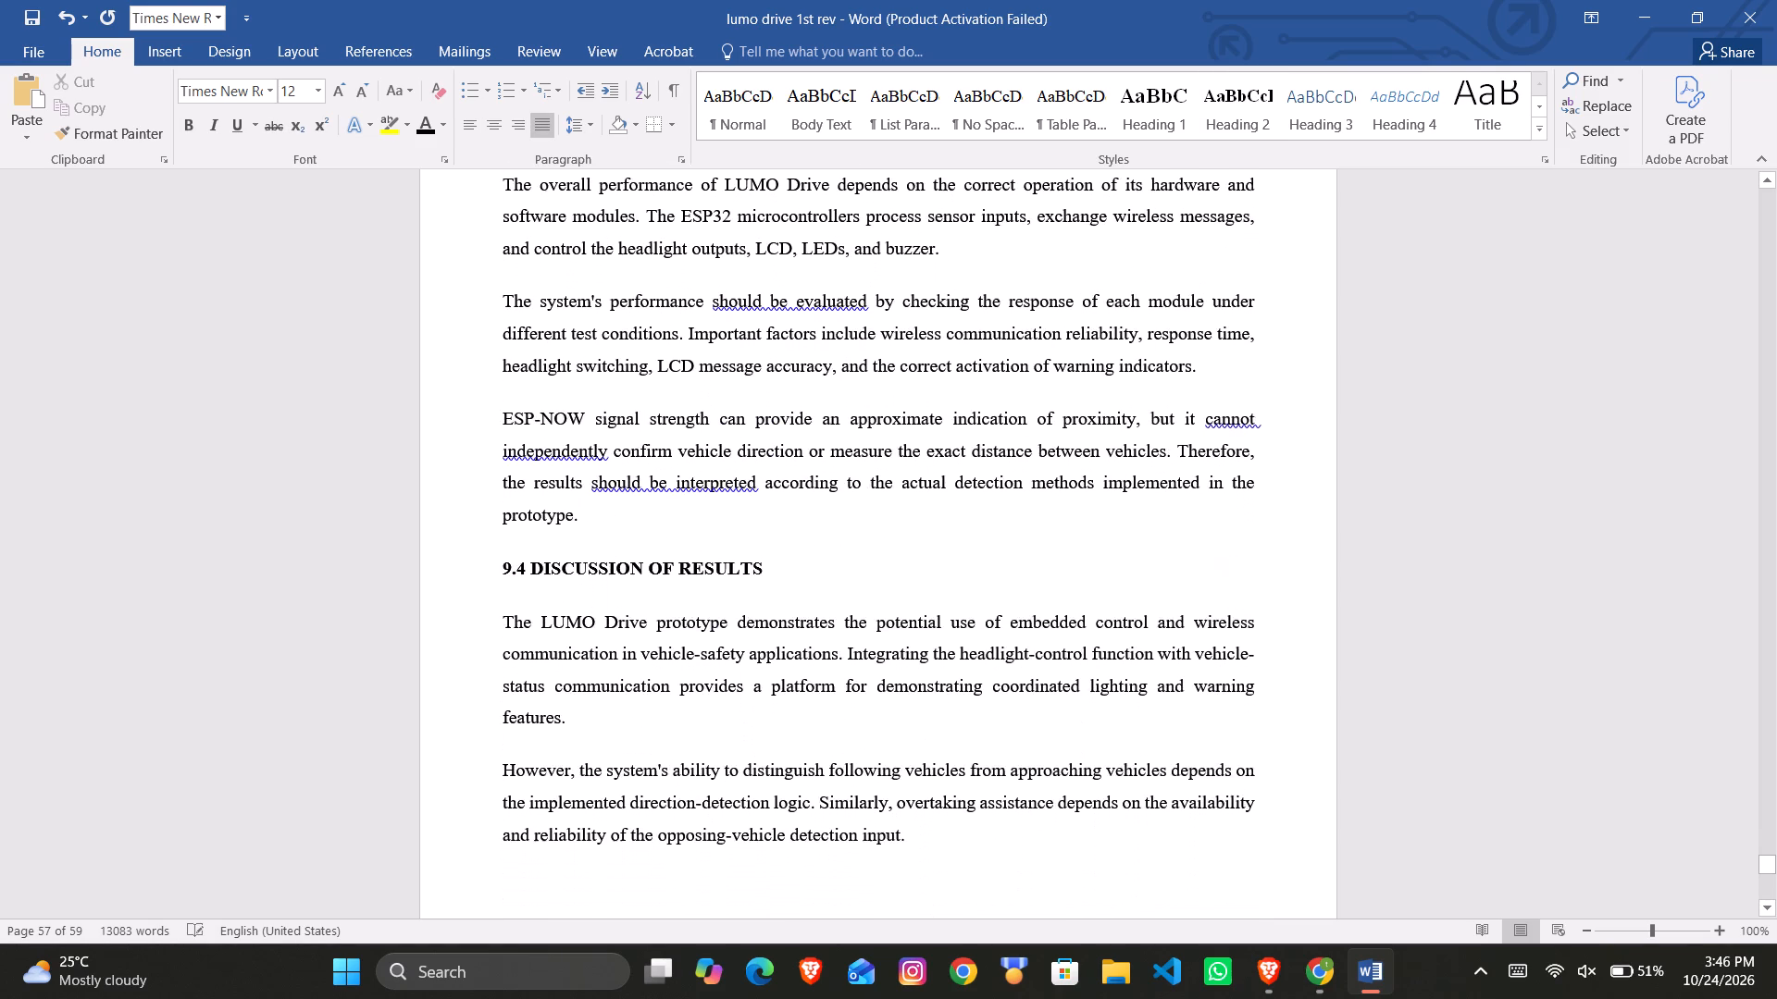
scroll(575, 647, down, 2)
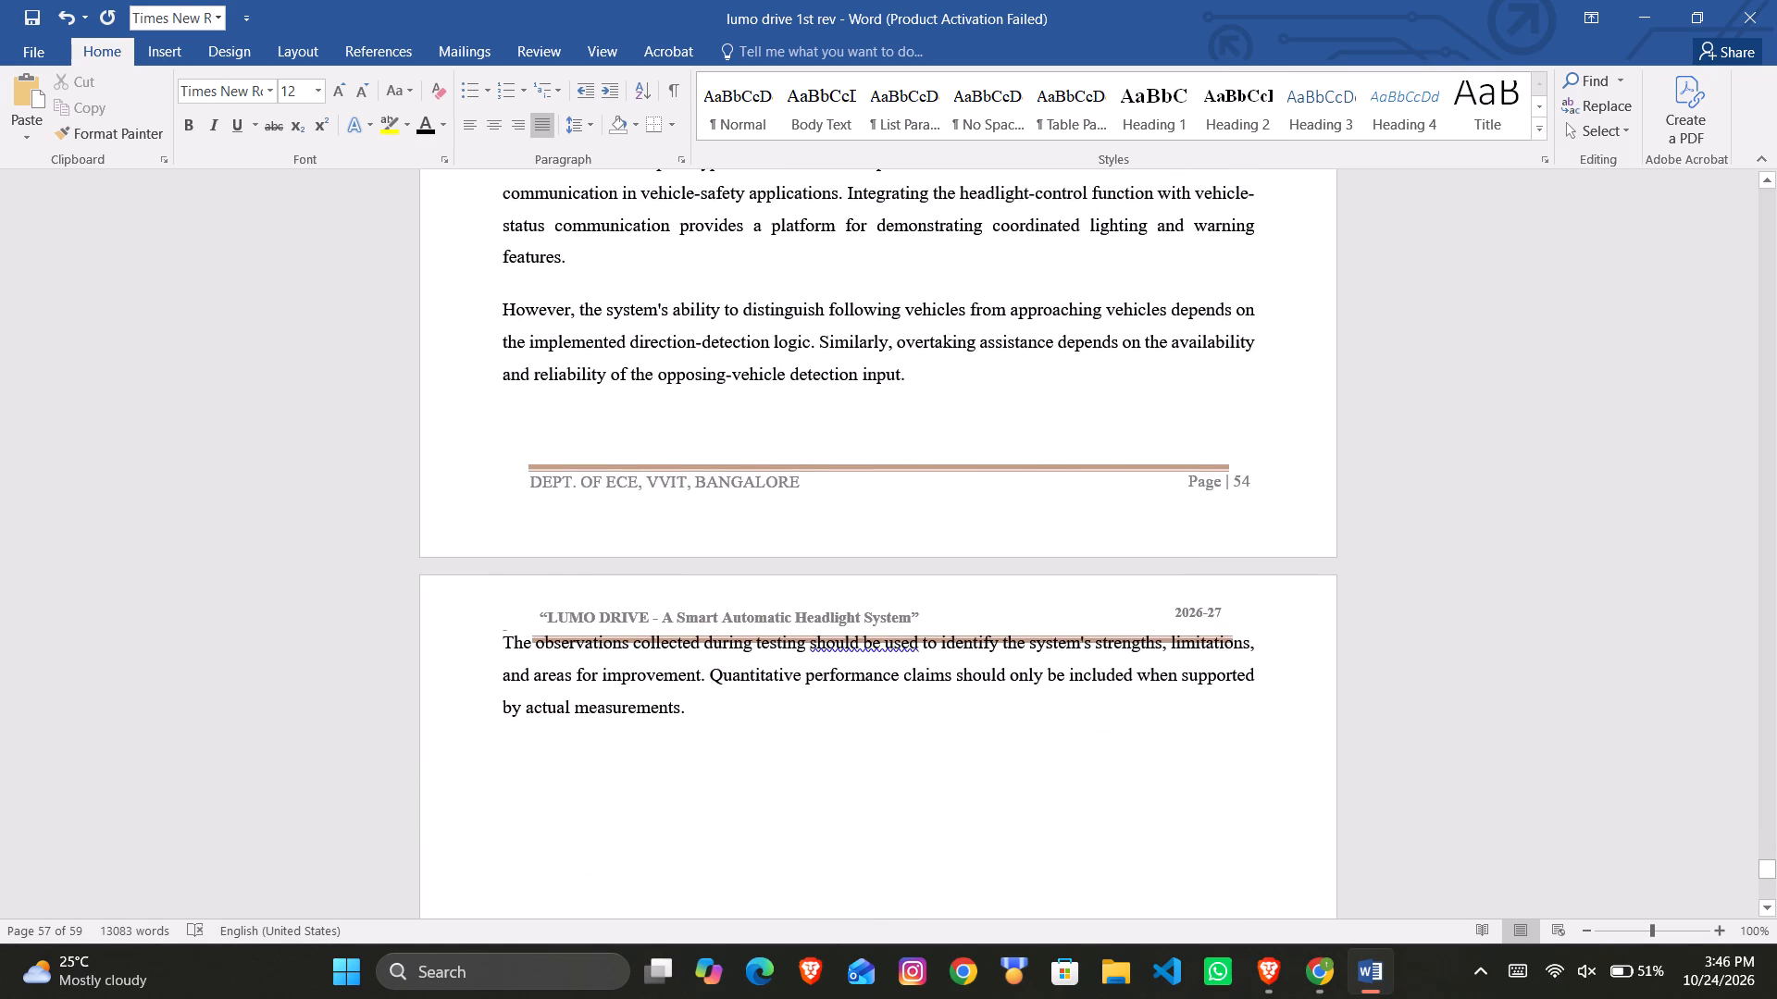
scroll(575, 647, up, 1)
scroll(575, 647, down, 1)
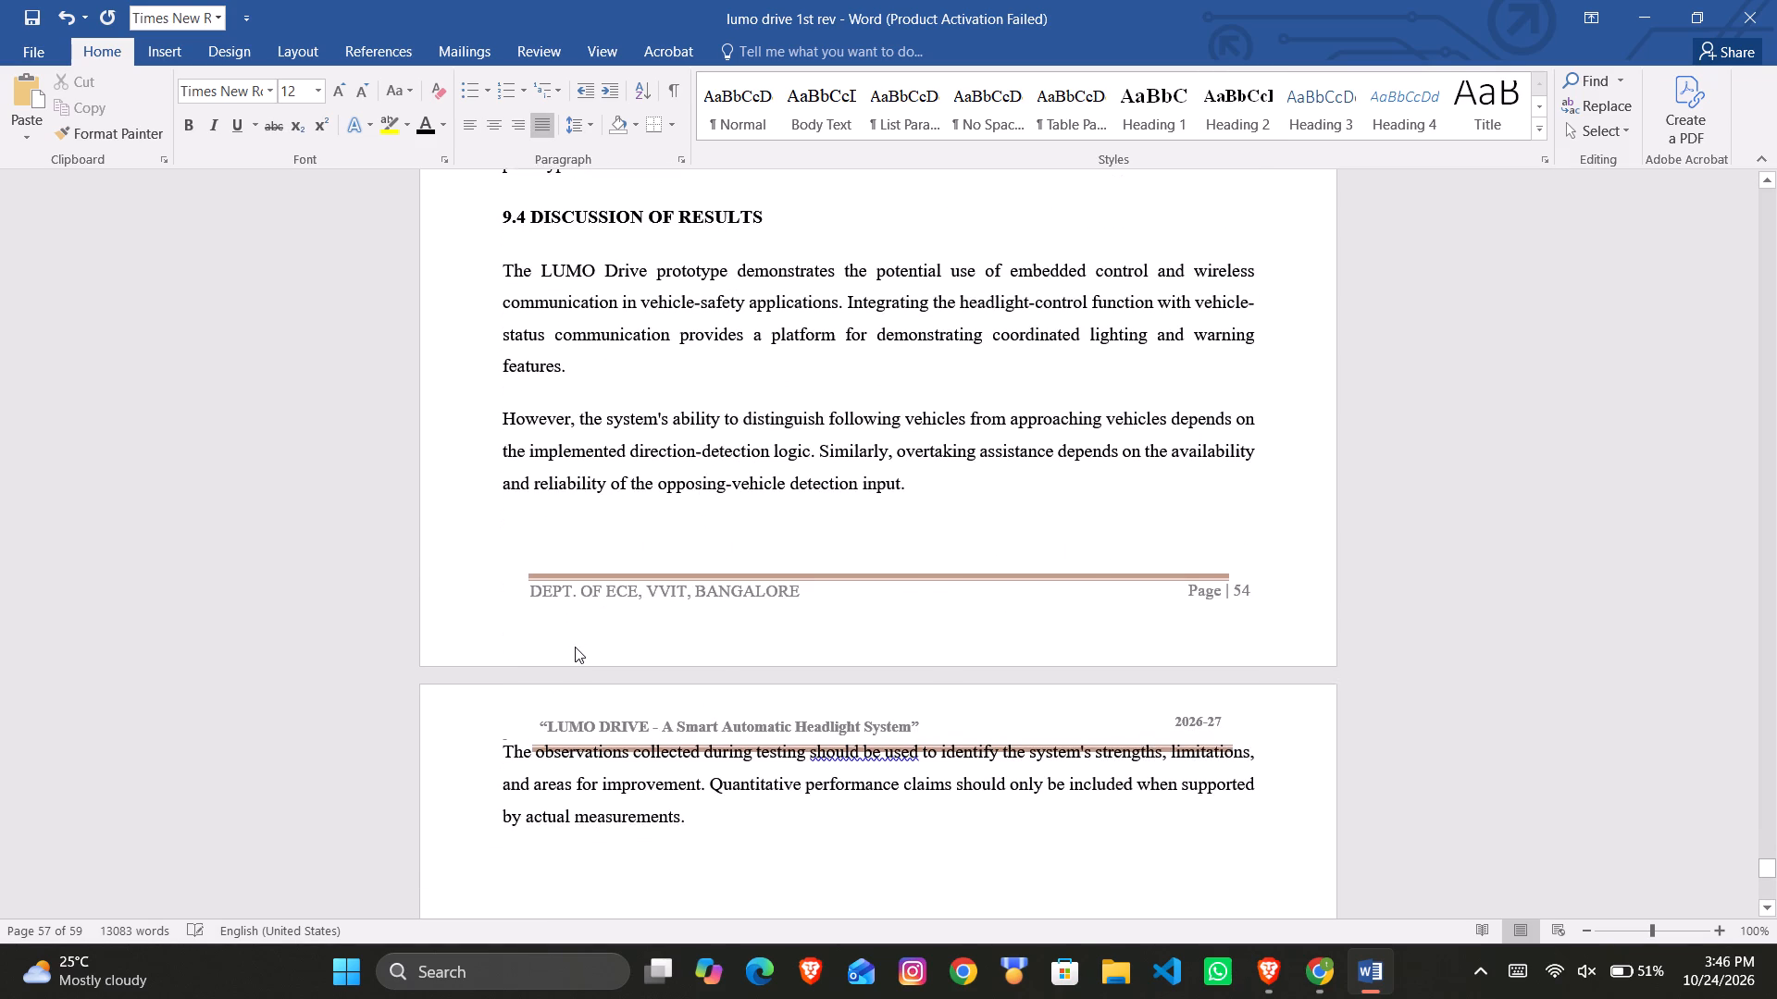
Delete the last paragraph of section 9.4, starting "The observations collected during testing", along with its trailing blank lines.
scroll(575, 647, down, 2)
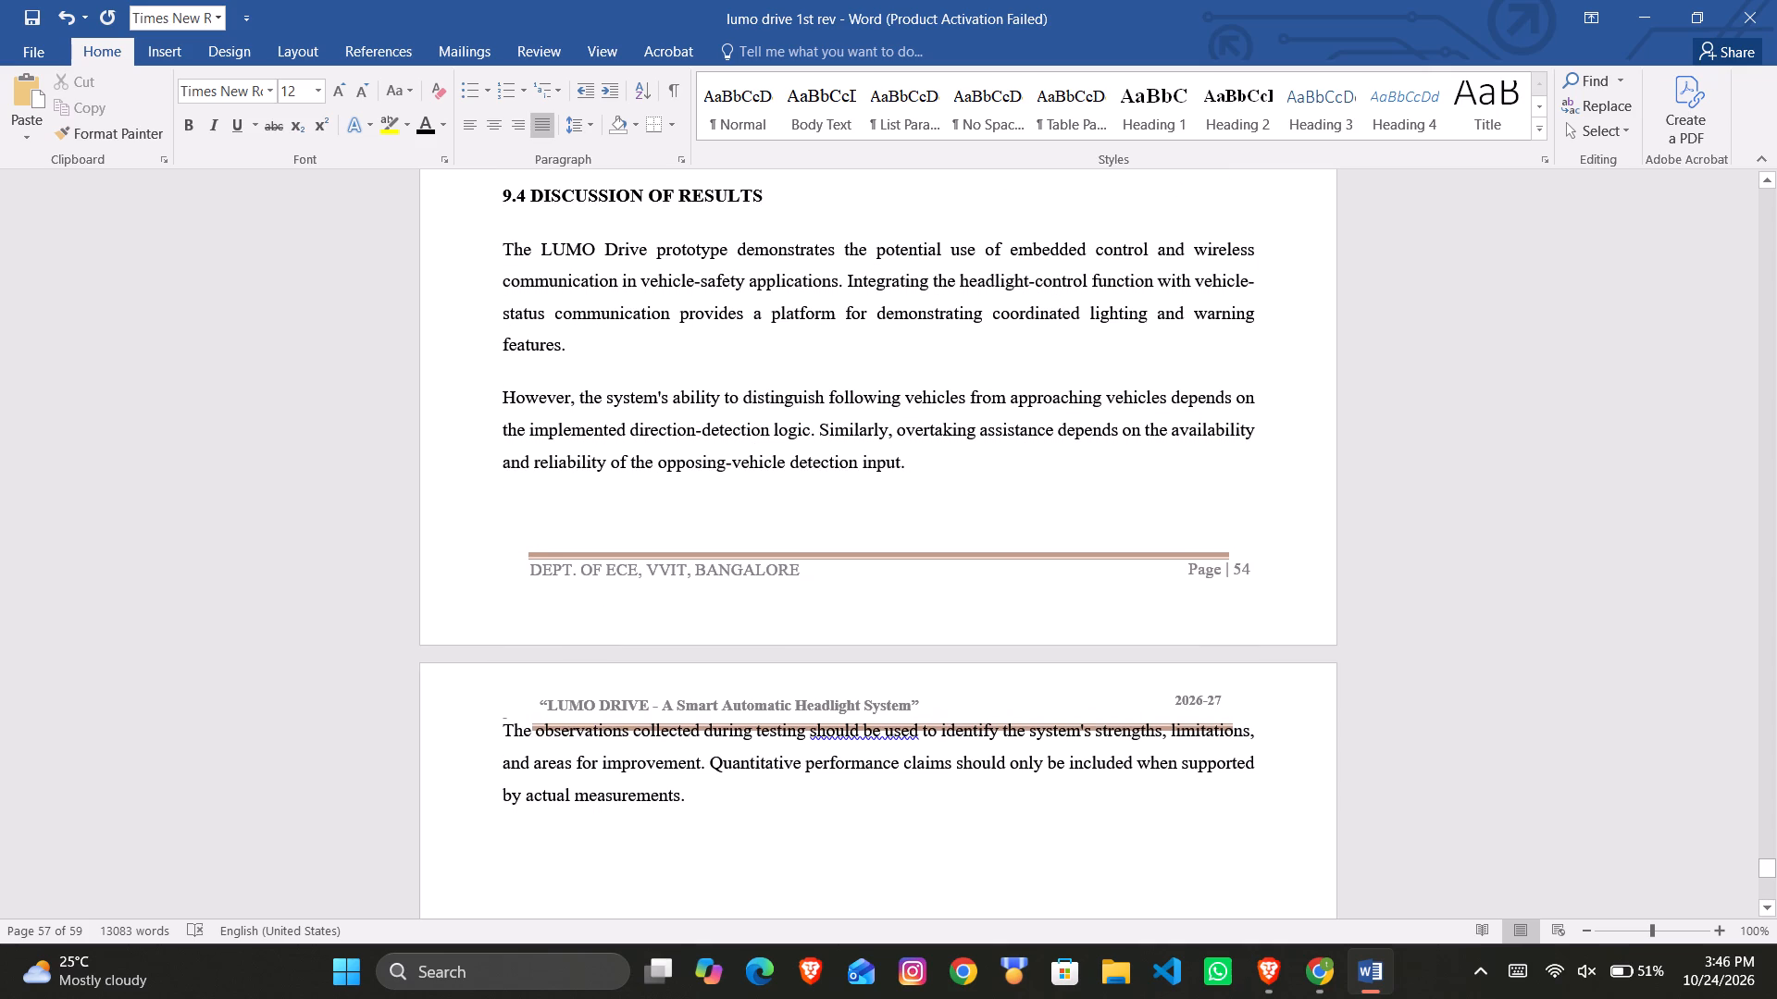
scroll(575, 647, down, 1)
drag(690, 805, 495, 727)
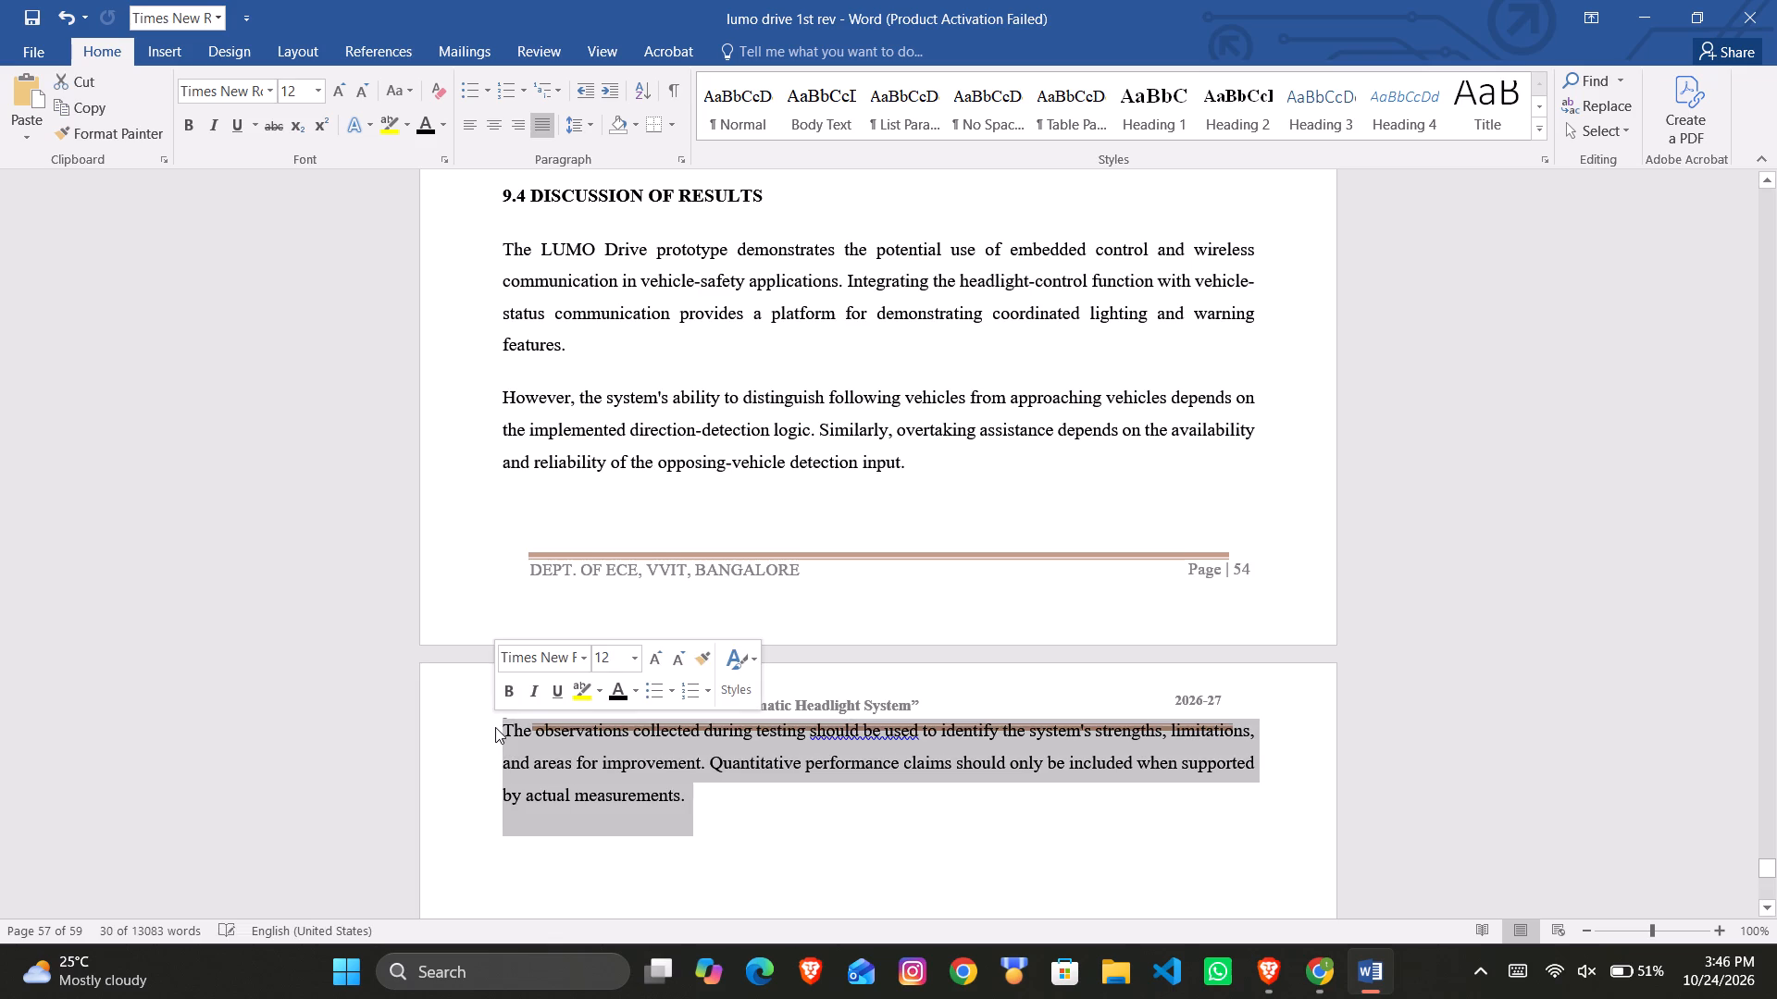
key(BackSpace)
key(BackSpace)
key(BackSpace)
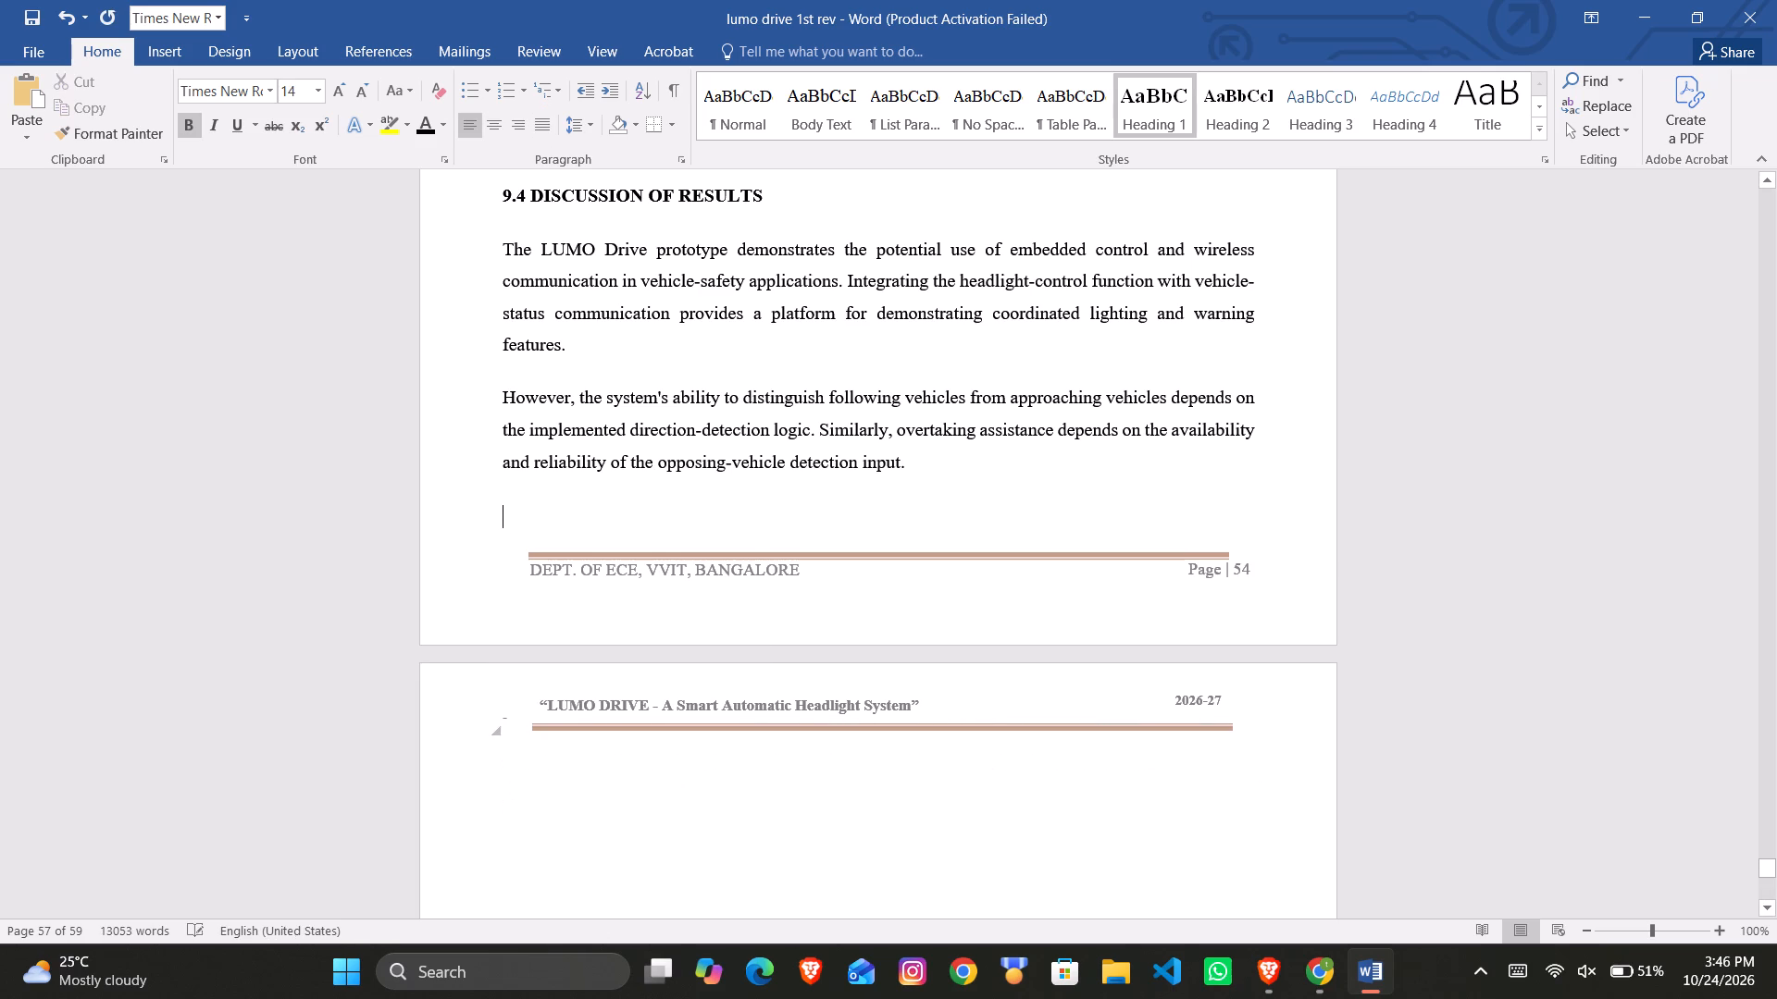
Remove the blank lines above the "CHAPTER 10" heading so it starts at the top of its page, one line below the header.
scroll(495, 727, down, 2)
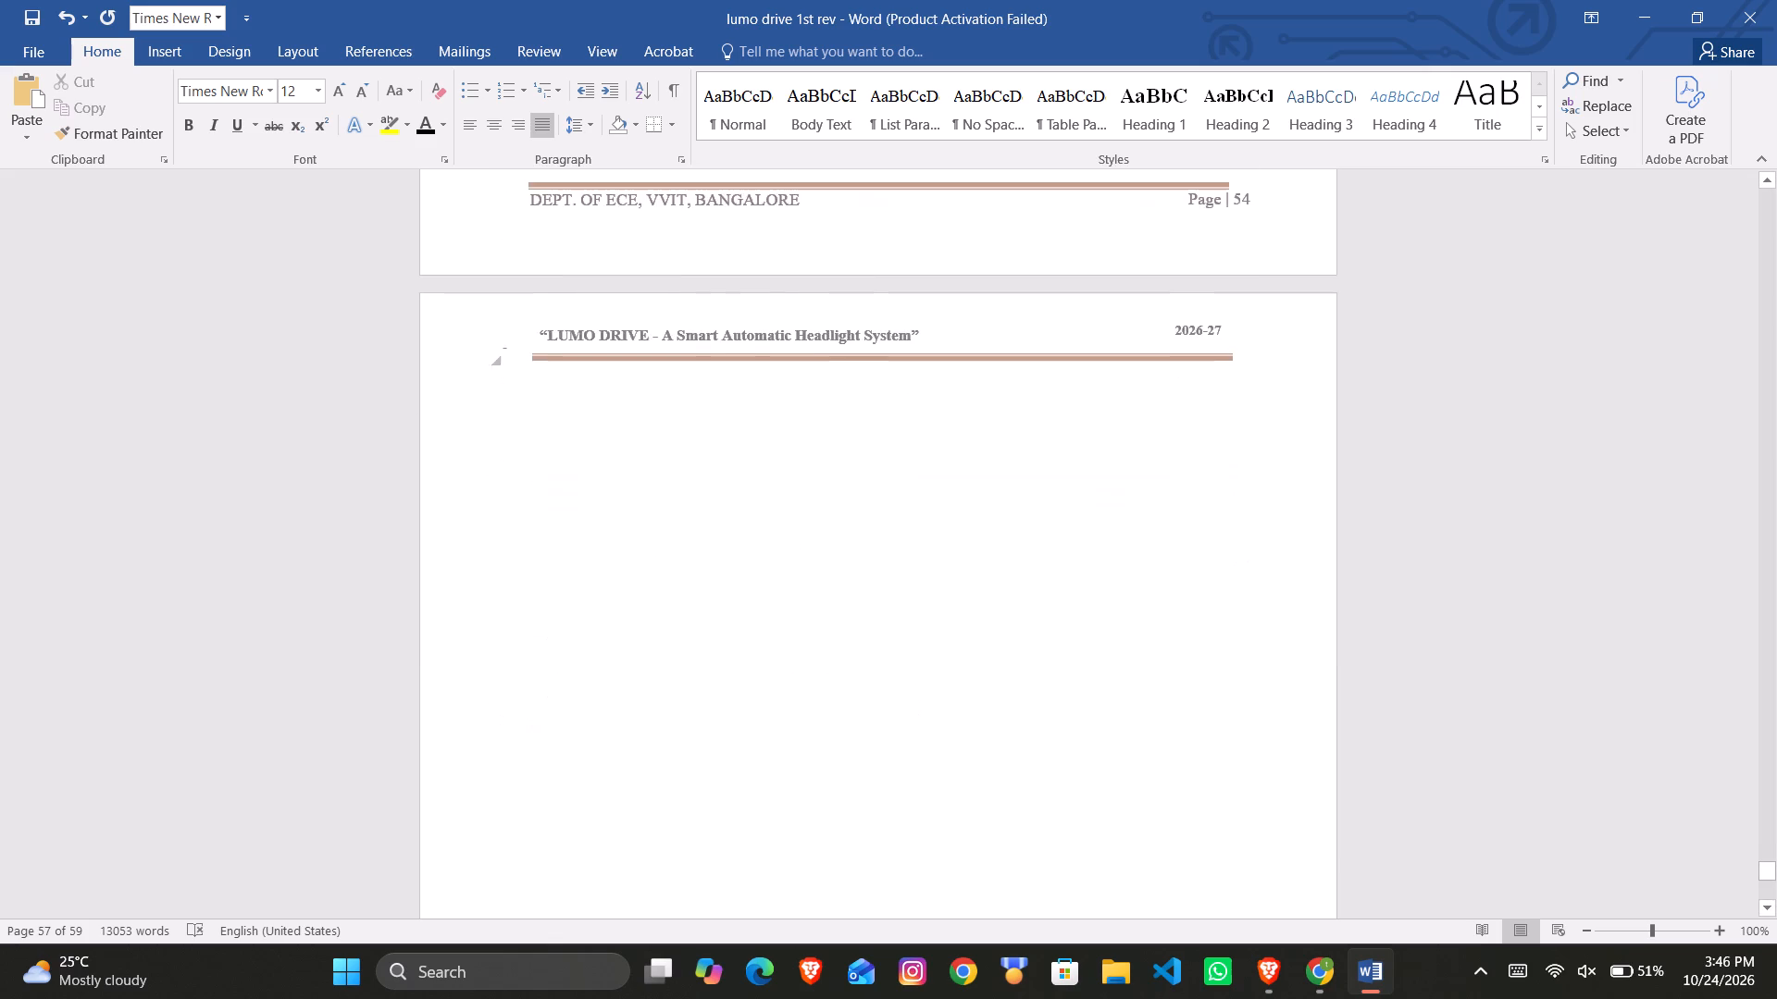
scroll(495, 727, down, 2)
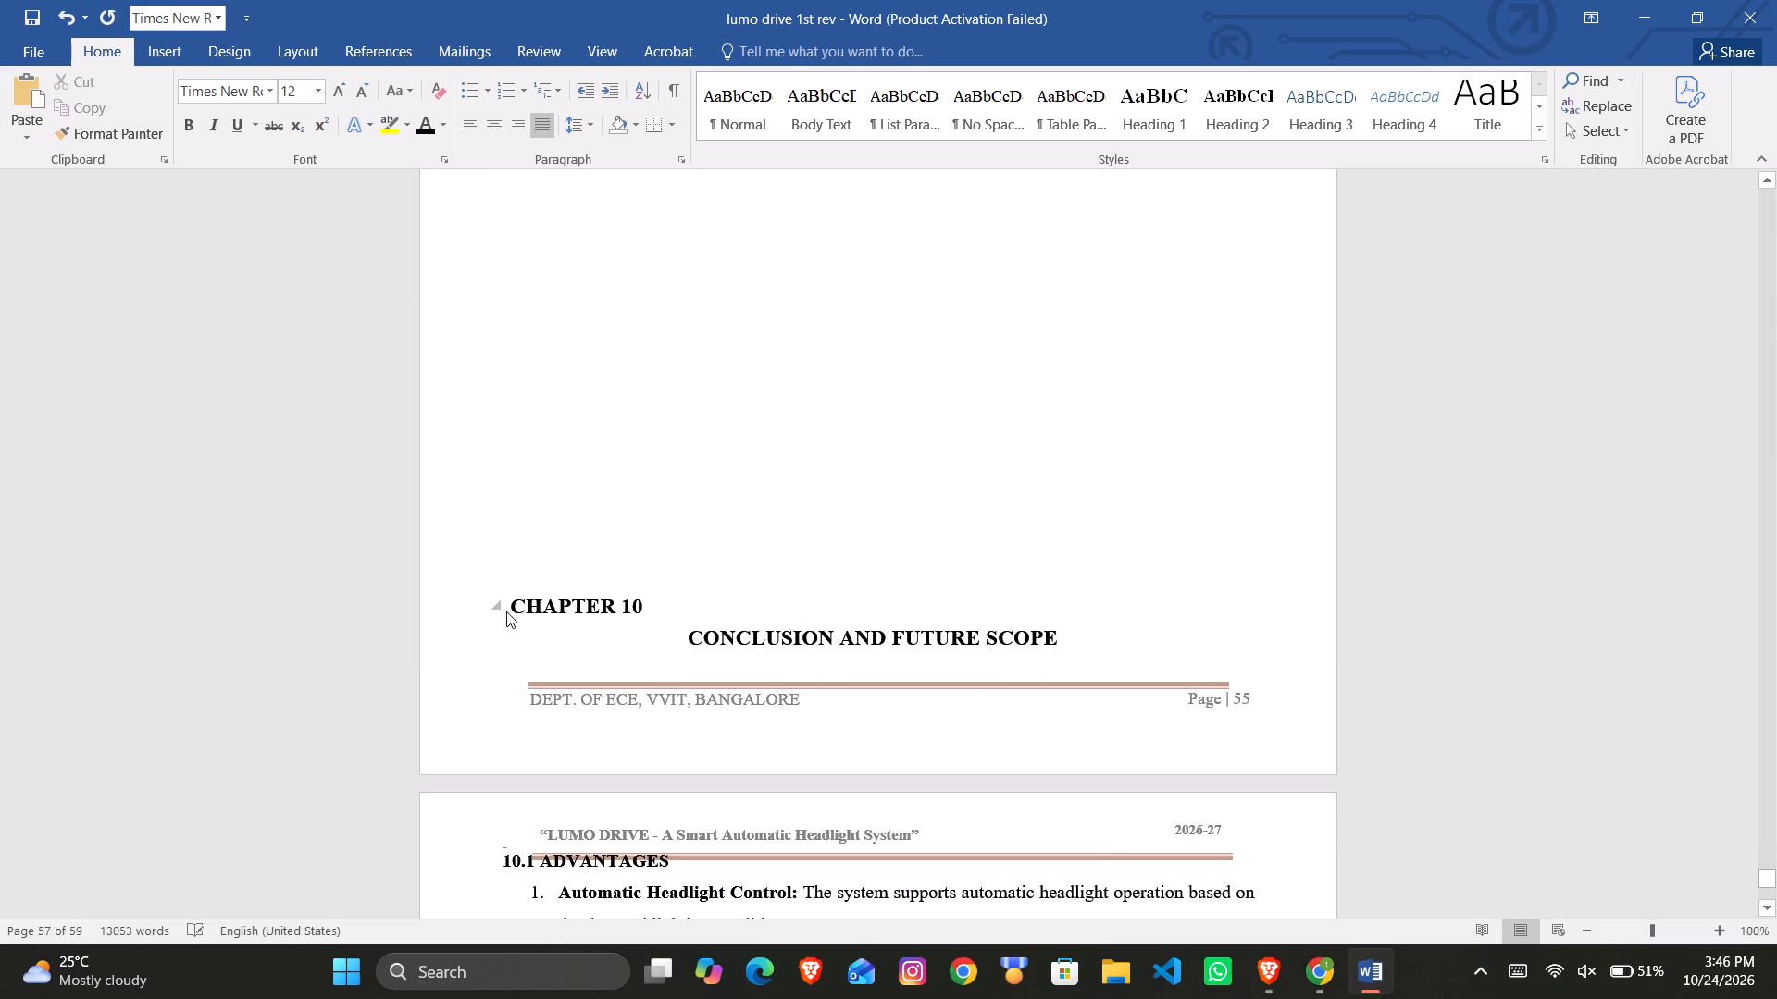
click(513, 598)
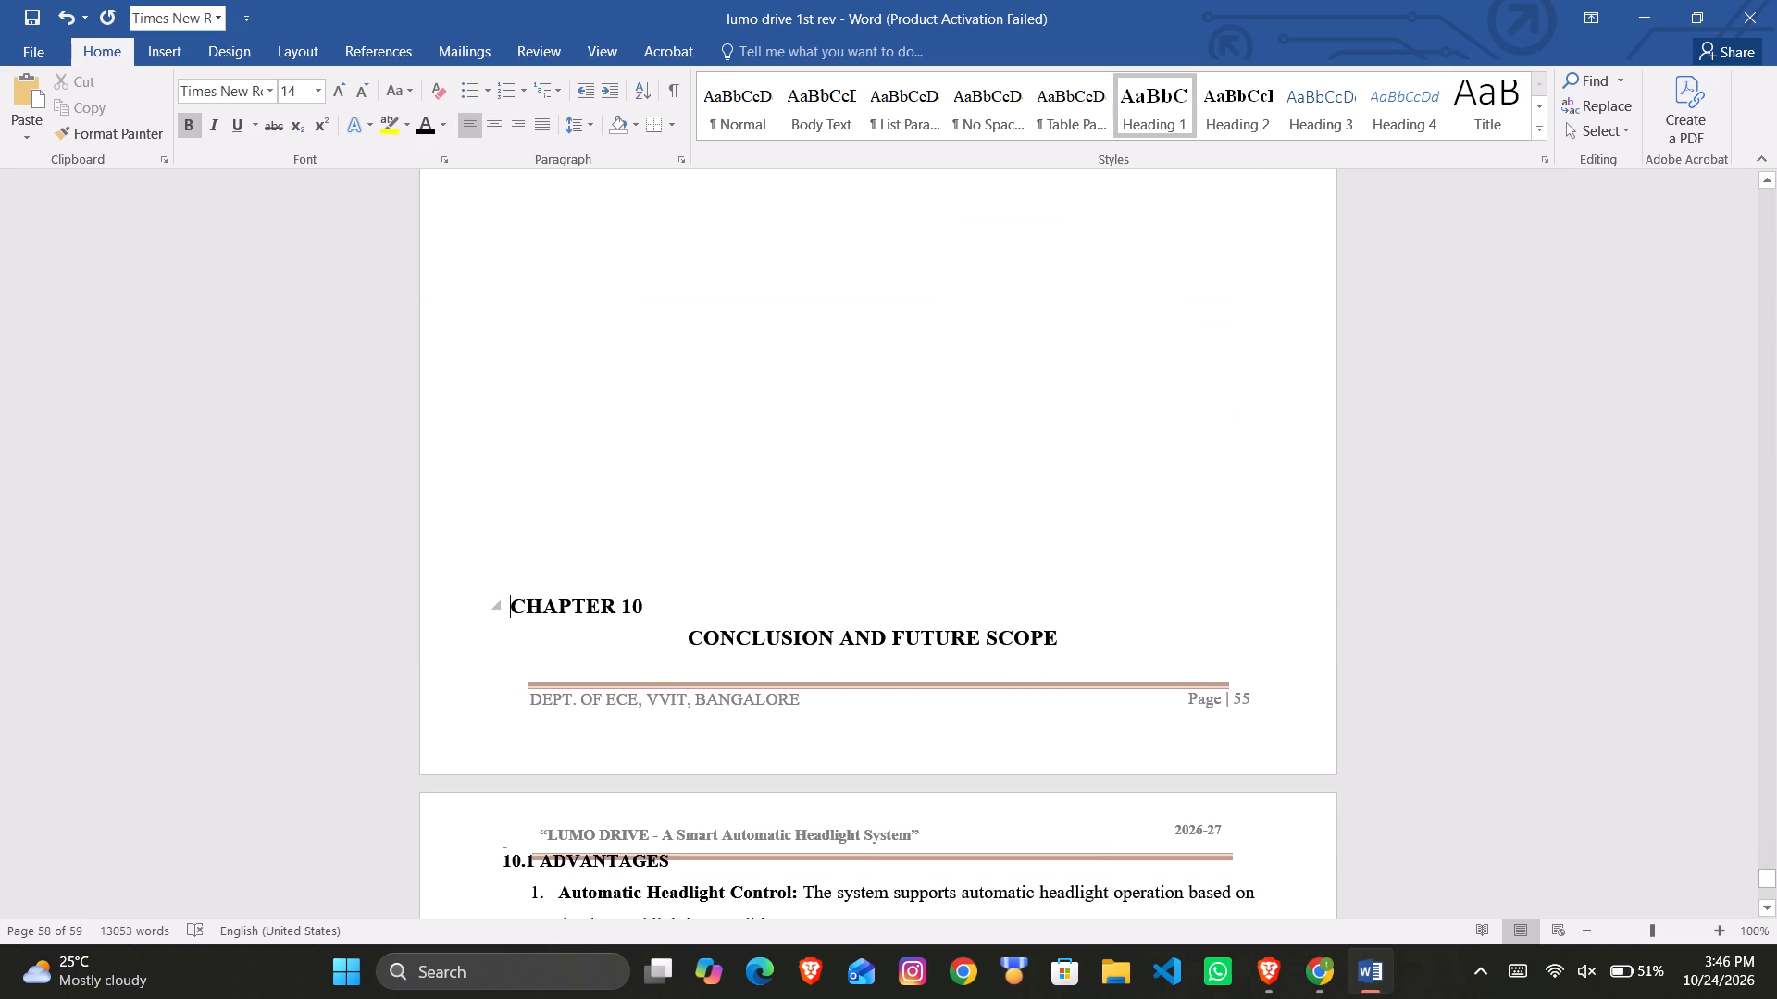
scroll(513, 598, up, 3)
key(BackSpace)
key(BackSpace)
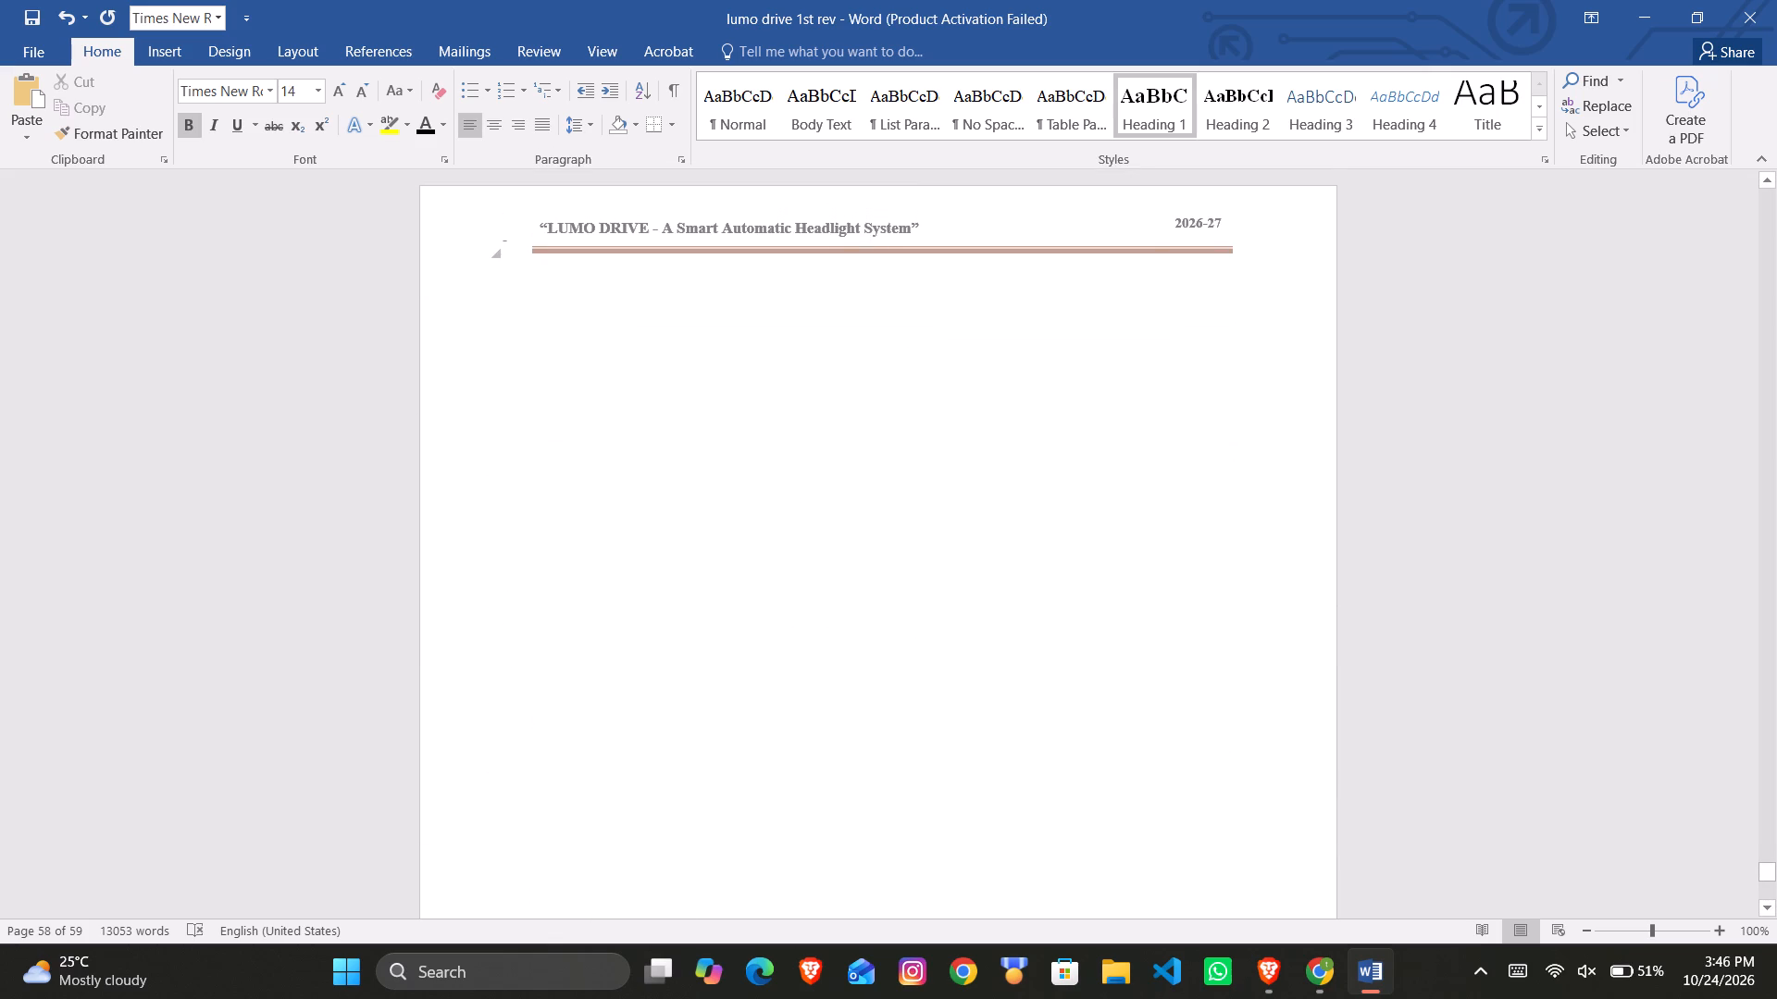
key(BackSpace)
key(BackSpace)
key(BackSpace)
key(BackSpace)
key(BackSpace)
scroll(513, 598, up, 1)
key(BackSpace)
key(BackSpace)
key(BackSpace)
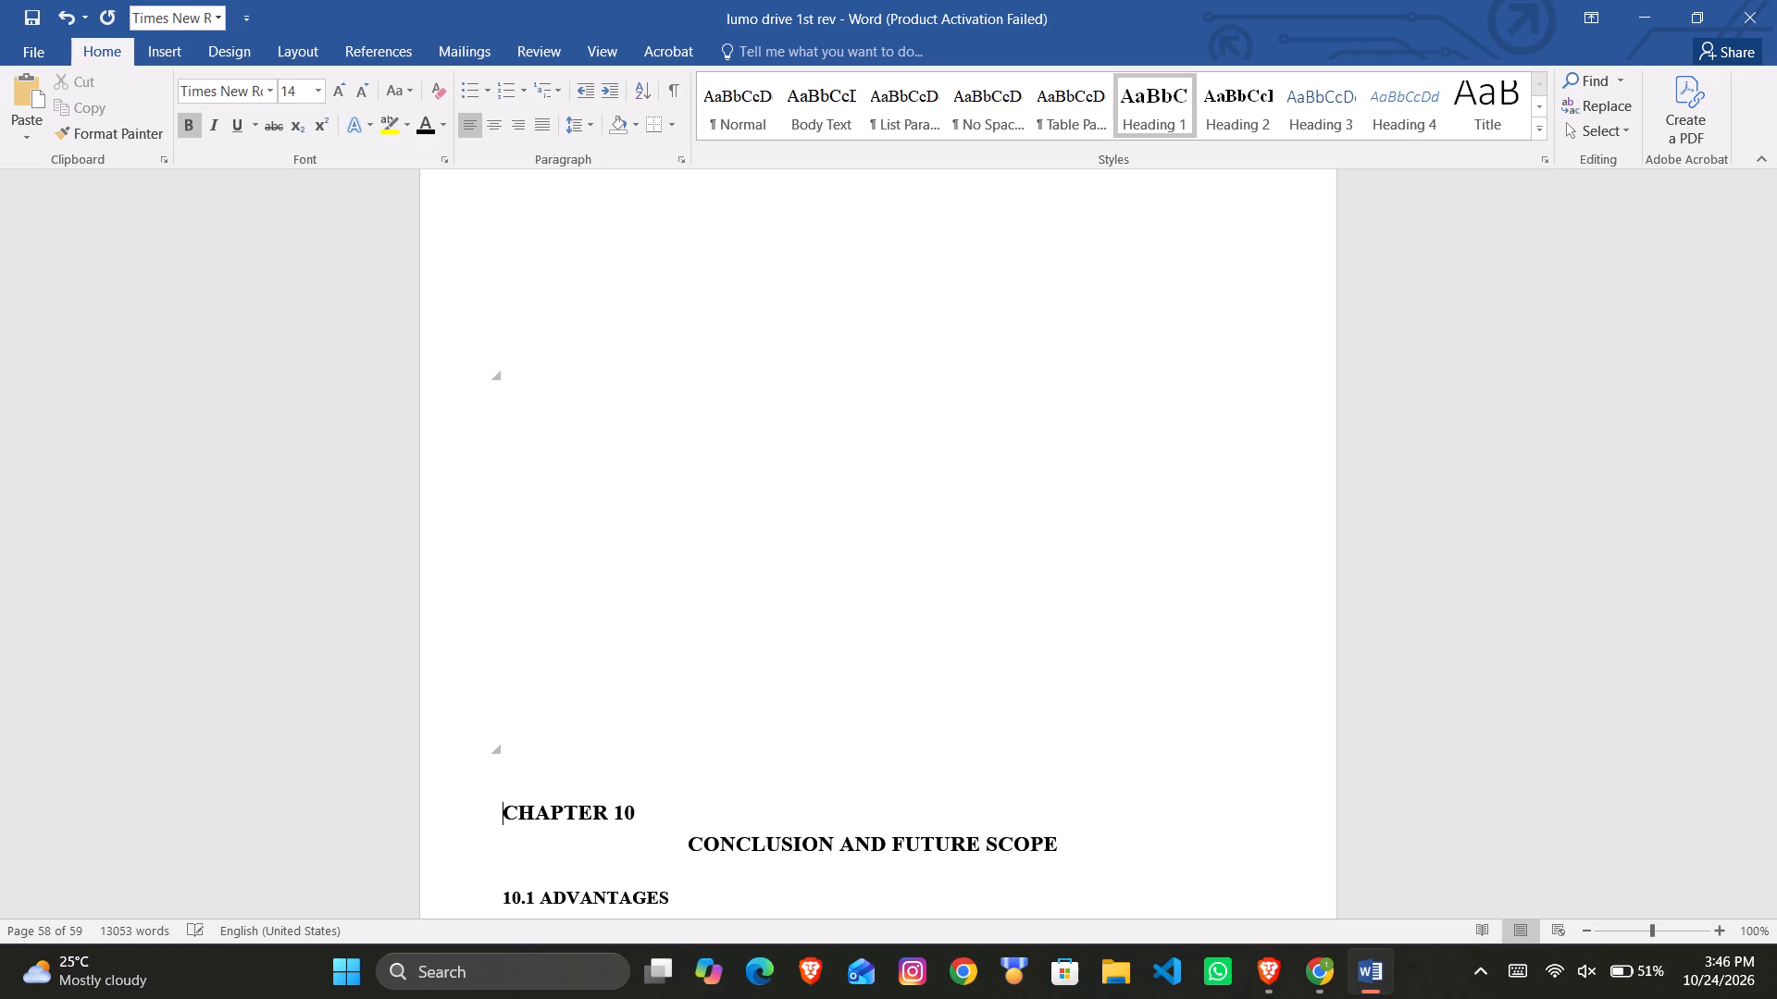
key(BackSpace)
key(BackSpace)
scroll(513, 598, up, 1)
key(BackSpace)
key(BackSpace)
key(BackSpace)
key(BackSpace)
key(BackSpace)
key(BackSpace)
key(BackSpace)
key(BackSpace)
key(BackSpace)
key(BackSpace)
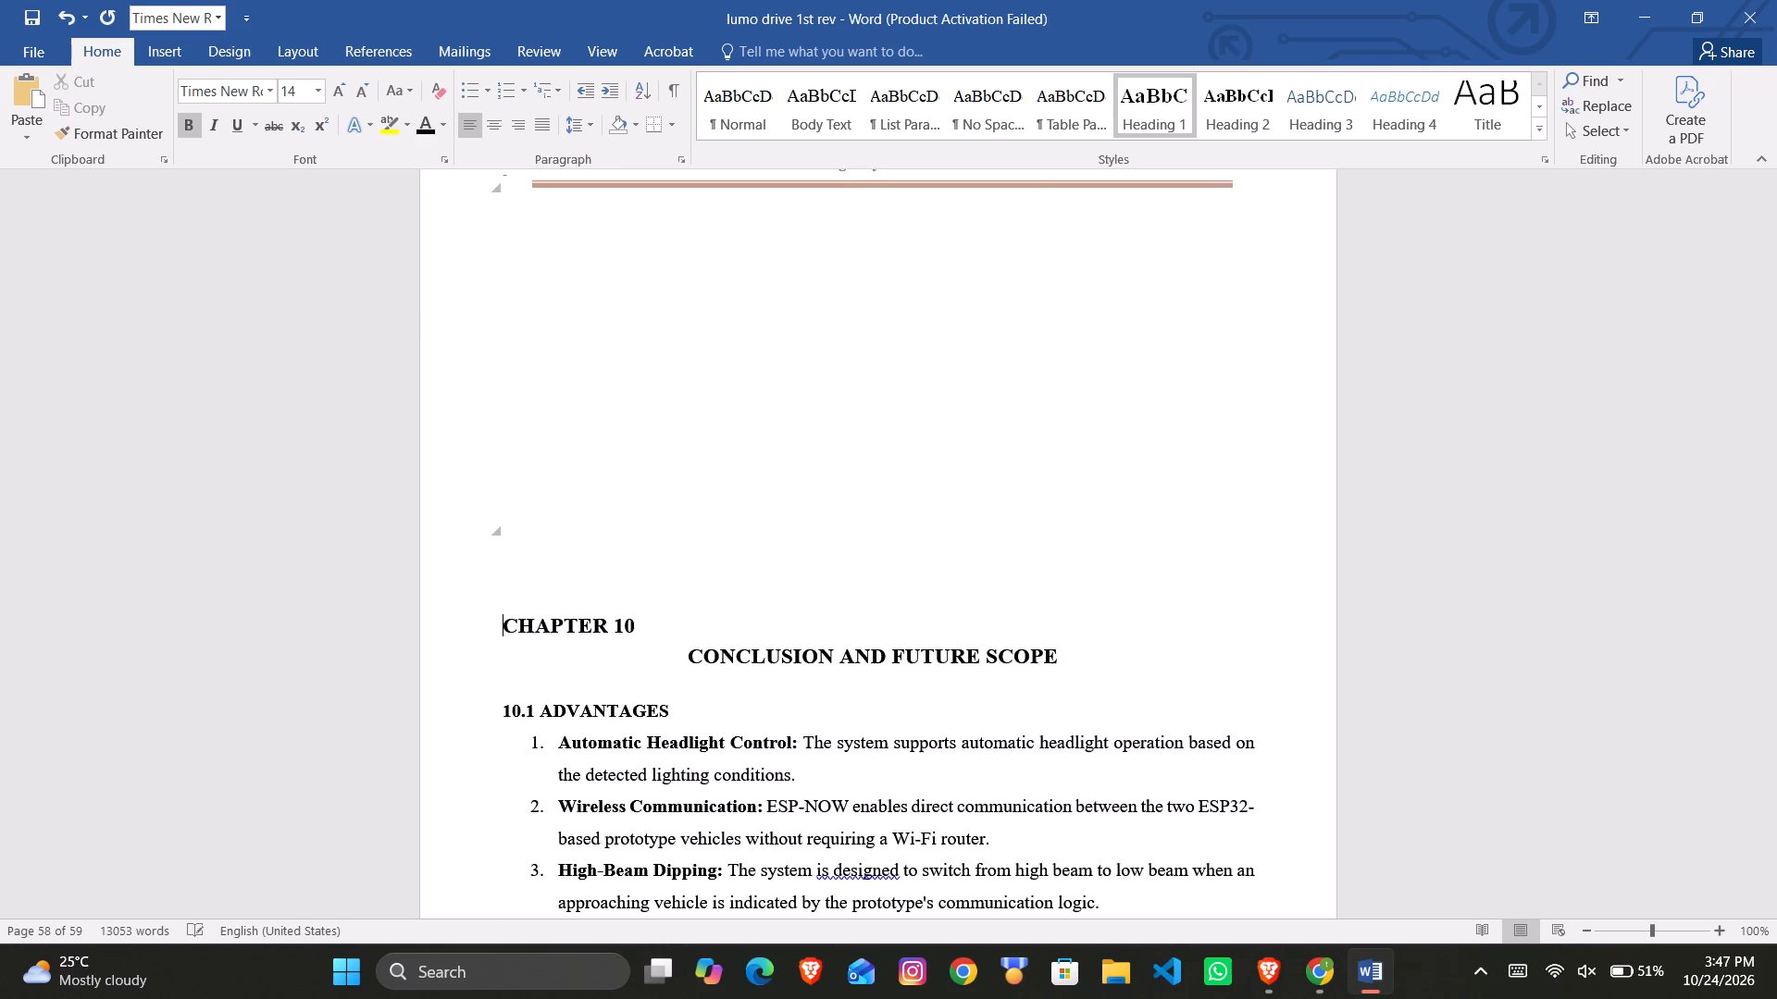
key(BackSpace)
key(BackSpace)
key(BackSpace)
key(BackSpace)
key(BackSpace)
key(BackSpace)
key(BackSpace)
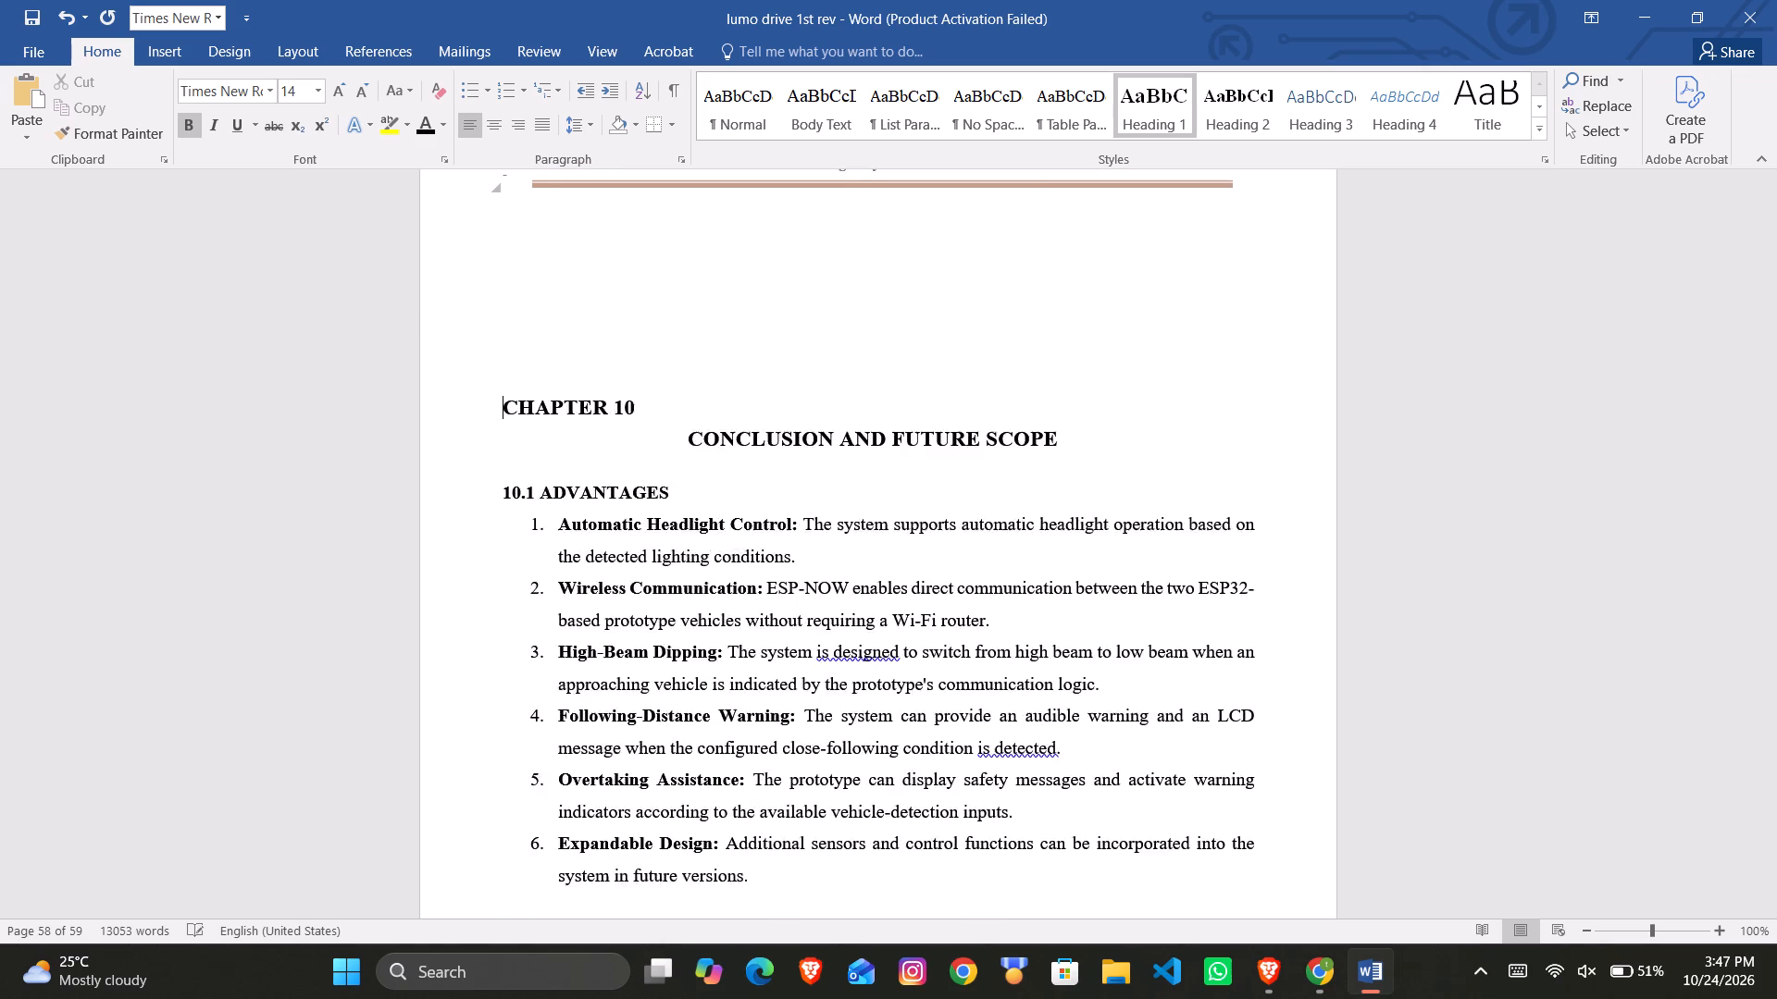
key(BackSpace)
key(BackSpace)
key(BackSpace)
key(BackSpace)
key(BackSpace)
key(BackSpace)
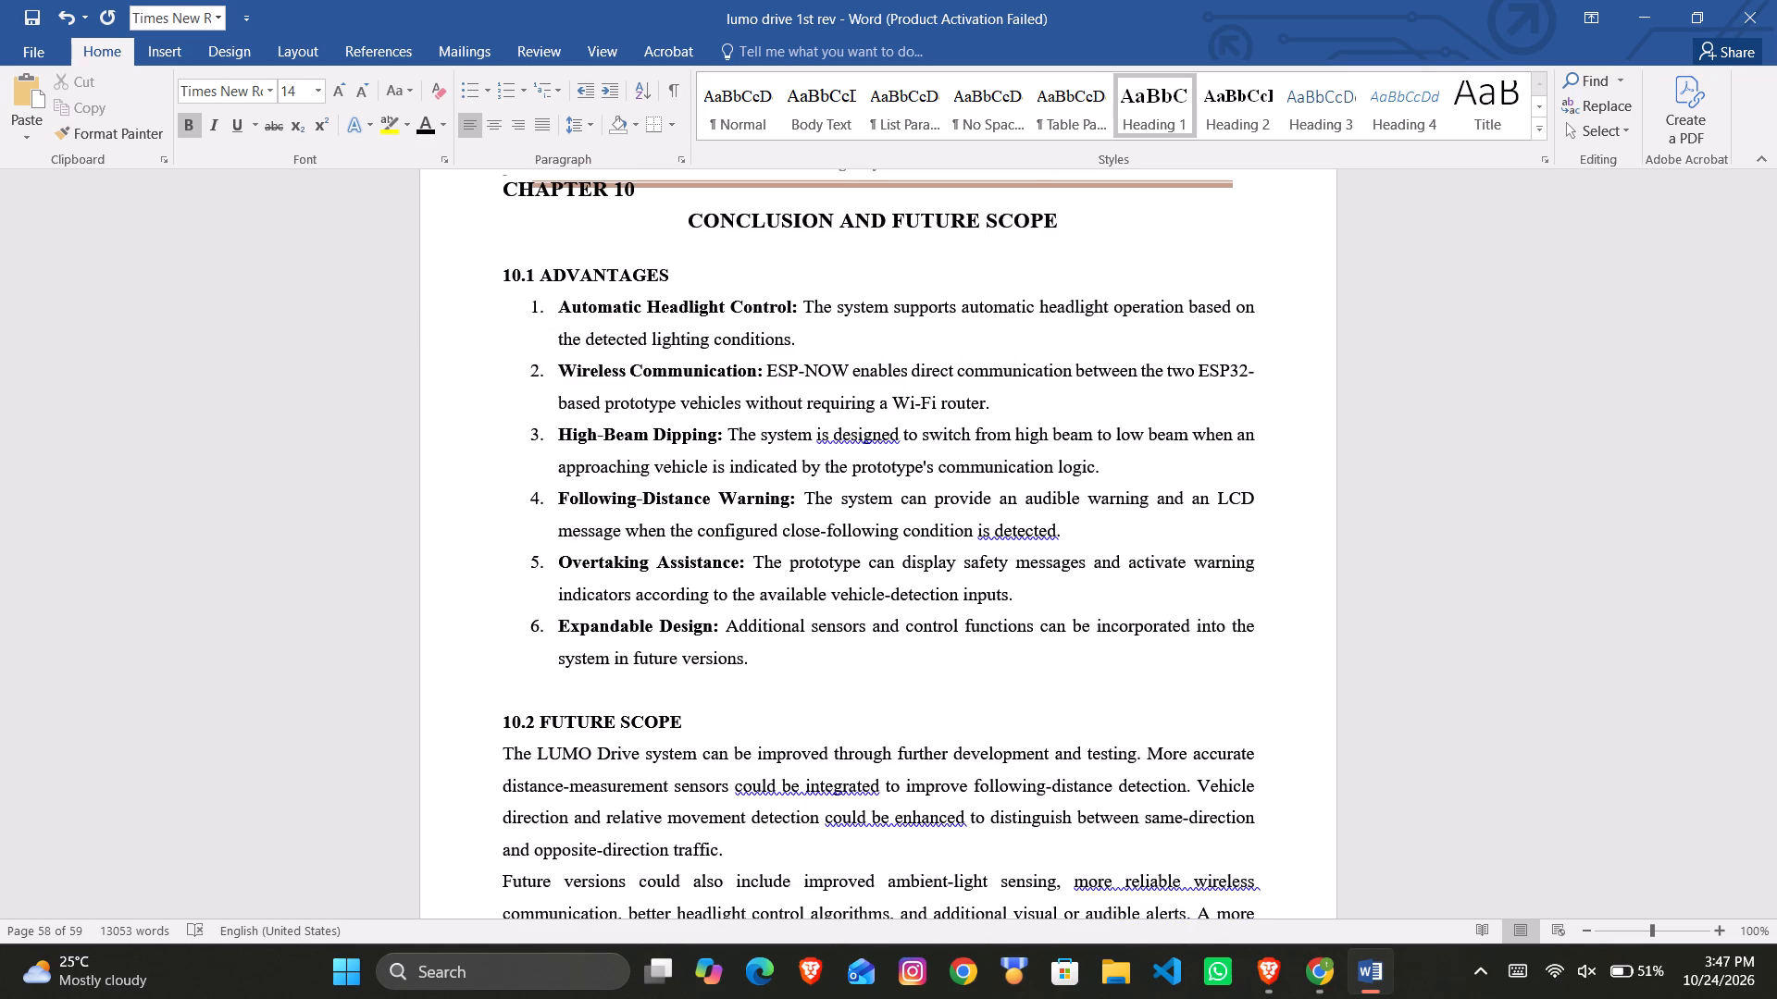
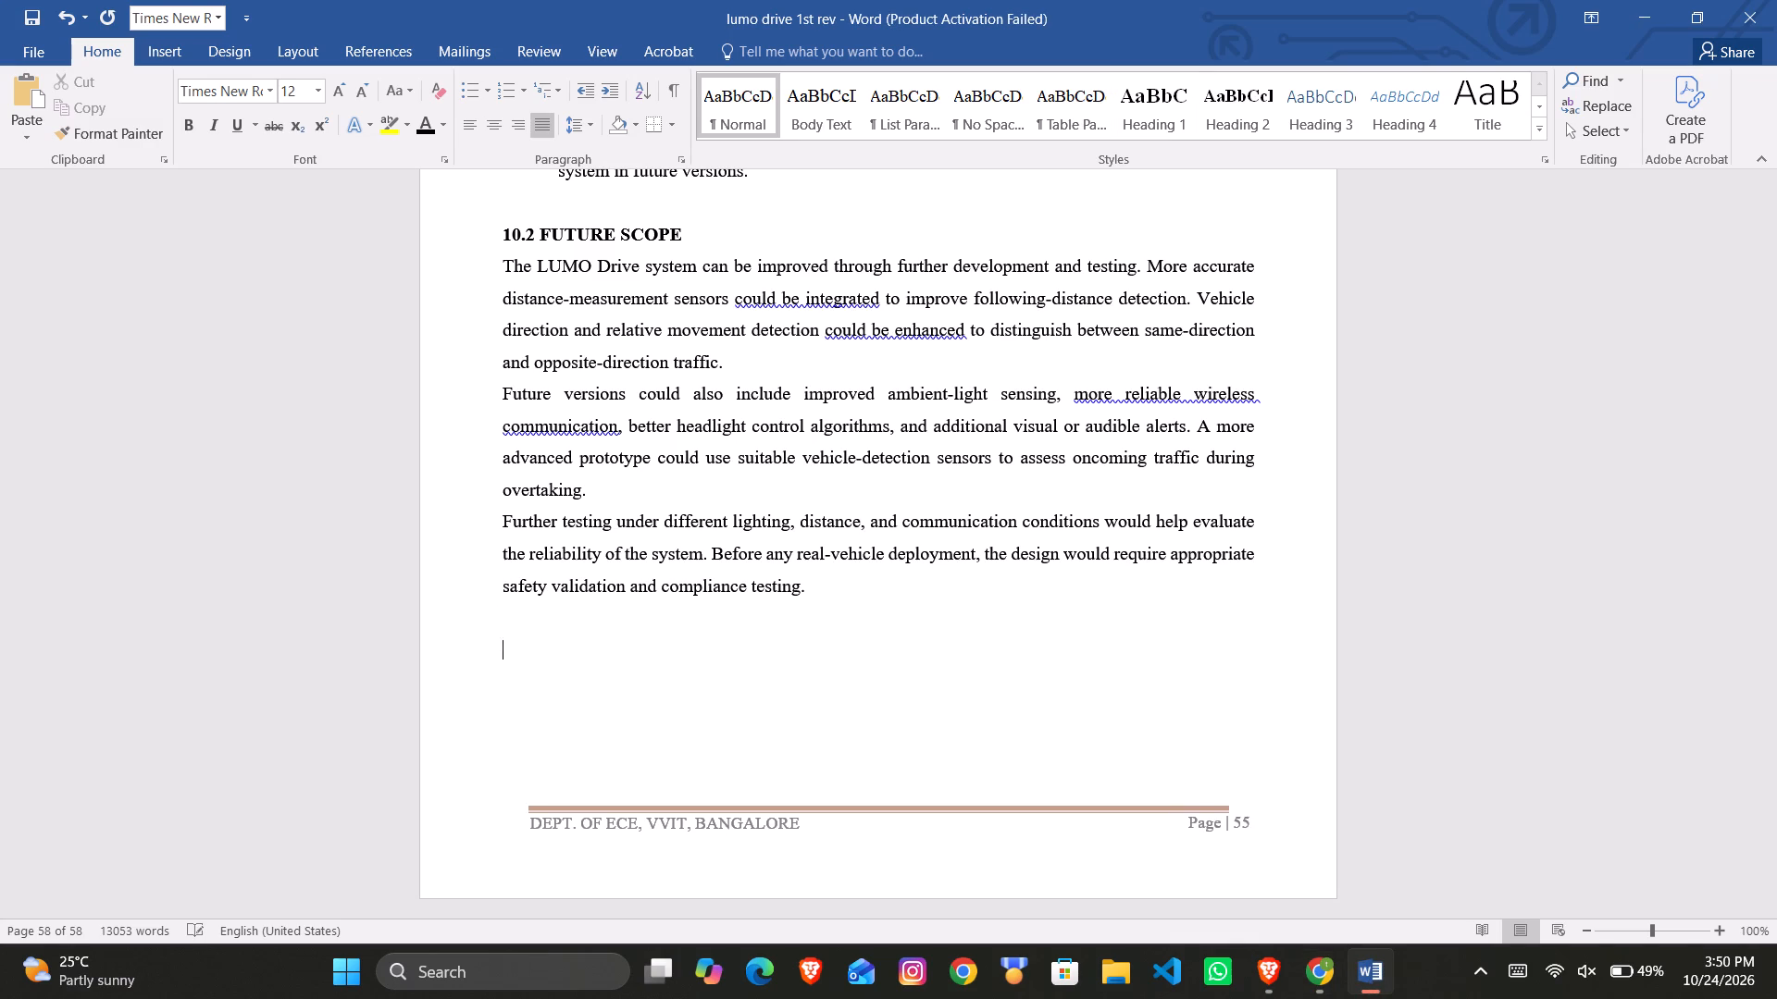
key(Return)
key(Return)
key(Return)
key(Return)
key(Return)
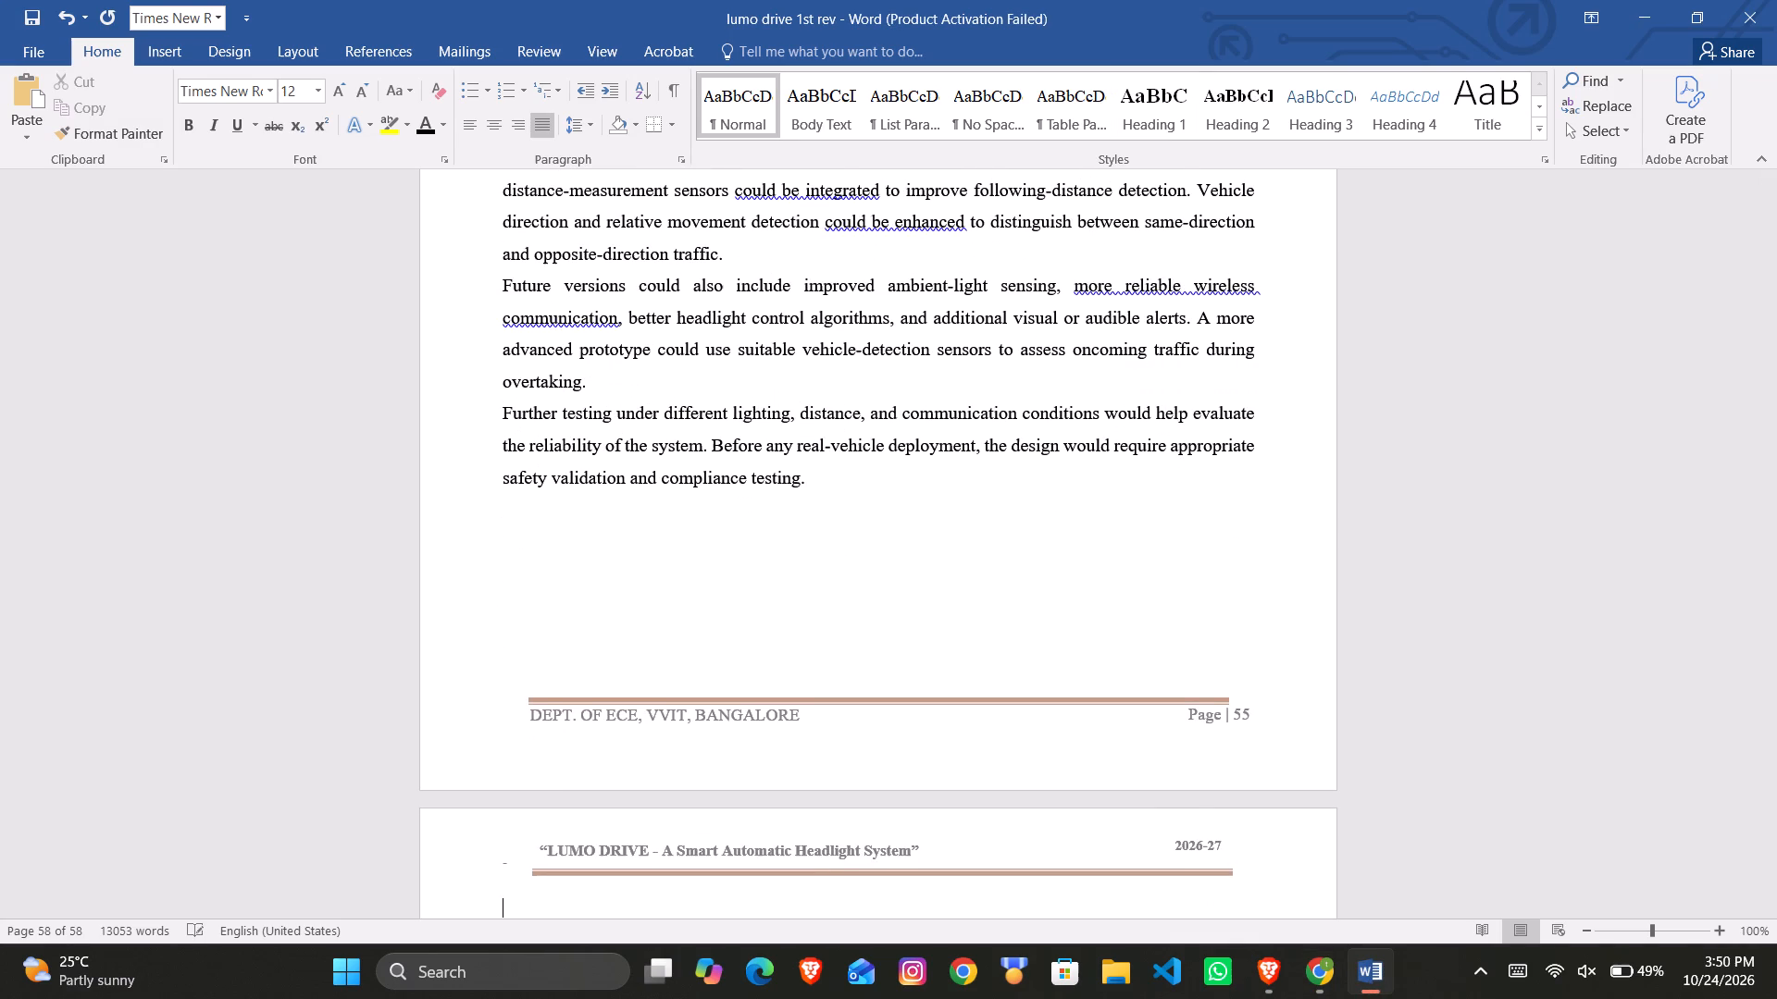
key(ctrl+v)
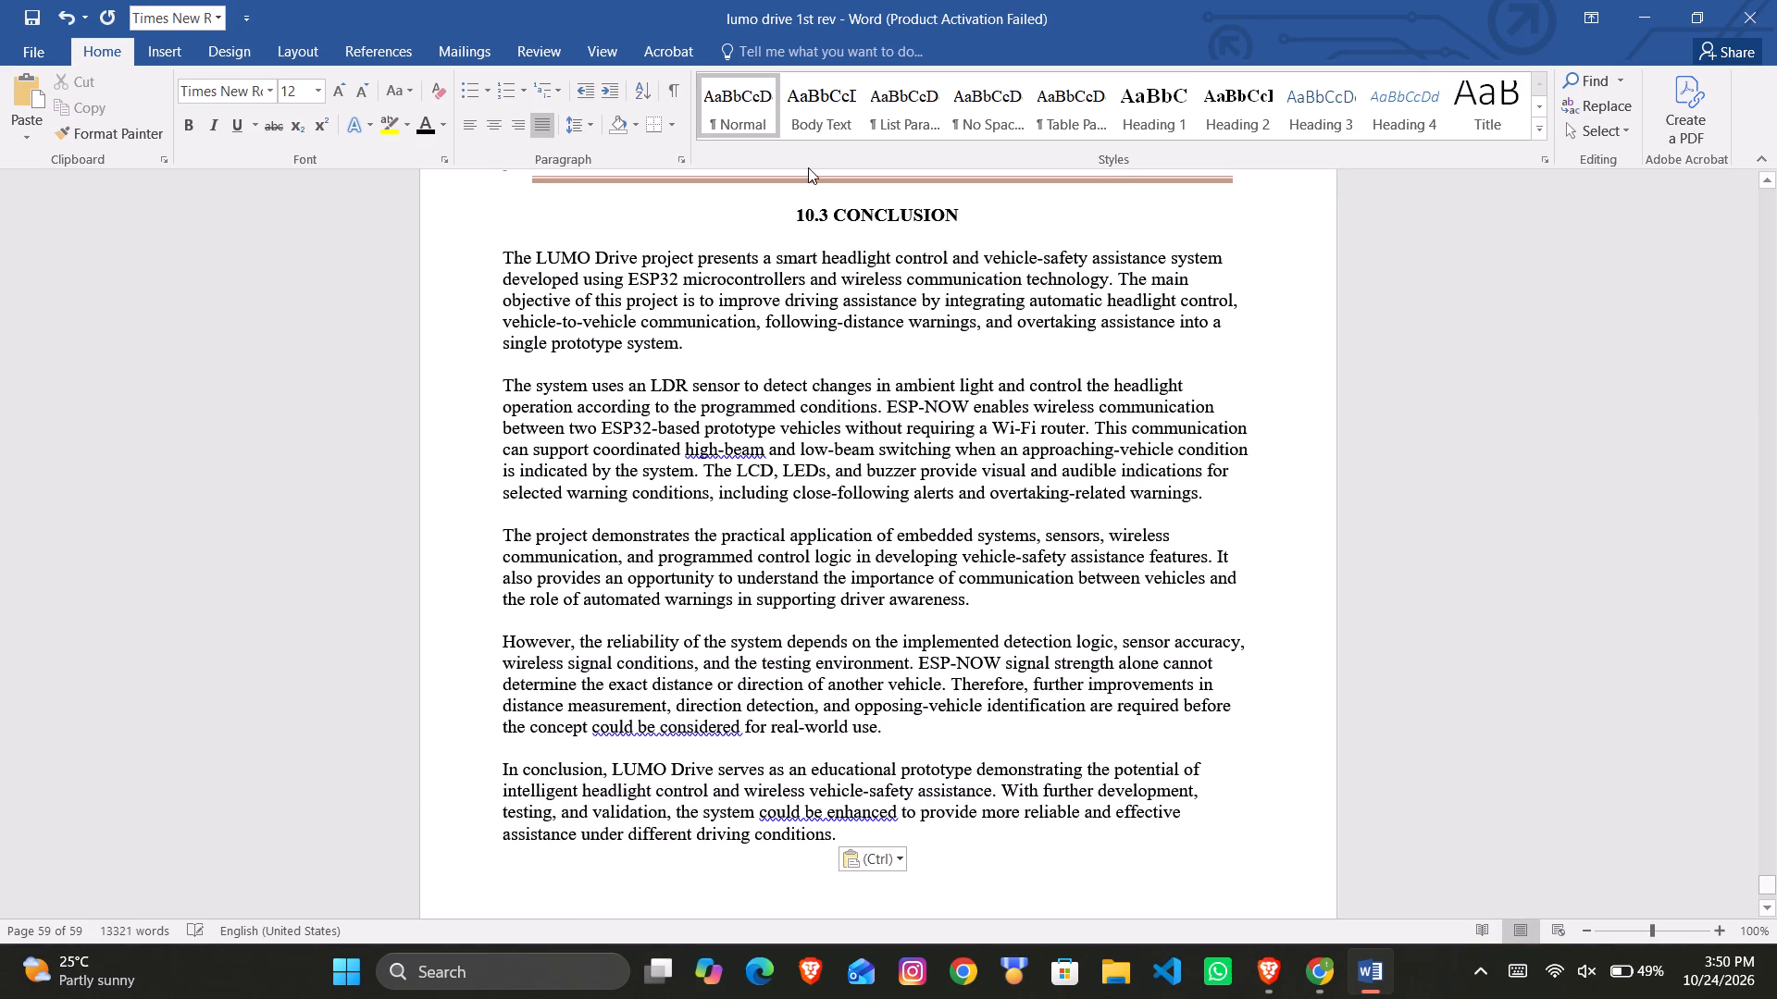
Left-align the "10.3 CONCLUSION" heading, keeping it at the top of its new page.
click(795, 214)
key(BackSpace)
key(BackSpace)
key(BackSpace)
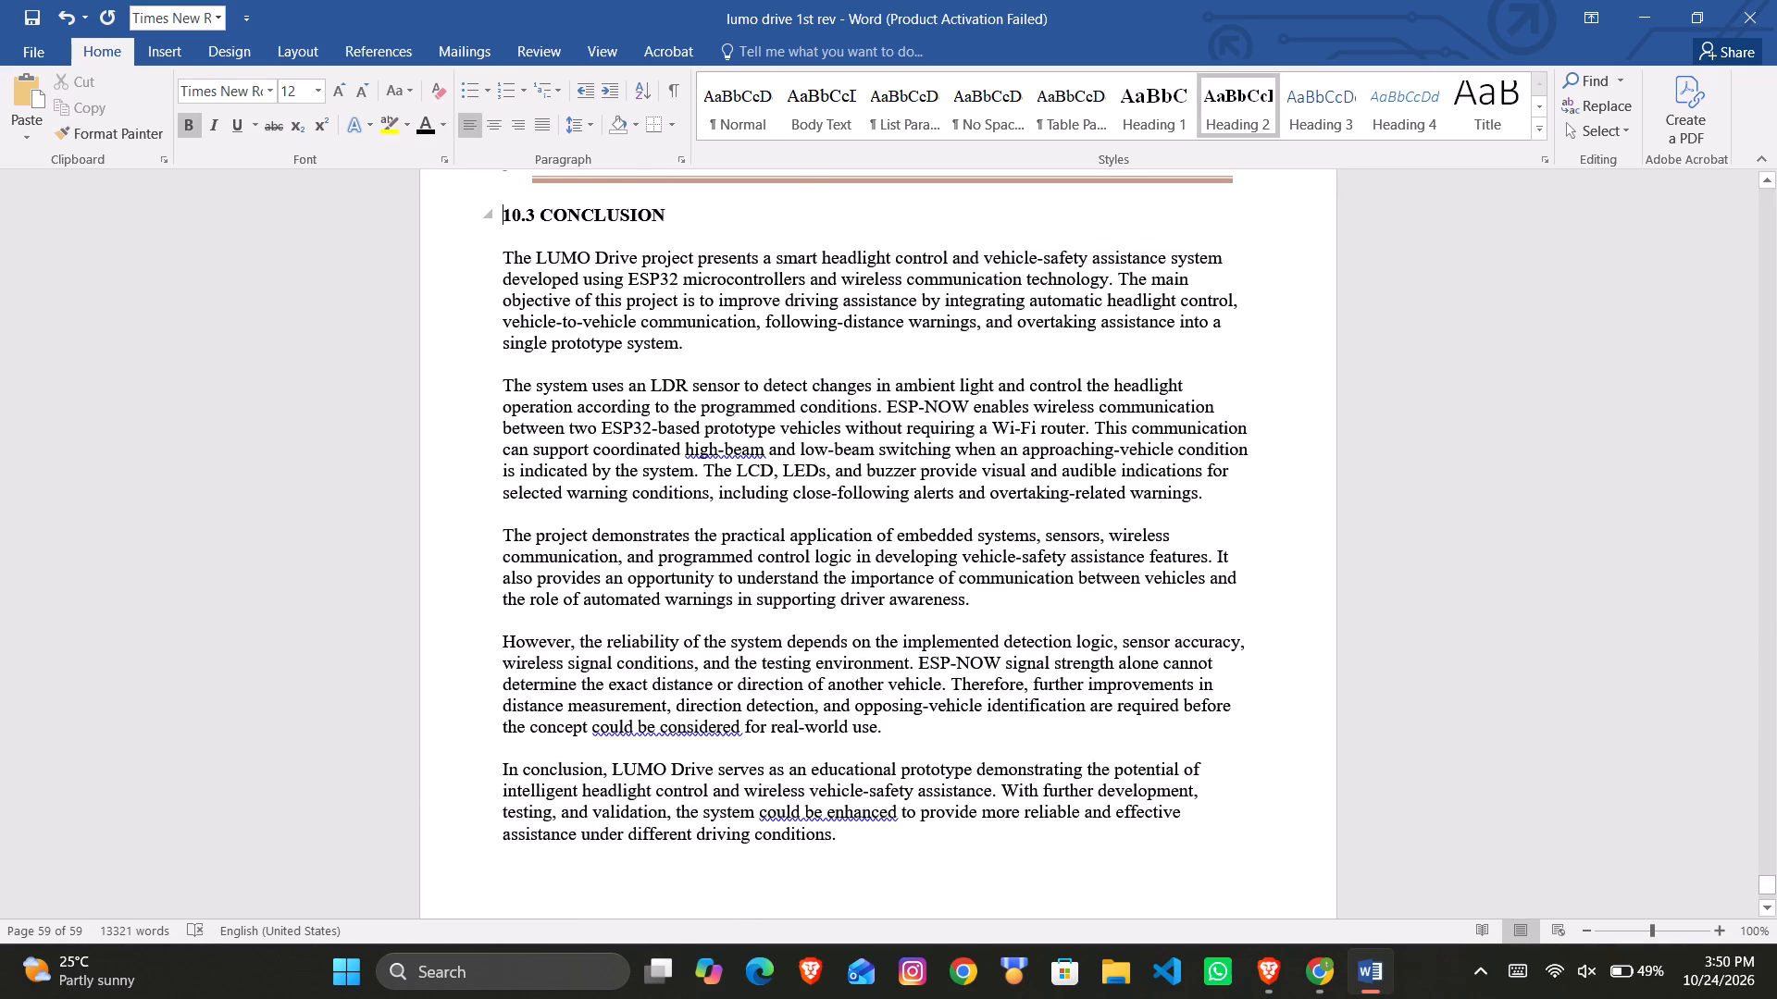
key(Return)
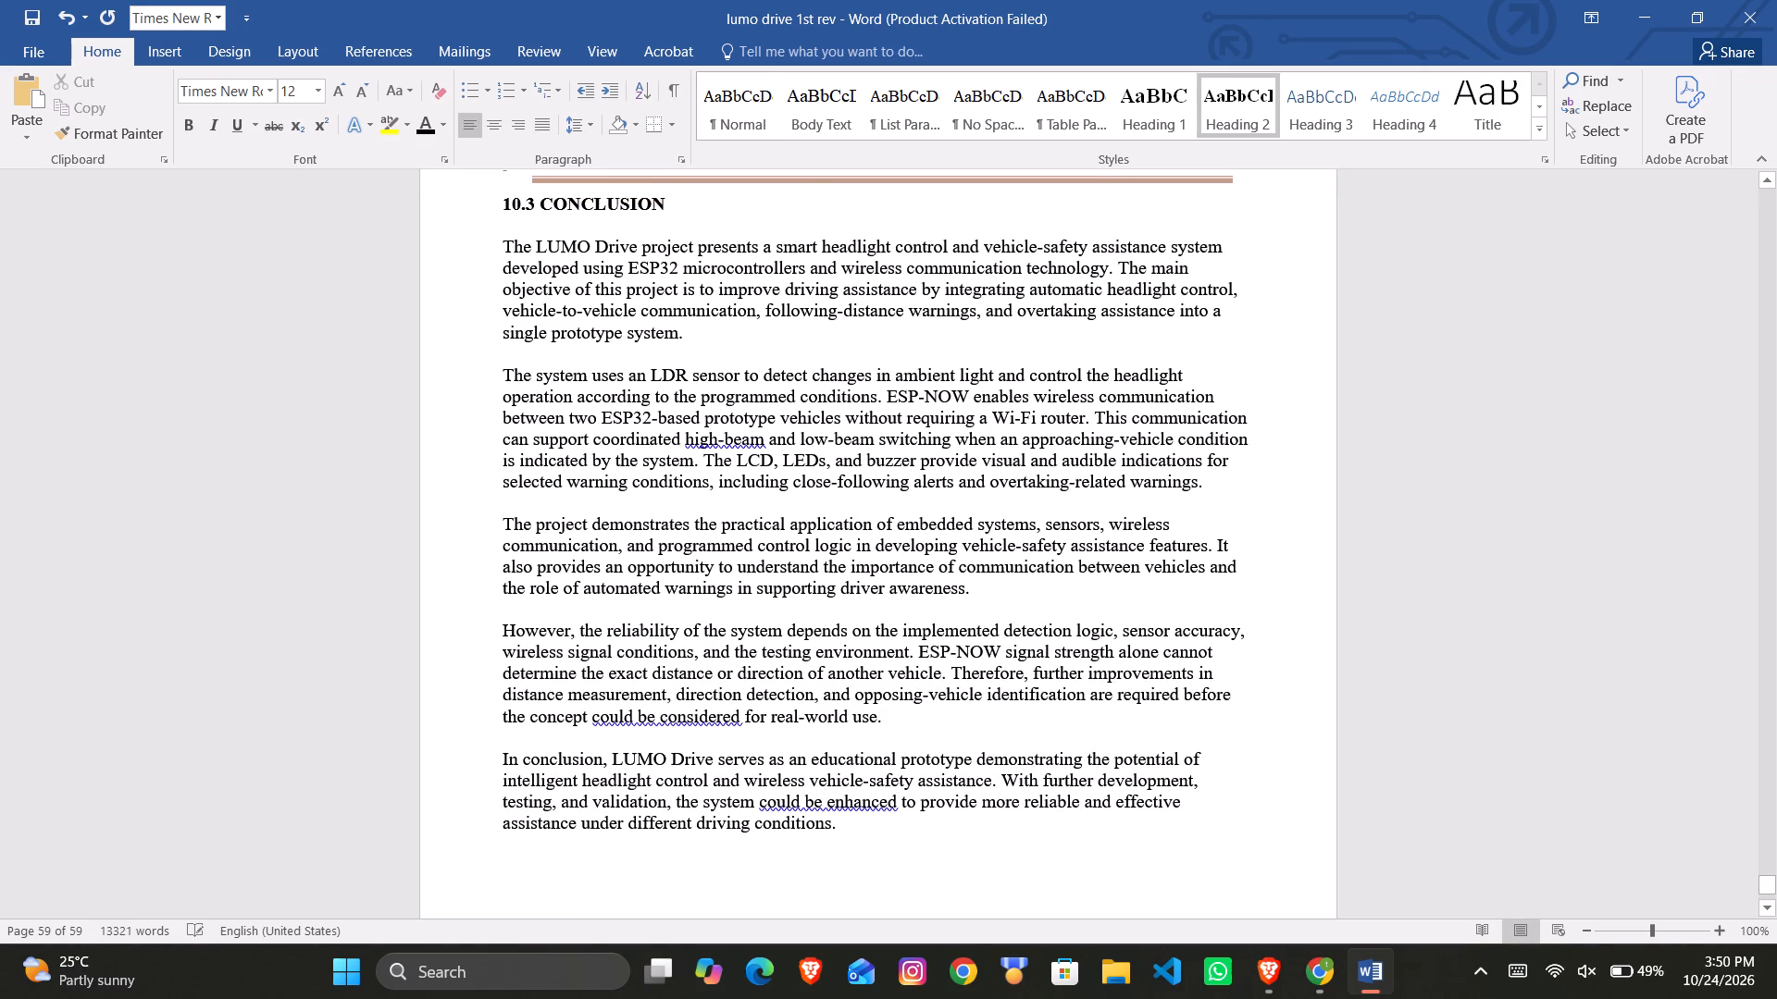
Justify the whole 10.3 CONCLUSION section, heading included, and set its line spacing to 1.5.
drag(503, 205, 831, 714)
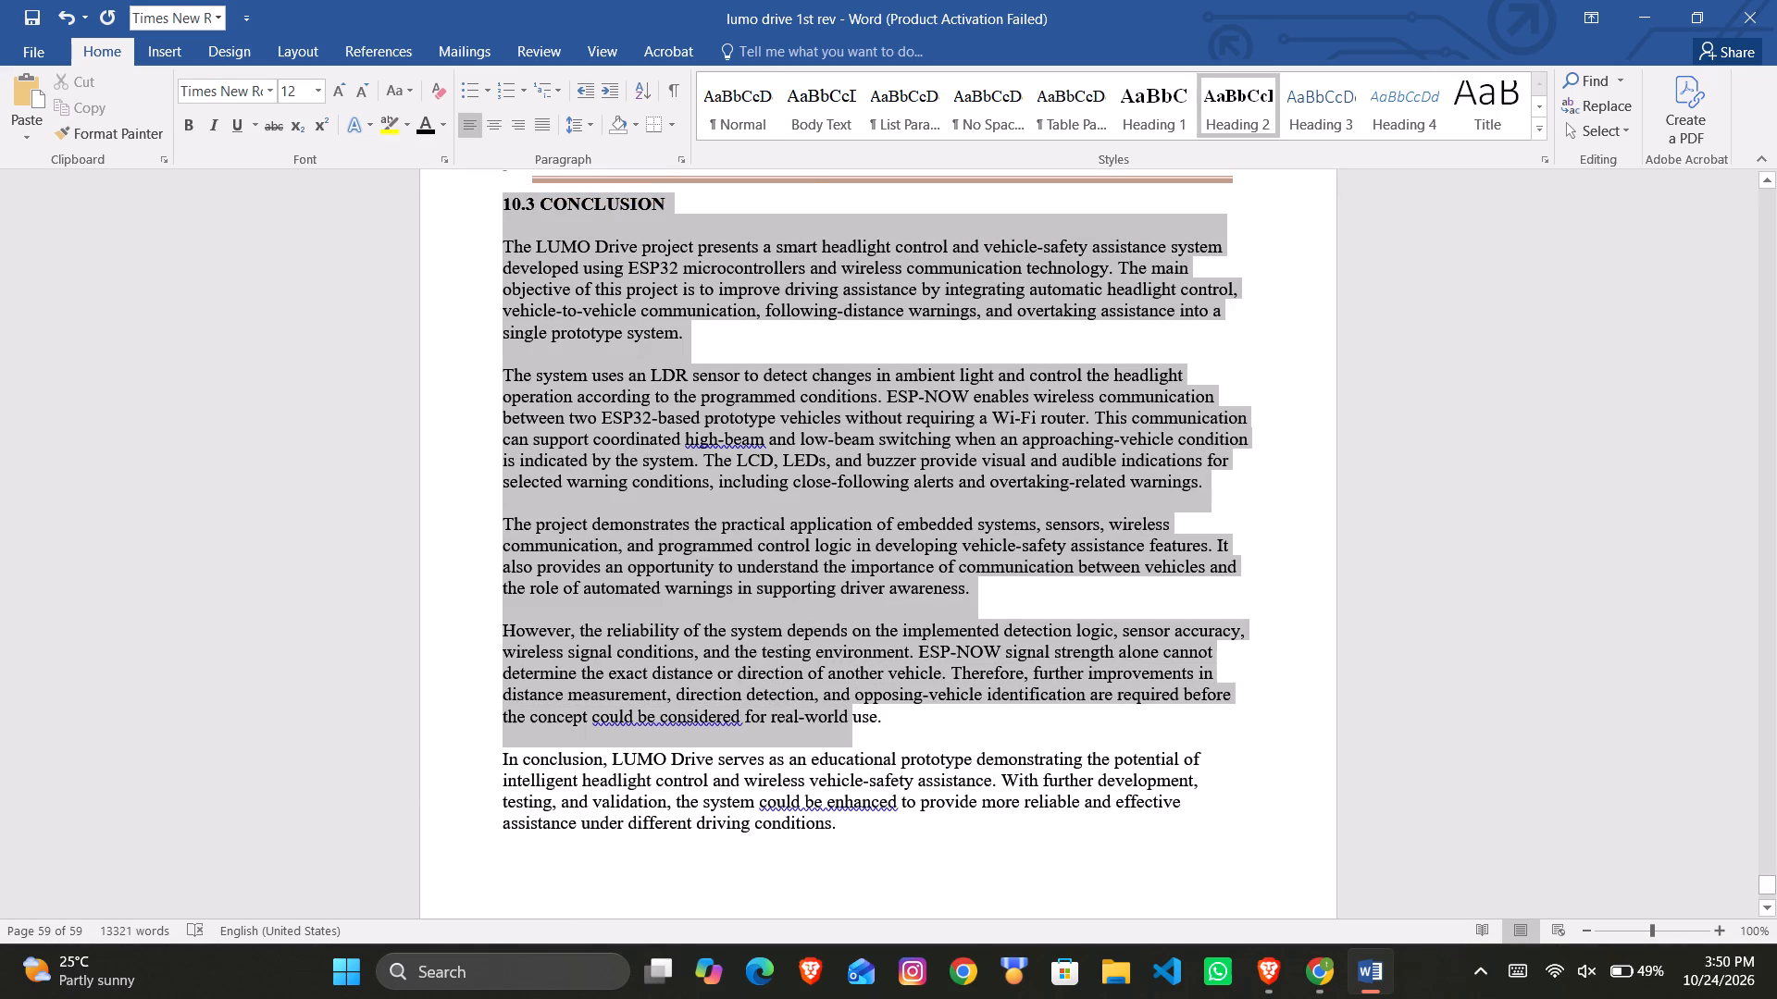
drag(831, 714, 838, 828)
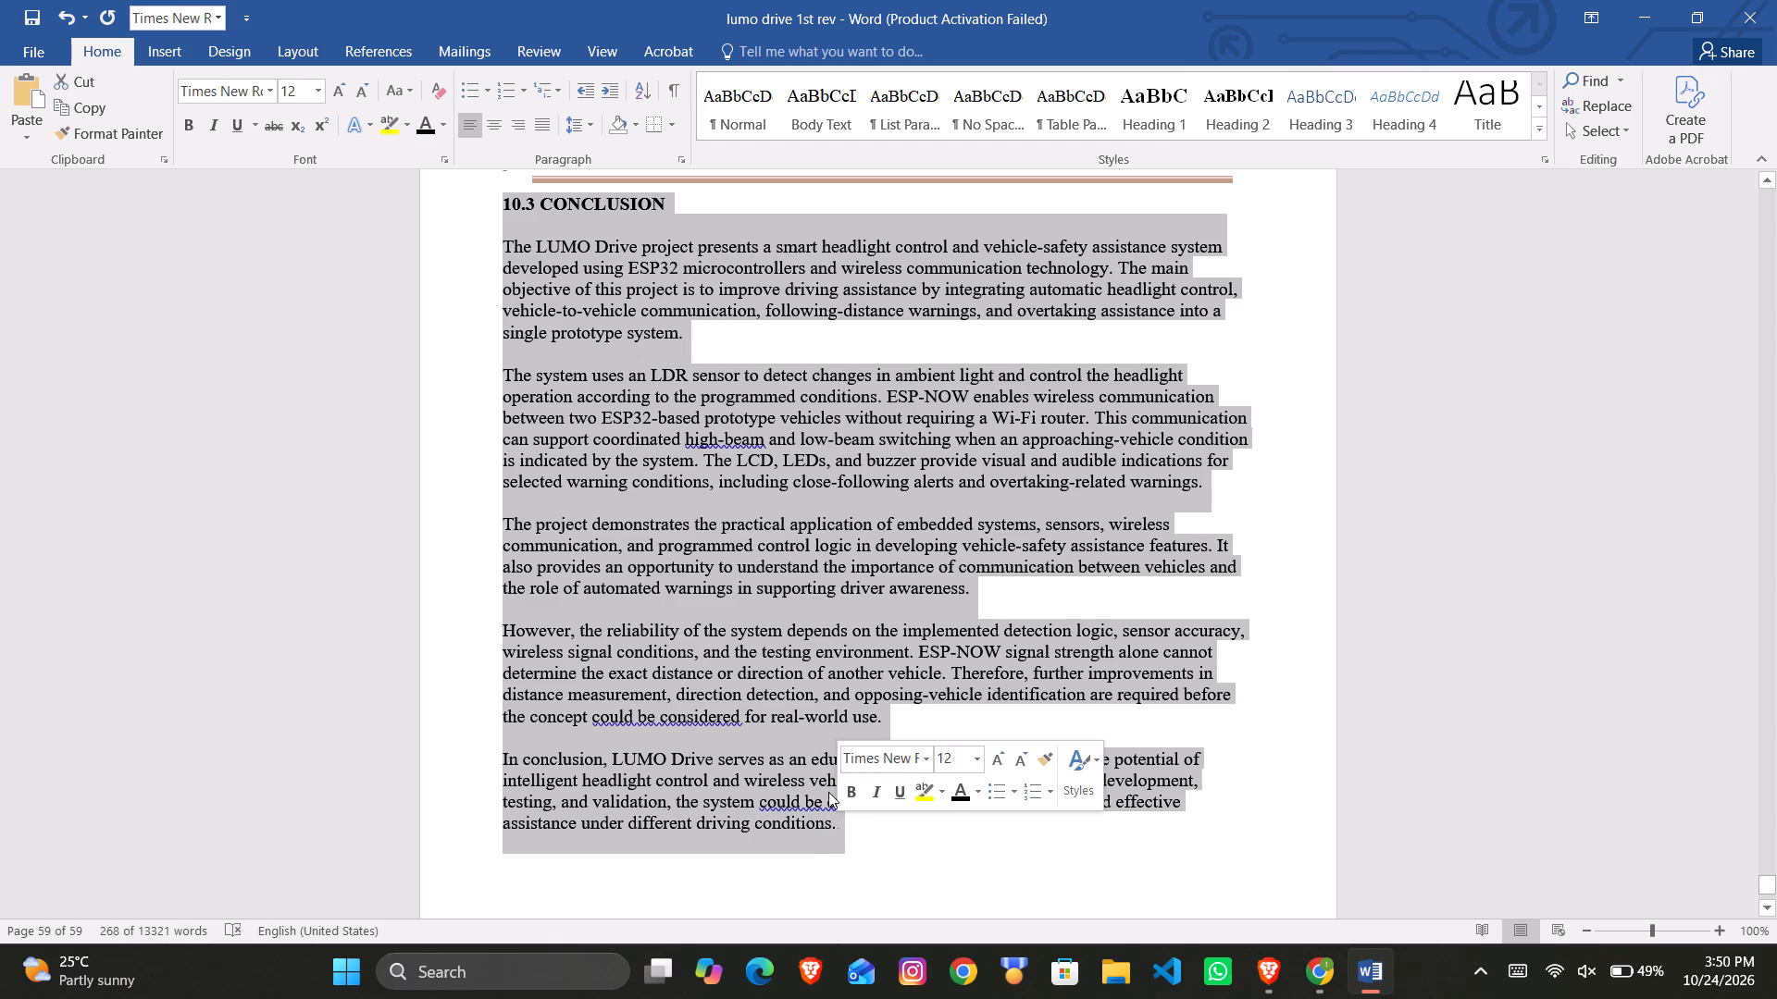
click(550, 121)
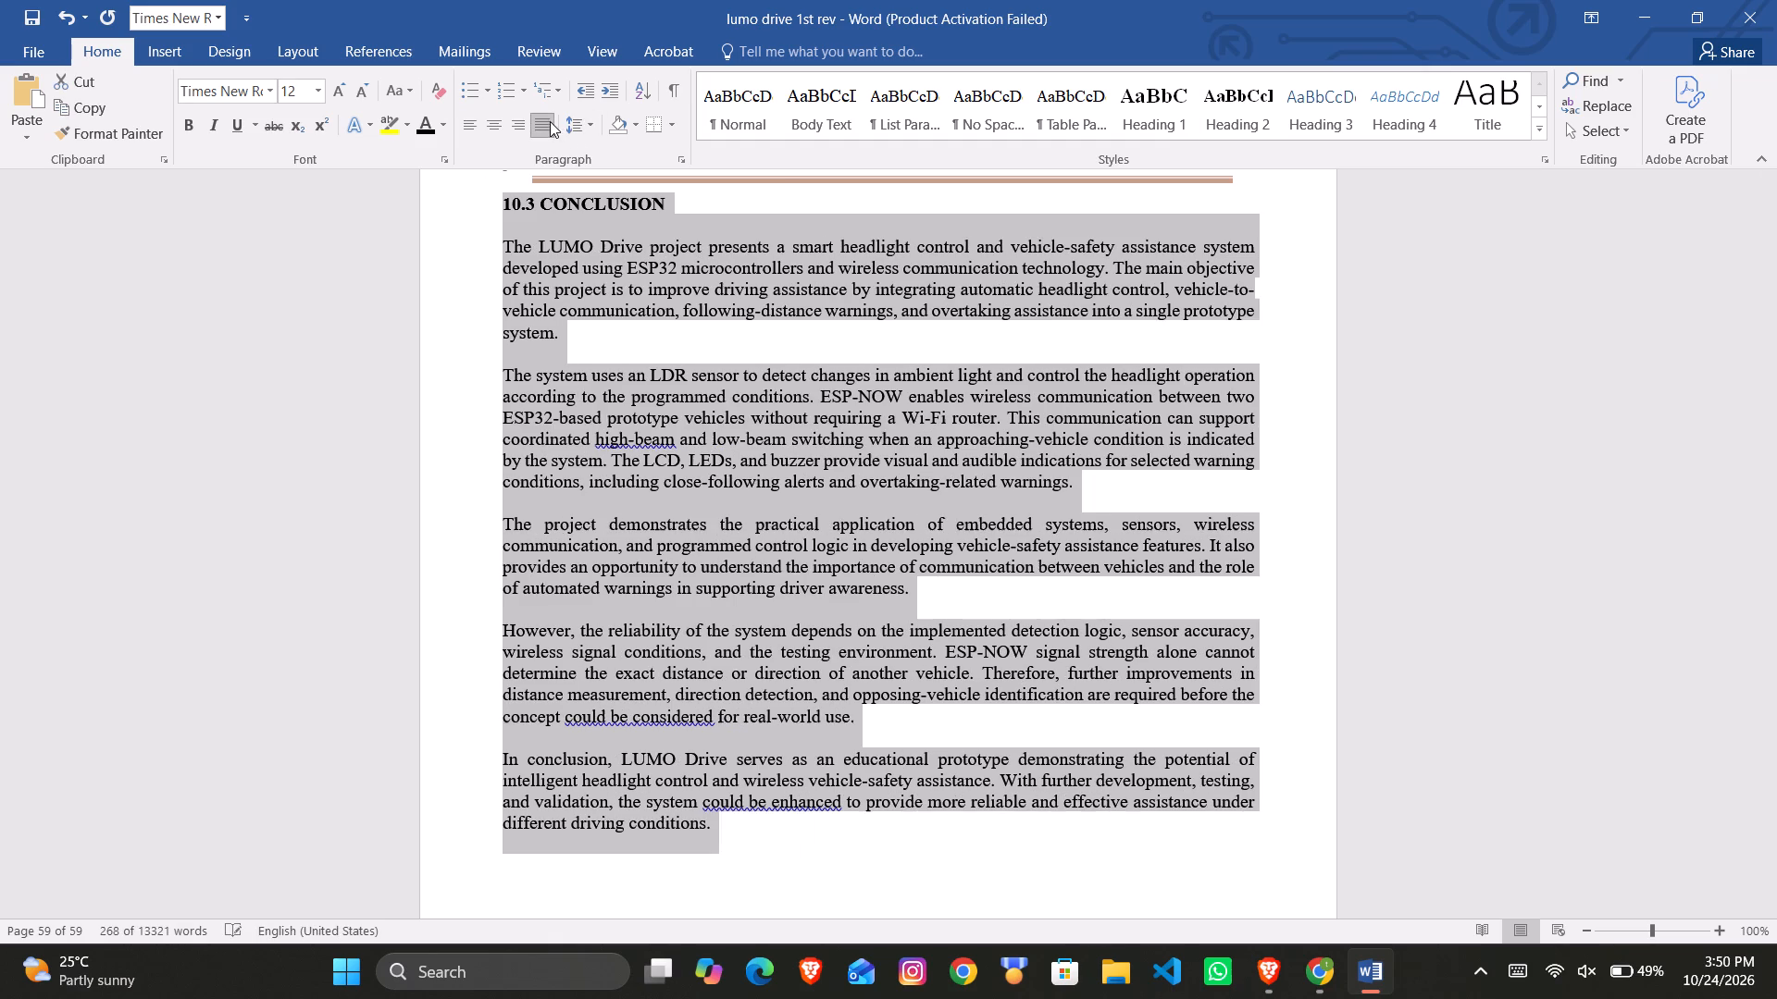
click(575, 122)
click(597, 201)
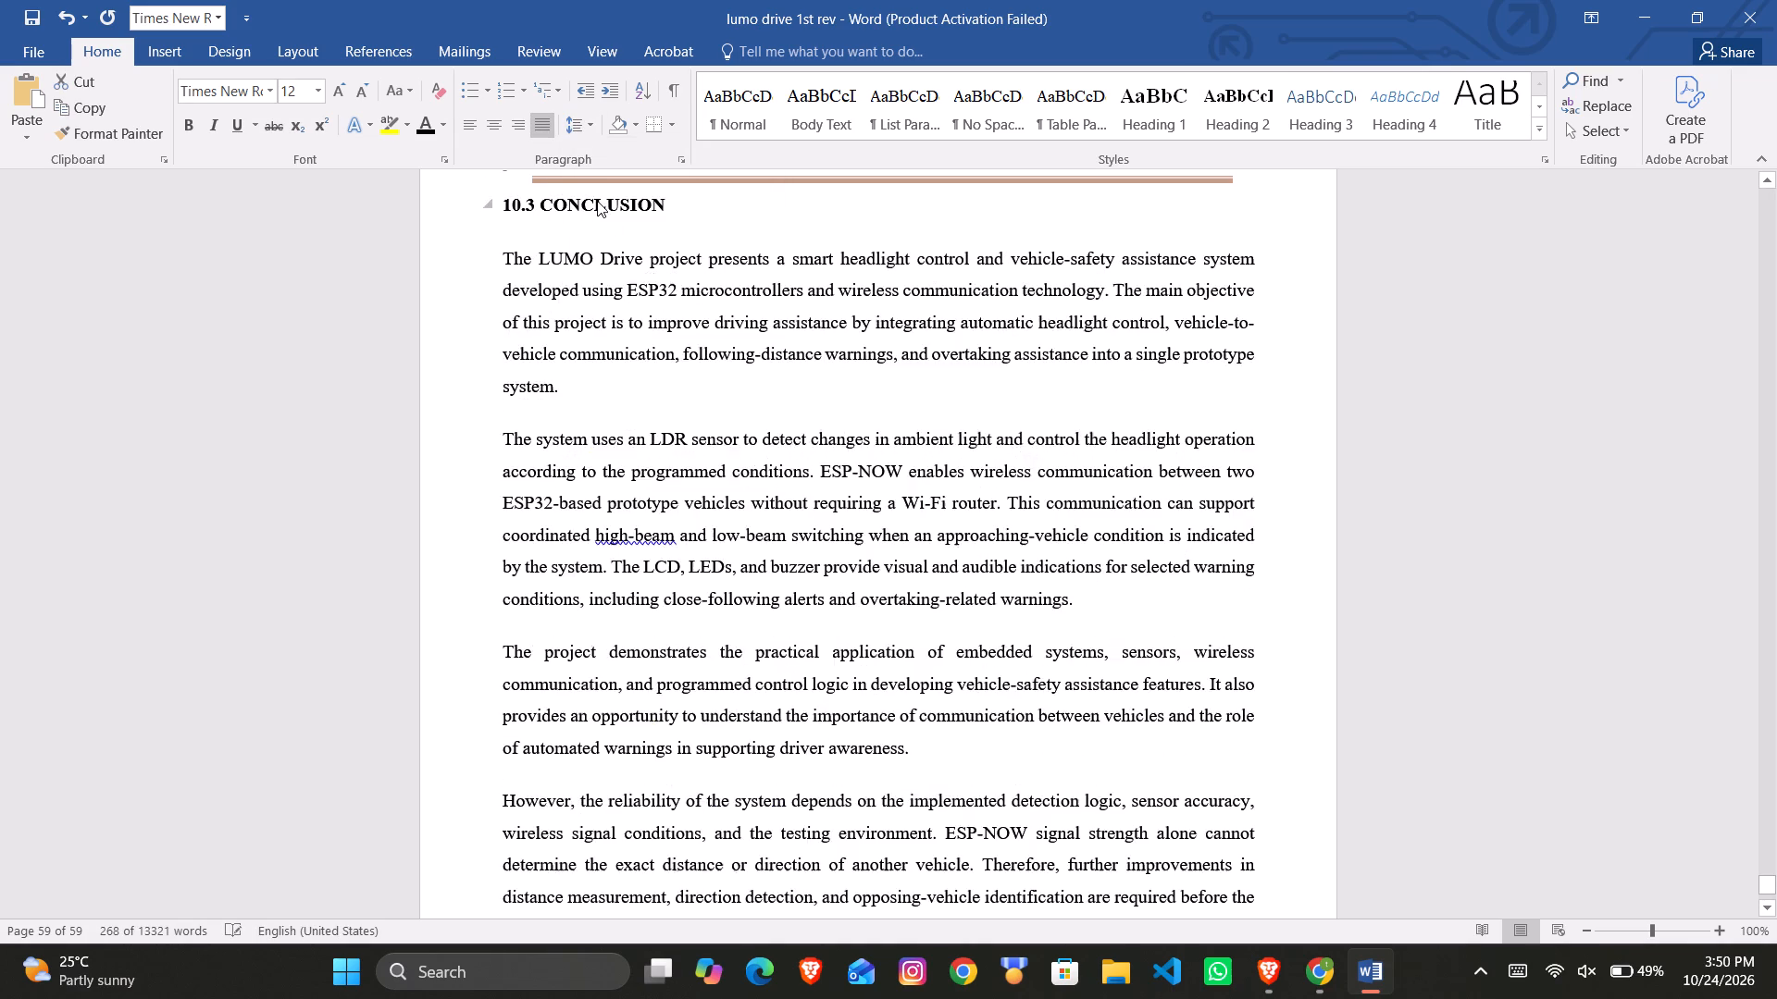
click(561, 291)
Check the layout of the 10.3 CONCLUSION page, and look back through the rest of Chapter 10 and Chapter 9.
scroll(561, 291, up, 1)
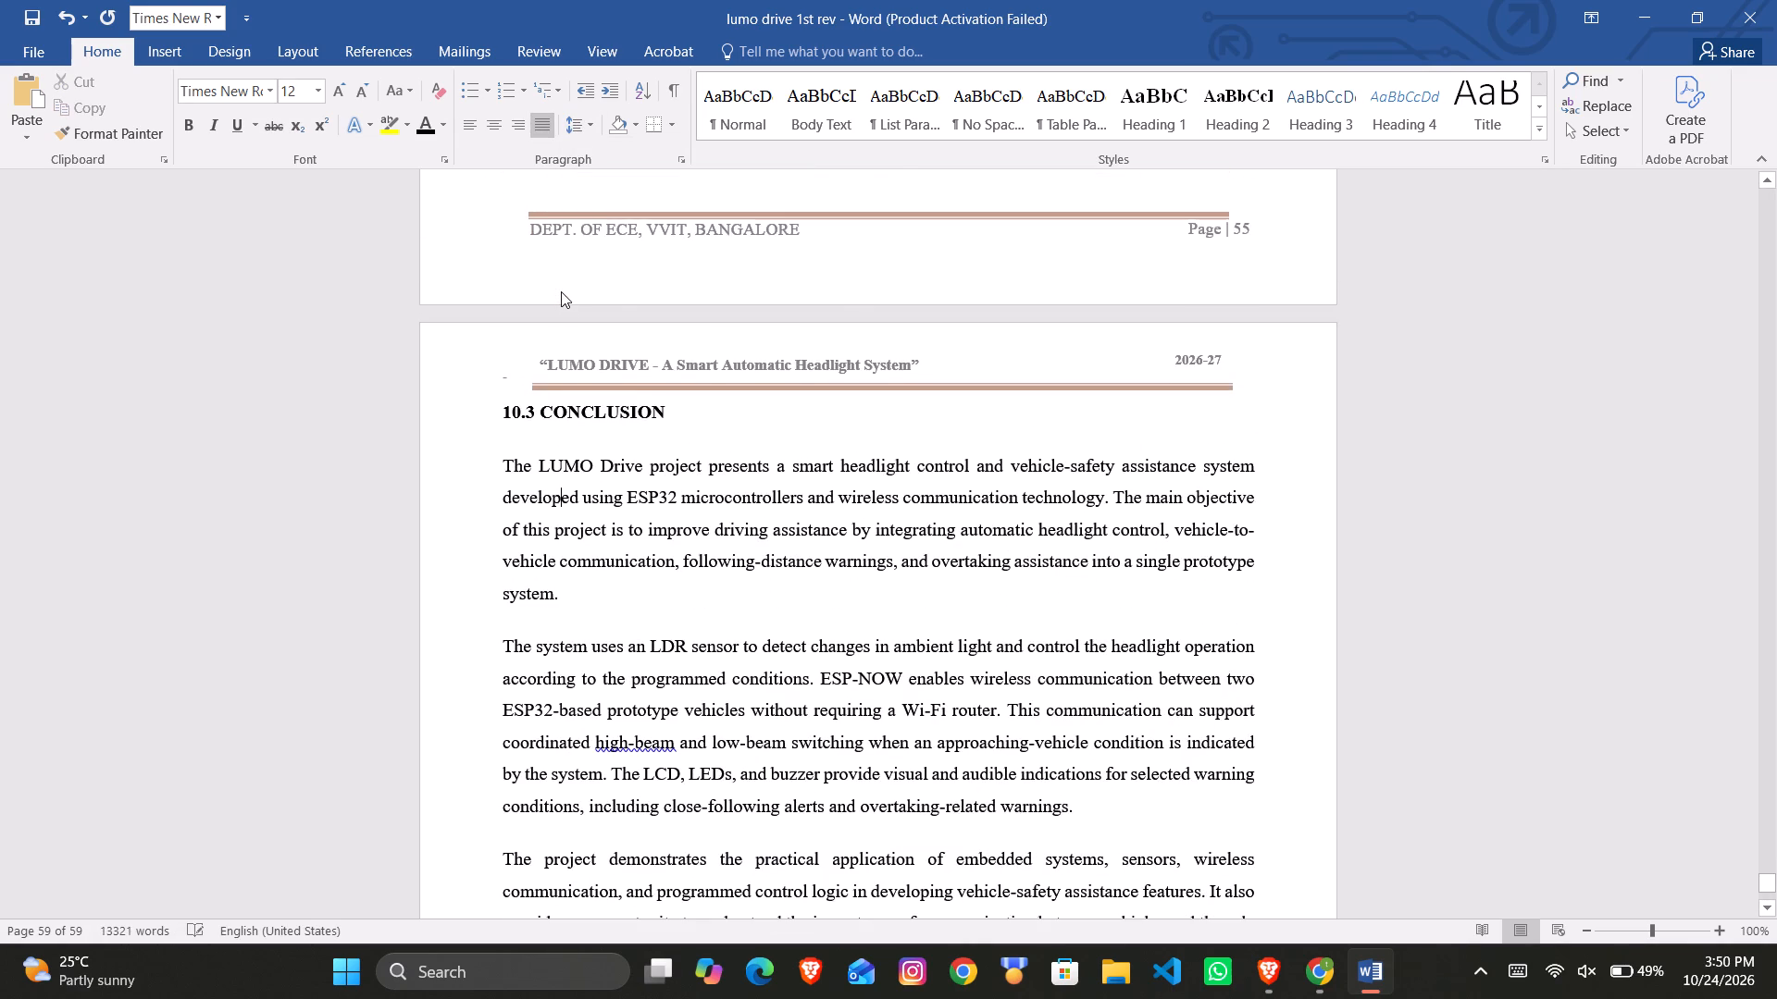
scroll(561, 291, down, 4)
scroll(665, 583, down, 1)
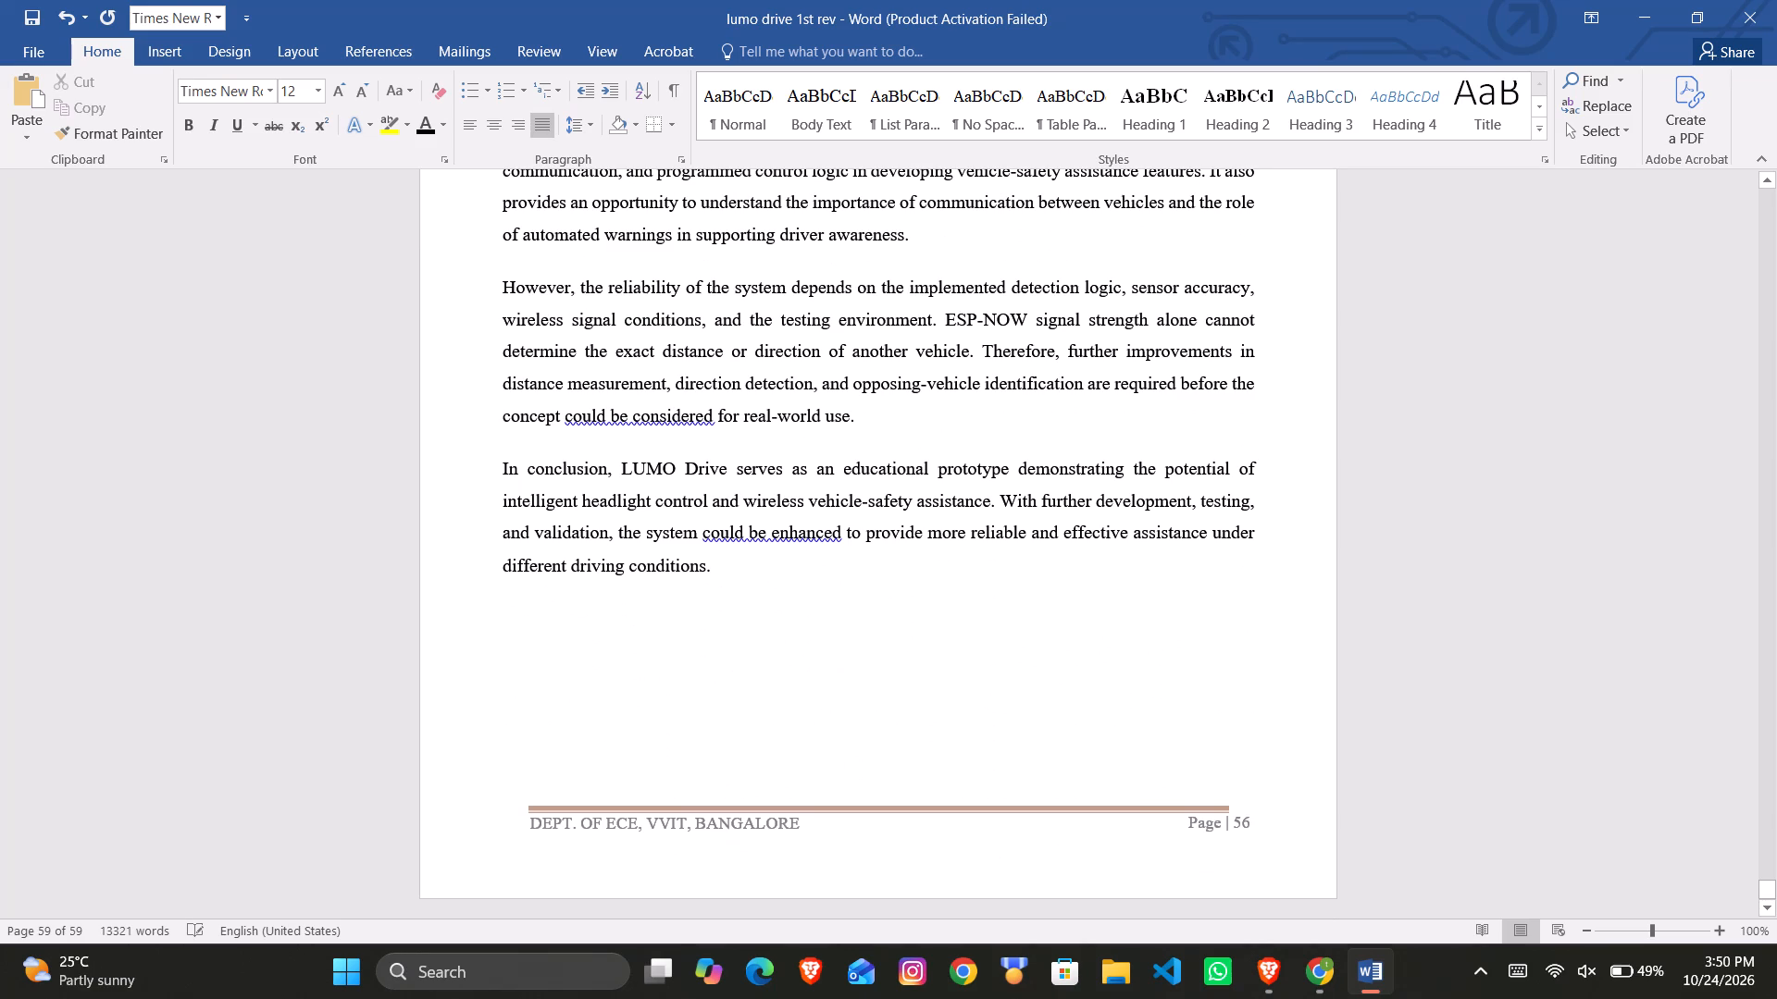
scroll(665, 583, up, 3)
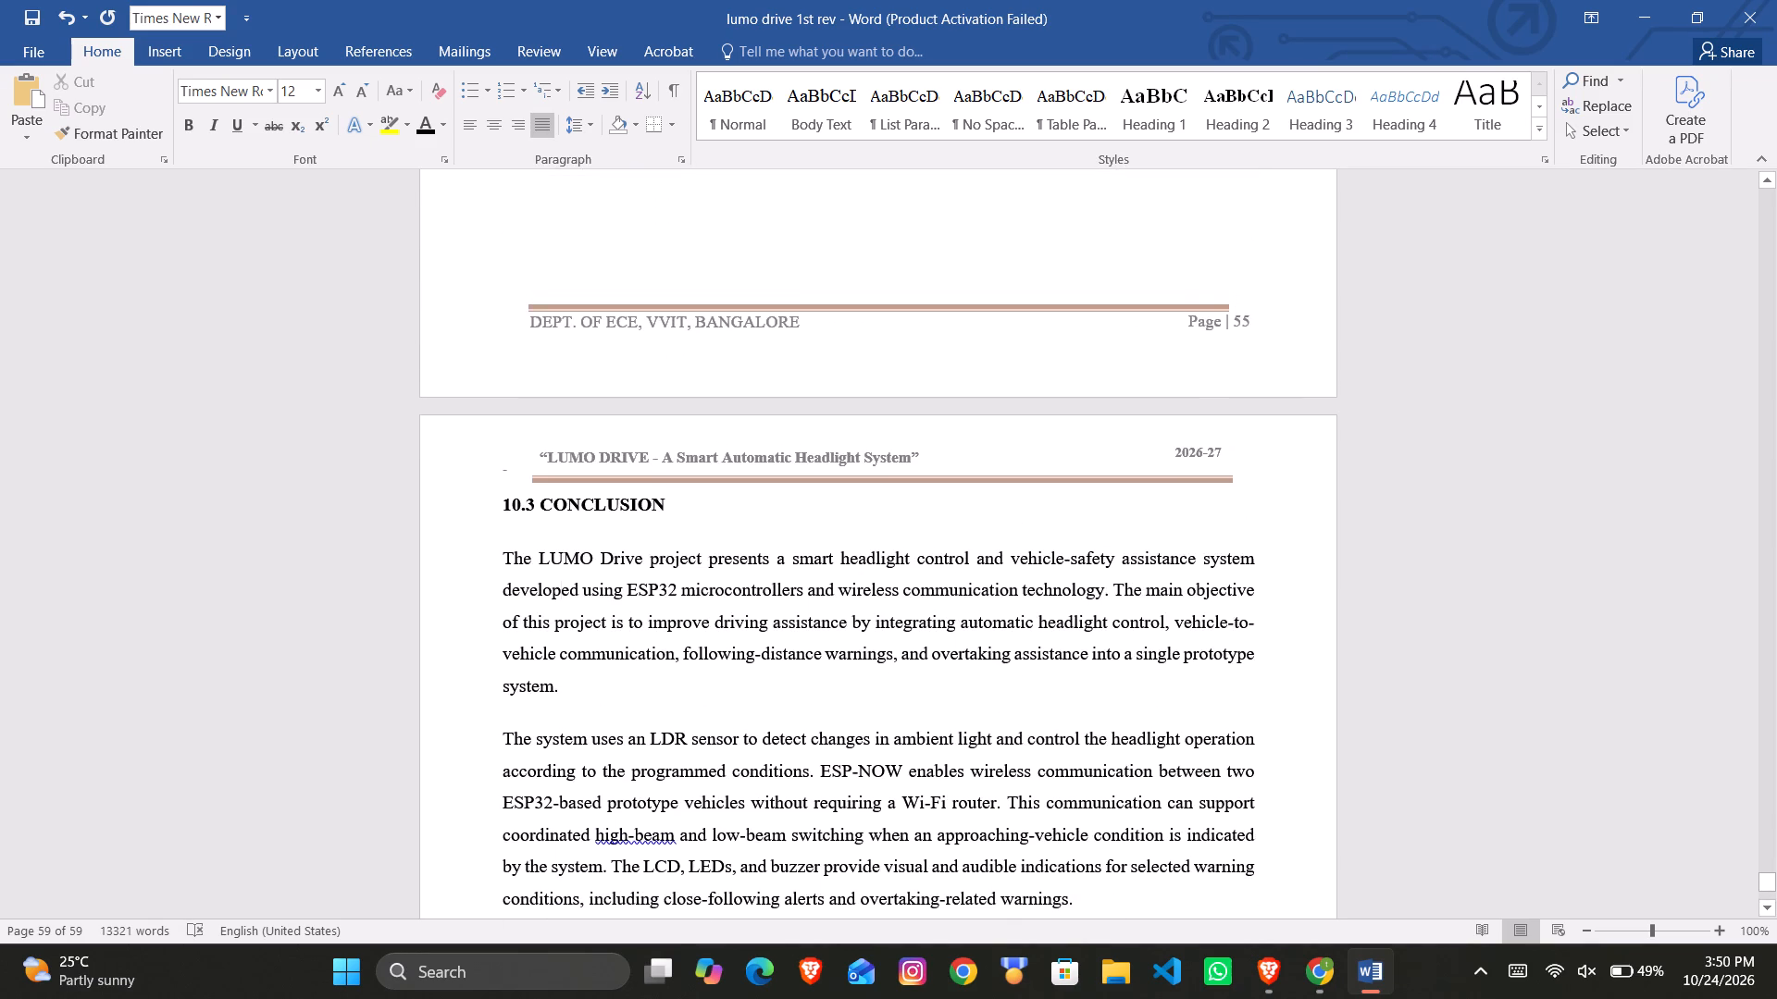
scroll(1006, 539, up, 3)
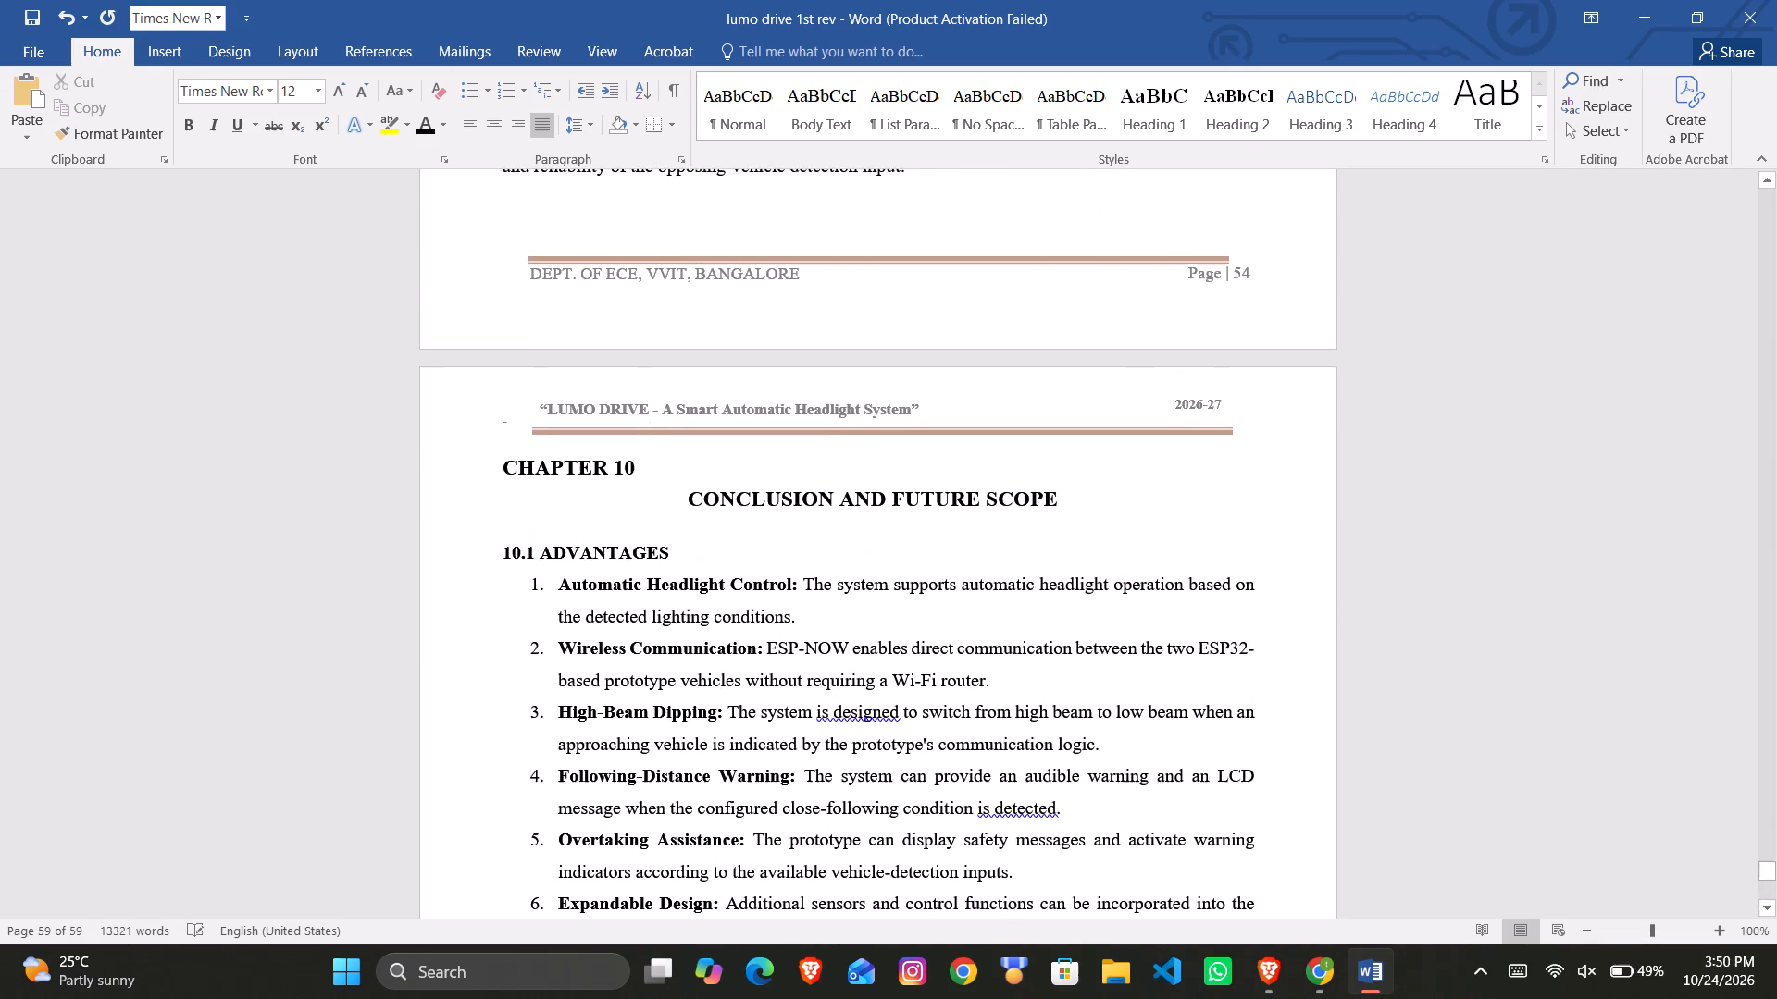
scroll(1006, 539, up, 5)
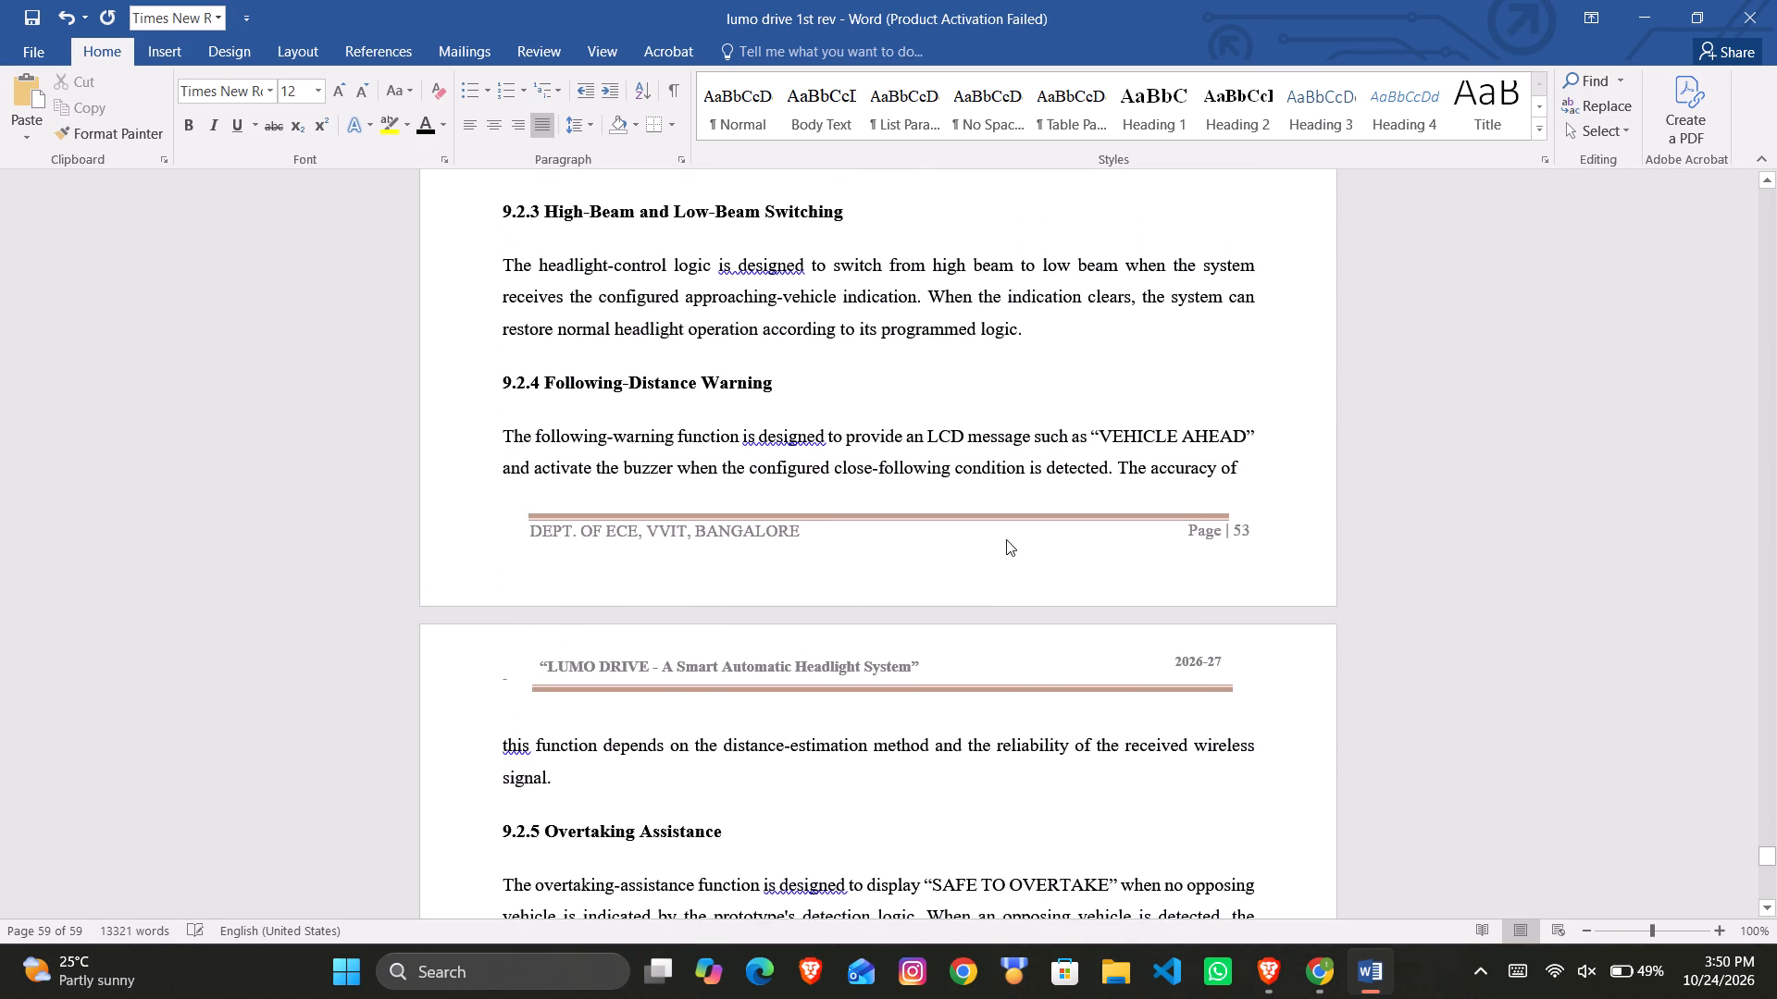
scroll(1006, 539, up, 8)
Review Chapter 8, RESULTS AND TESTING, from 8.6 Limitations of Testing back to its opening page.
scroll(1006, 539, up, 3)
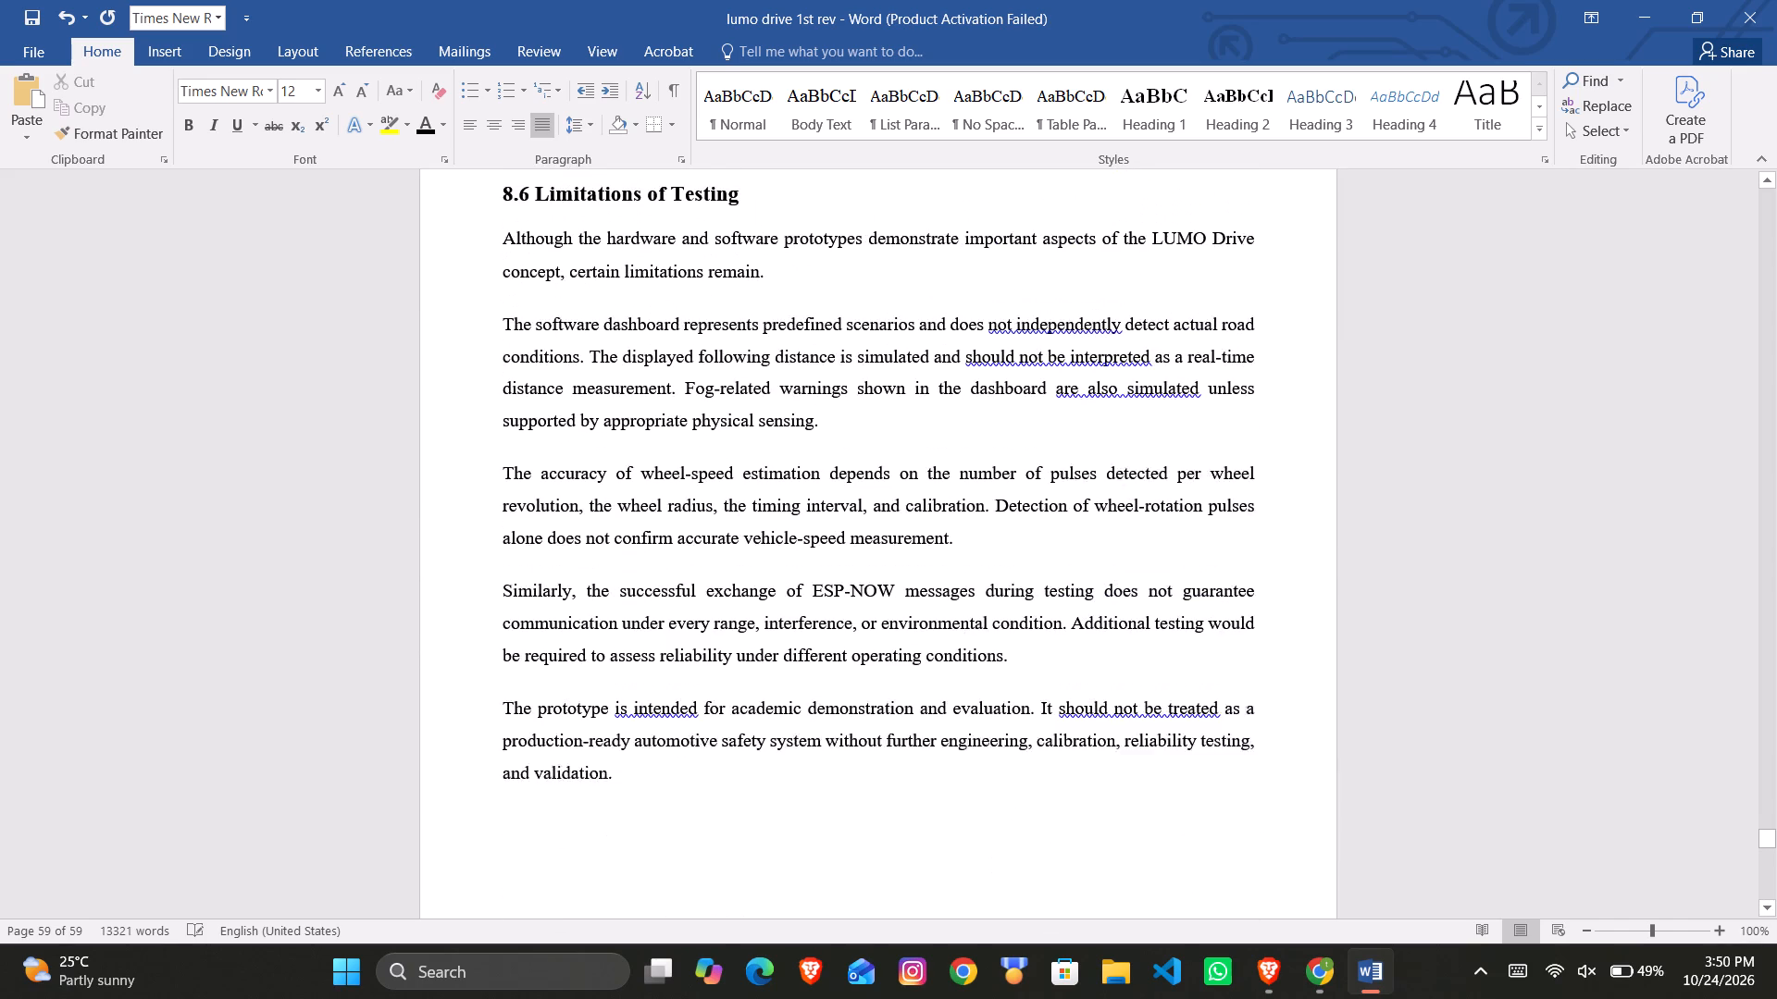
scroll(1006, 539, up, 5)
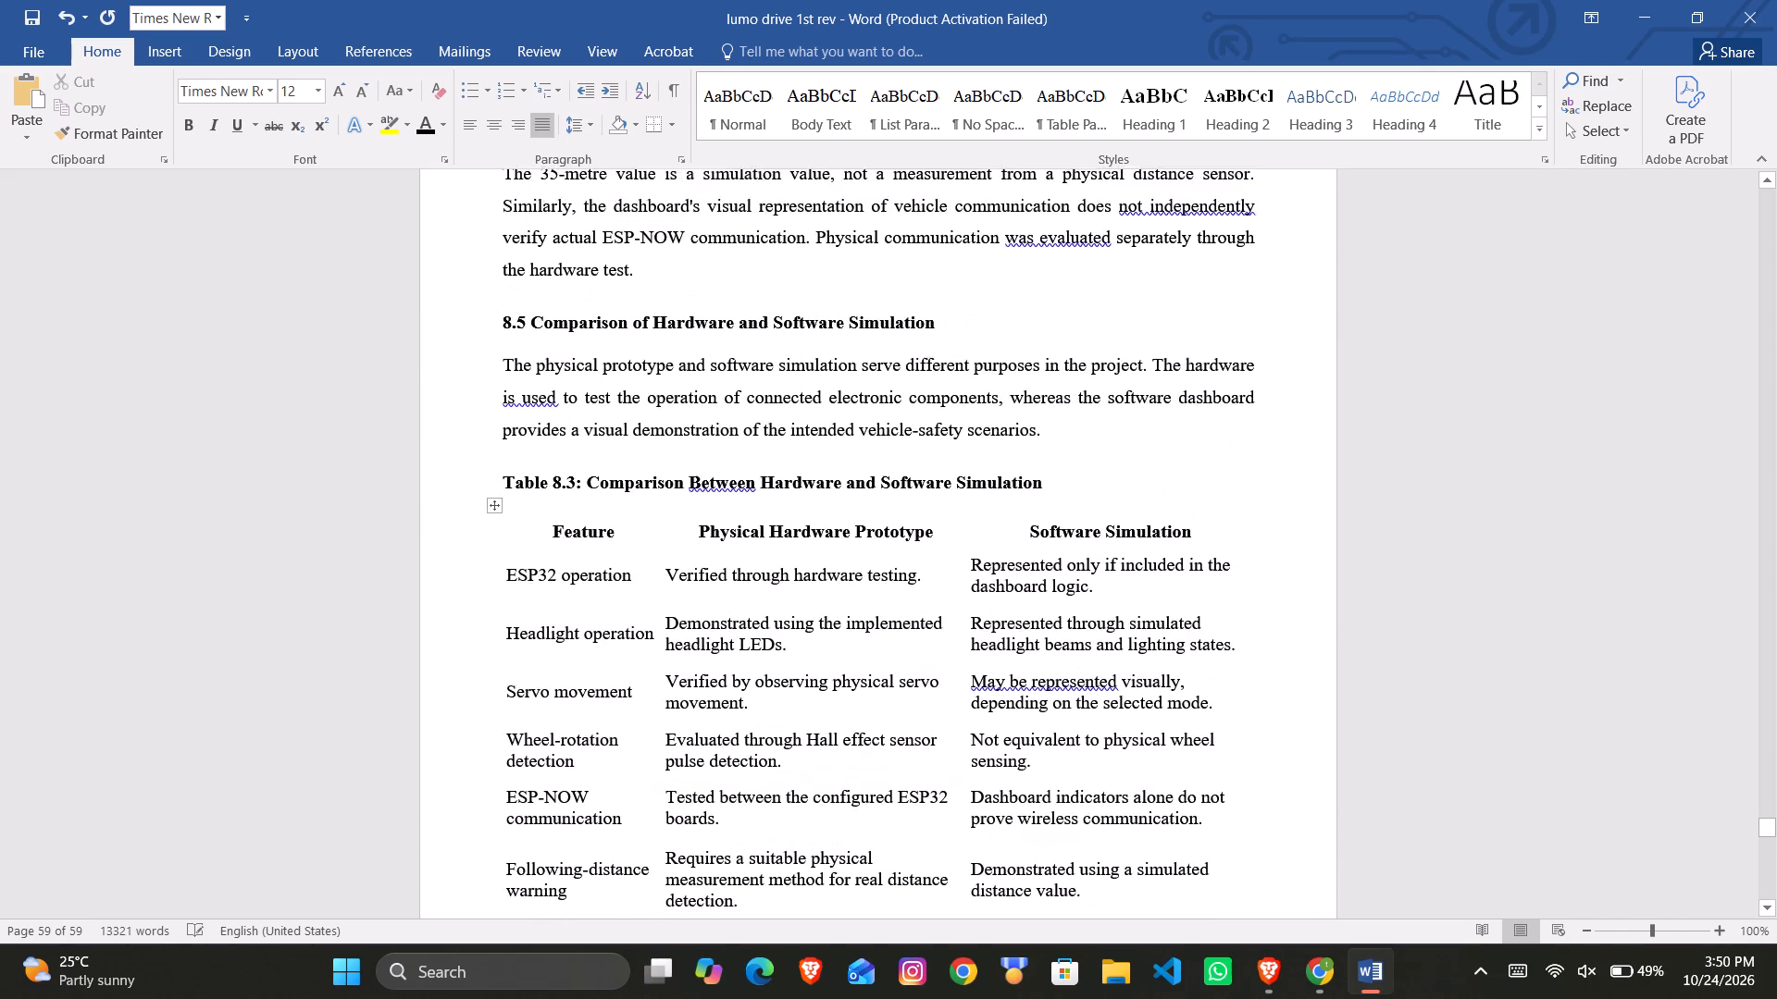
scroll(1006, 539, up, 5)
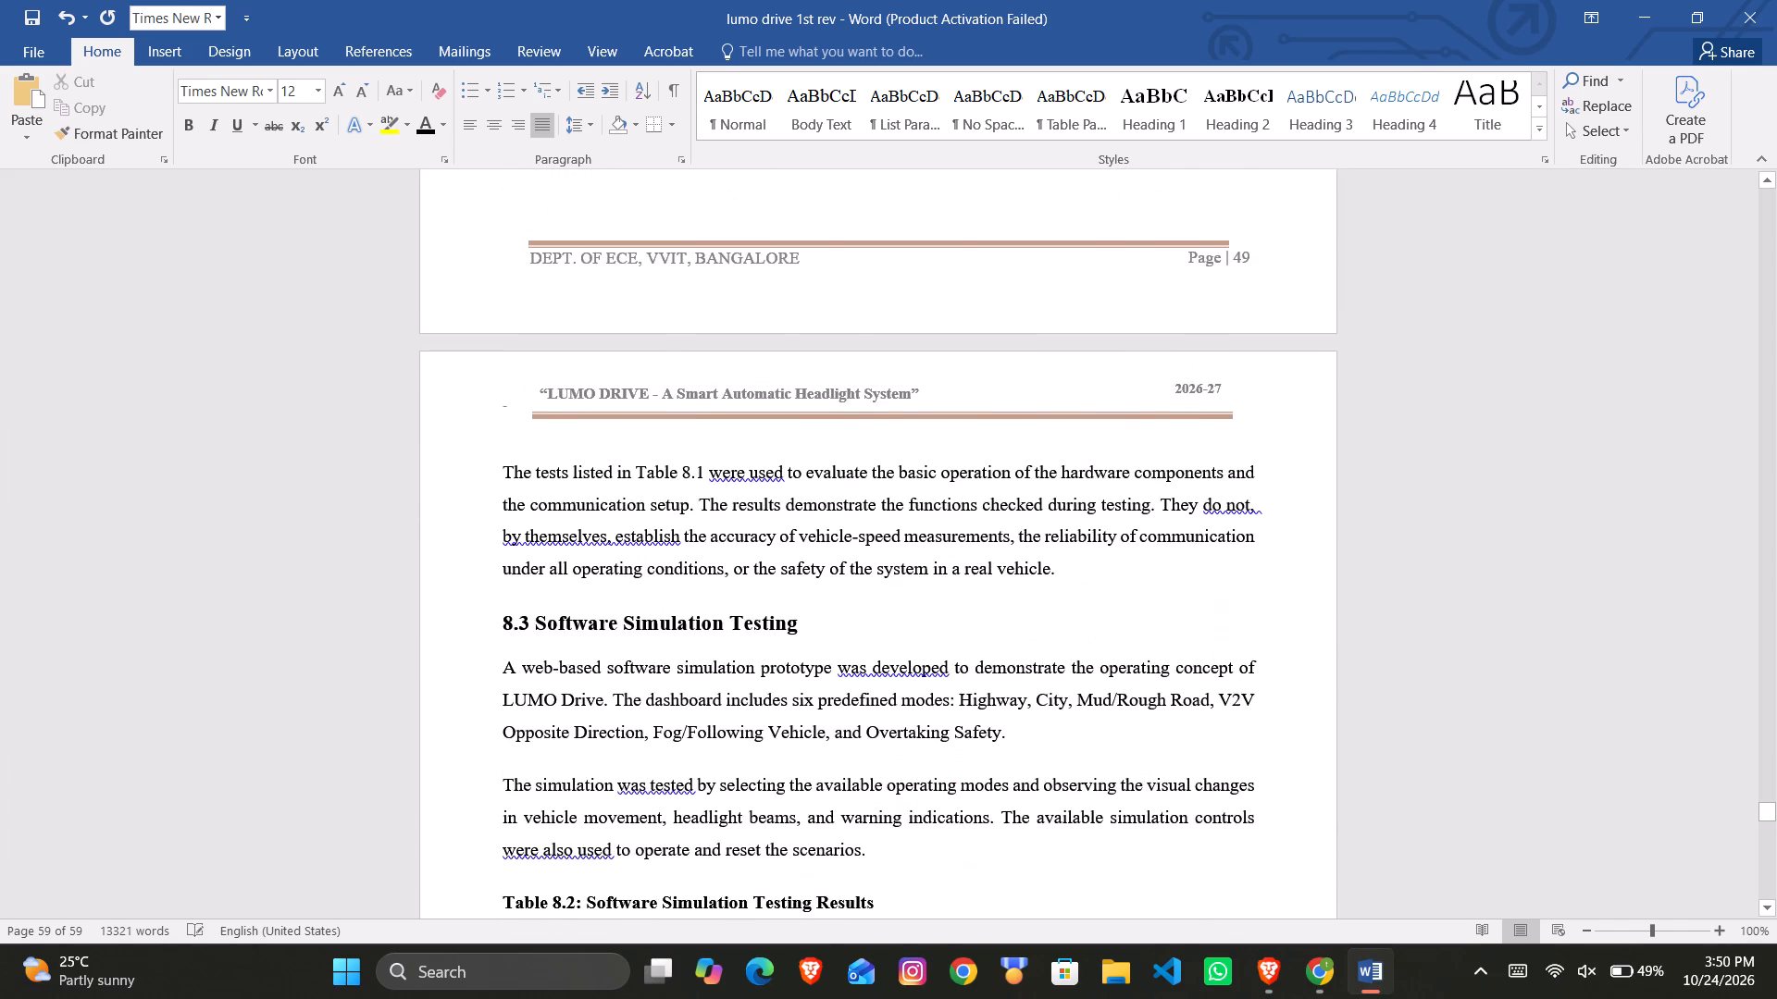
scroll(1006, 539, up, 6)
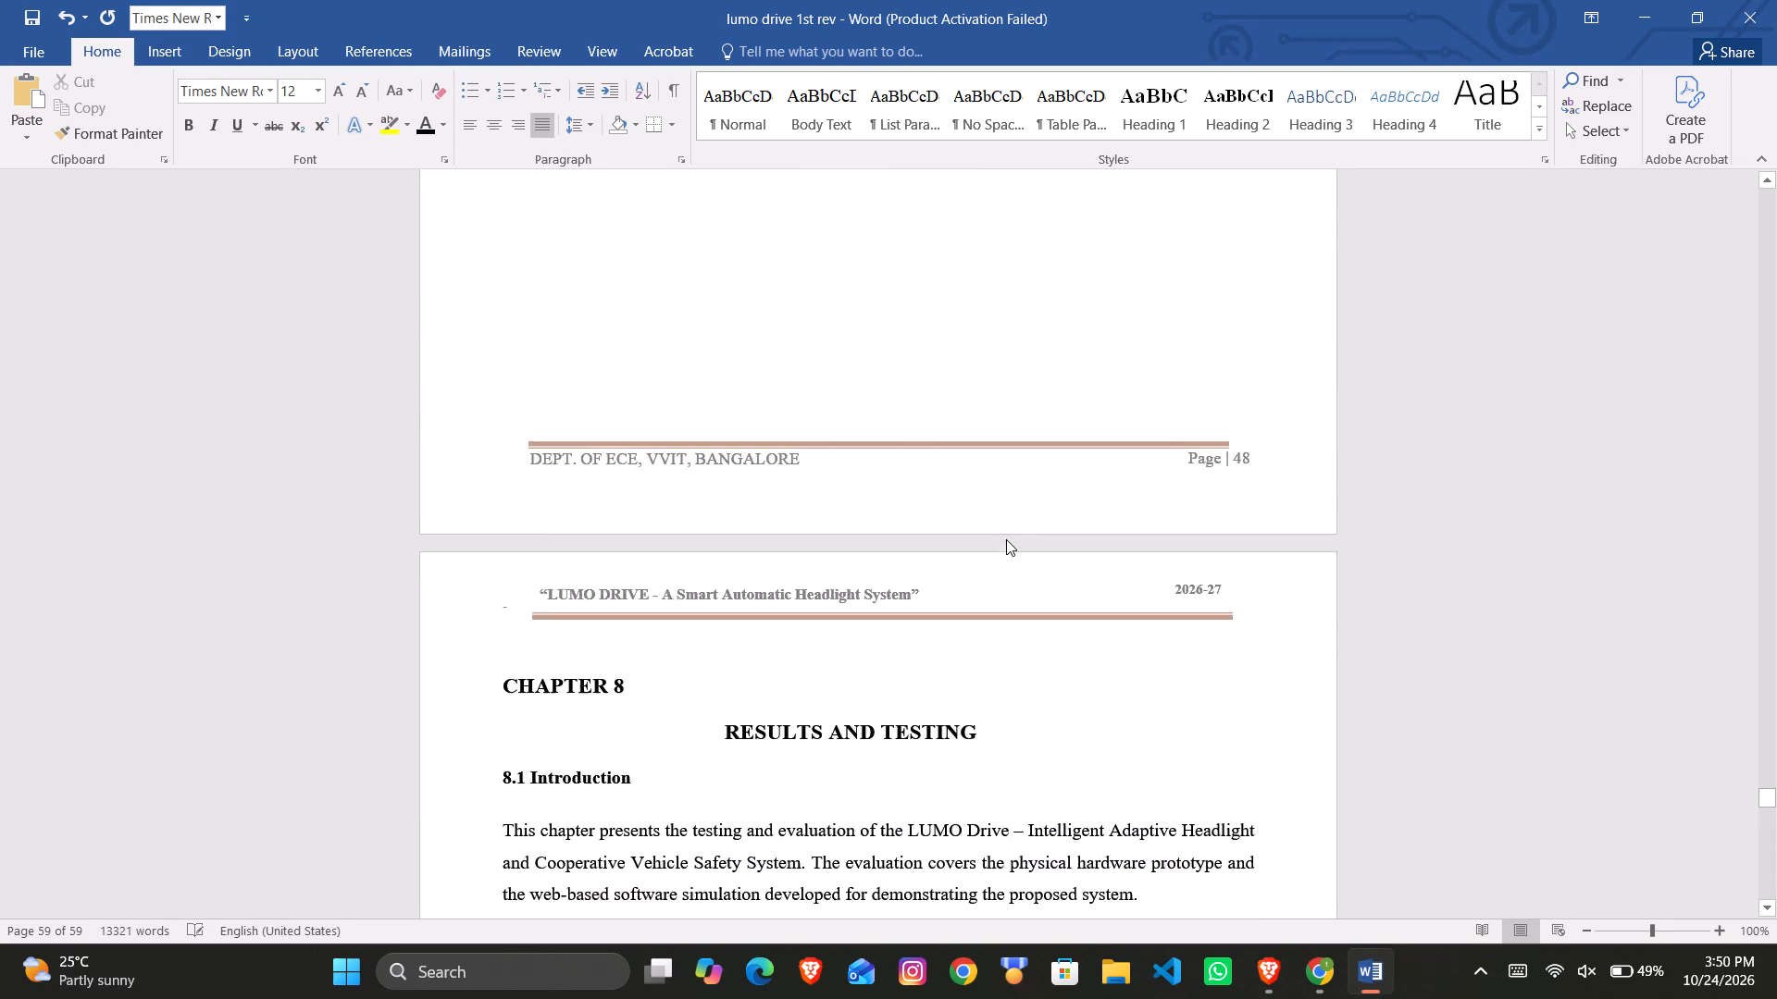
Review the Chapter 7 pages backwards, examining the simulation figures, hardware photo placeholders and implementation sections.
scroll(1006, 539, up, 5)
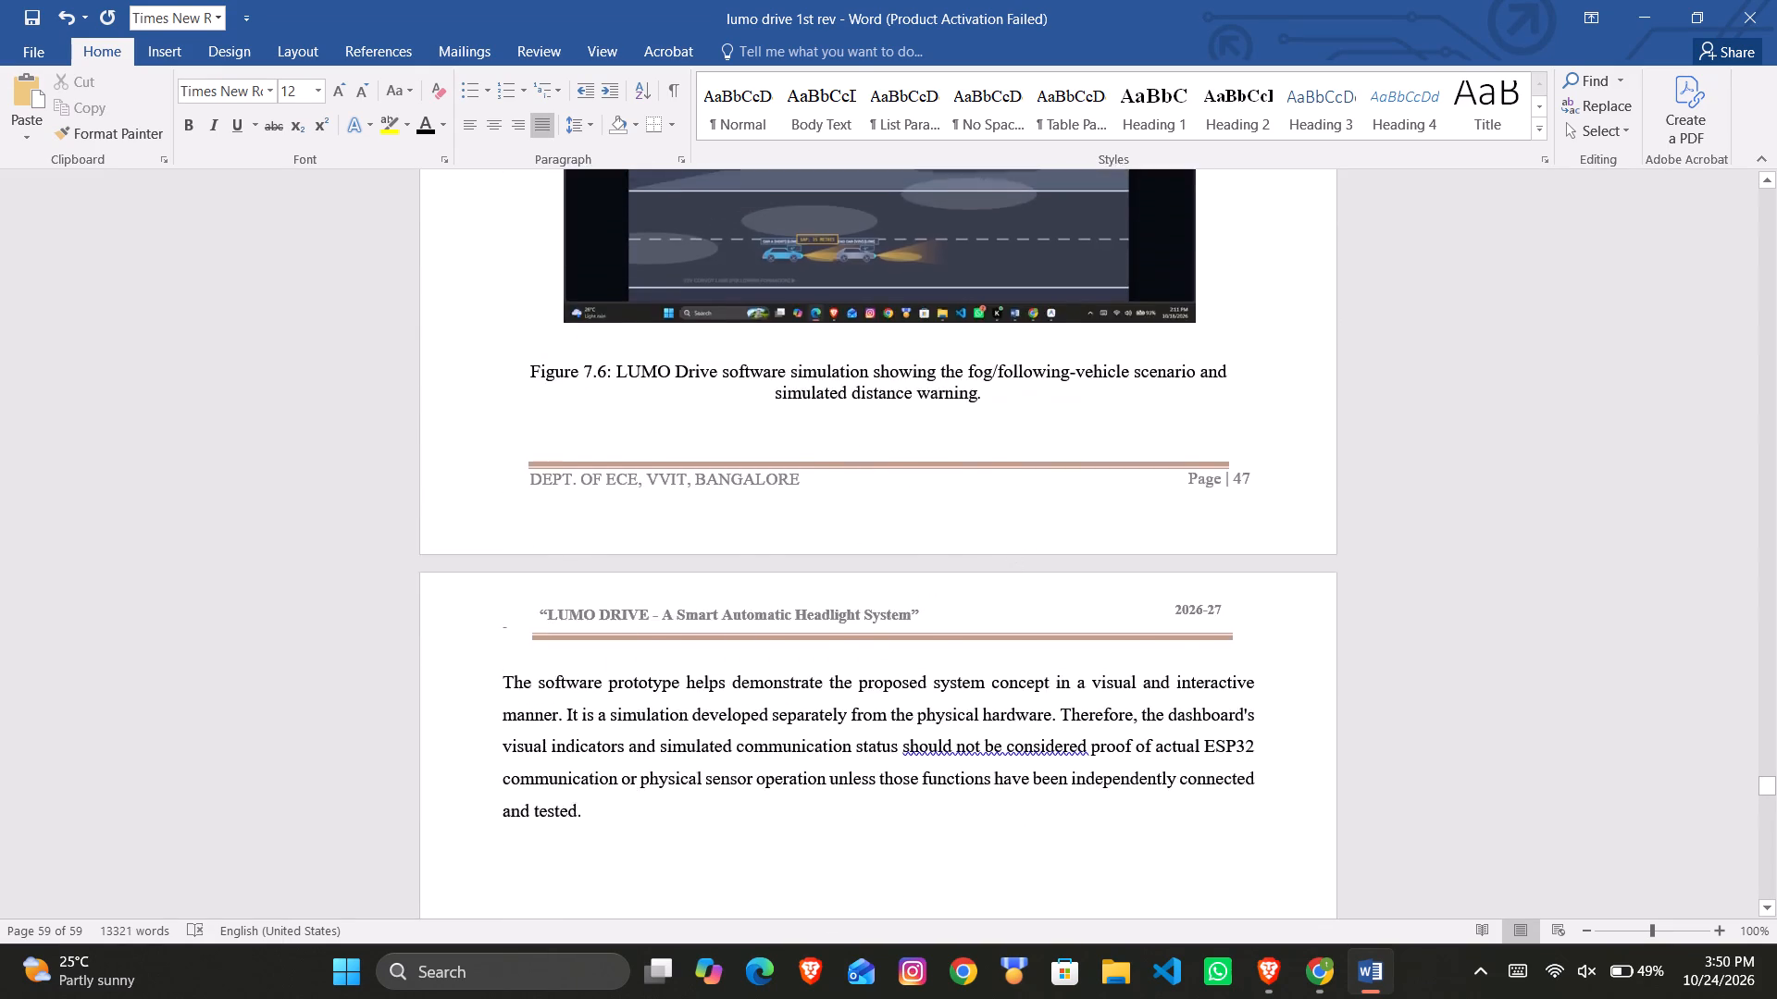
scroll(1006, 539, up, 5)
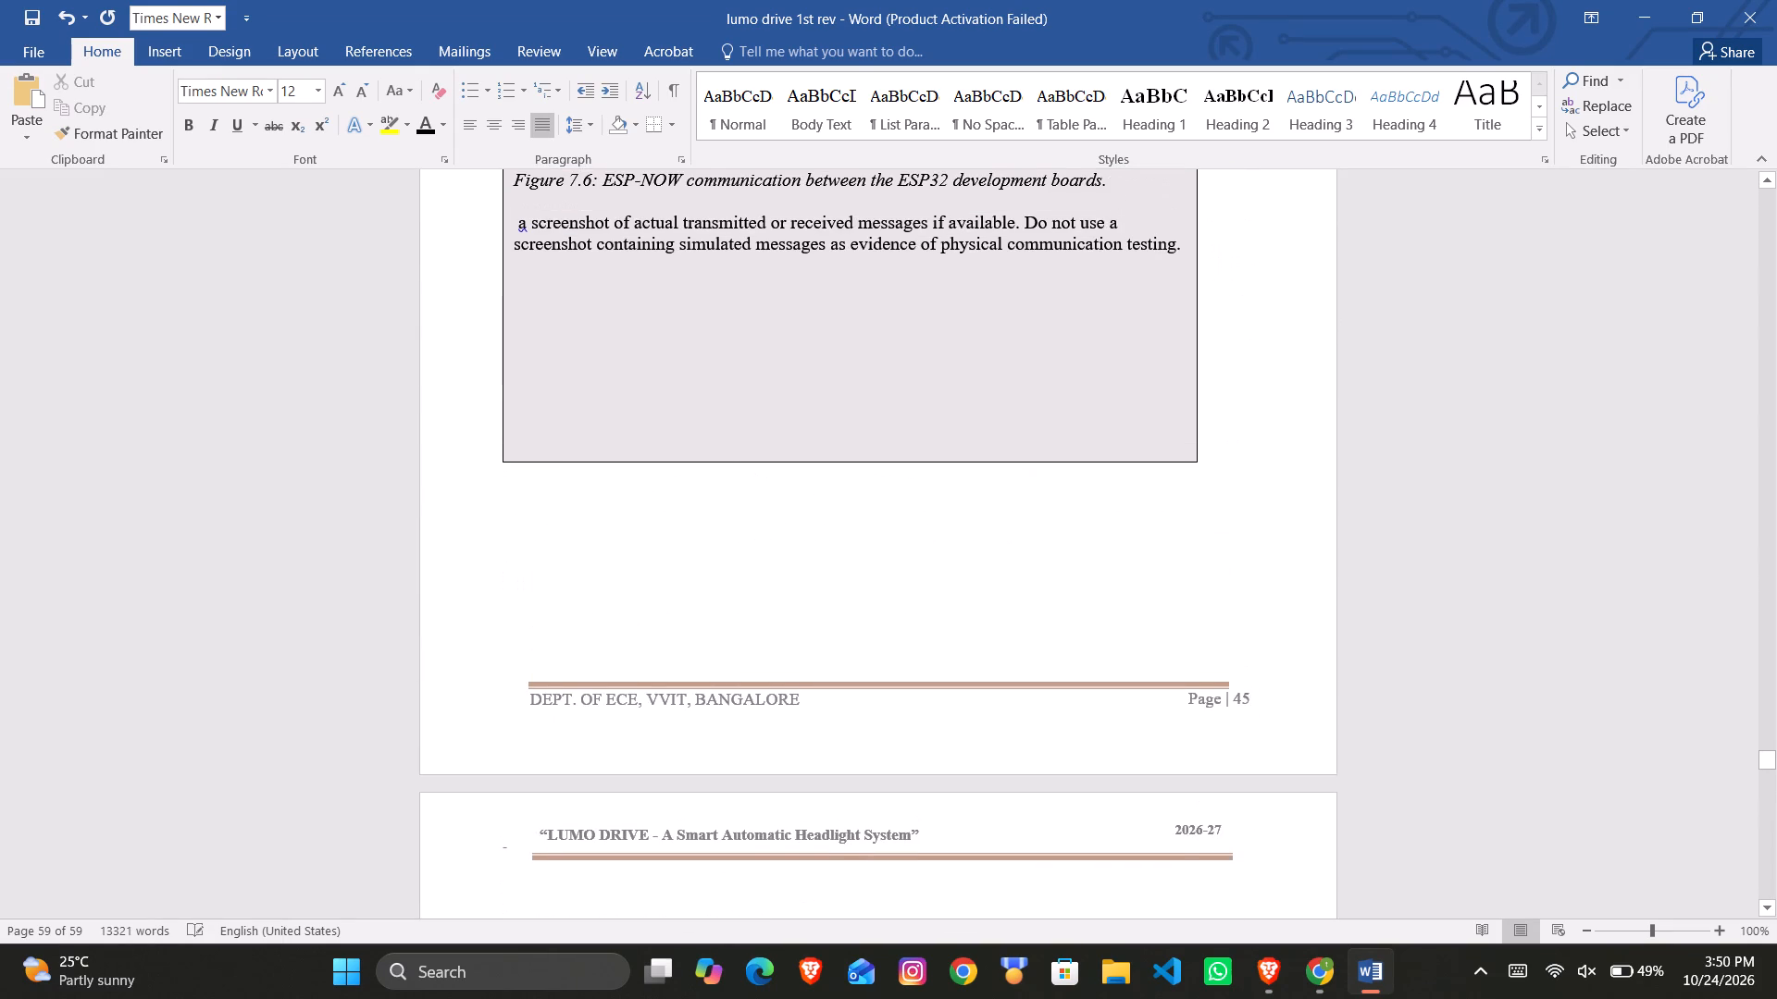
scroll(1006, 539, up, 5)
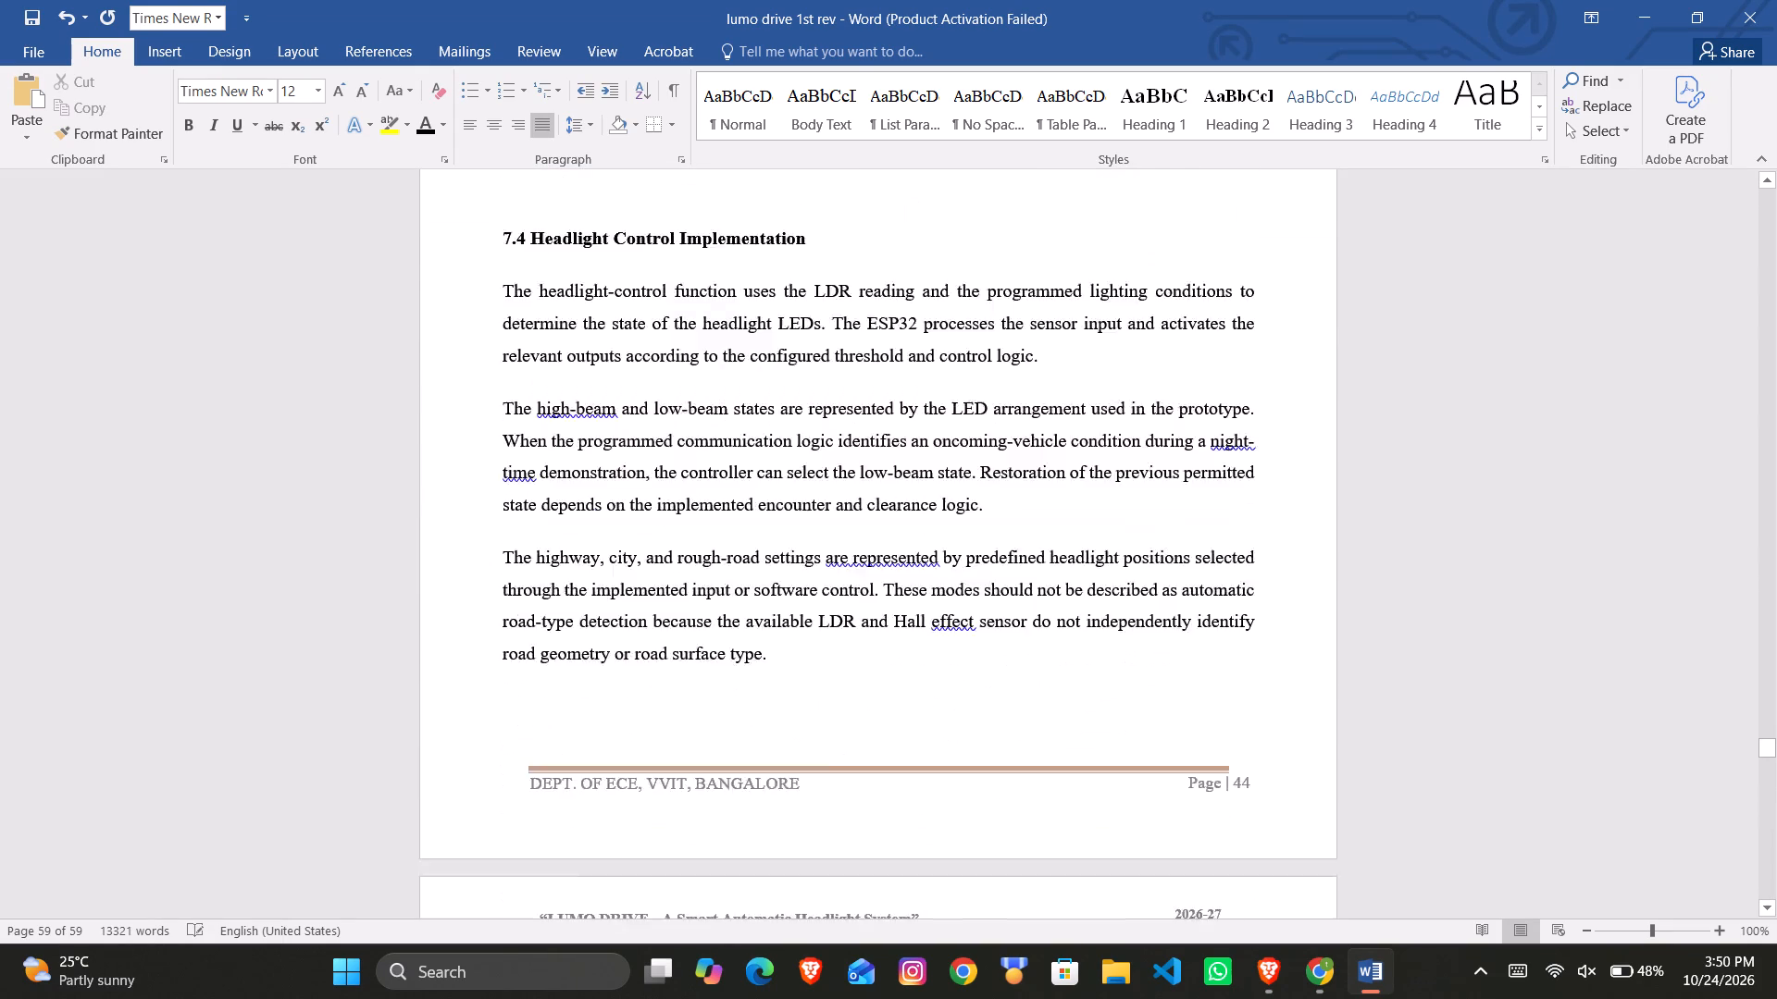
scroll(1006, 539, up, 3)
scroll(1006, 539, down, 1)
scroll(1006, 539, up, 1)
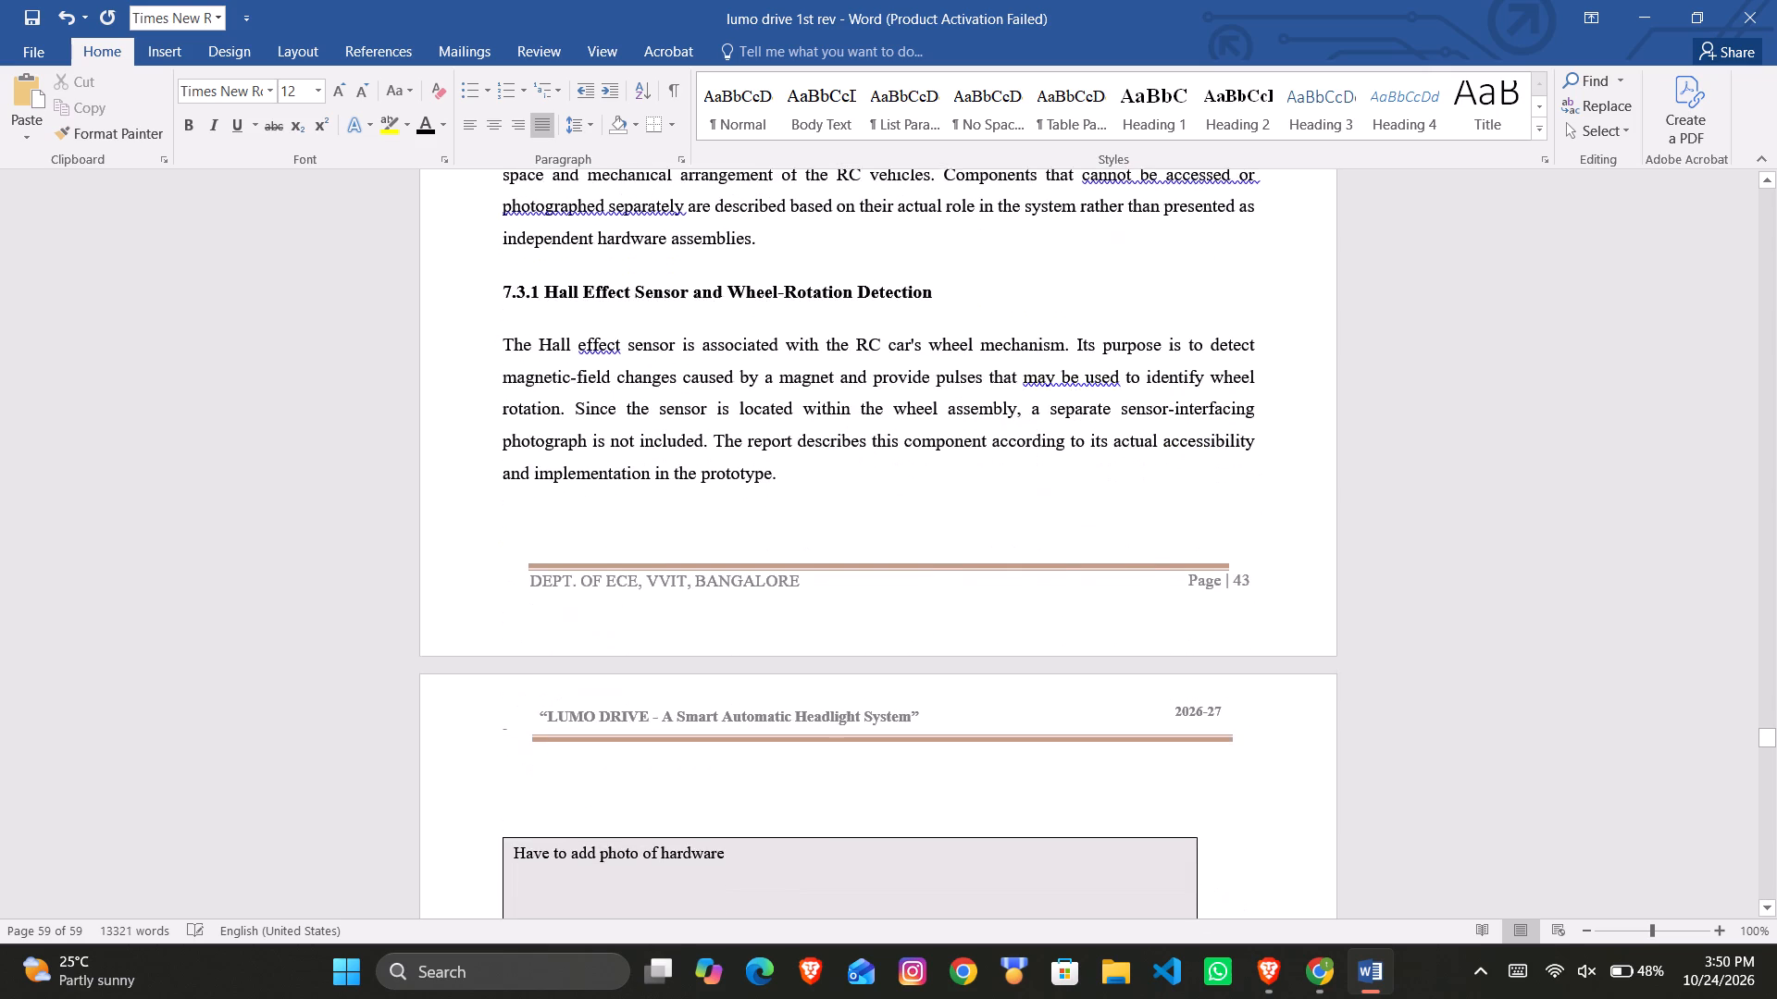
scroll(1006, 539, up, 6)
Review Chapter 6, TOOLS AND TECHNOLOGIES, backwards through the software tools and the hardware component figures to its opening page.
scroll(1006, 539, up, 1)
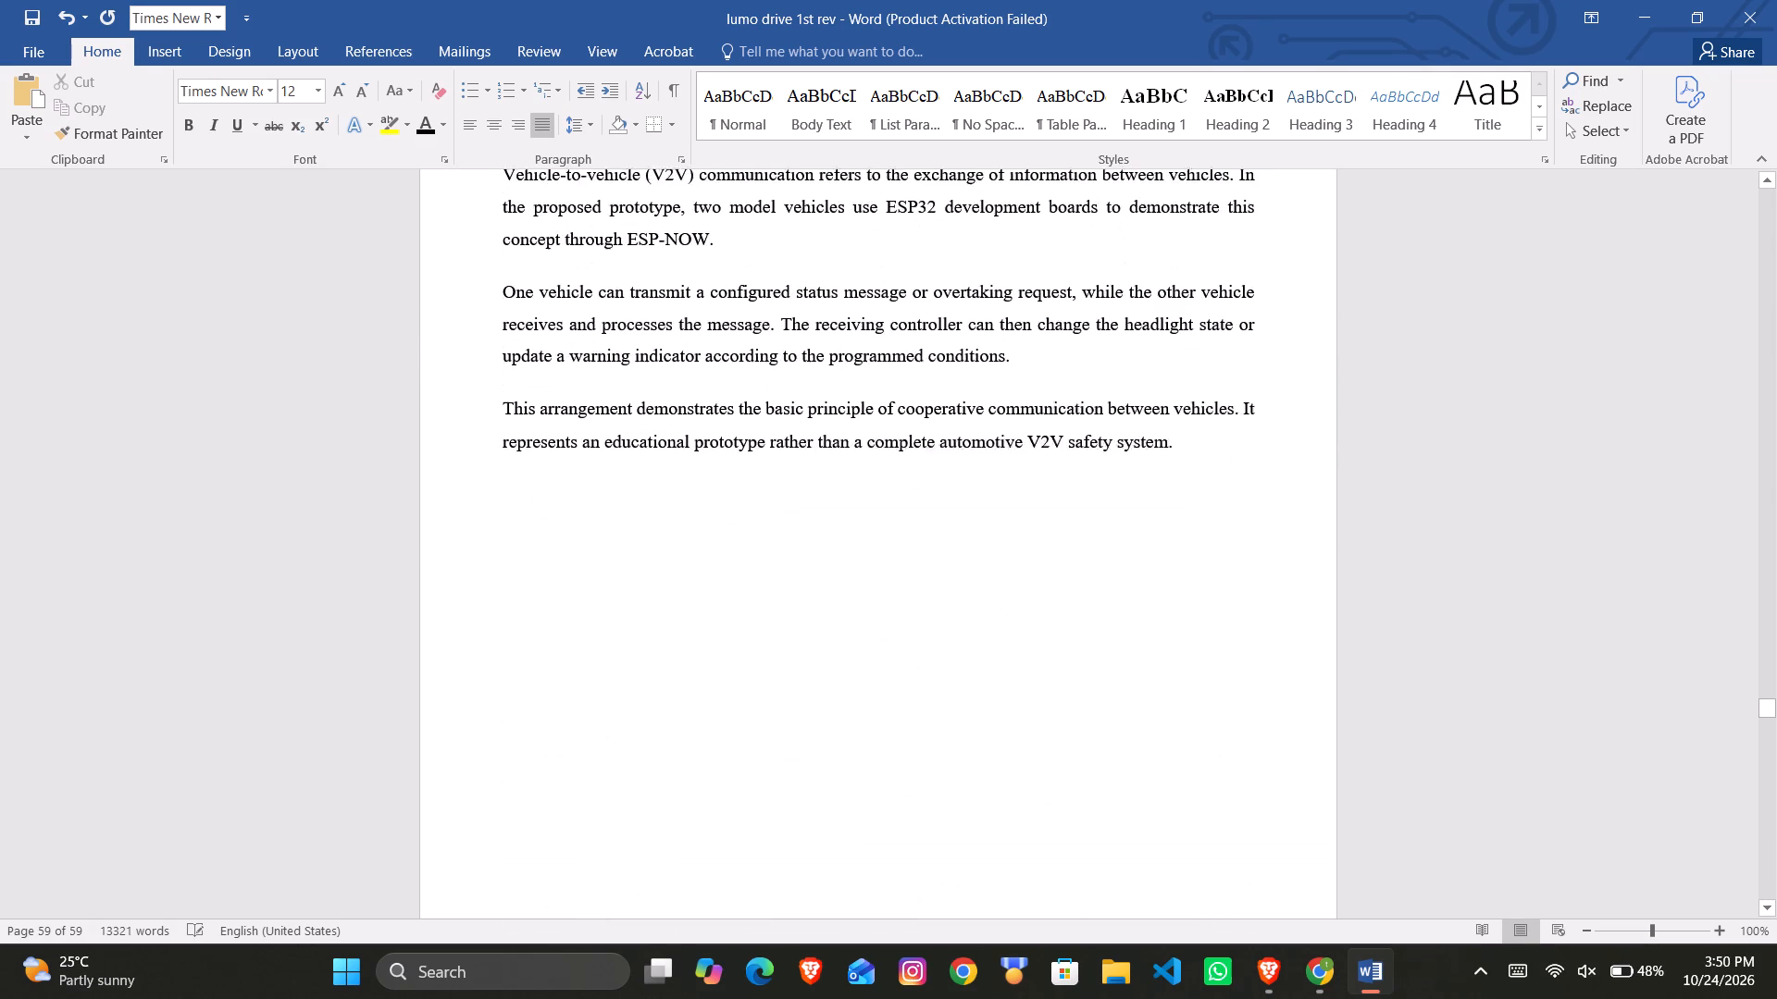
scroll(1006, 539, up, 6)
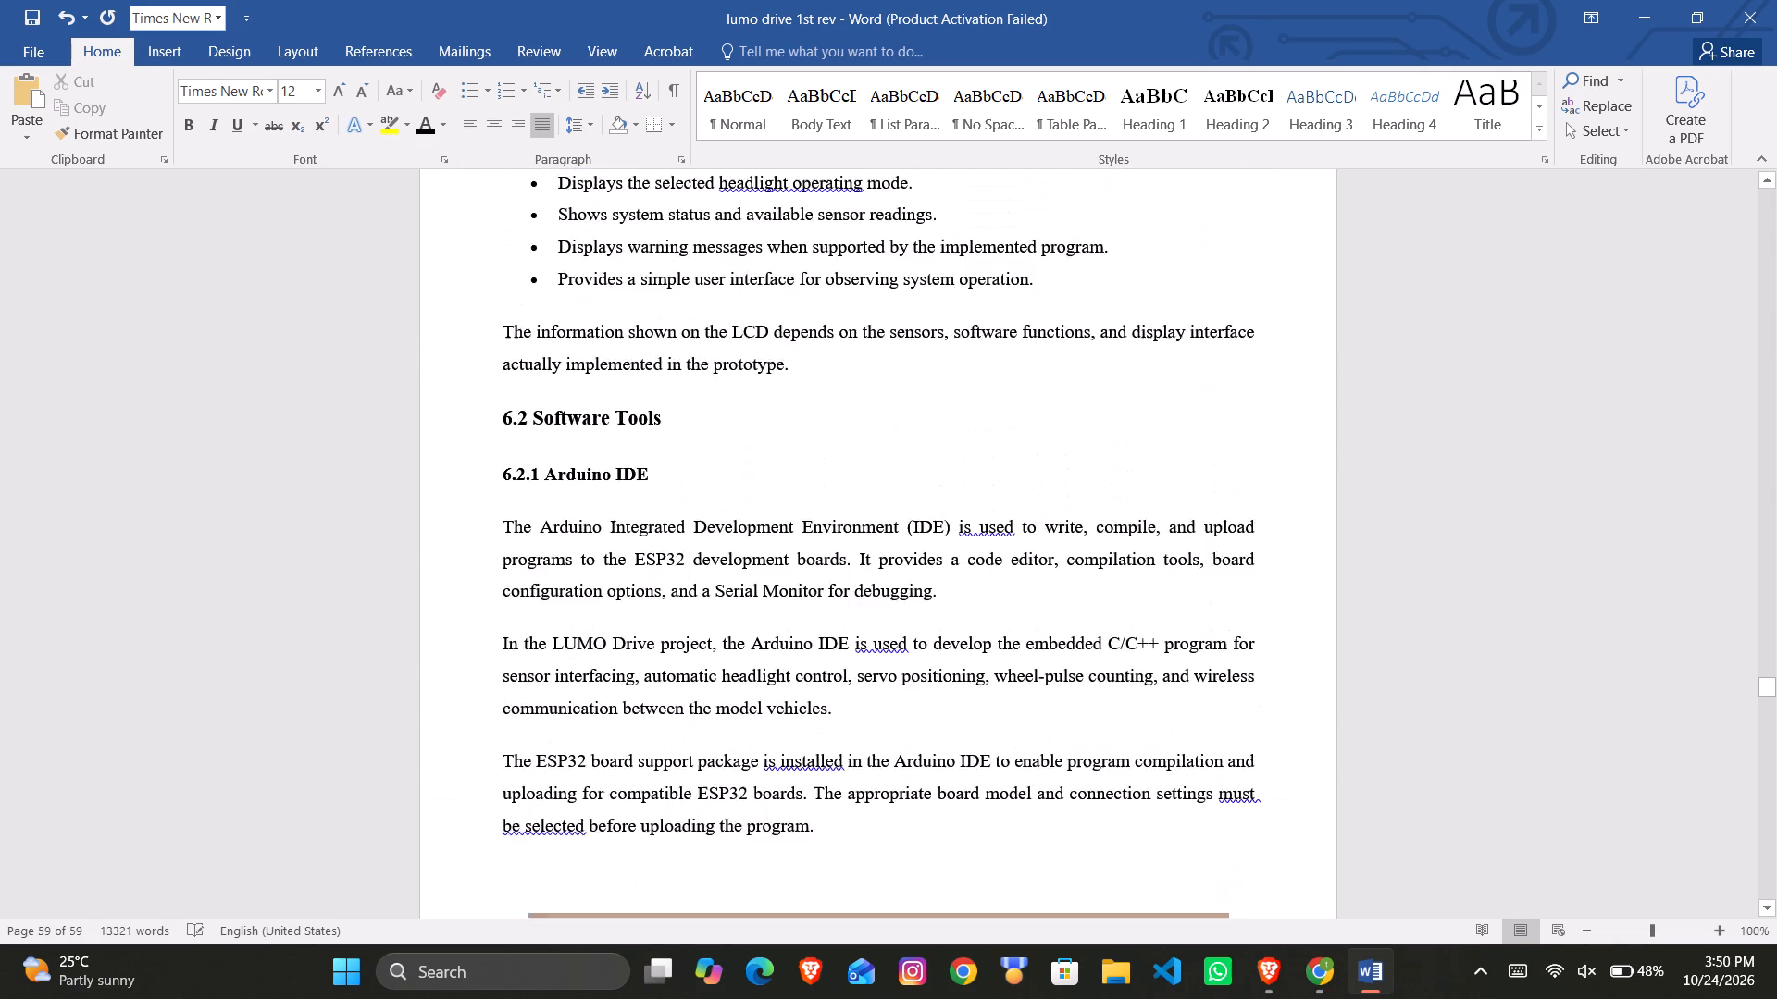
scroll(1006, 539, up, 5)
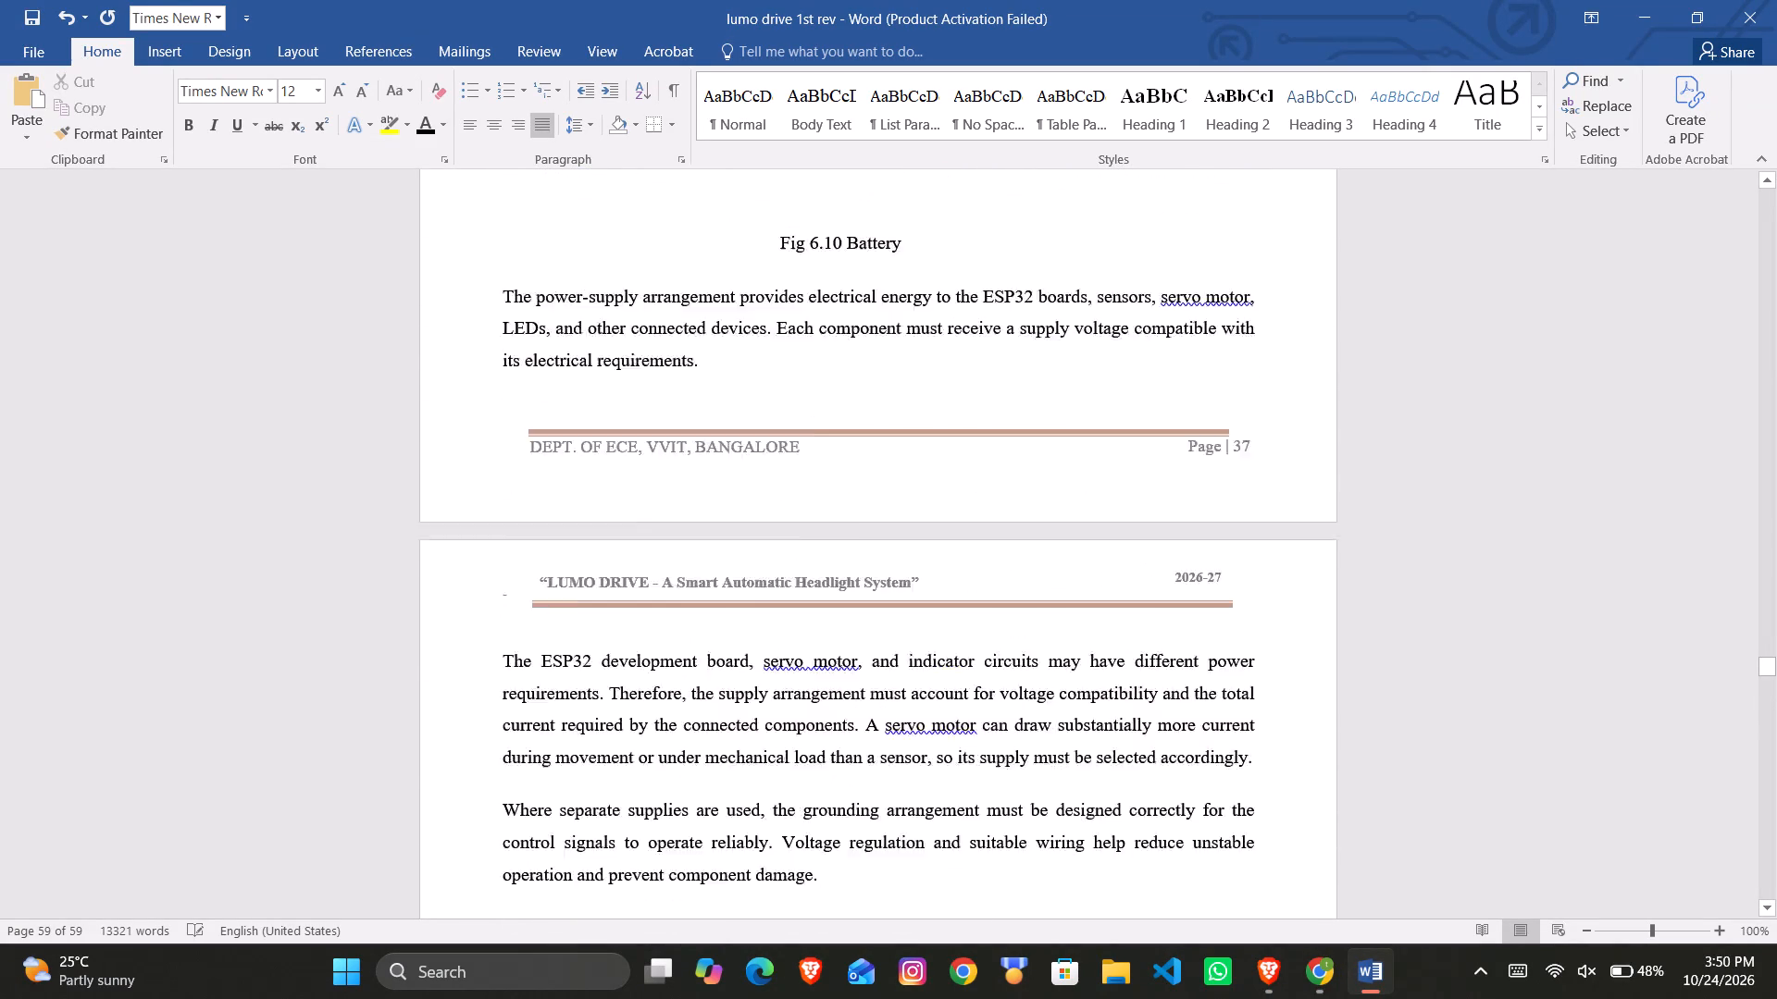
scroll(1006, 539, up, 5)
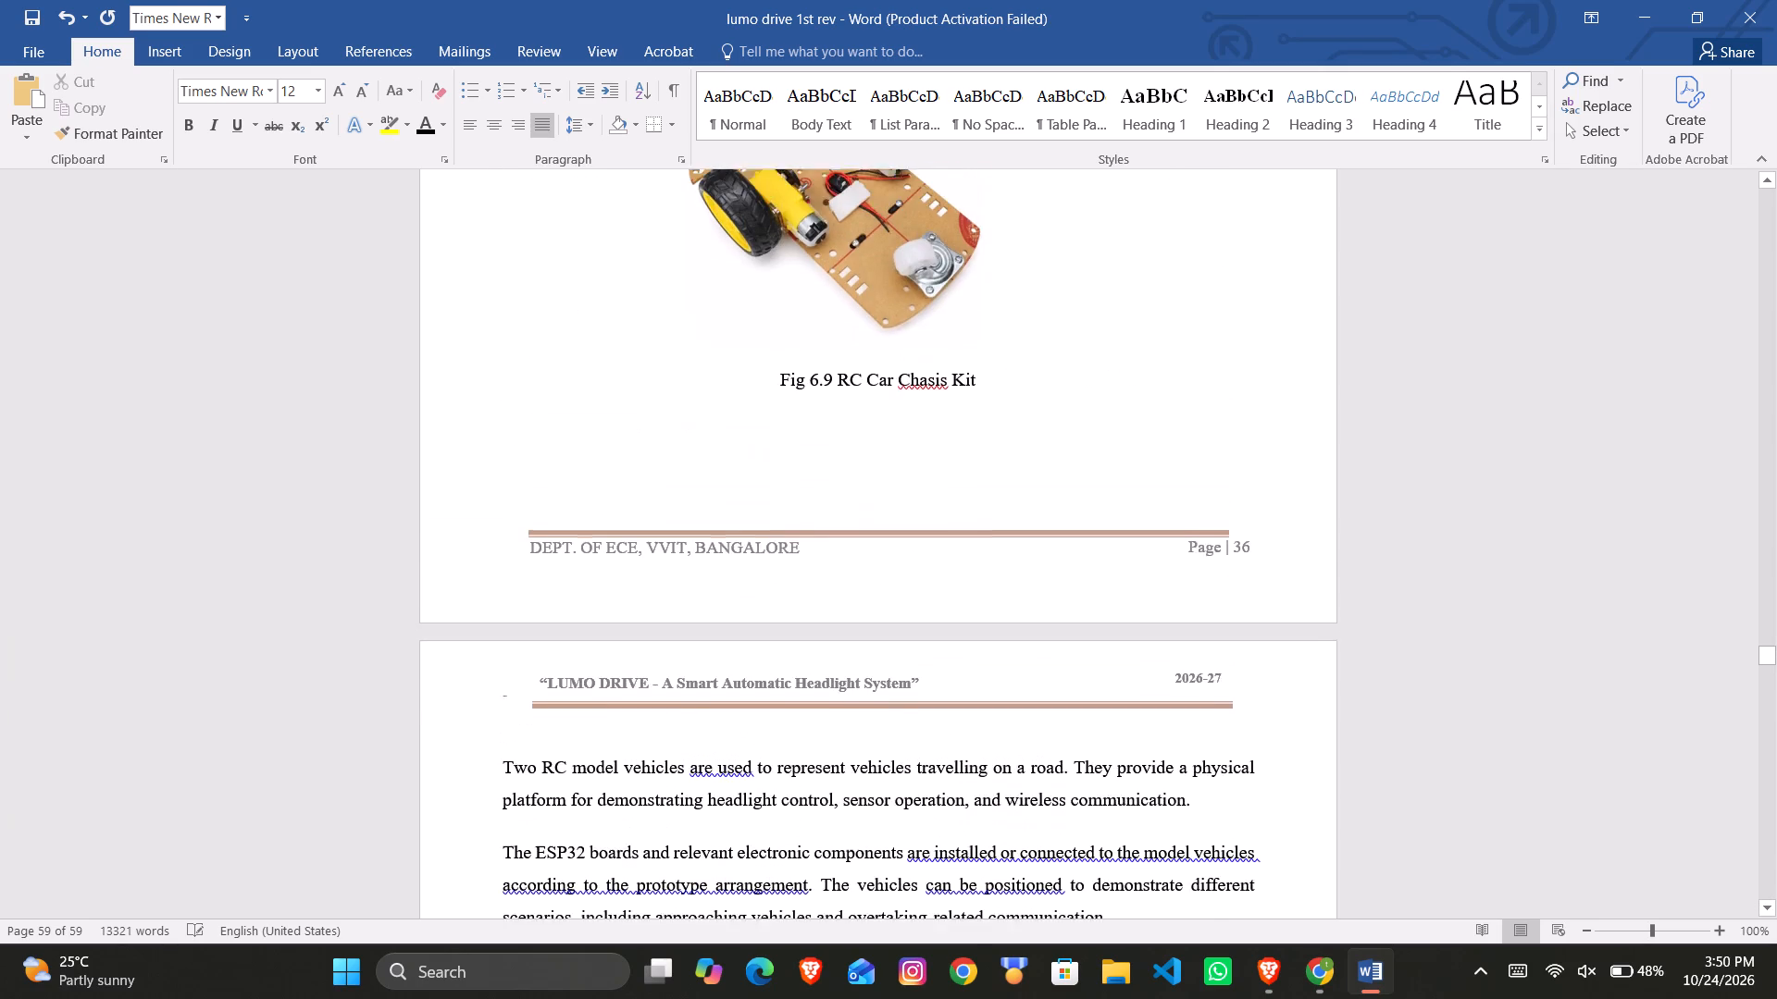
scroll(1006, 539, up, 2)
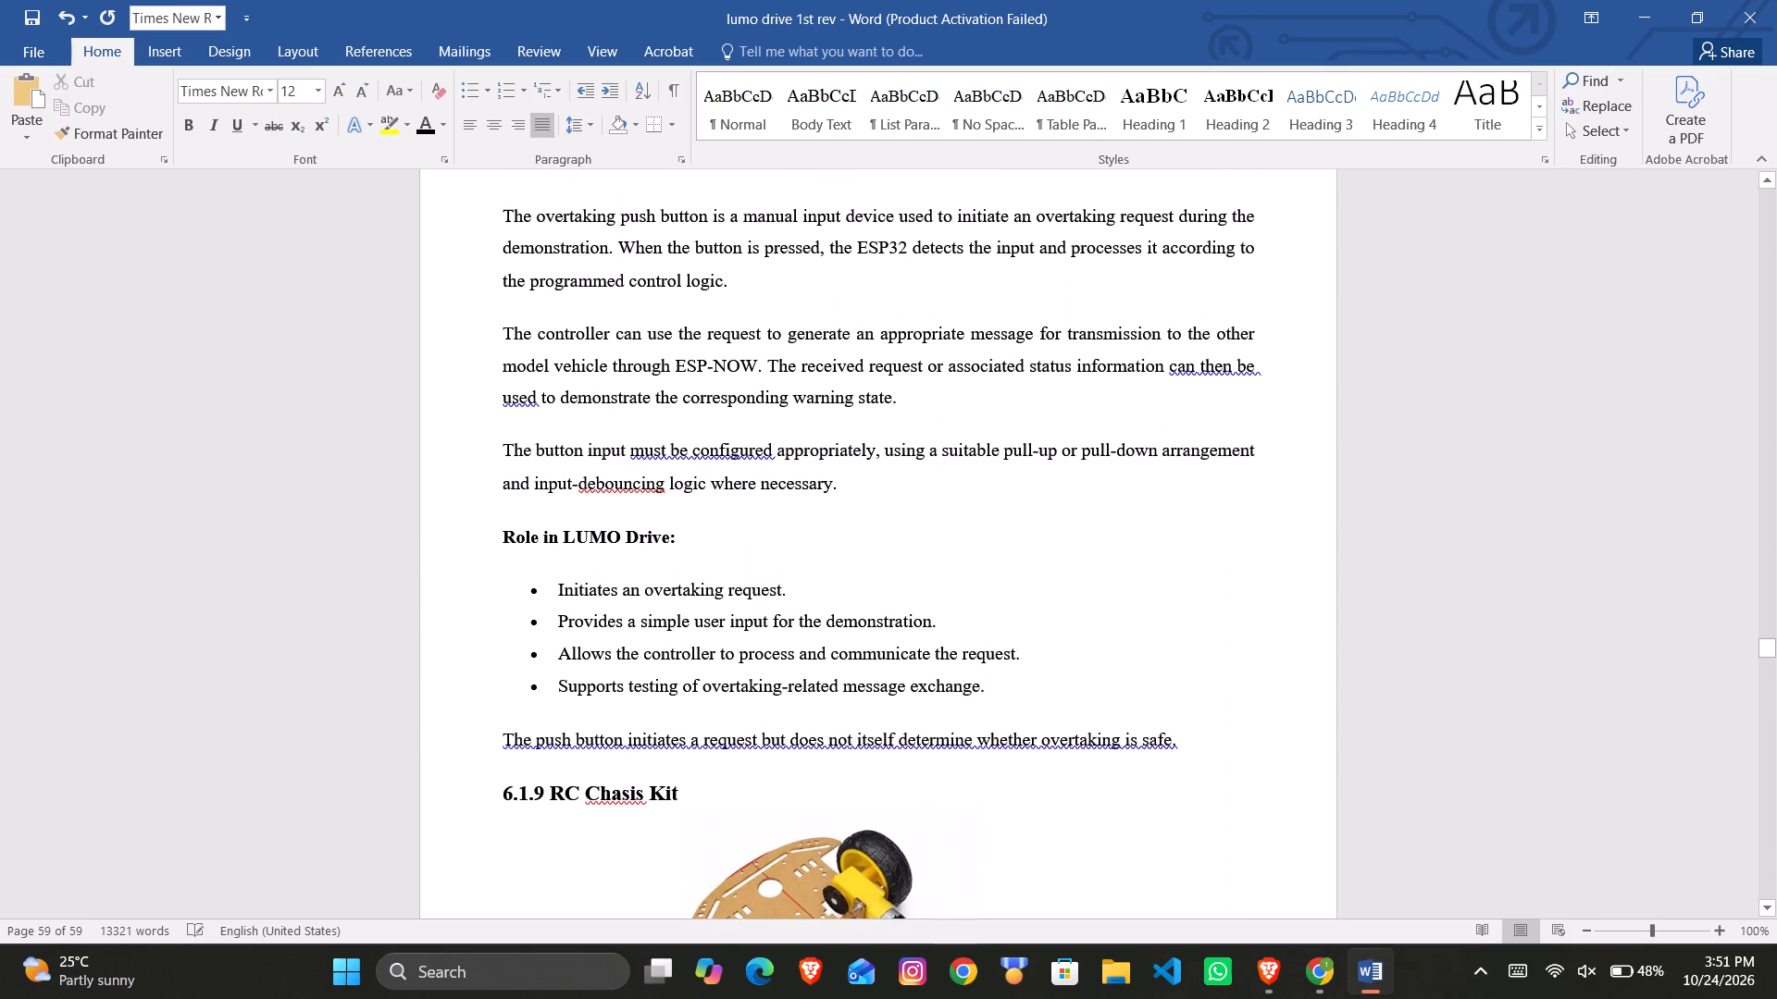
scroll(1006, 539, up, 2)
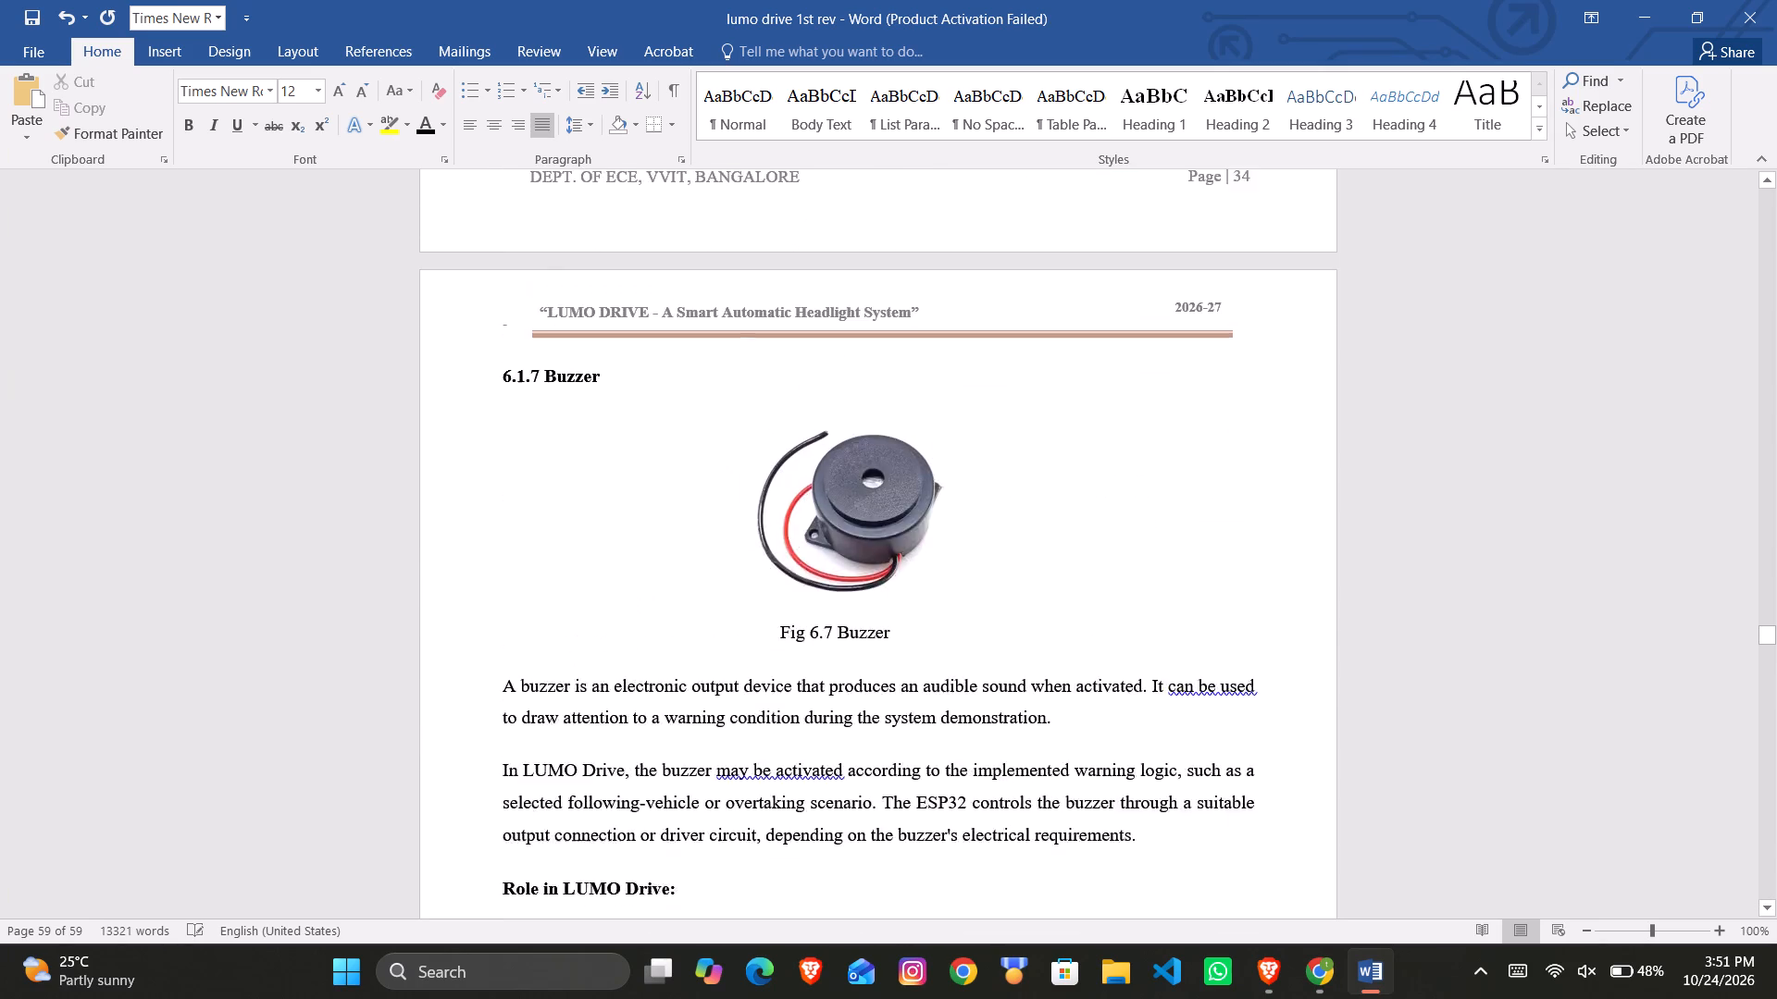
scroll(1006, 539, up, 5)
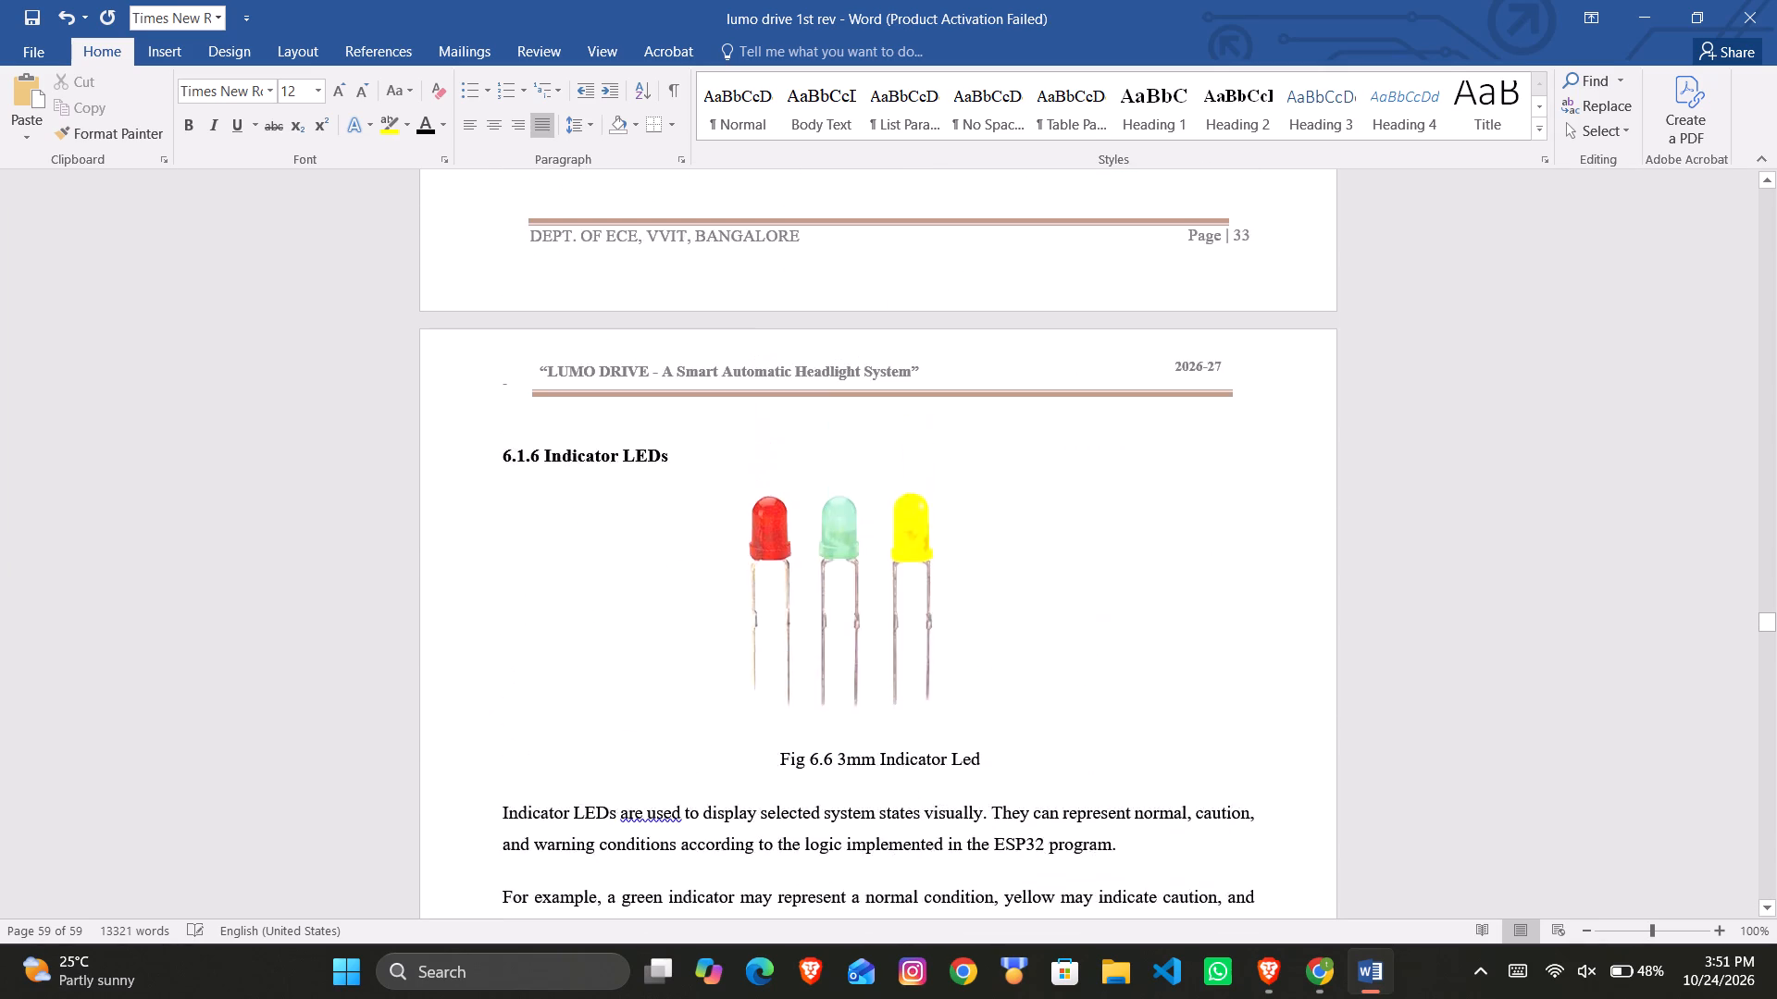
scroll(1006, 539, up, 6)
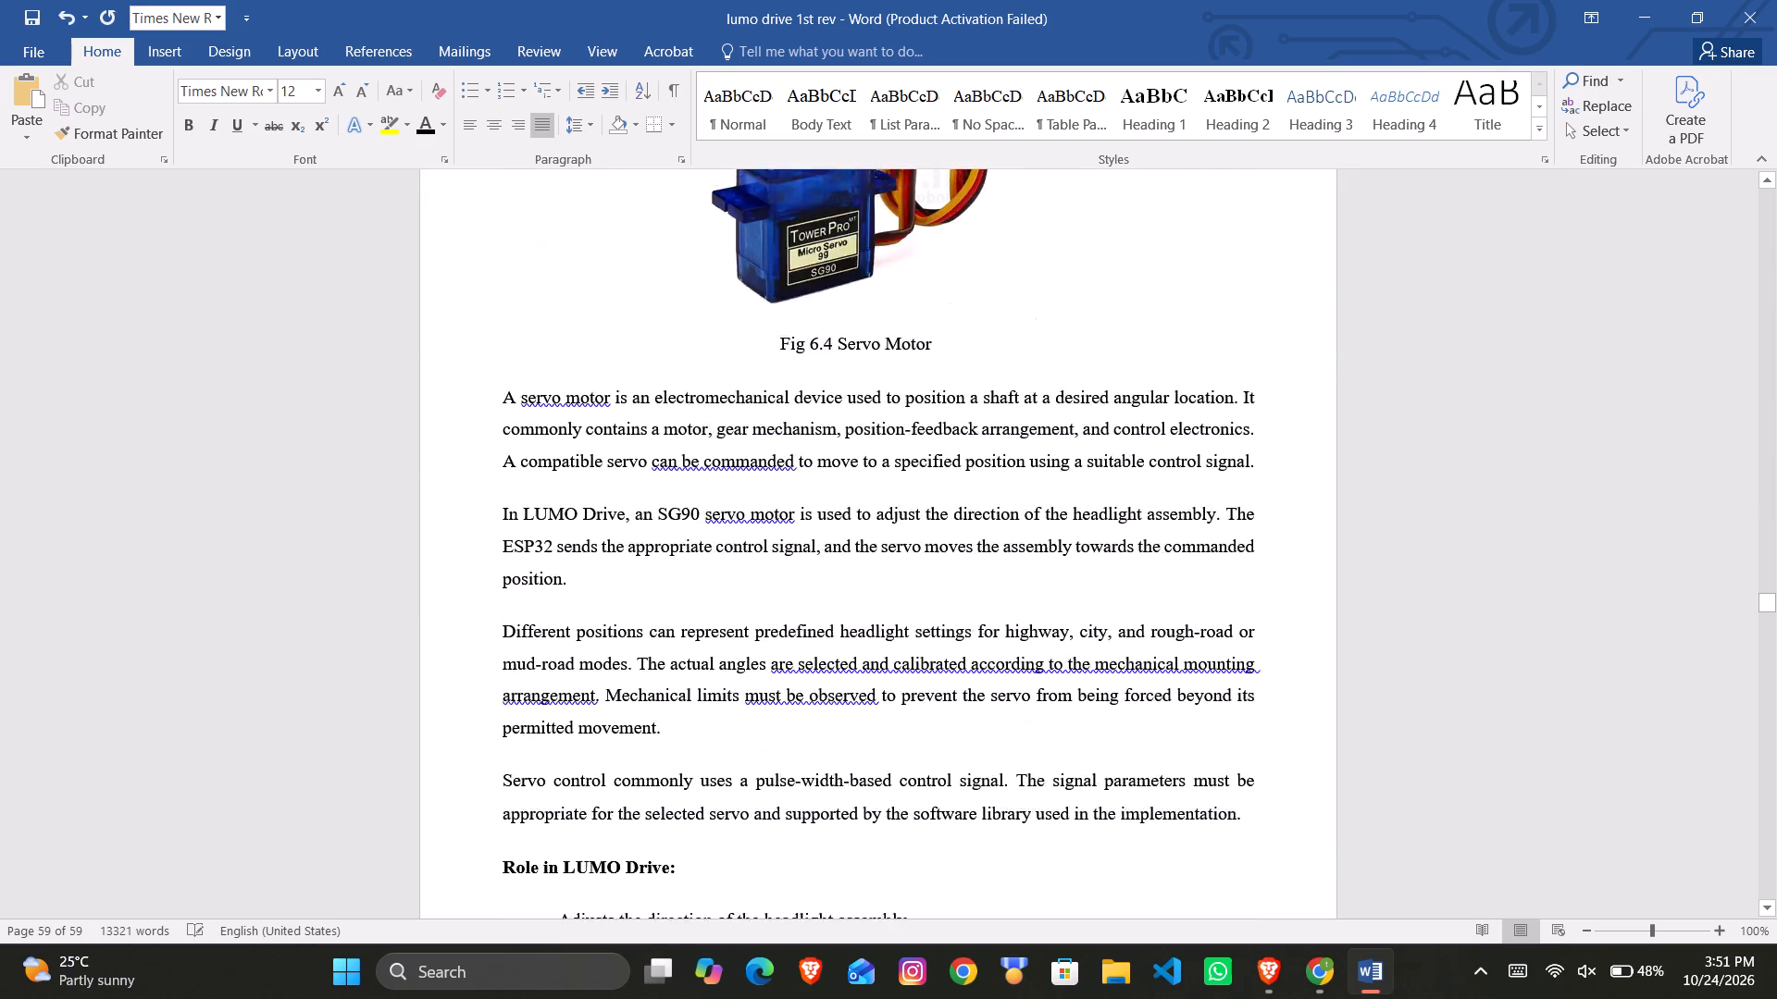
scroll(1006, 539, up, 6)
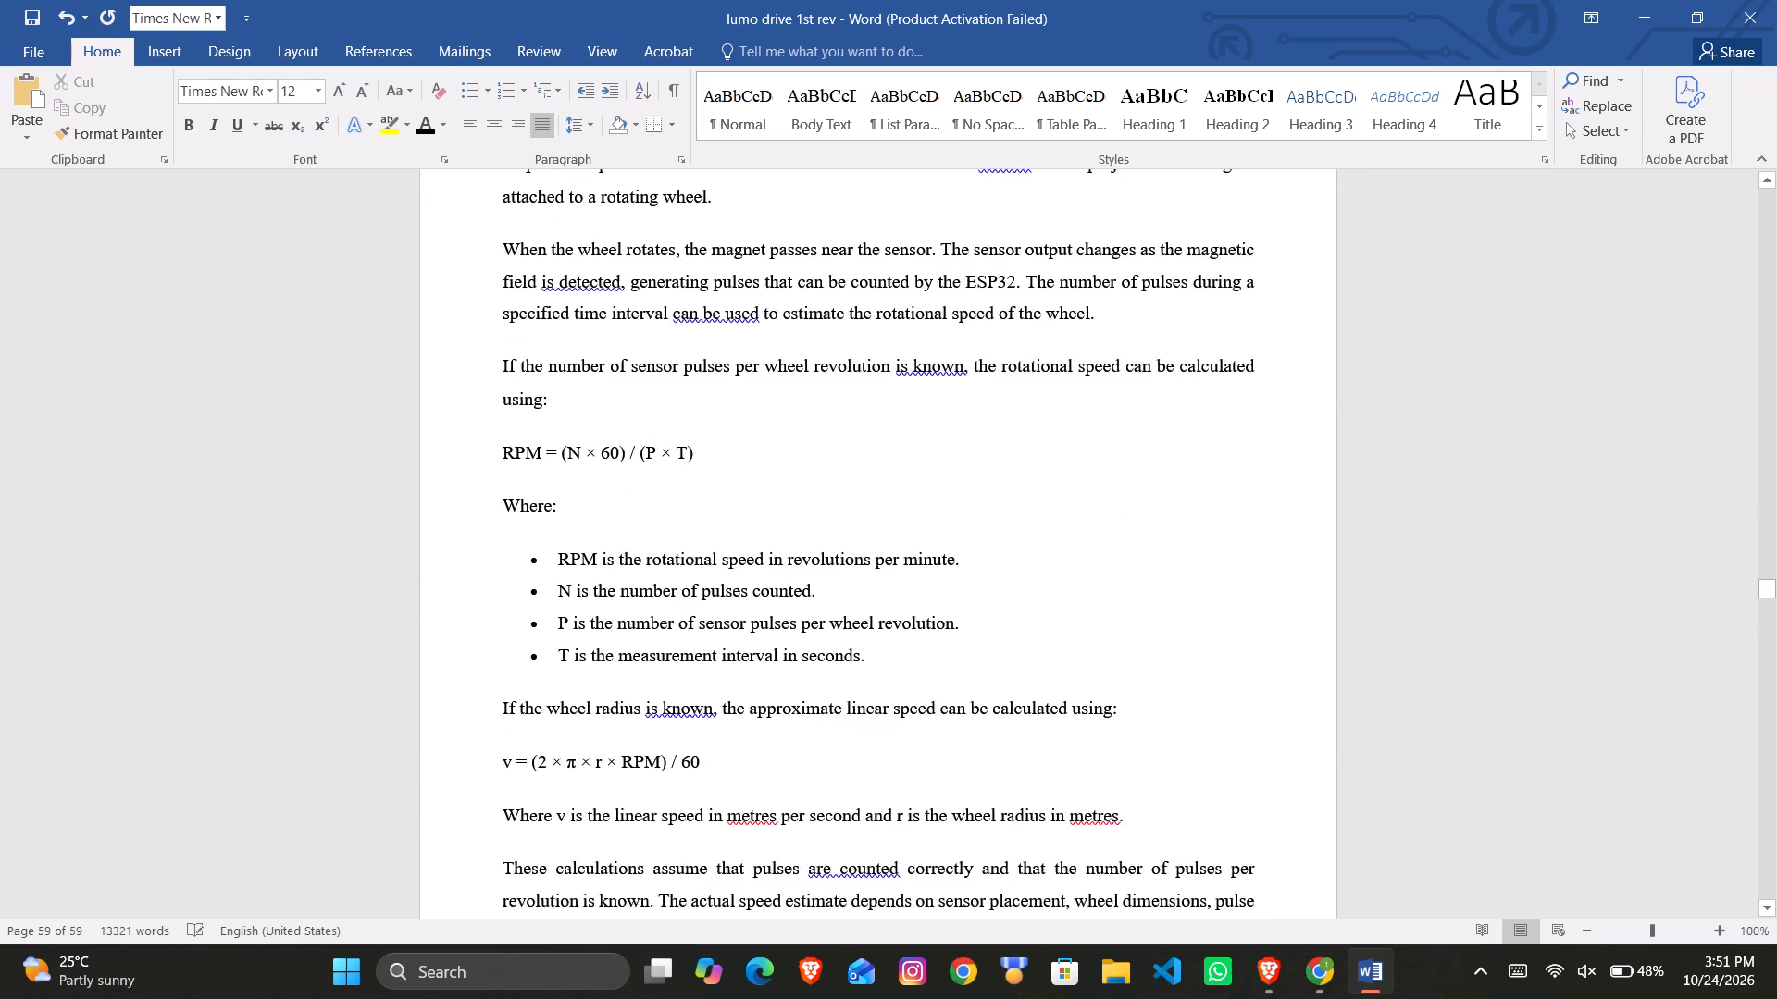
scroll(1006, 539, up, 8)
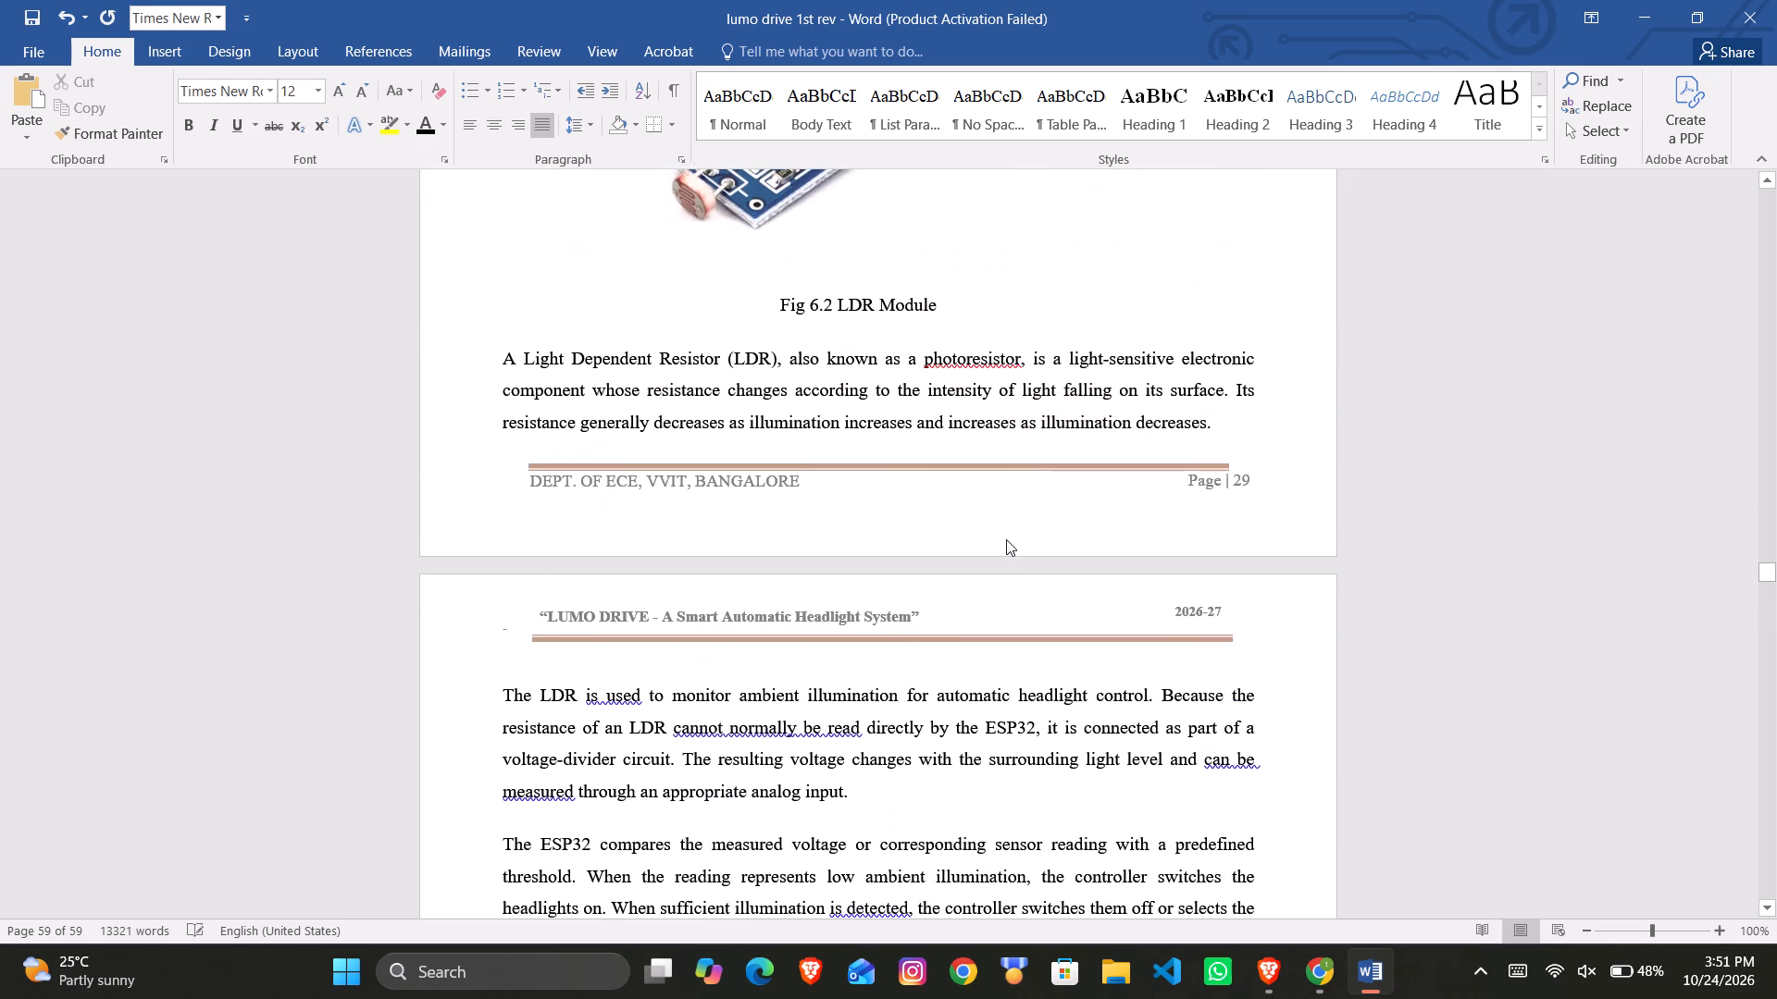
scroll(1006, 539, up, 3)
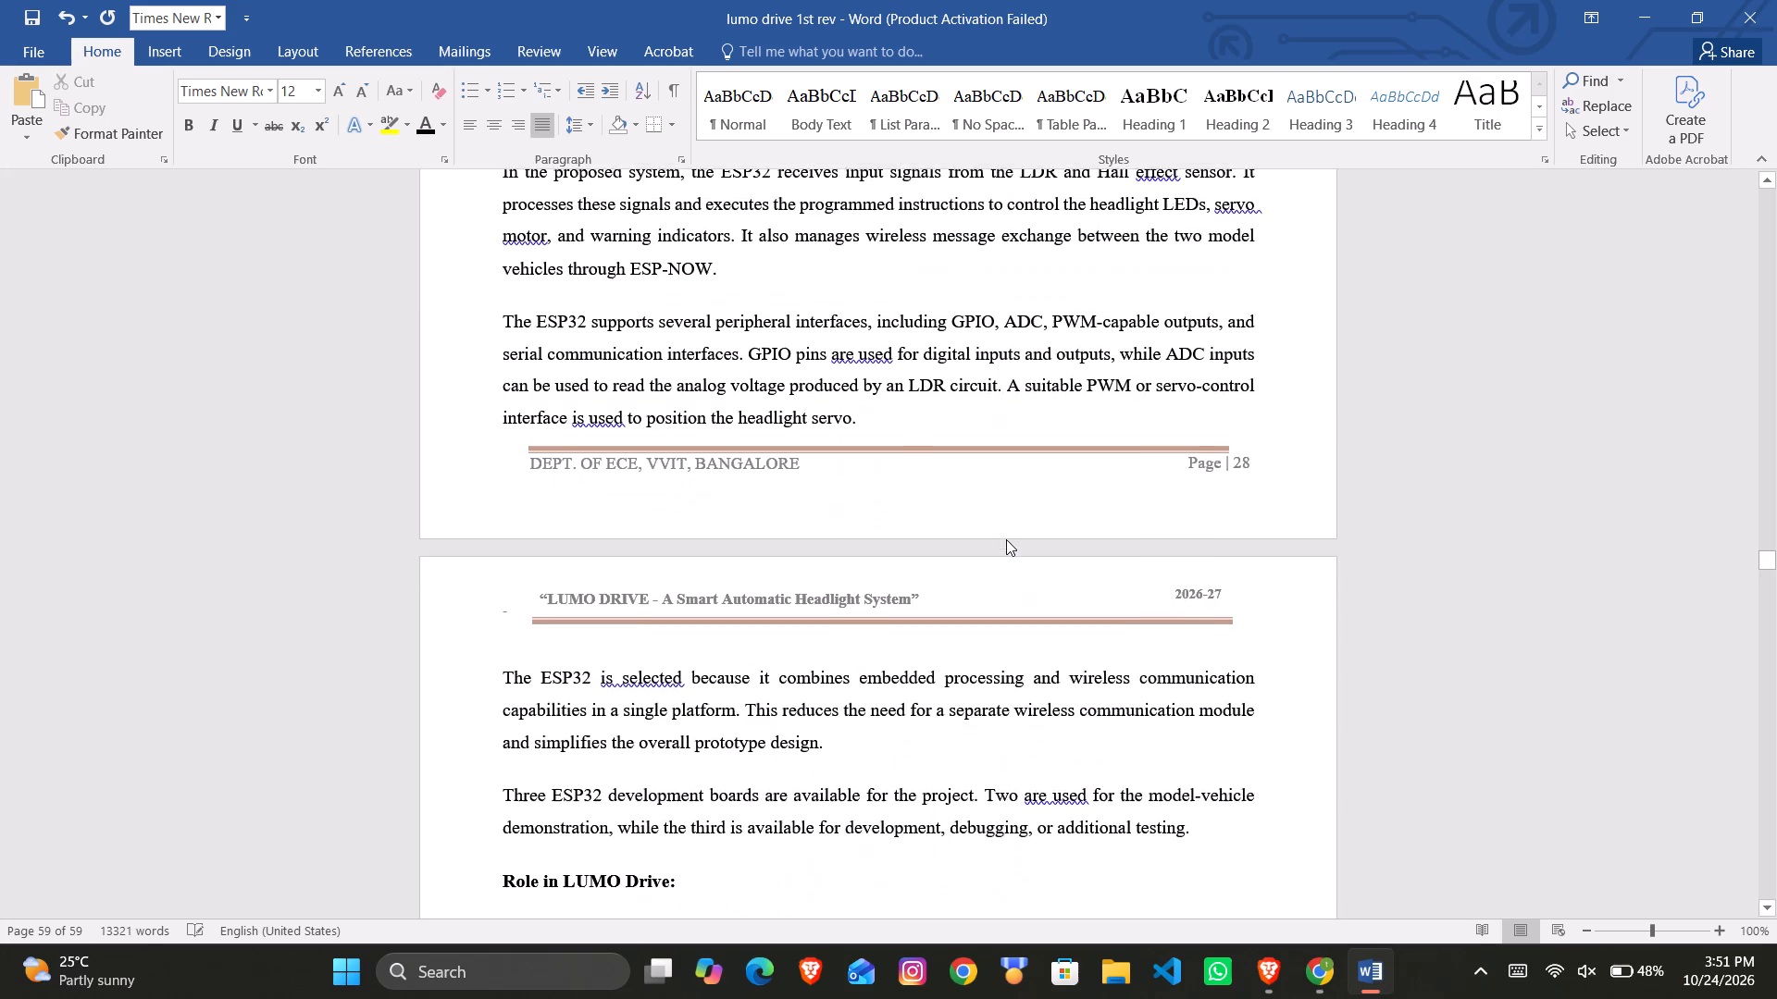
scroll(1006, 539, up, 6)
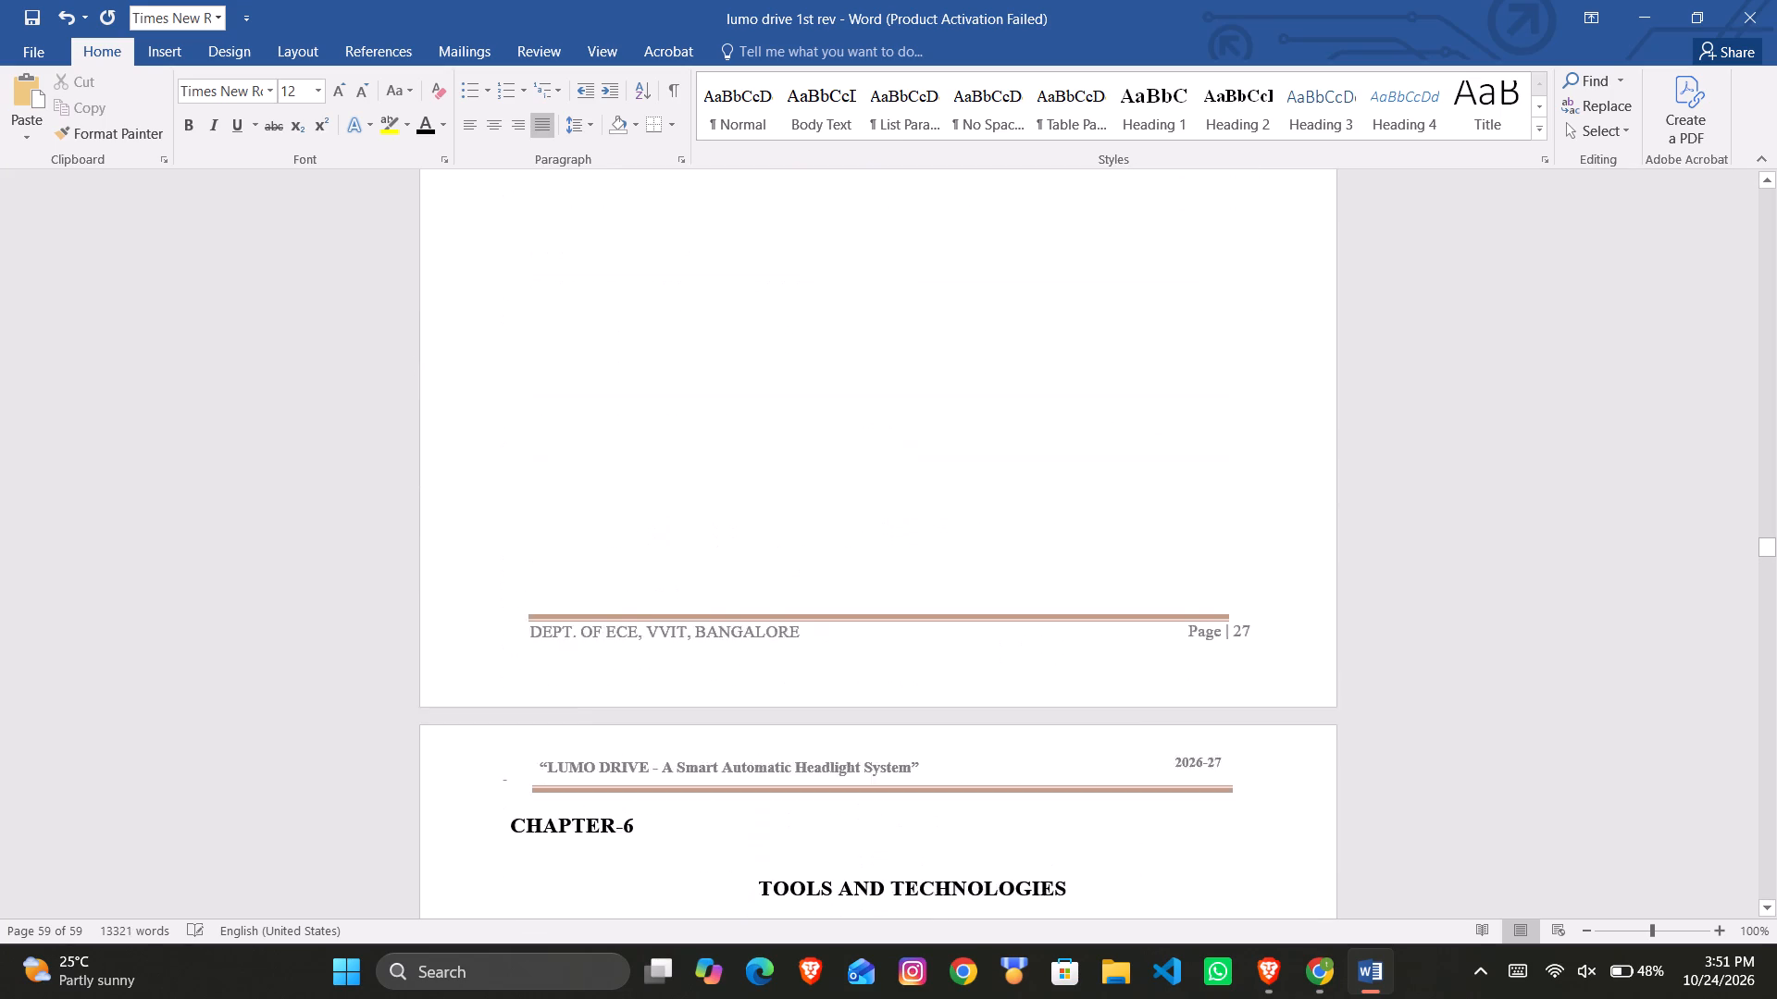
Review Chapters 5 and 4 backwards, from 5.3.5 Automatic High-Beam Dipping through the block diagram to the PROPOSED SYSTEM/APPROACH opening page.
scroll(1006, 539, up, 7)
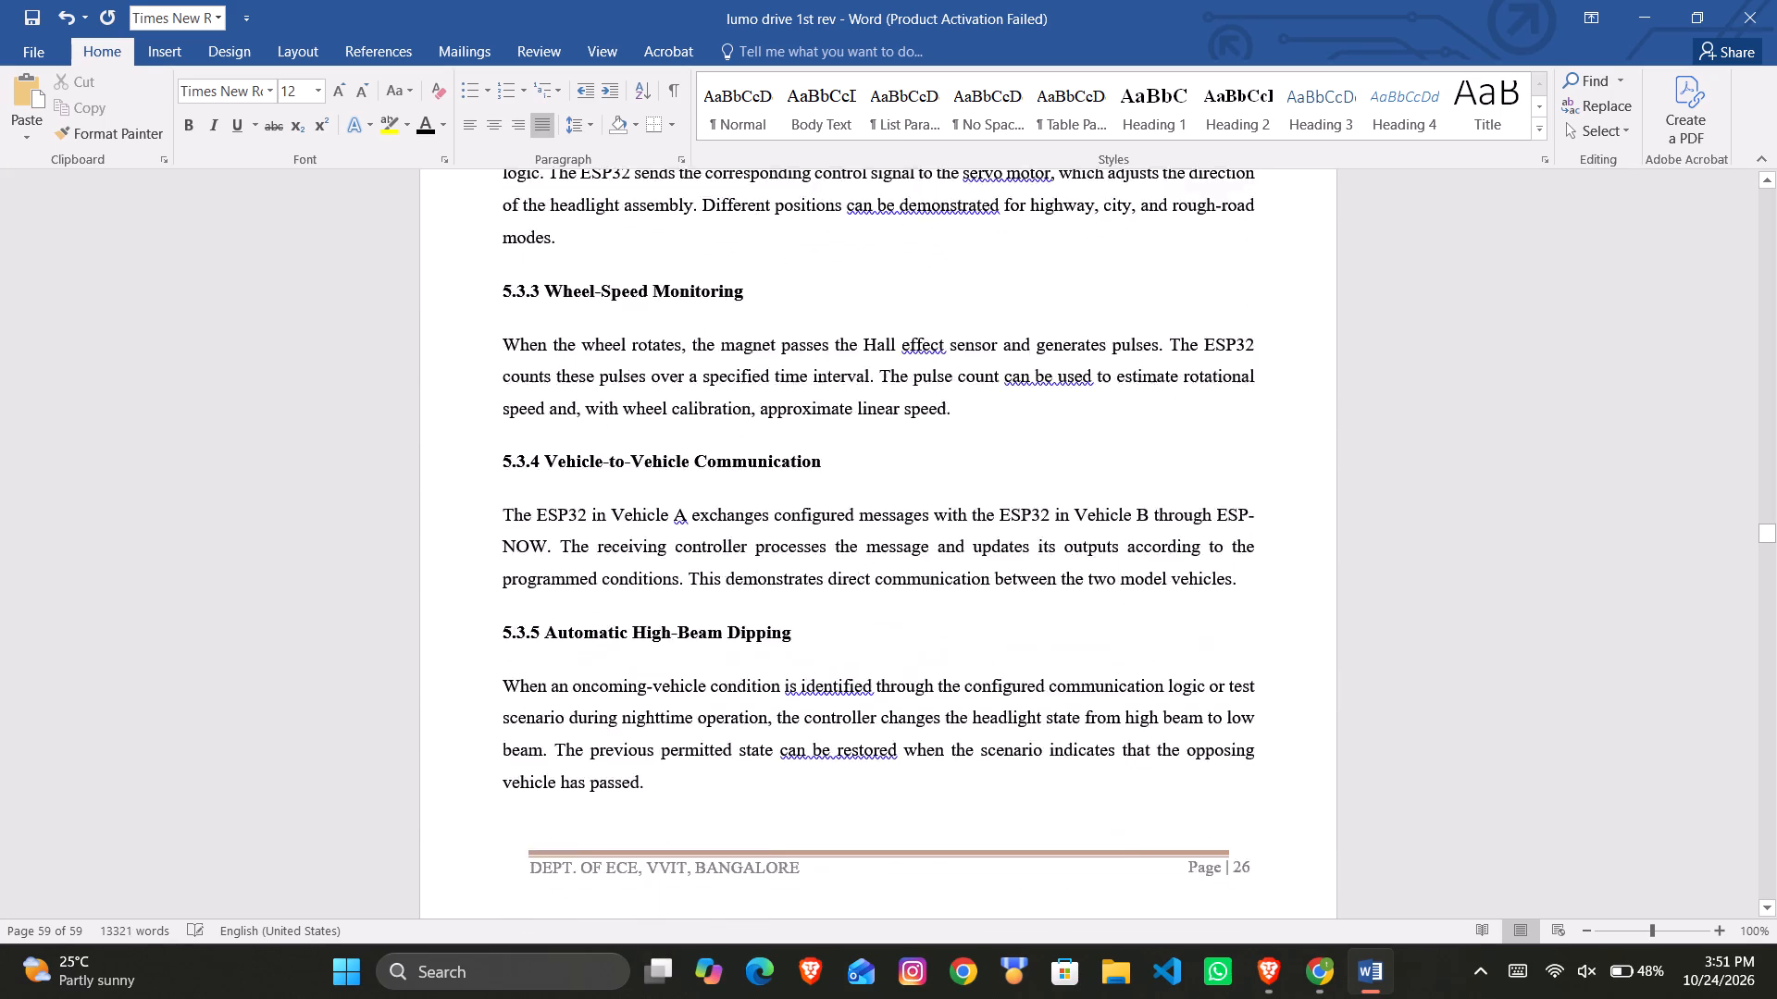
scroll(1006, 539, up, 4)
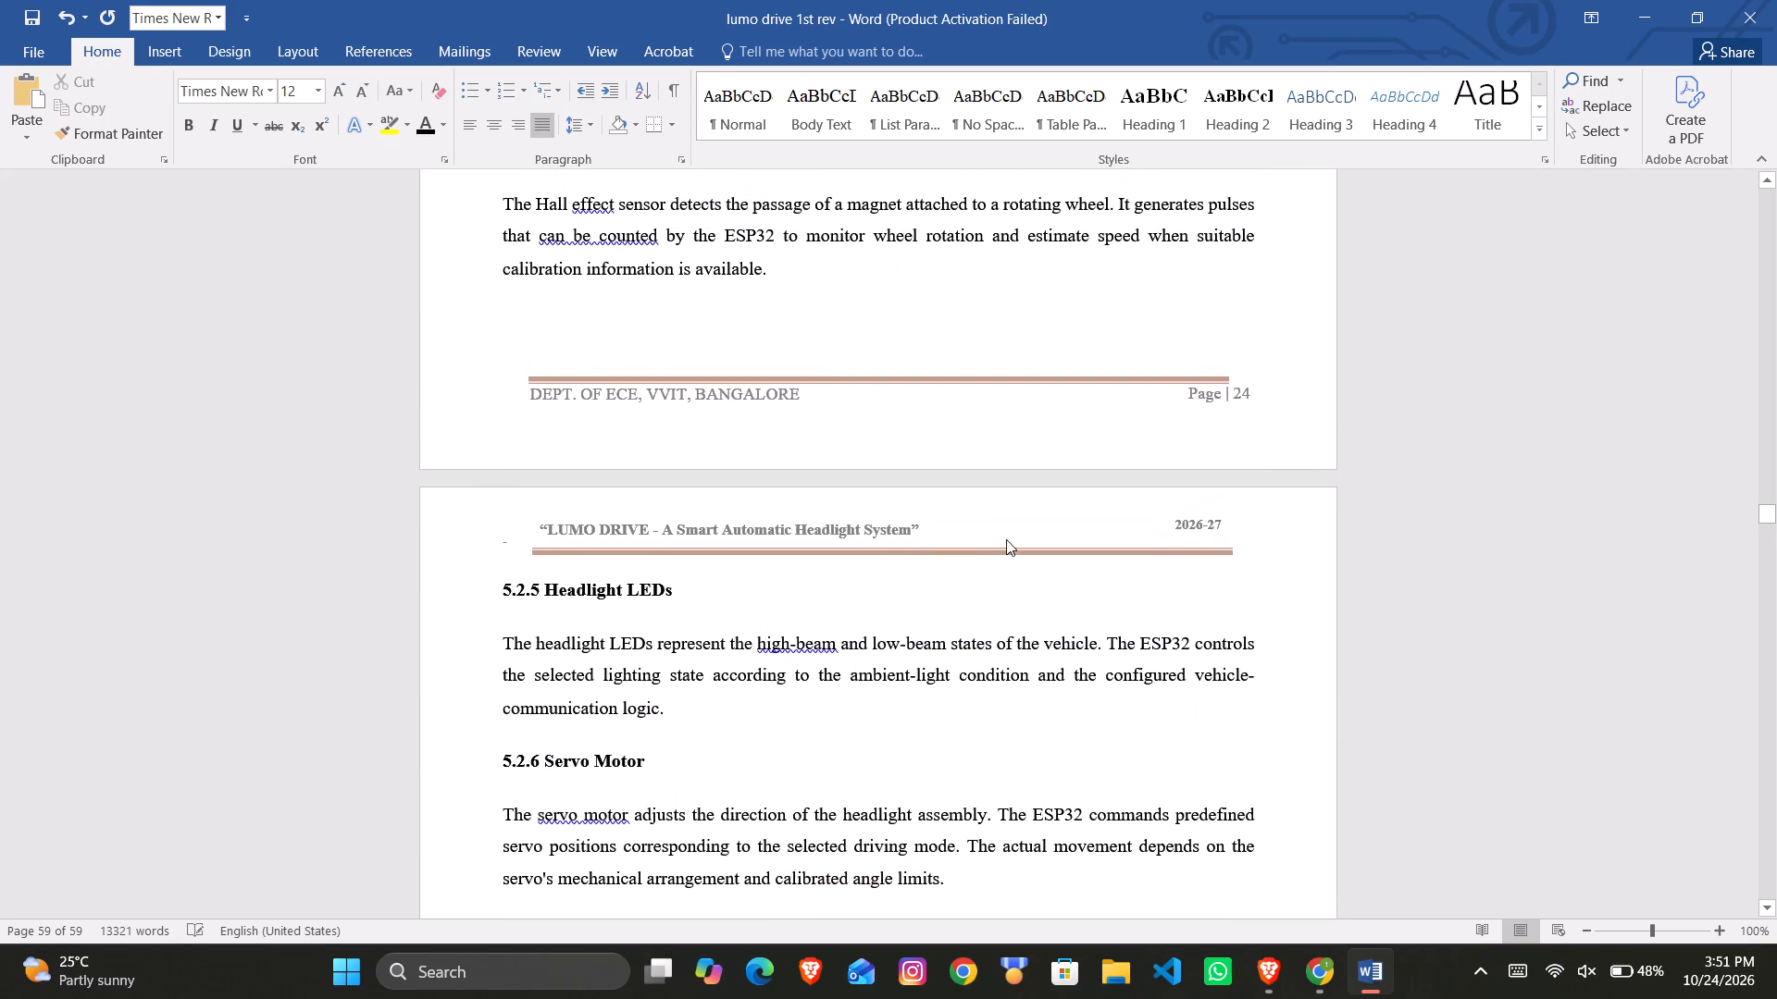
scroll(1006, 539, up, 4)
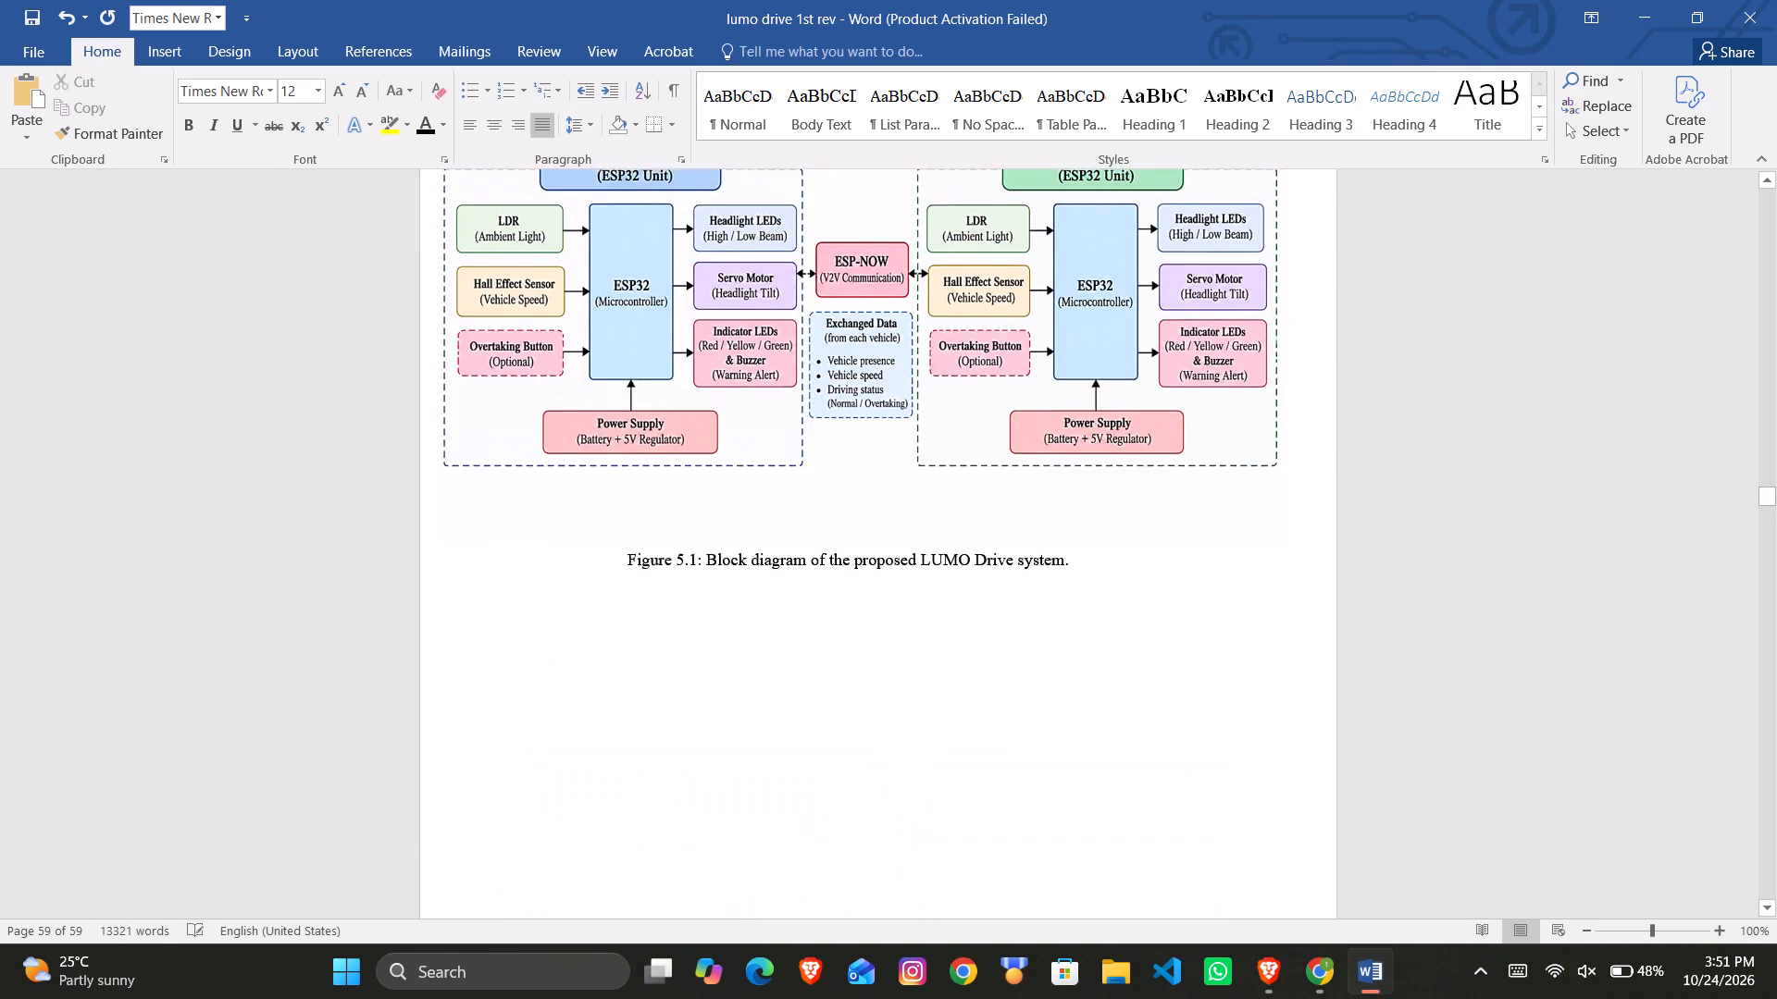
scroll(1006, 539, up, 4)
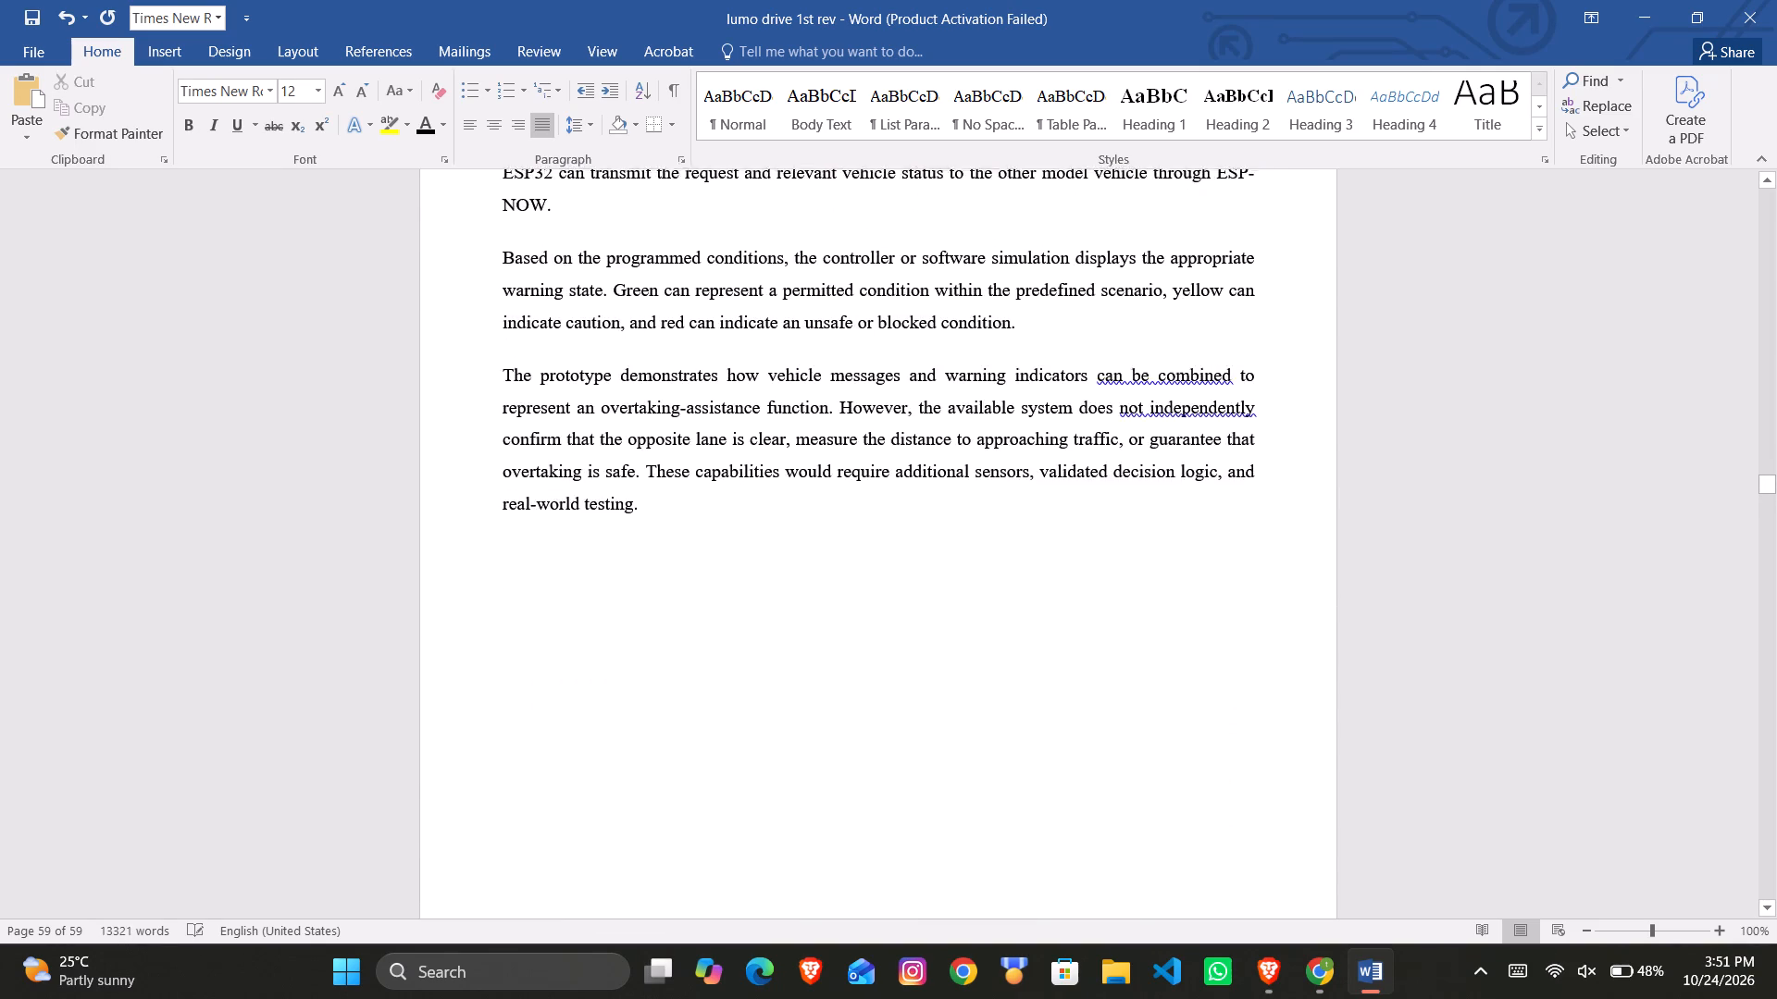
scroll(1006, 539, up, 5)
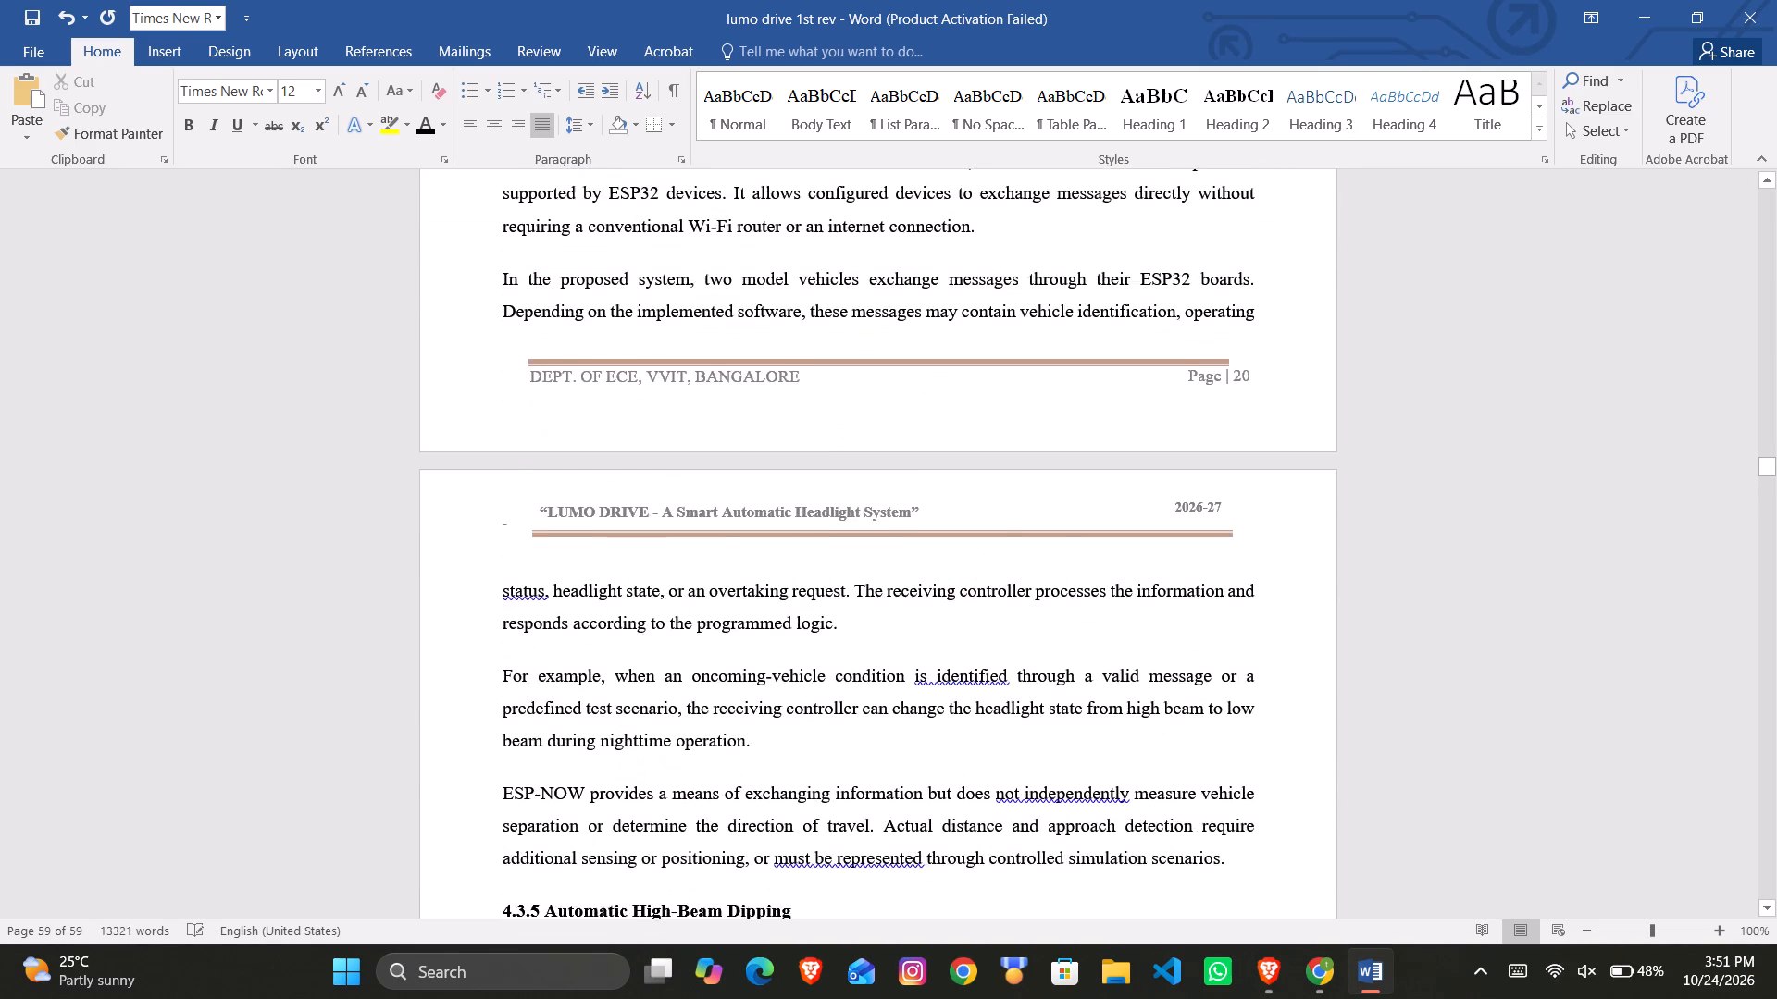
scroll(1006, 539, up, 4)
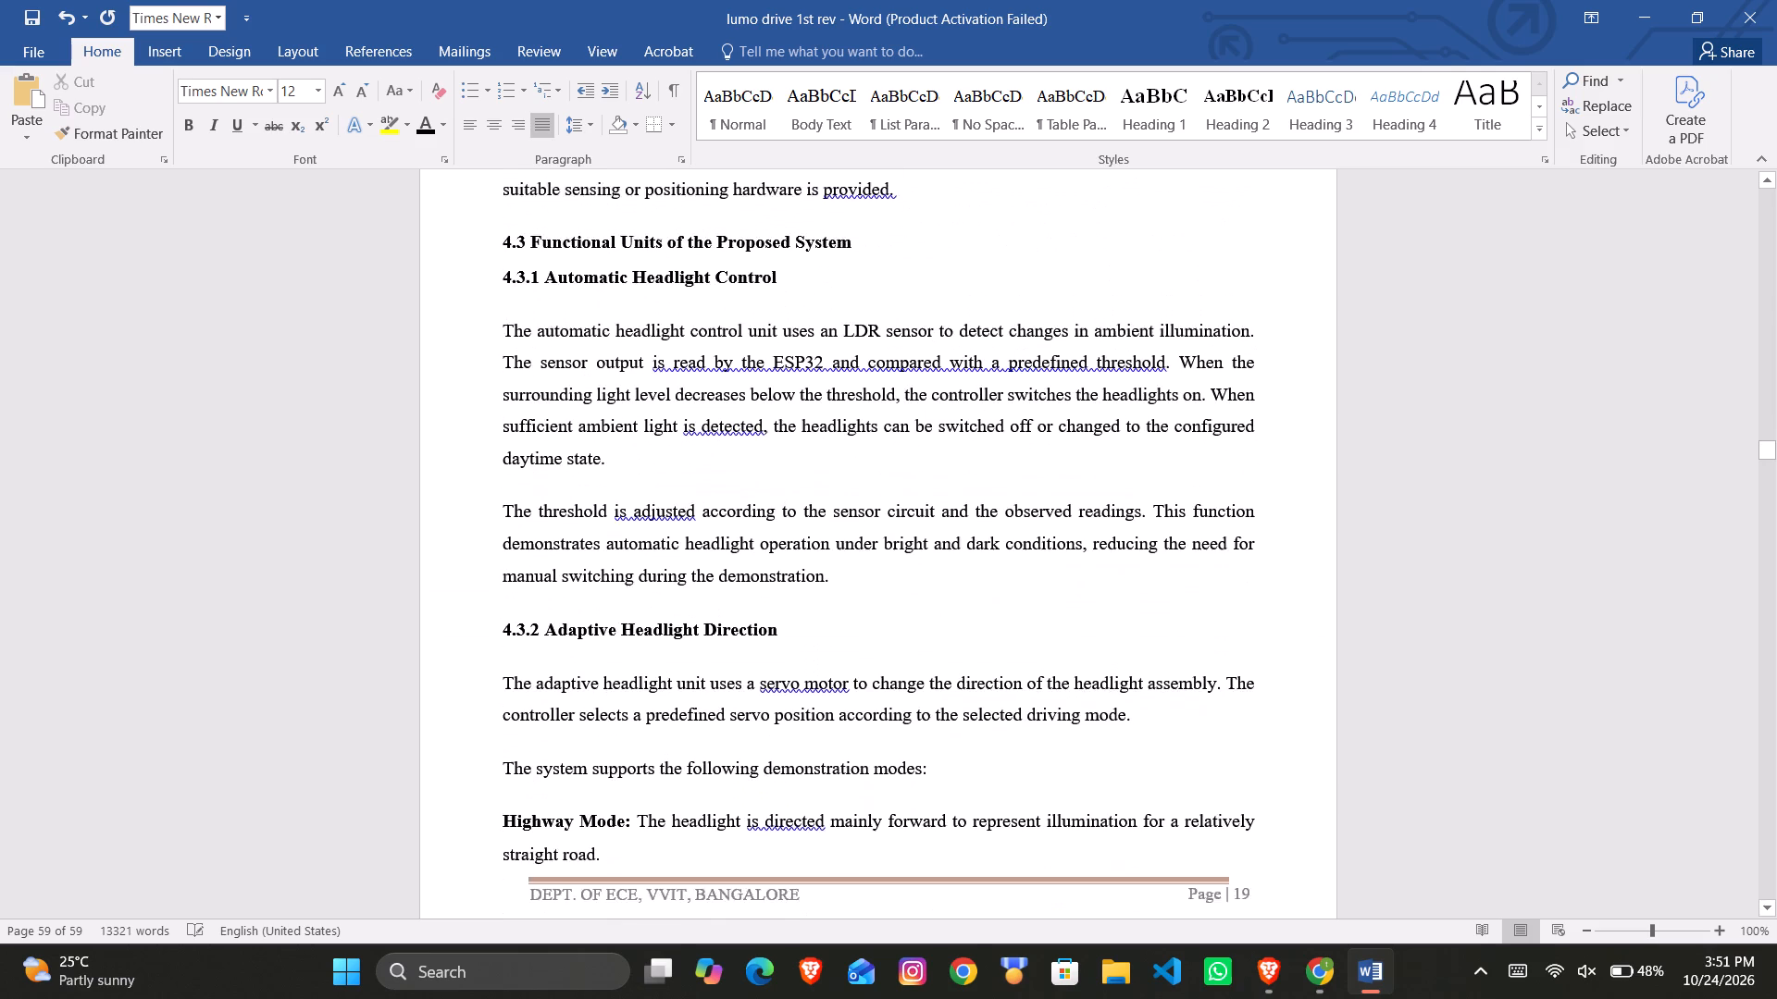
scroll(1006, 539, up, 5)
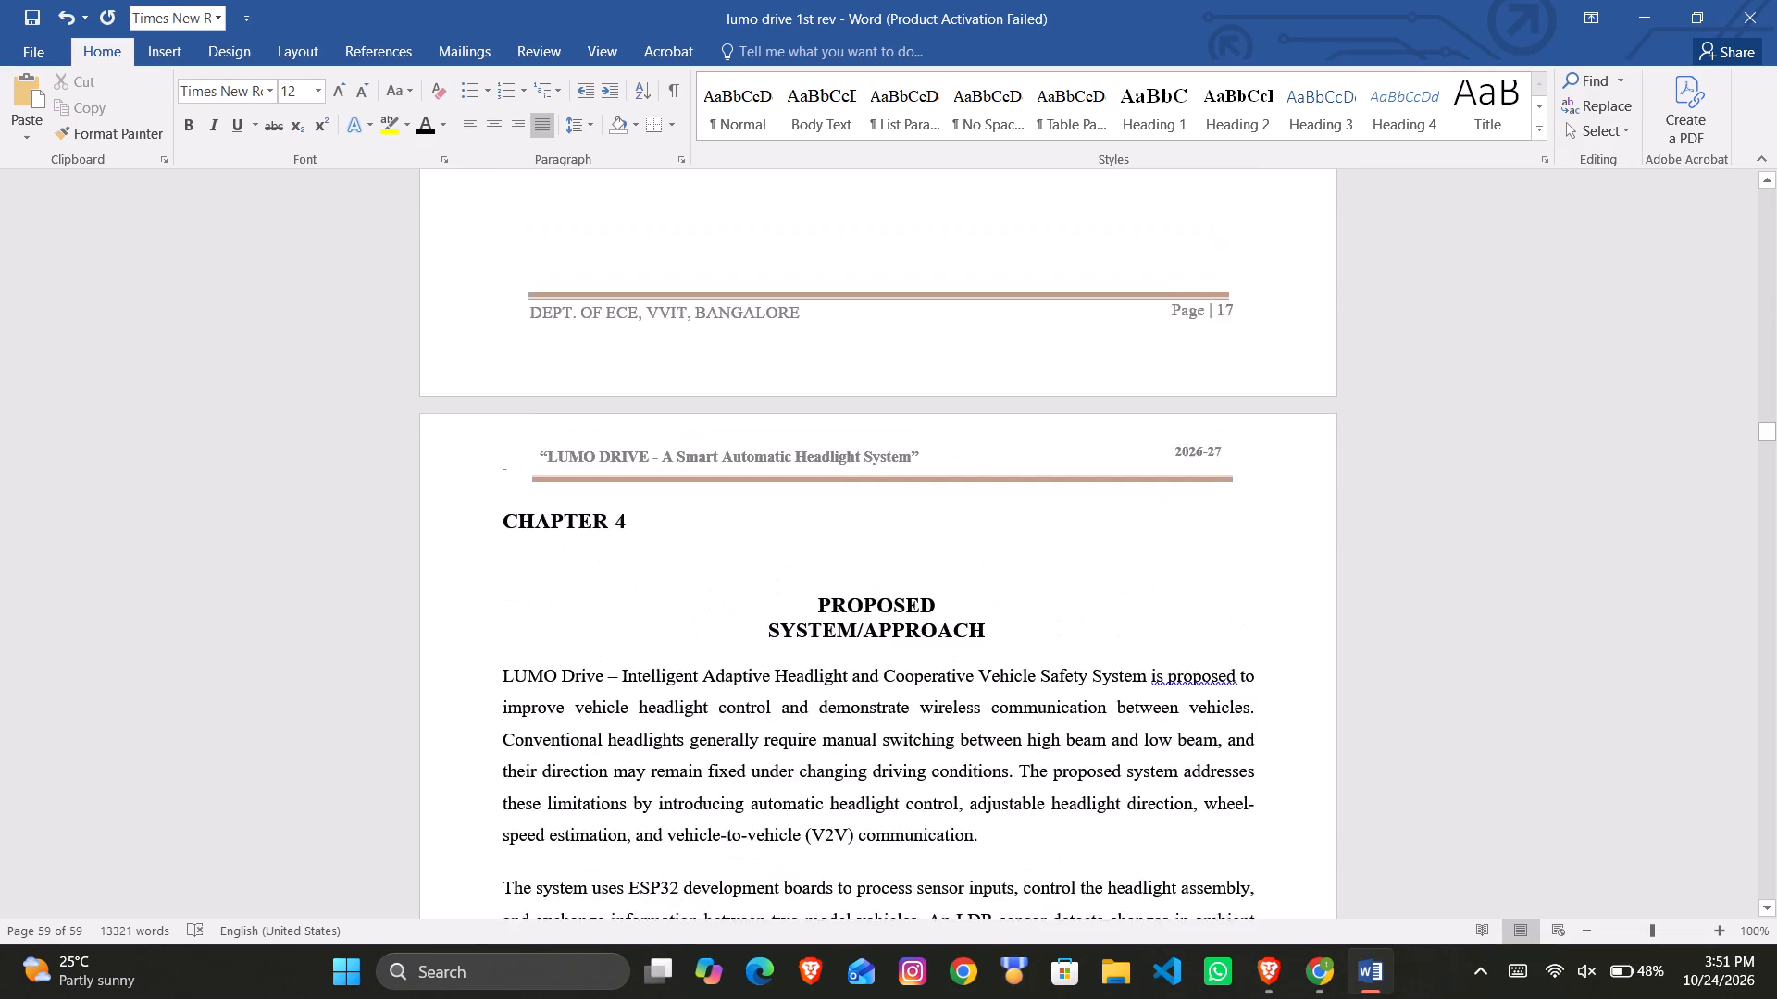
Review Chapter 3 backwards, through Table 3.1 and the reviewed research sections, to 3.2.1 Adaptive Headlight System for Accident Prevention.
scroll(1006, 539, up, 5)
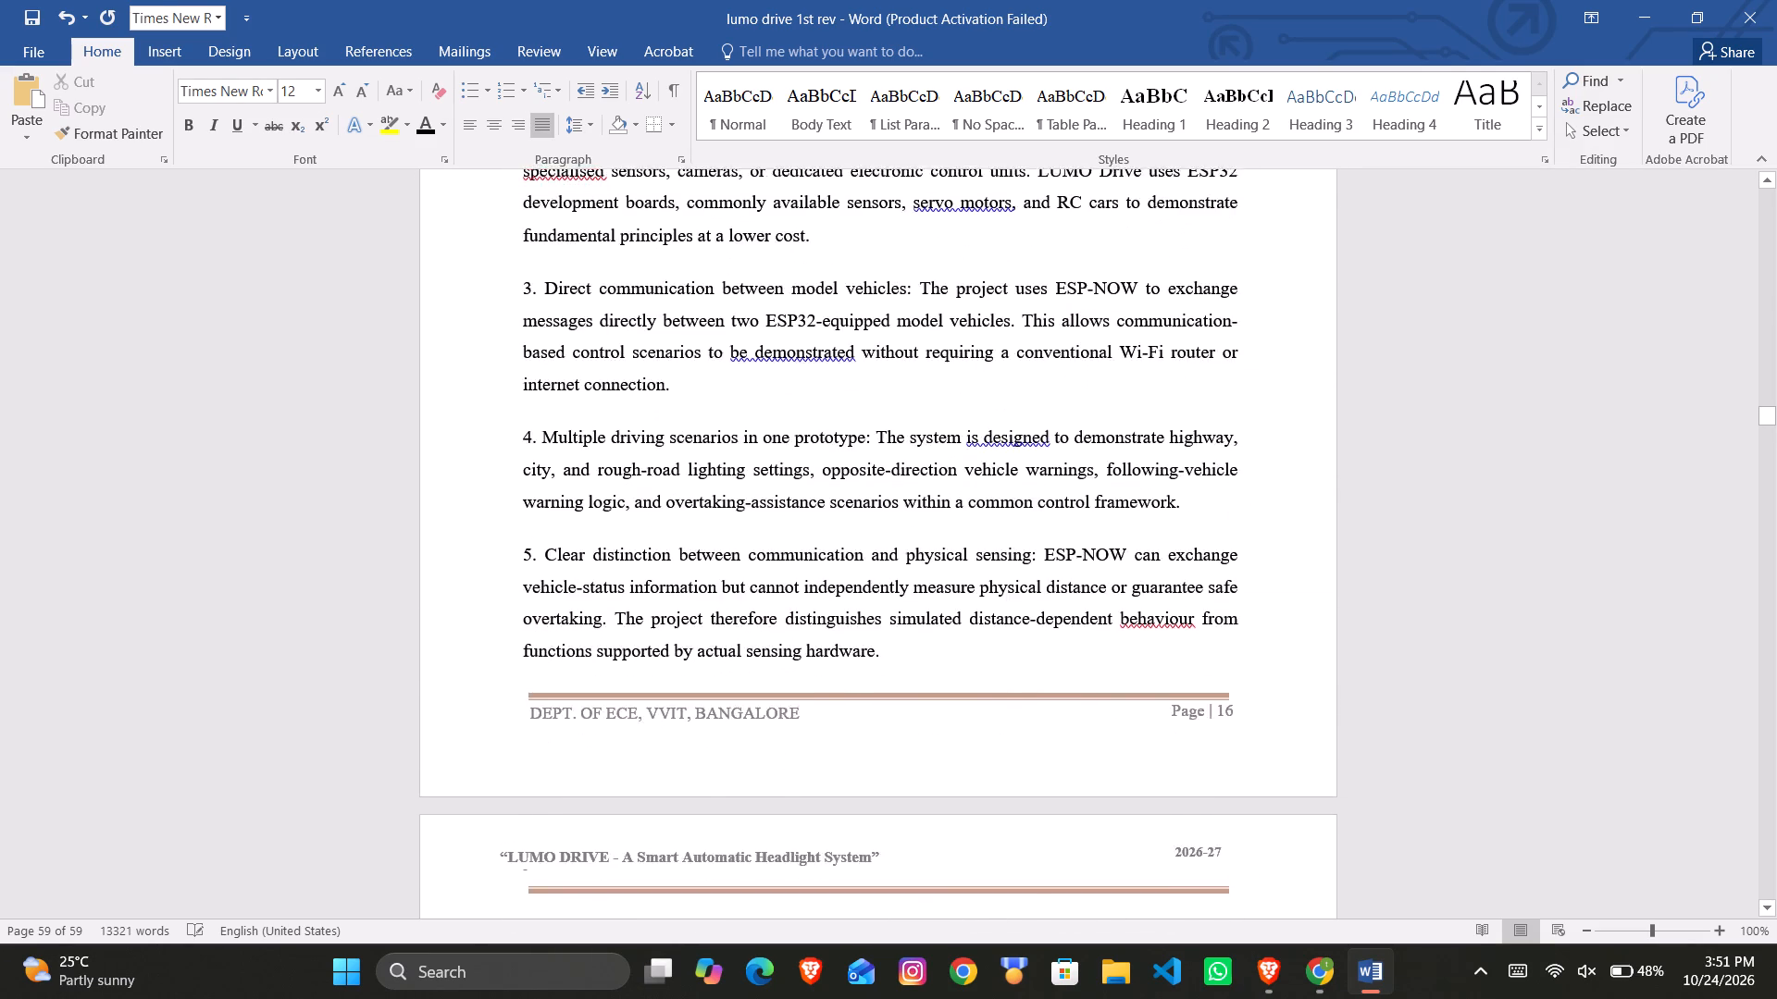
scroll(1006, 539, up, 5)
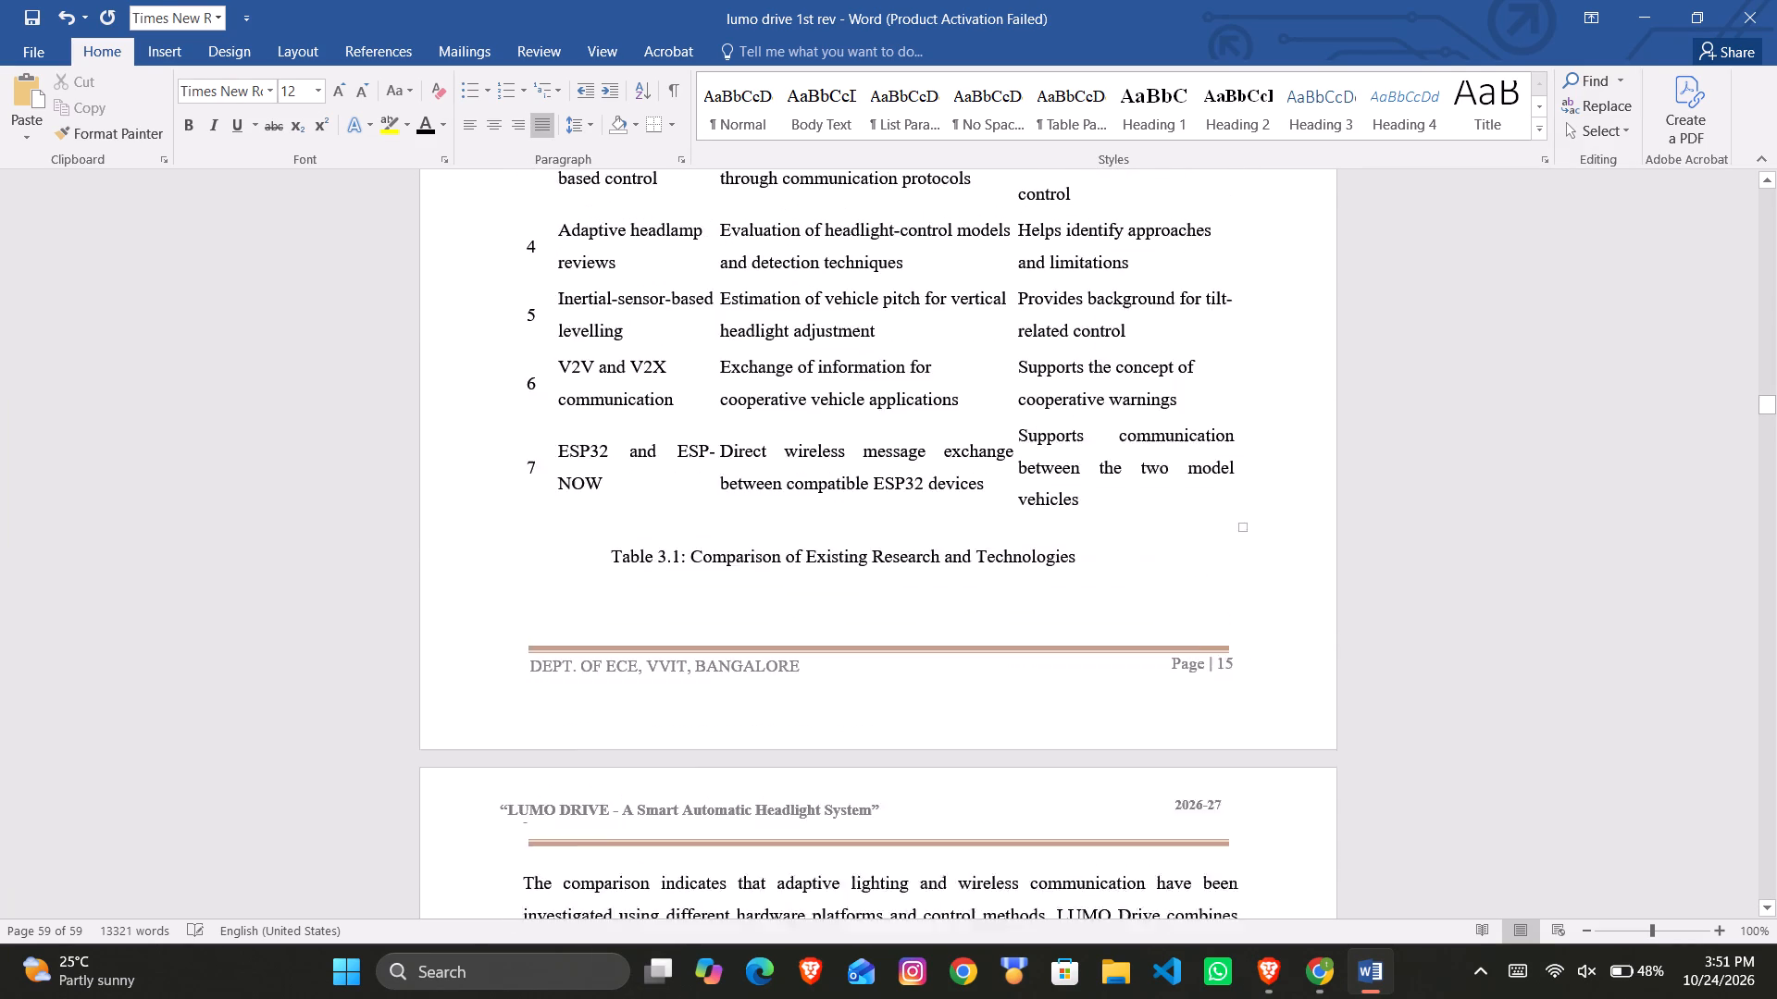
scroll(1006, 539, up, 4)
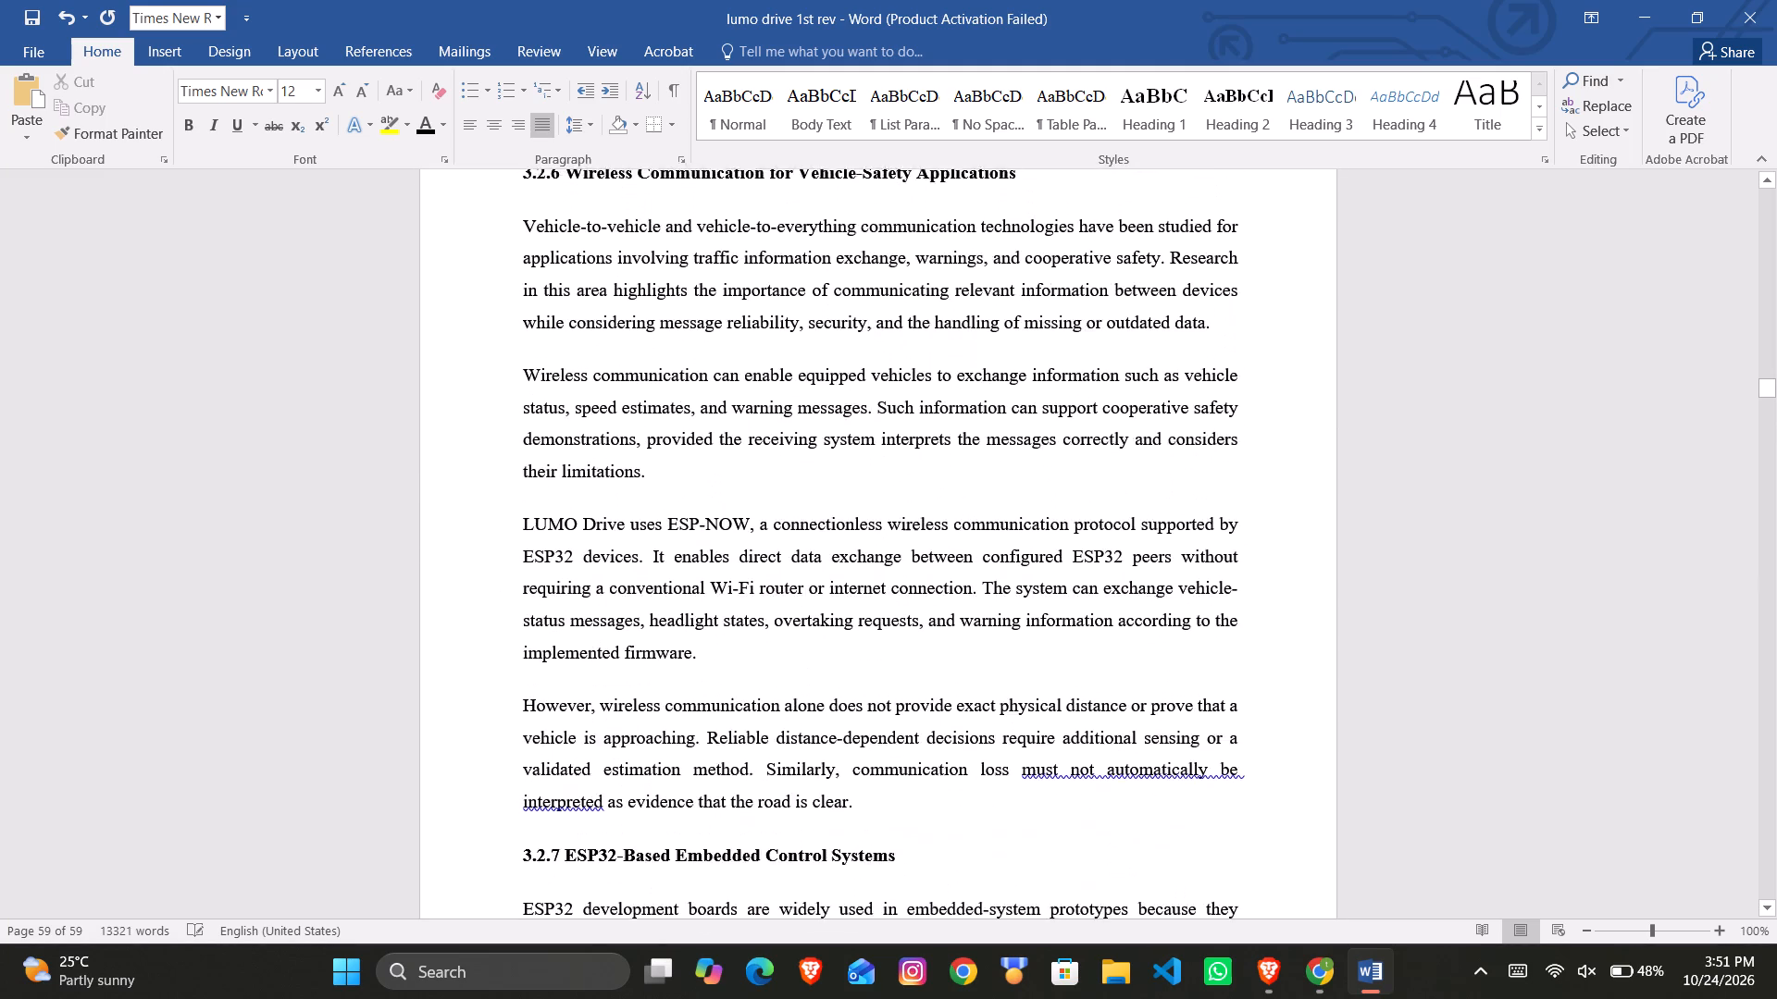
scroll(1006, 539, up, 4)
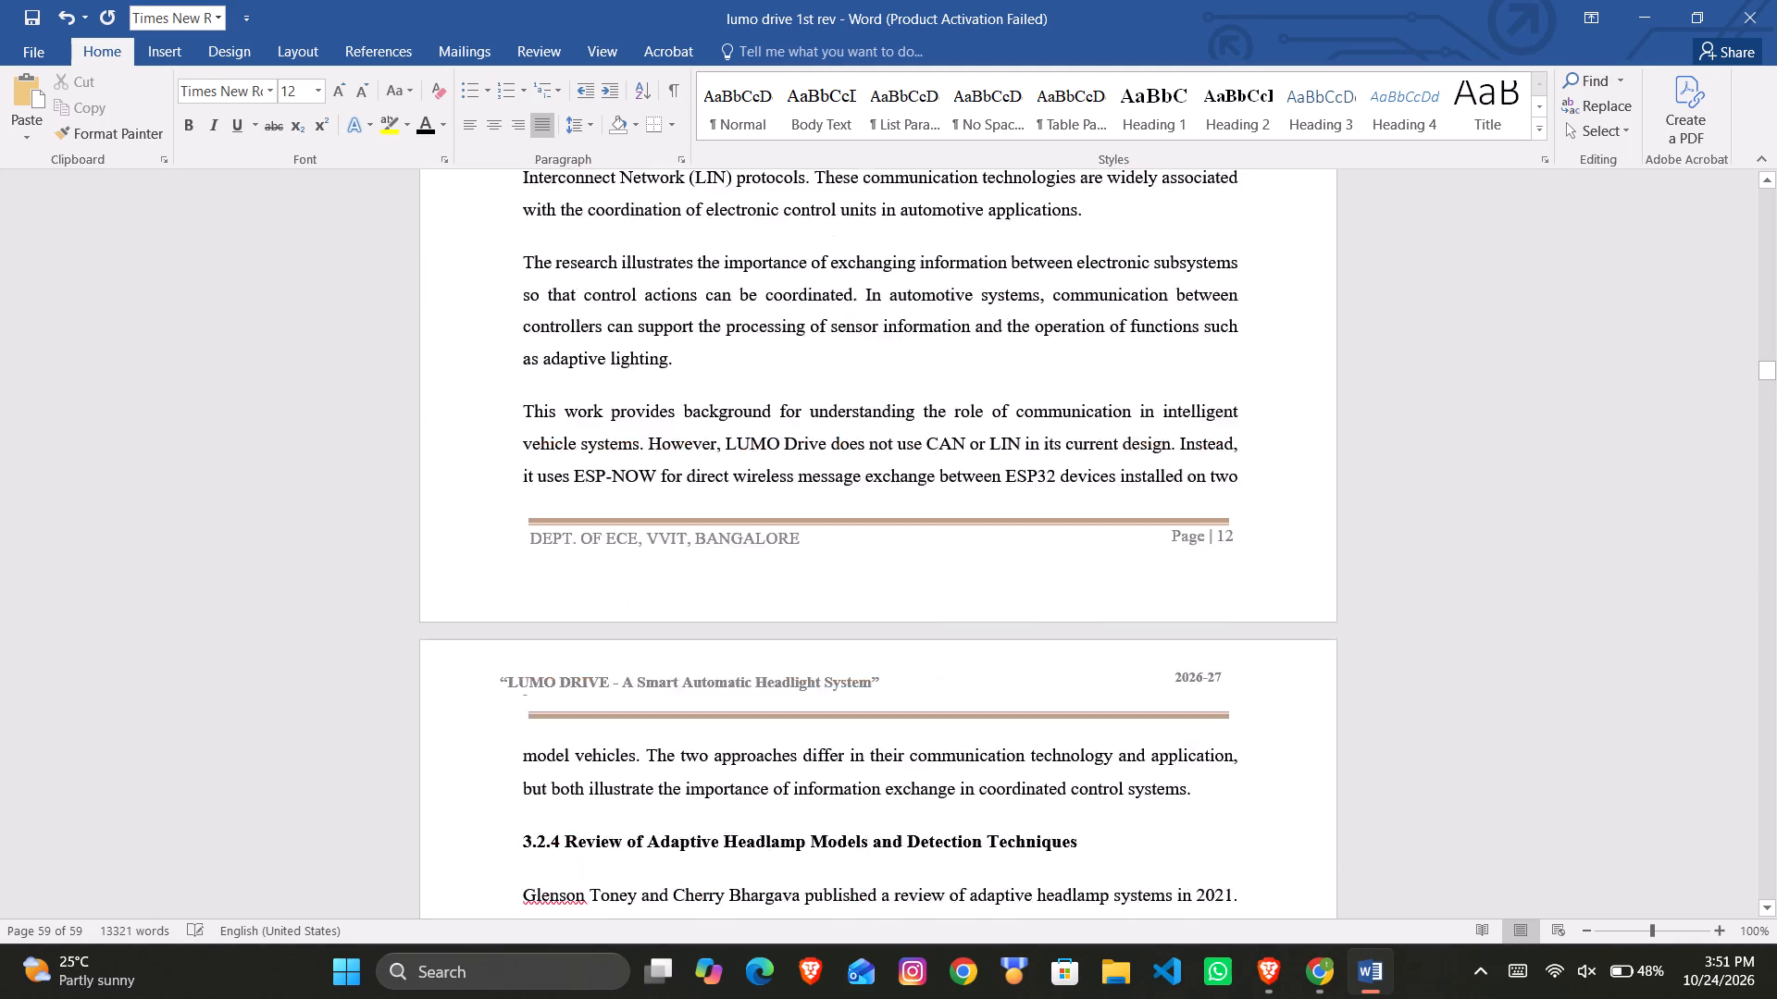
scroll(1006, 539, up, 4)
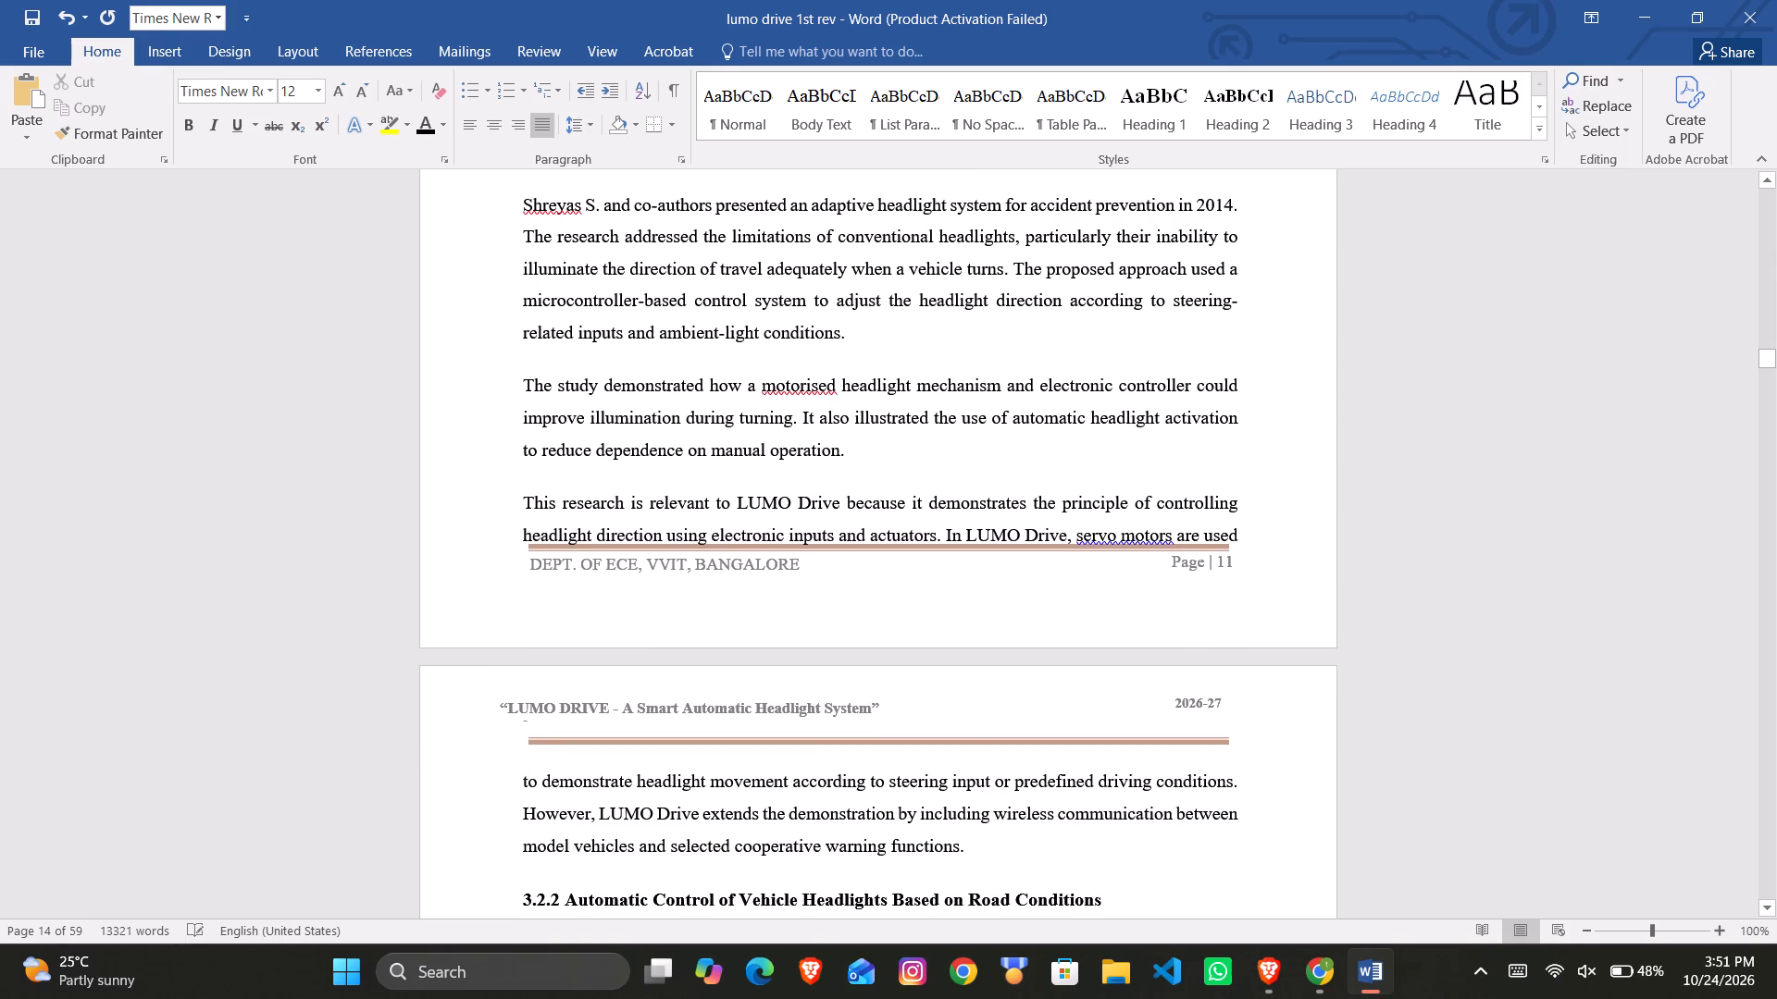
scroll(1006, 539, up, 1)
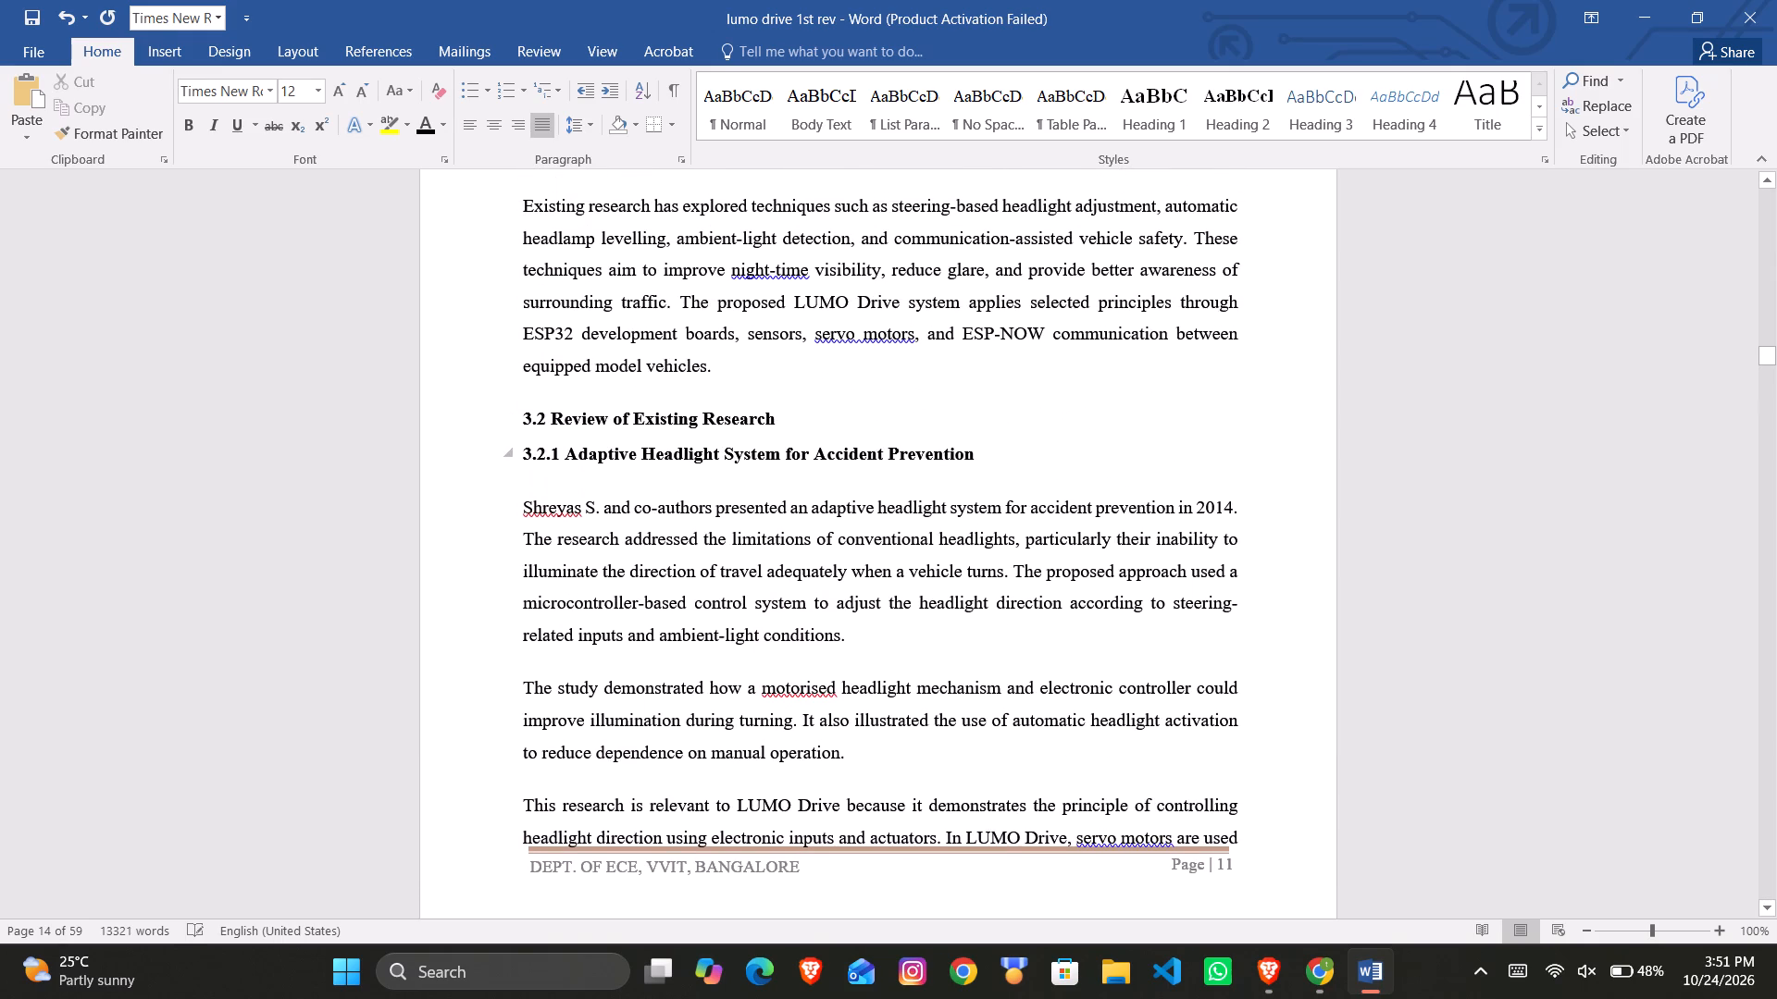
Close the gap between the 3.2.1 Adaptive Headlight System for Accident Prevention heading and its first paragraph.
click(521, 479)
click(521, 479)
key(BackSpace)
key(Return)
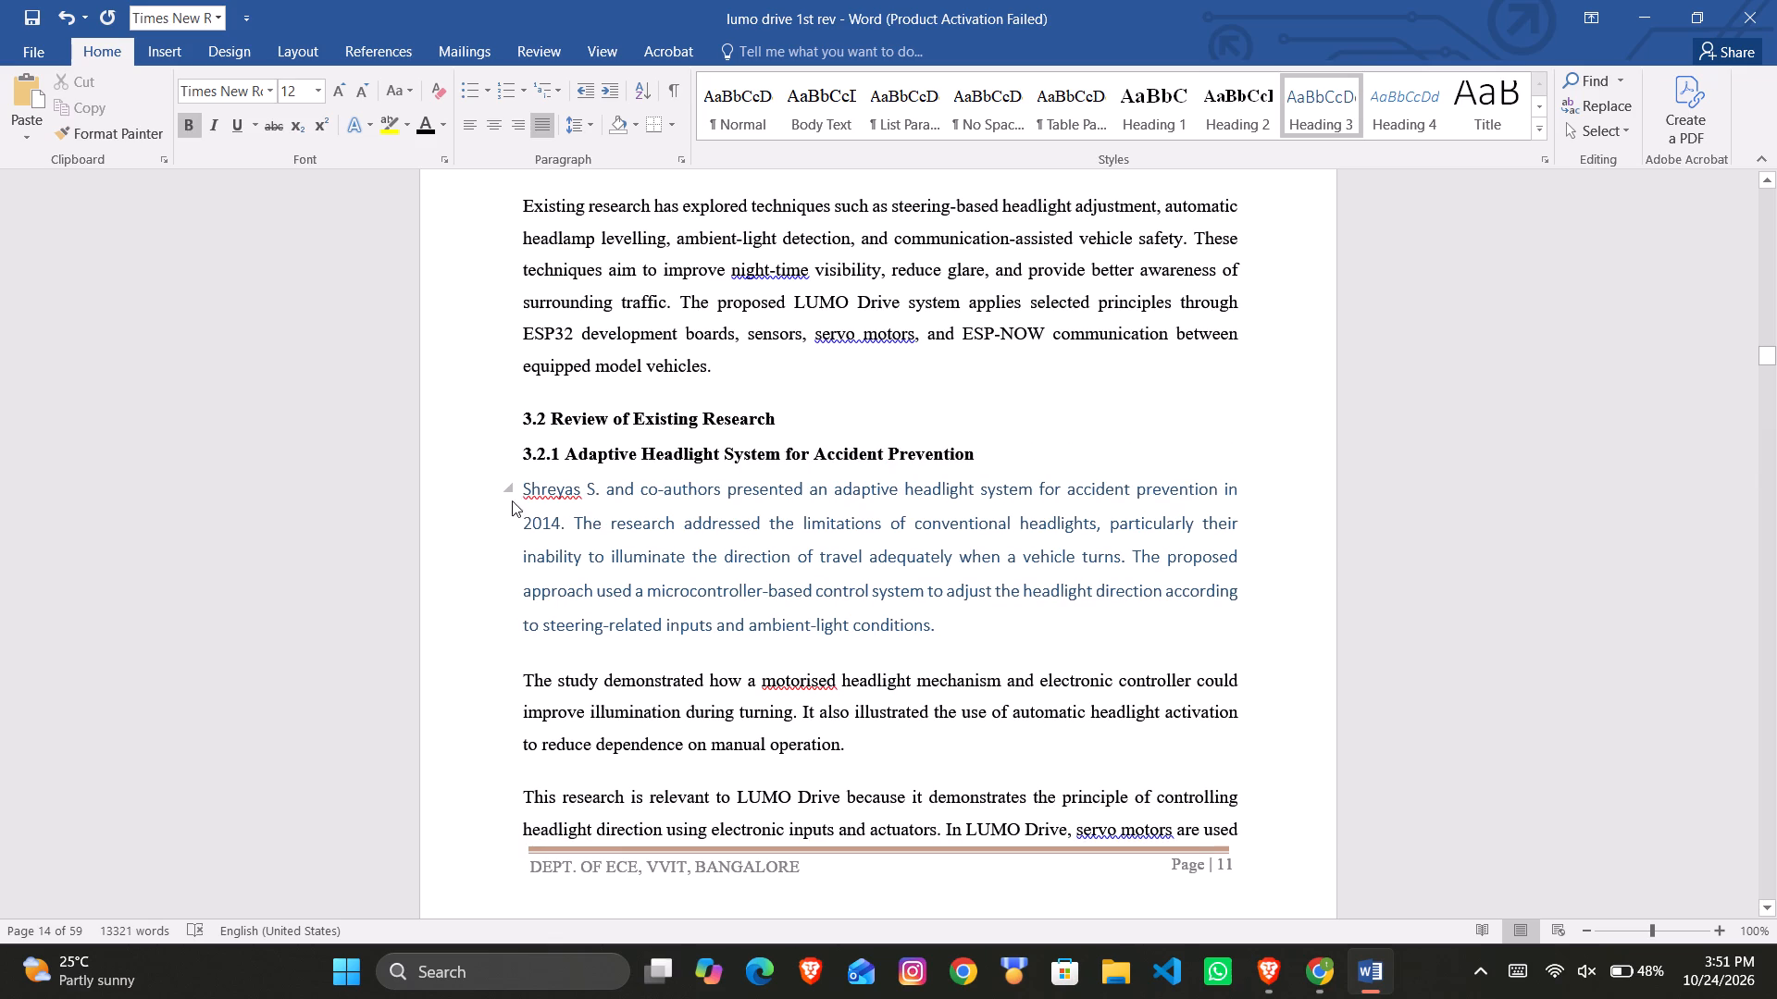
Format the first paragraph under heading 3.2.1 in Times New Roman with black font colour.
drag(523, 489, 926, 628)
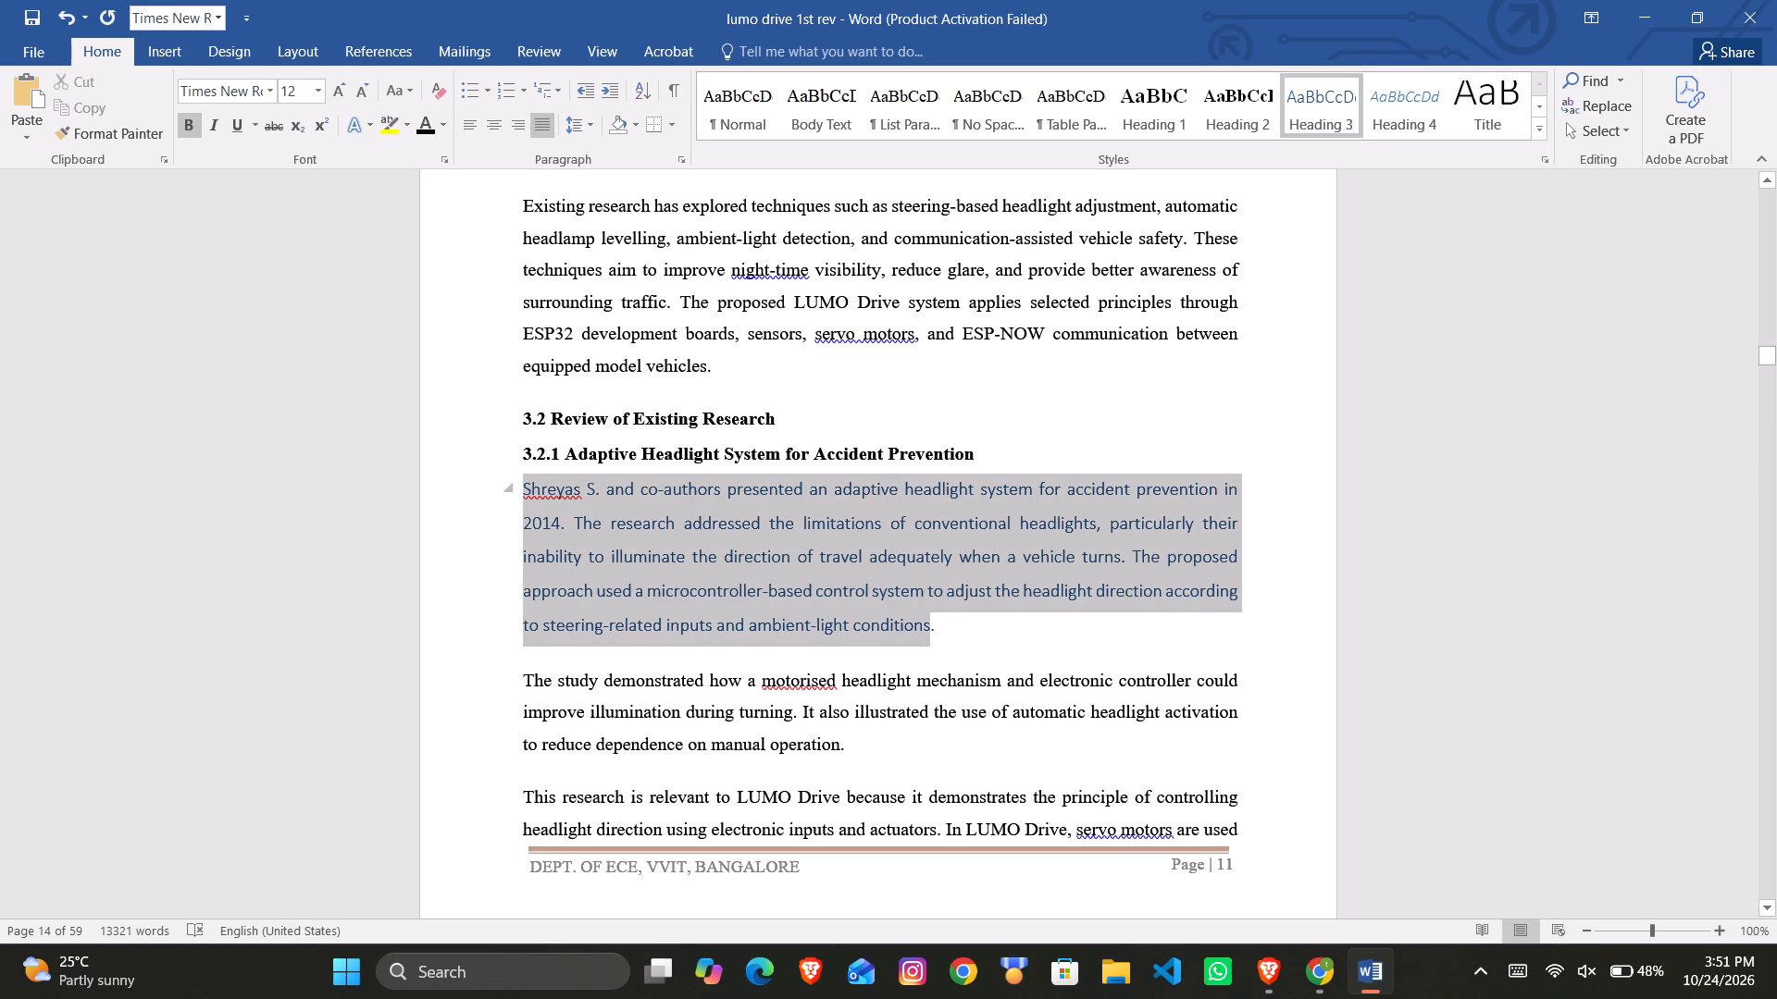
drag(926, 628, 937, 628)
click(970, 561)
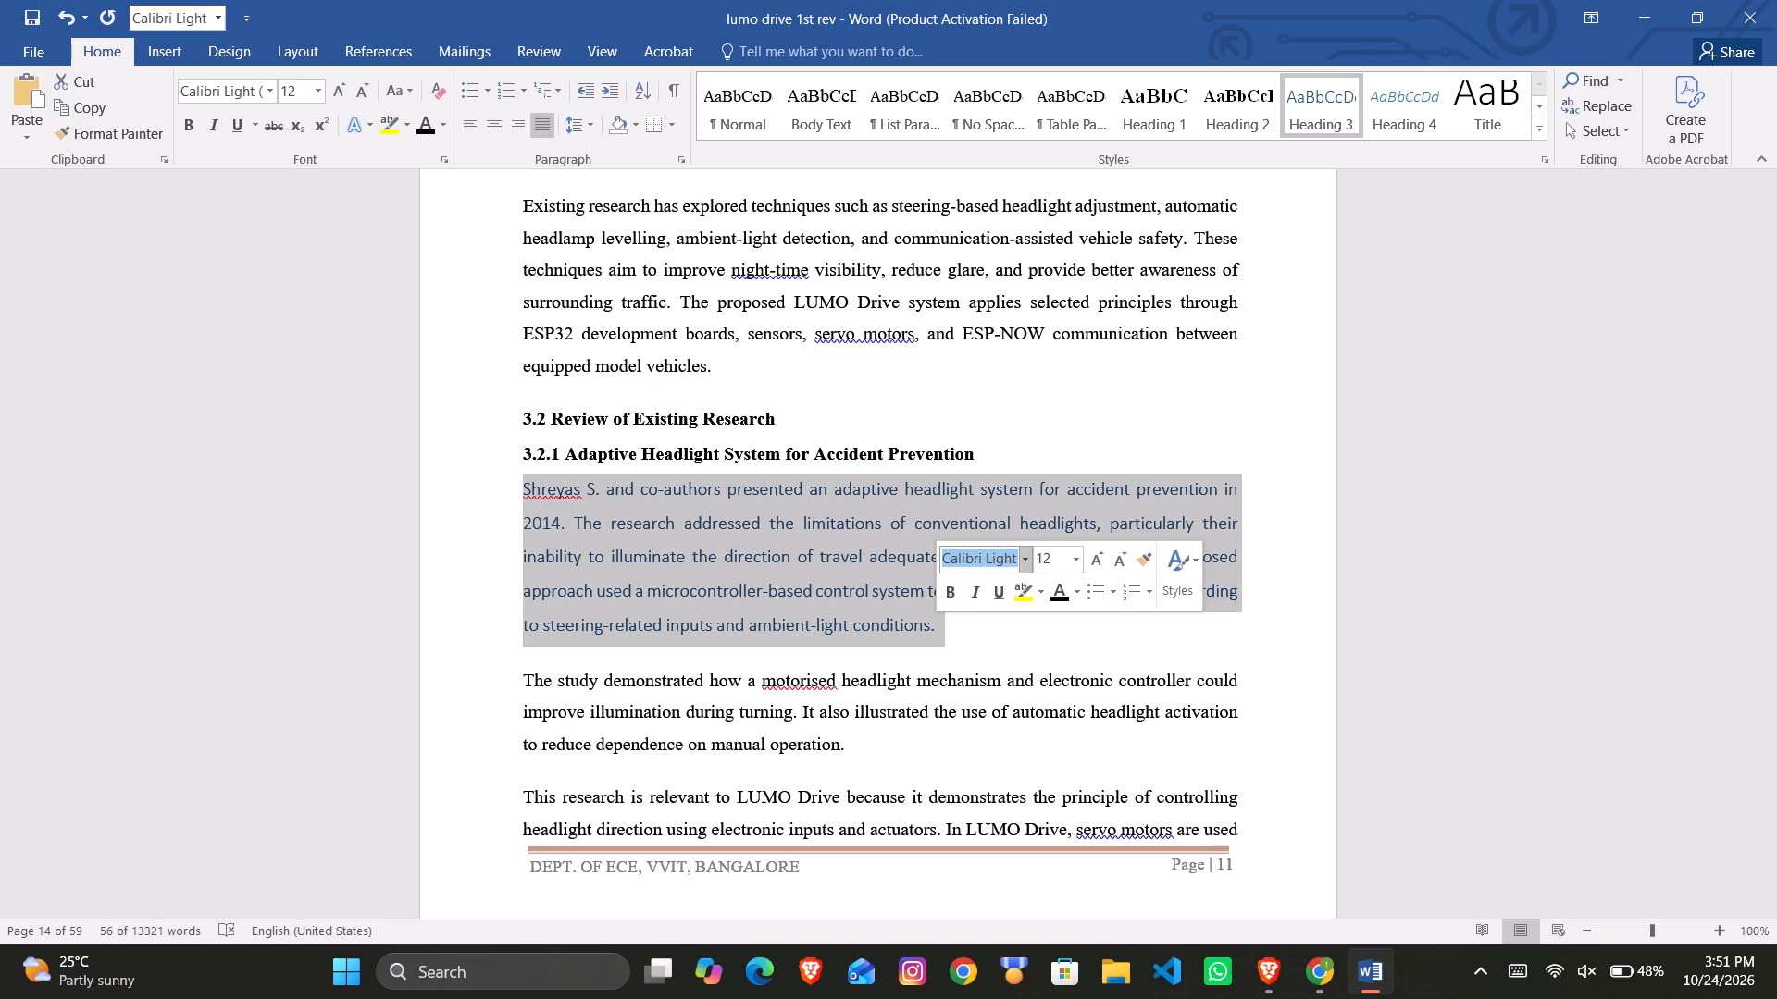
text(ti)
key(Return)
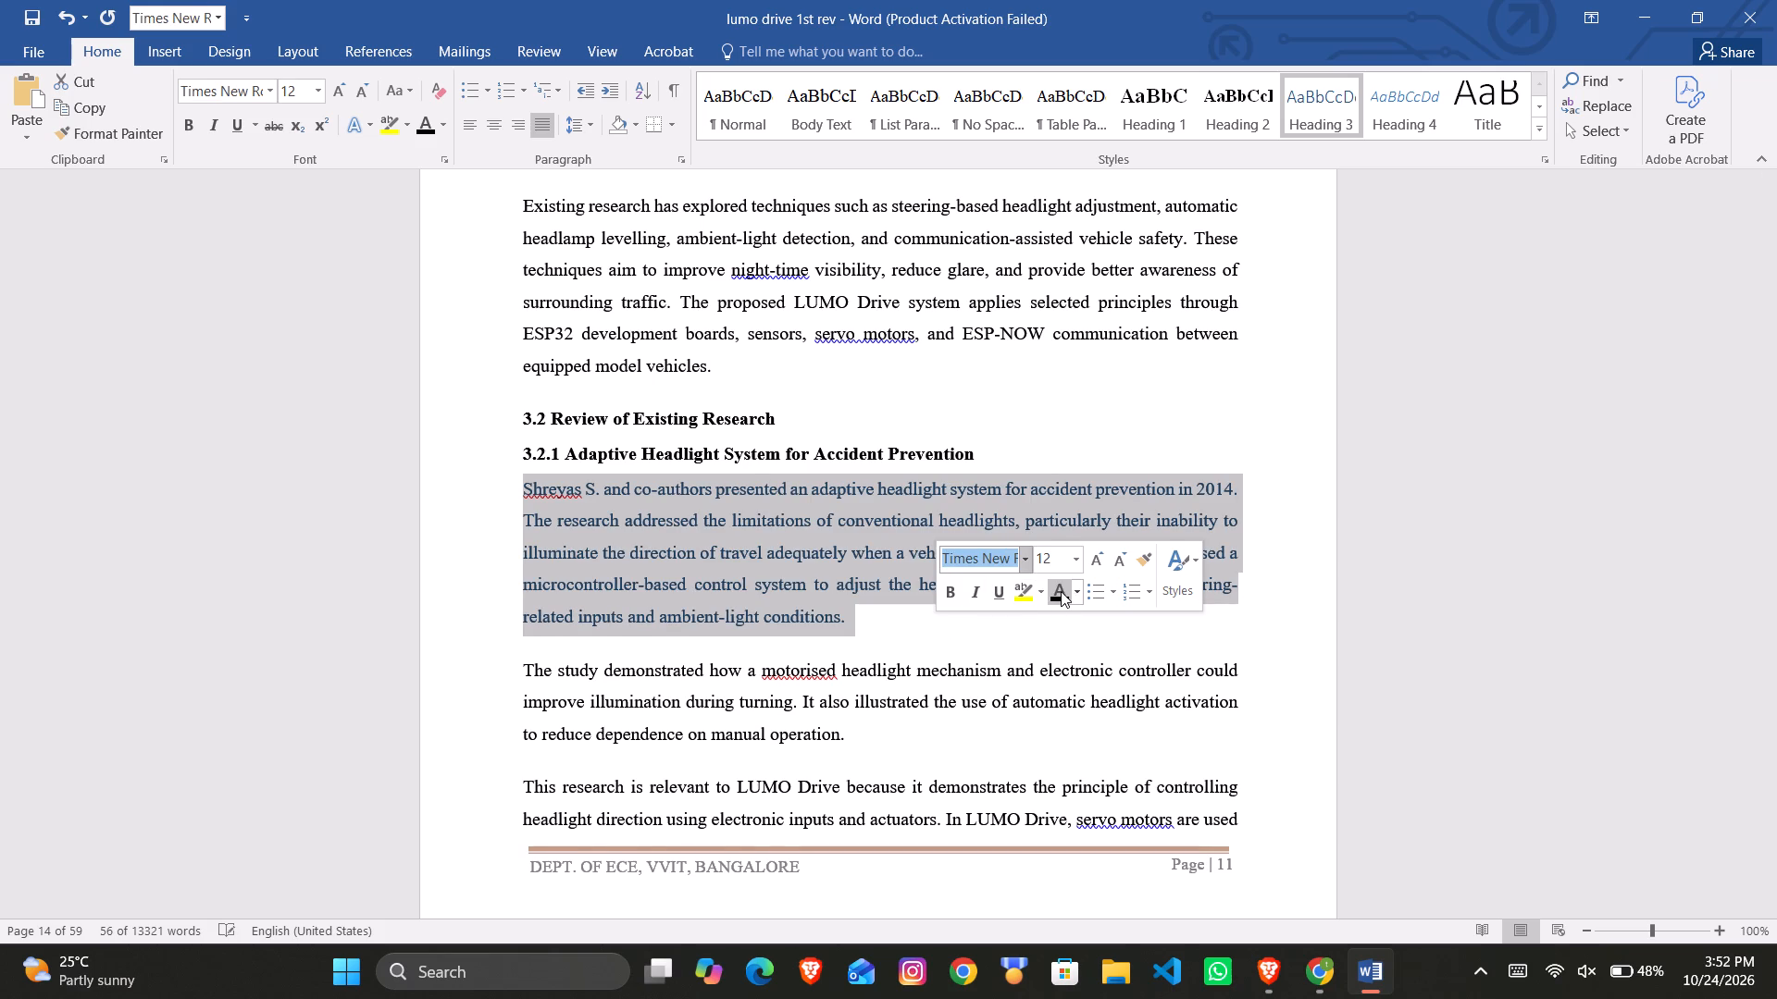
click(1062, 591)
click(962, 646)
scroll(962, 646, right, 1)
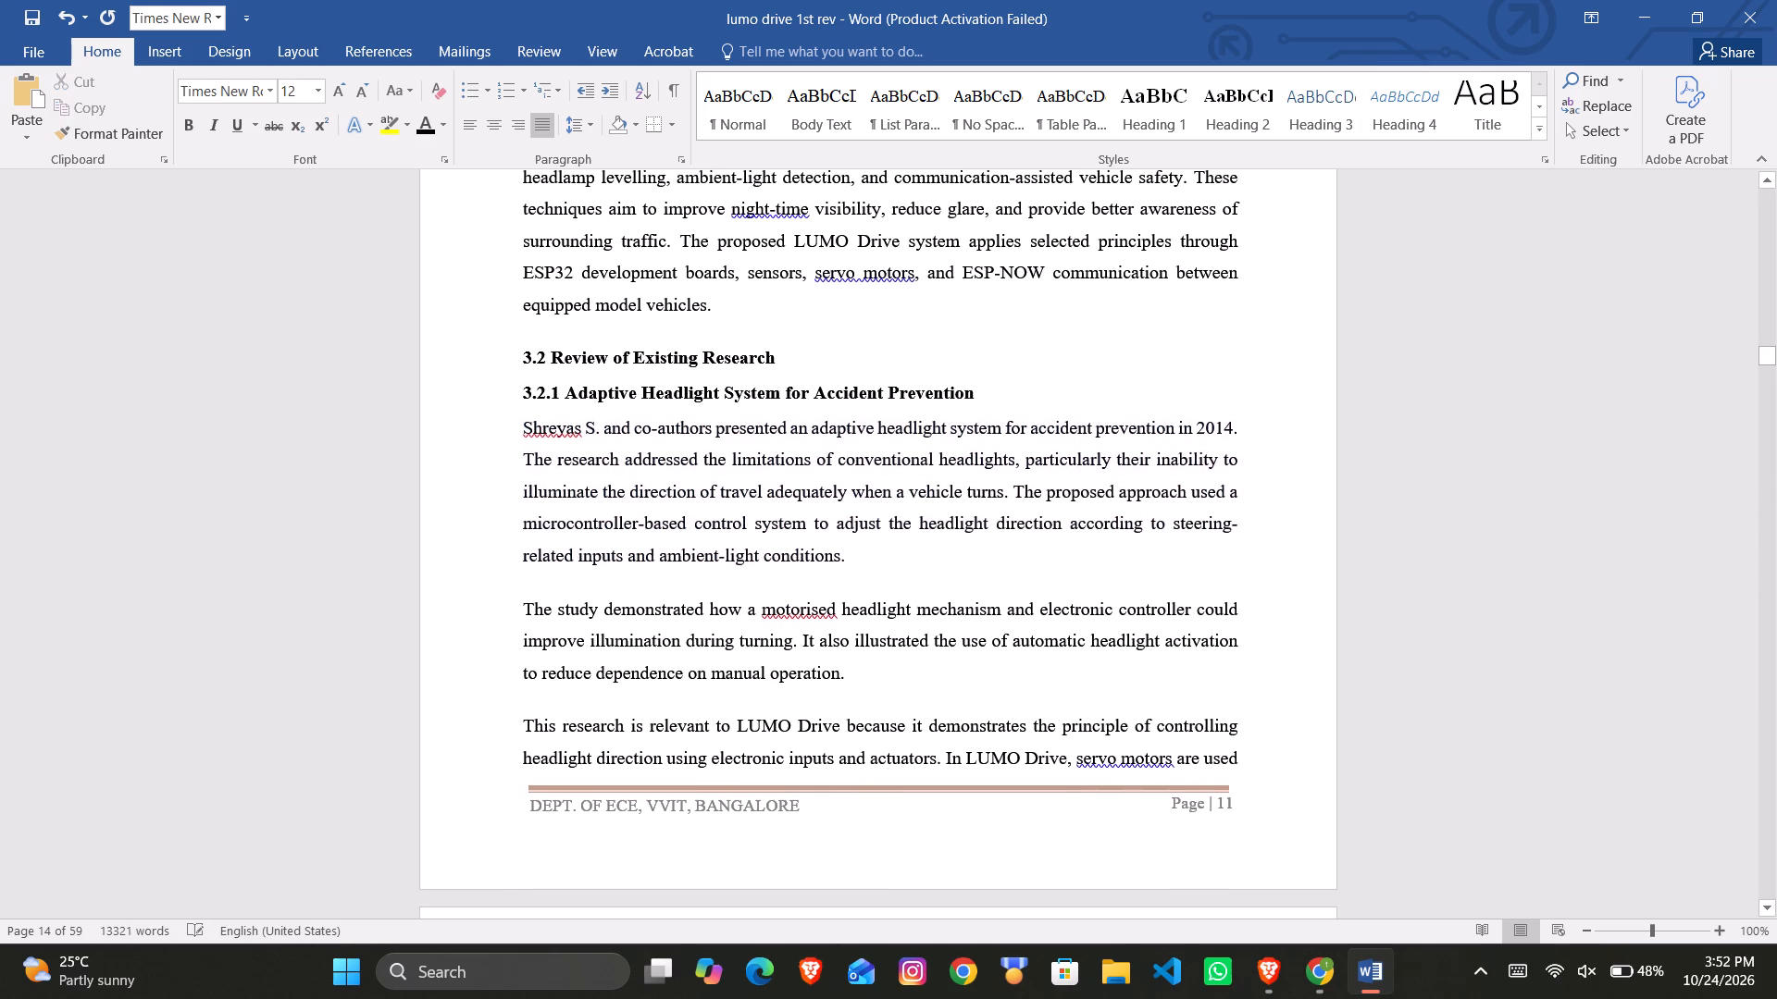
scroll(962, 646, right, 1)
Examine the layout and paragraph spacing of section 2.3 Proposed Solution on page 10.
scroll(962, 646, up, 1)
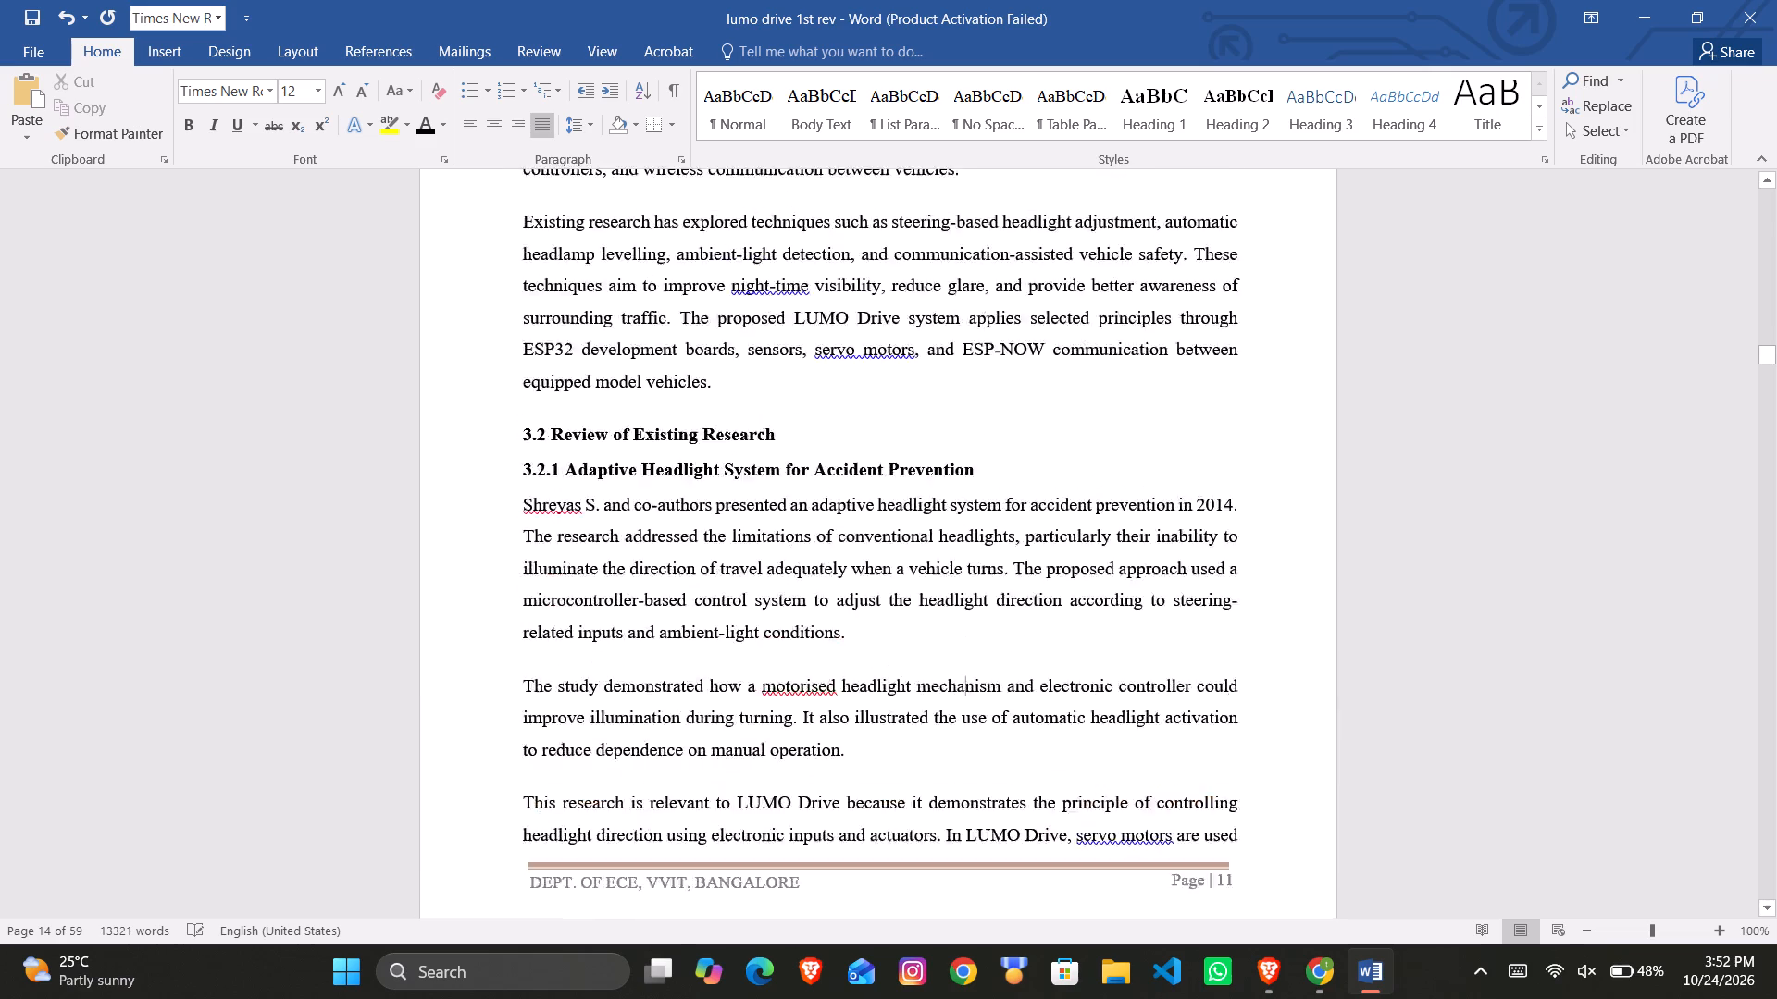
scroll(962, 646, up, 3)
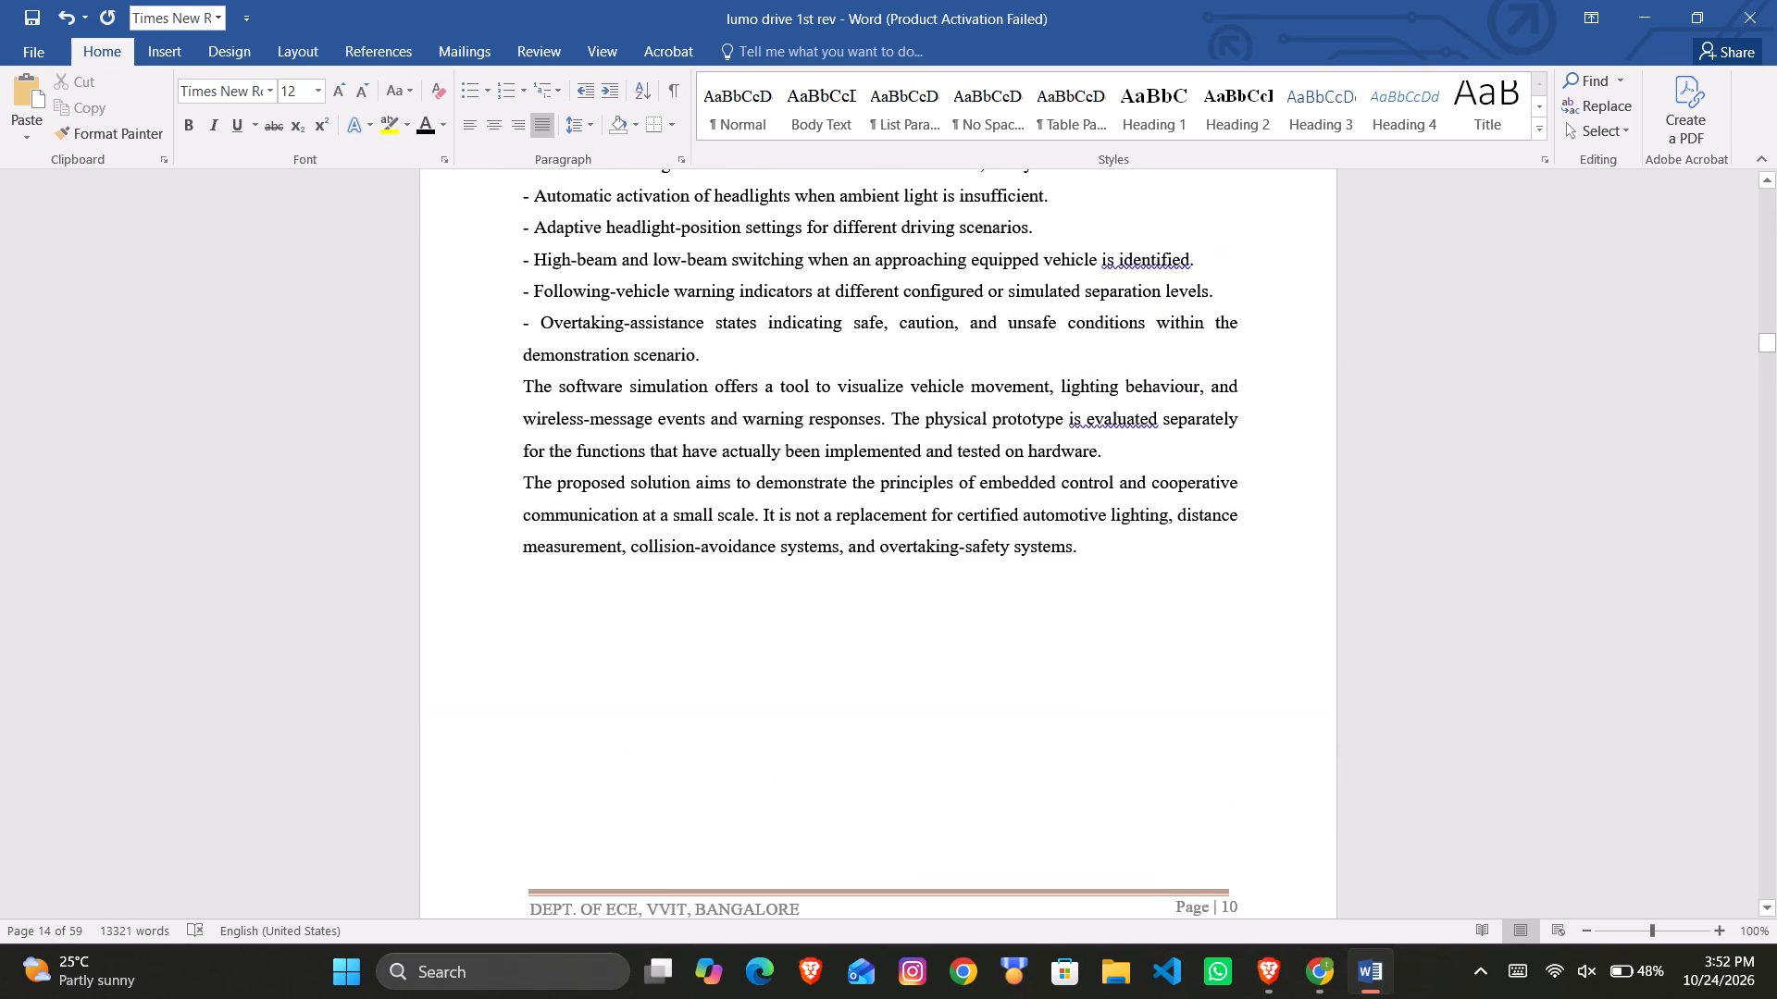
scroll(962, 646, up, 2)
scroll(962, 646, down, 1)
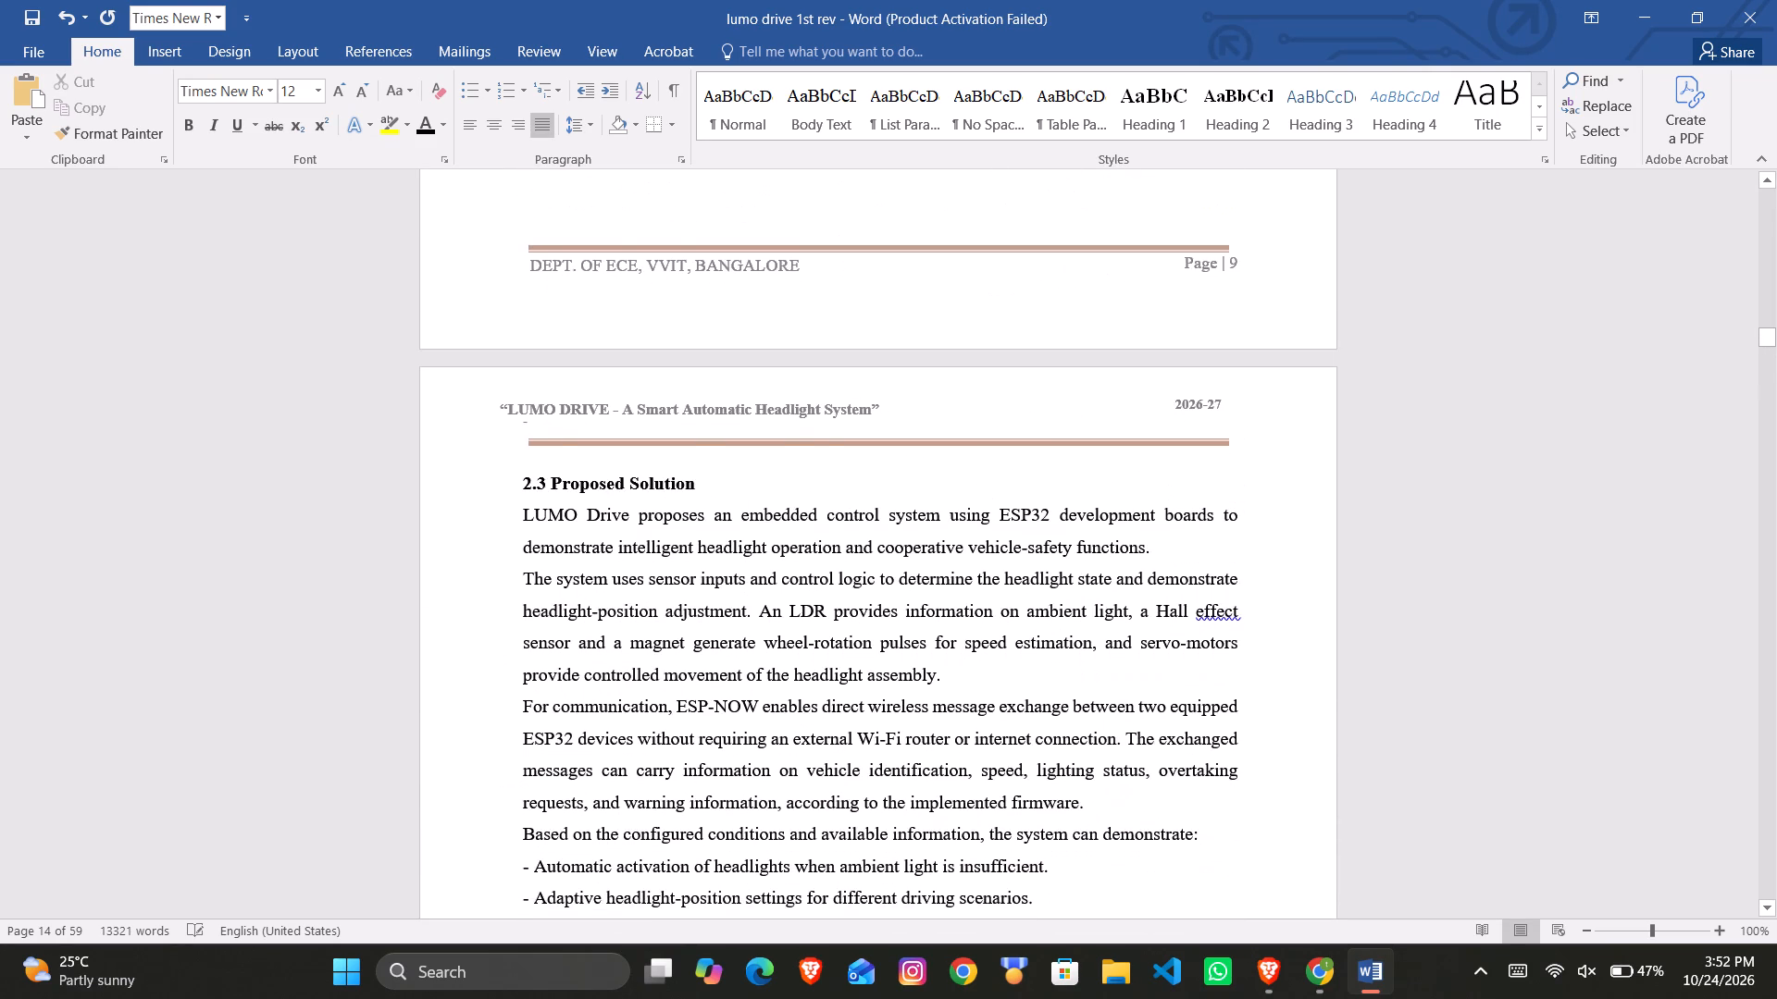
scroll(962, 646, down, 2)
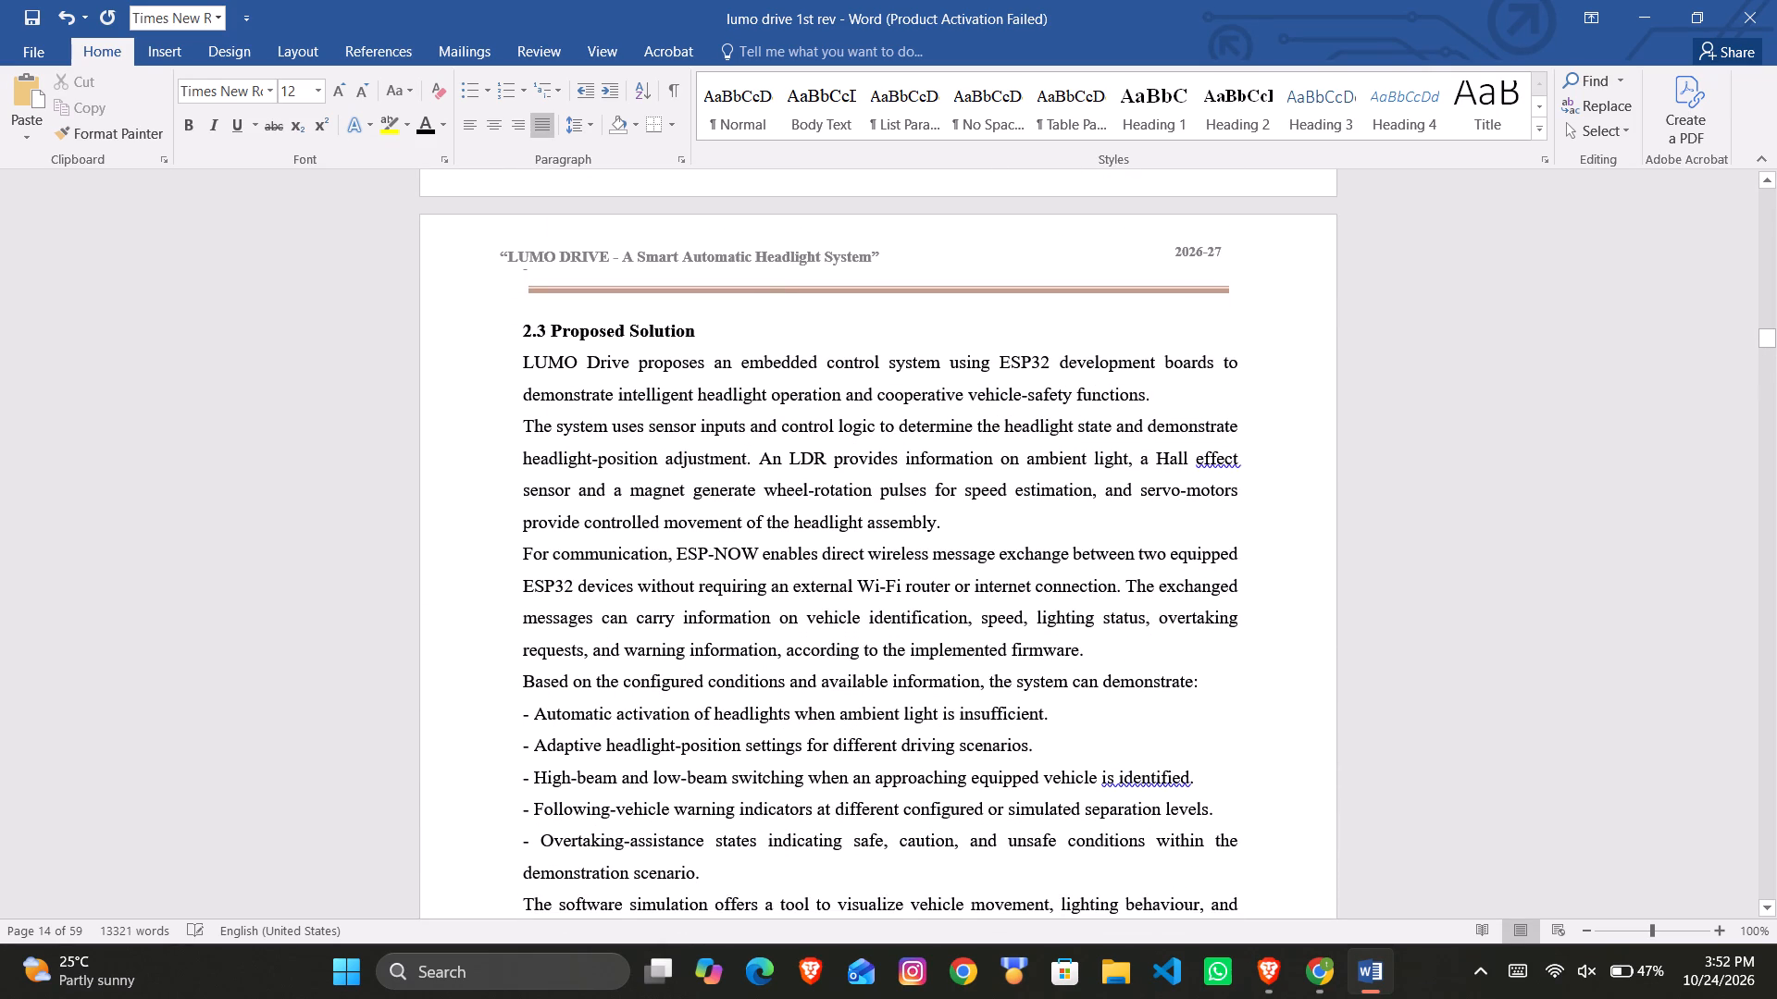
scroll(962, 646, down, 1)
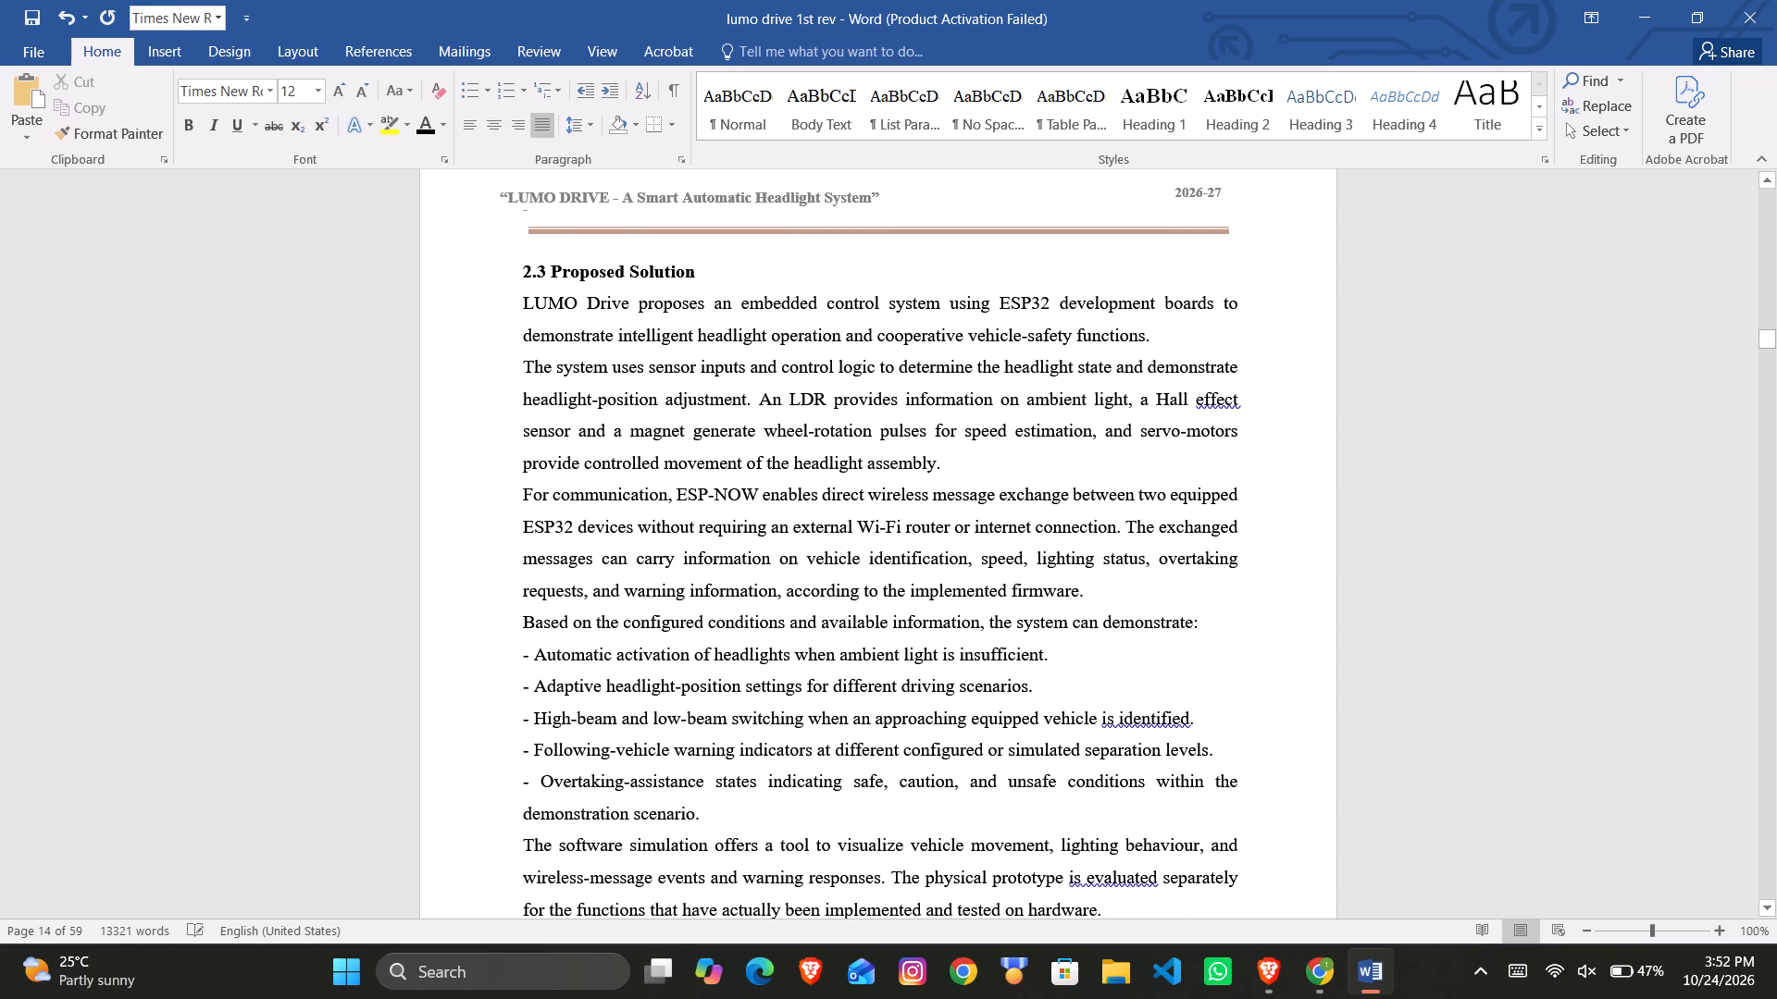
scroll(962, 646, down, 1)
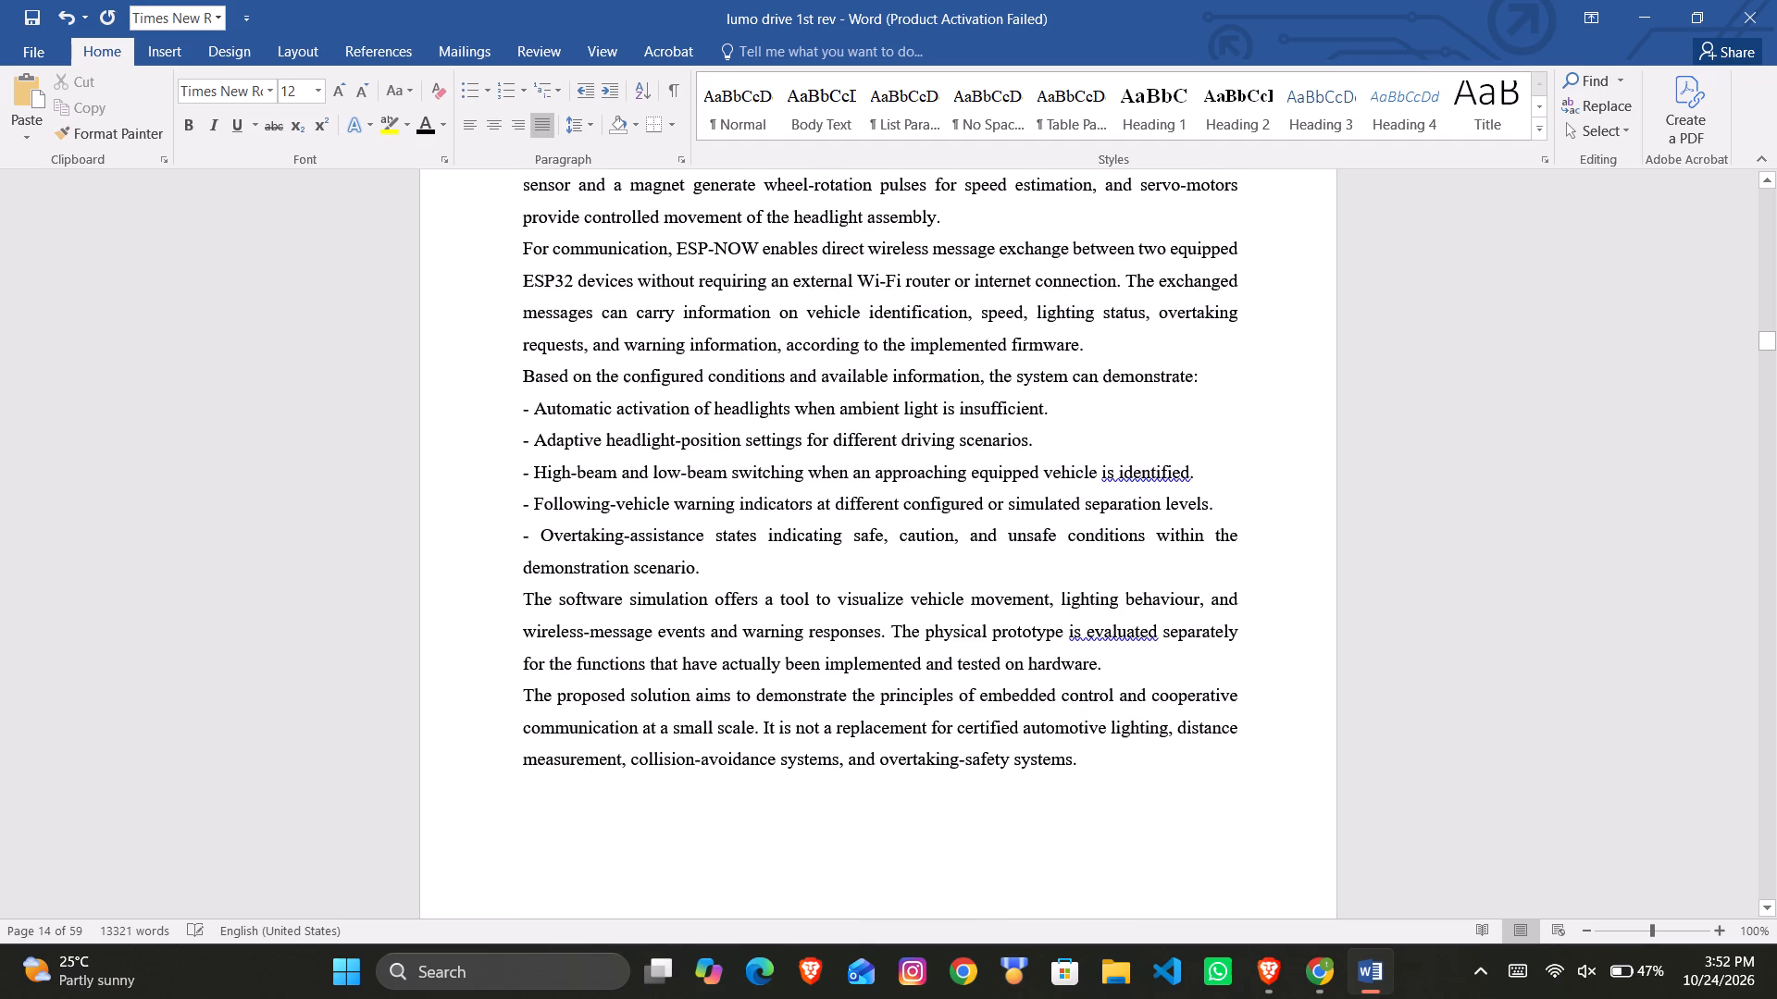
scroll(962, 646, up, 1)
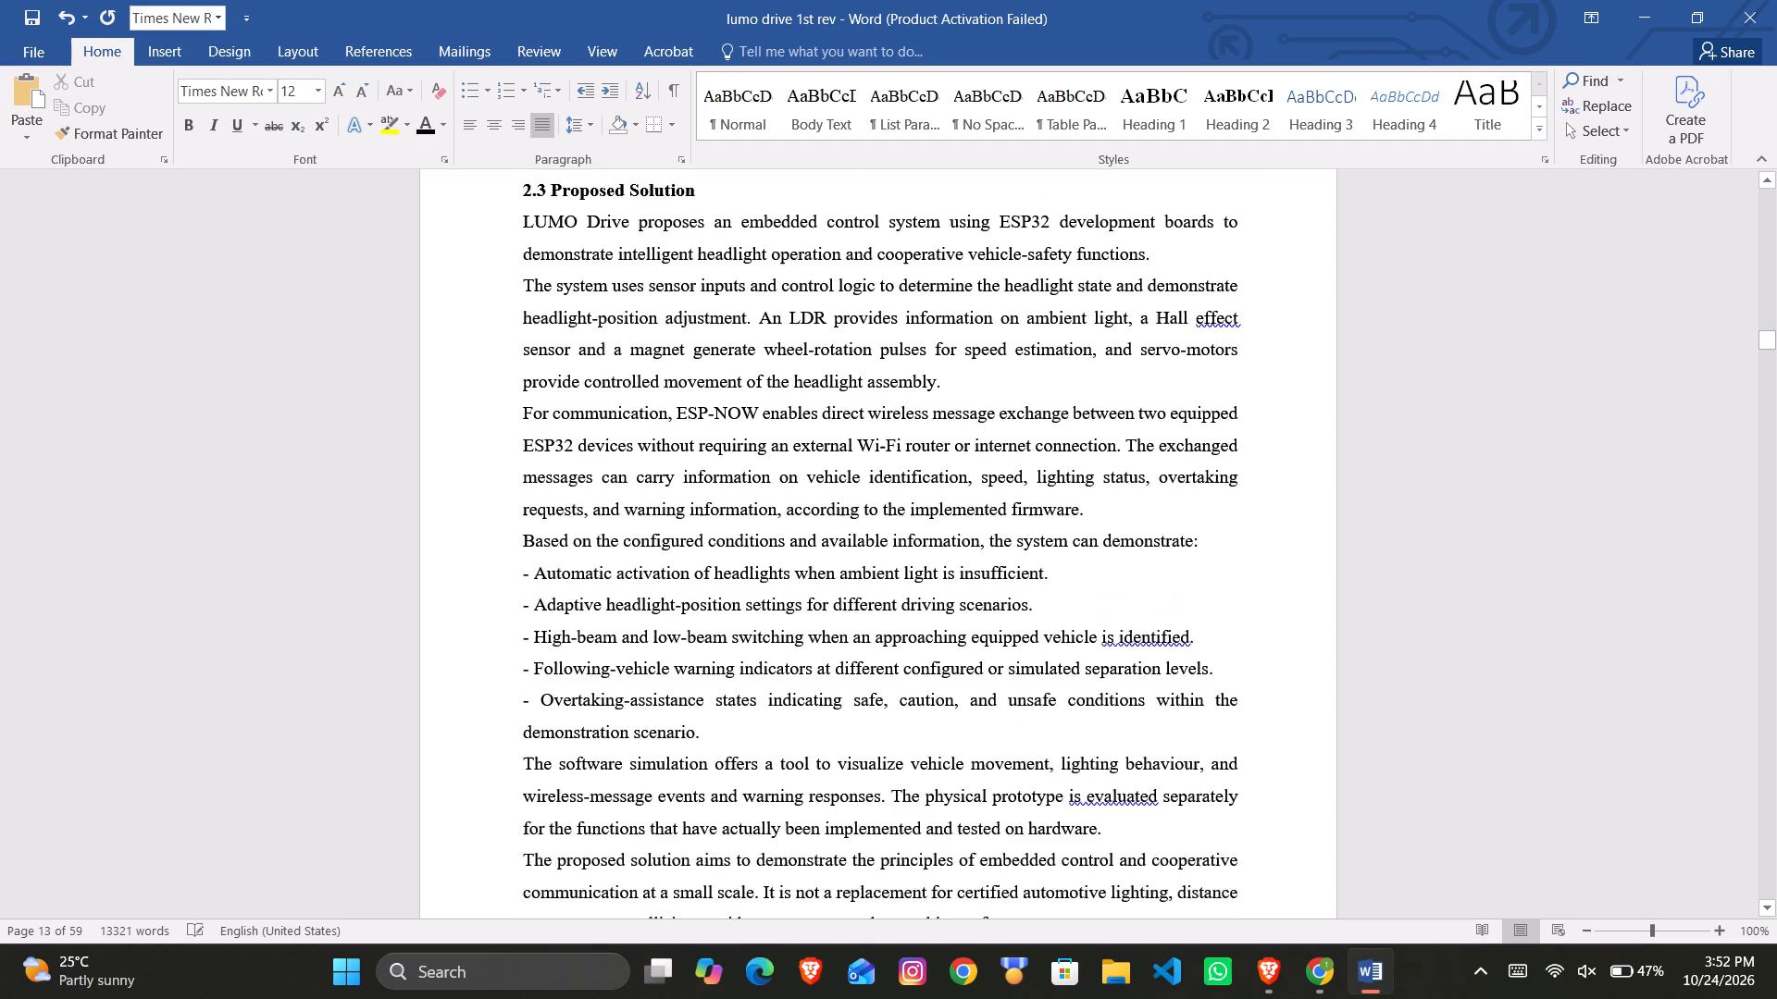
scroll(962, 646, up, 1)
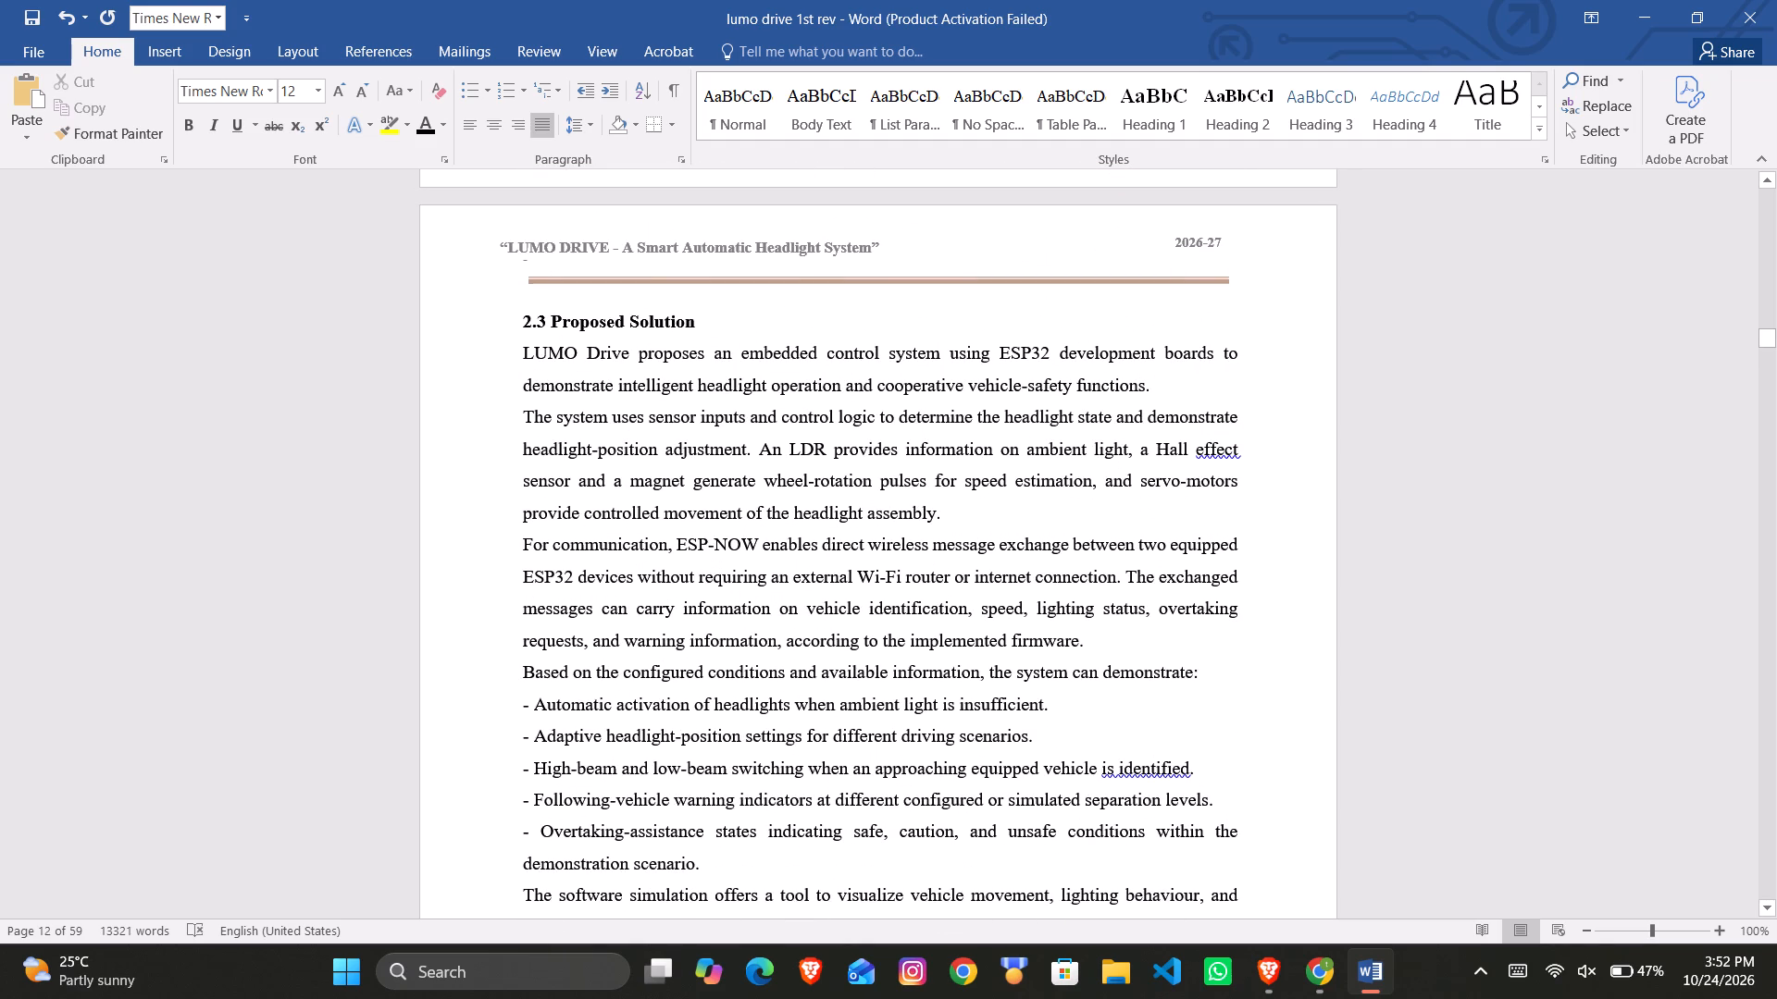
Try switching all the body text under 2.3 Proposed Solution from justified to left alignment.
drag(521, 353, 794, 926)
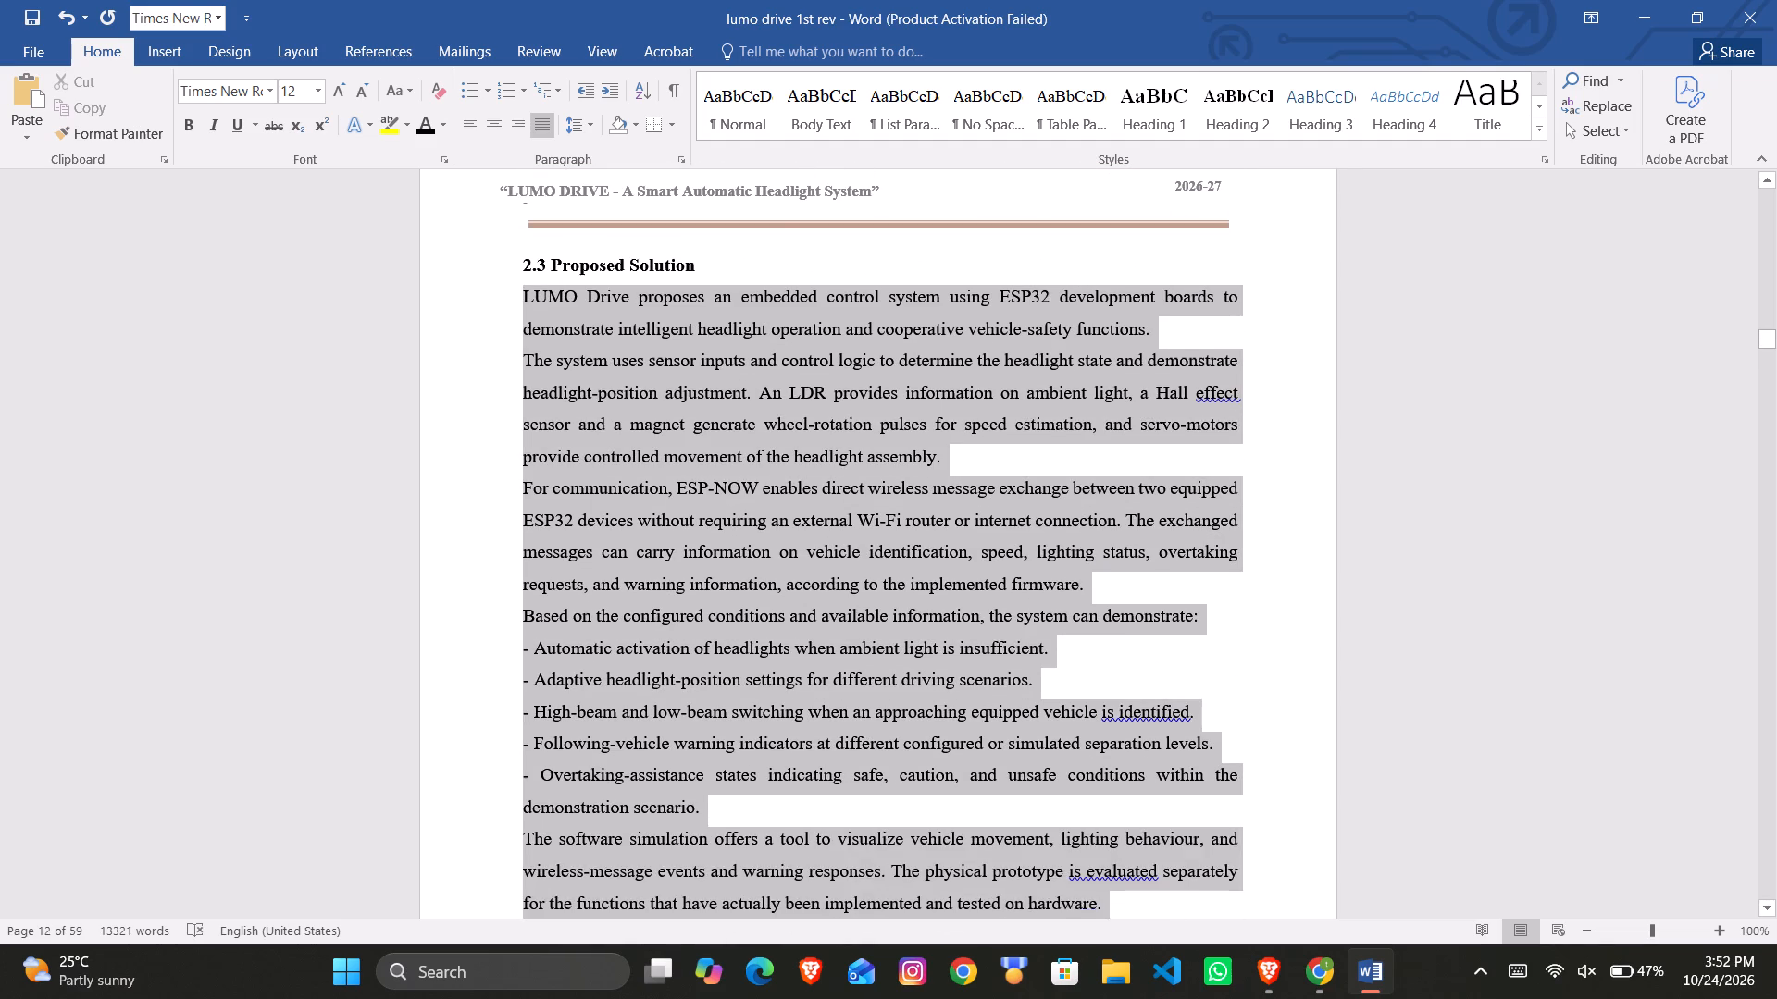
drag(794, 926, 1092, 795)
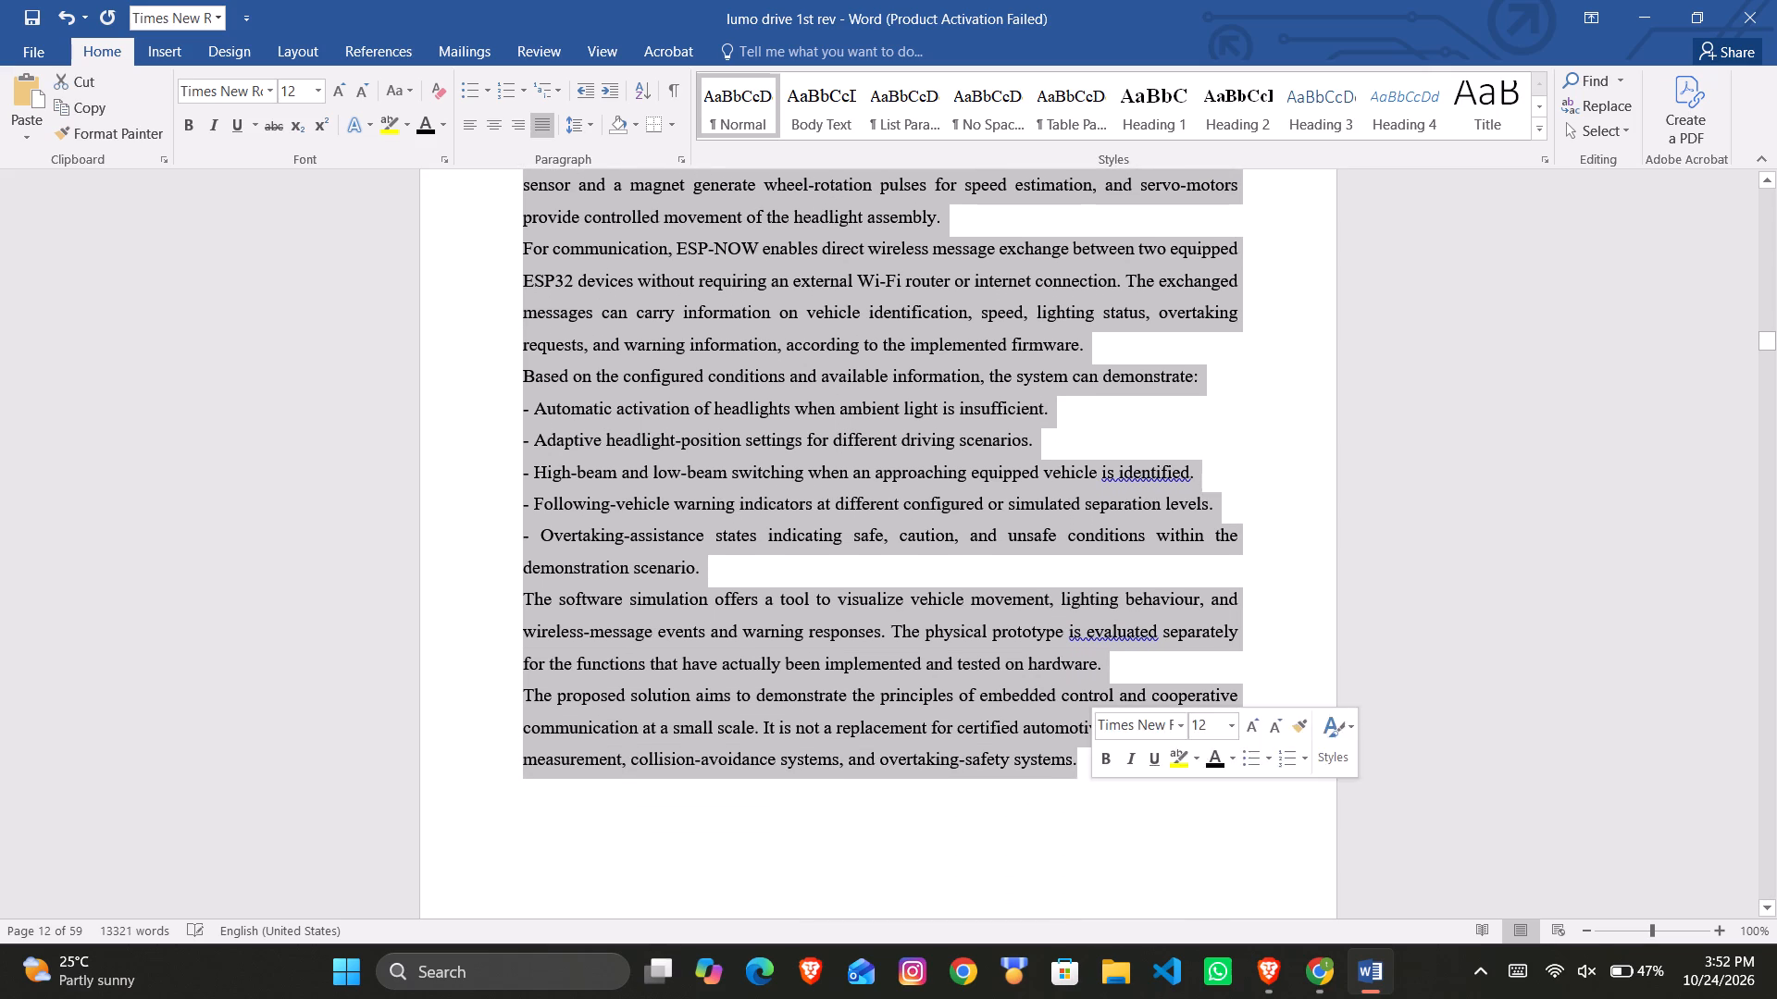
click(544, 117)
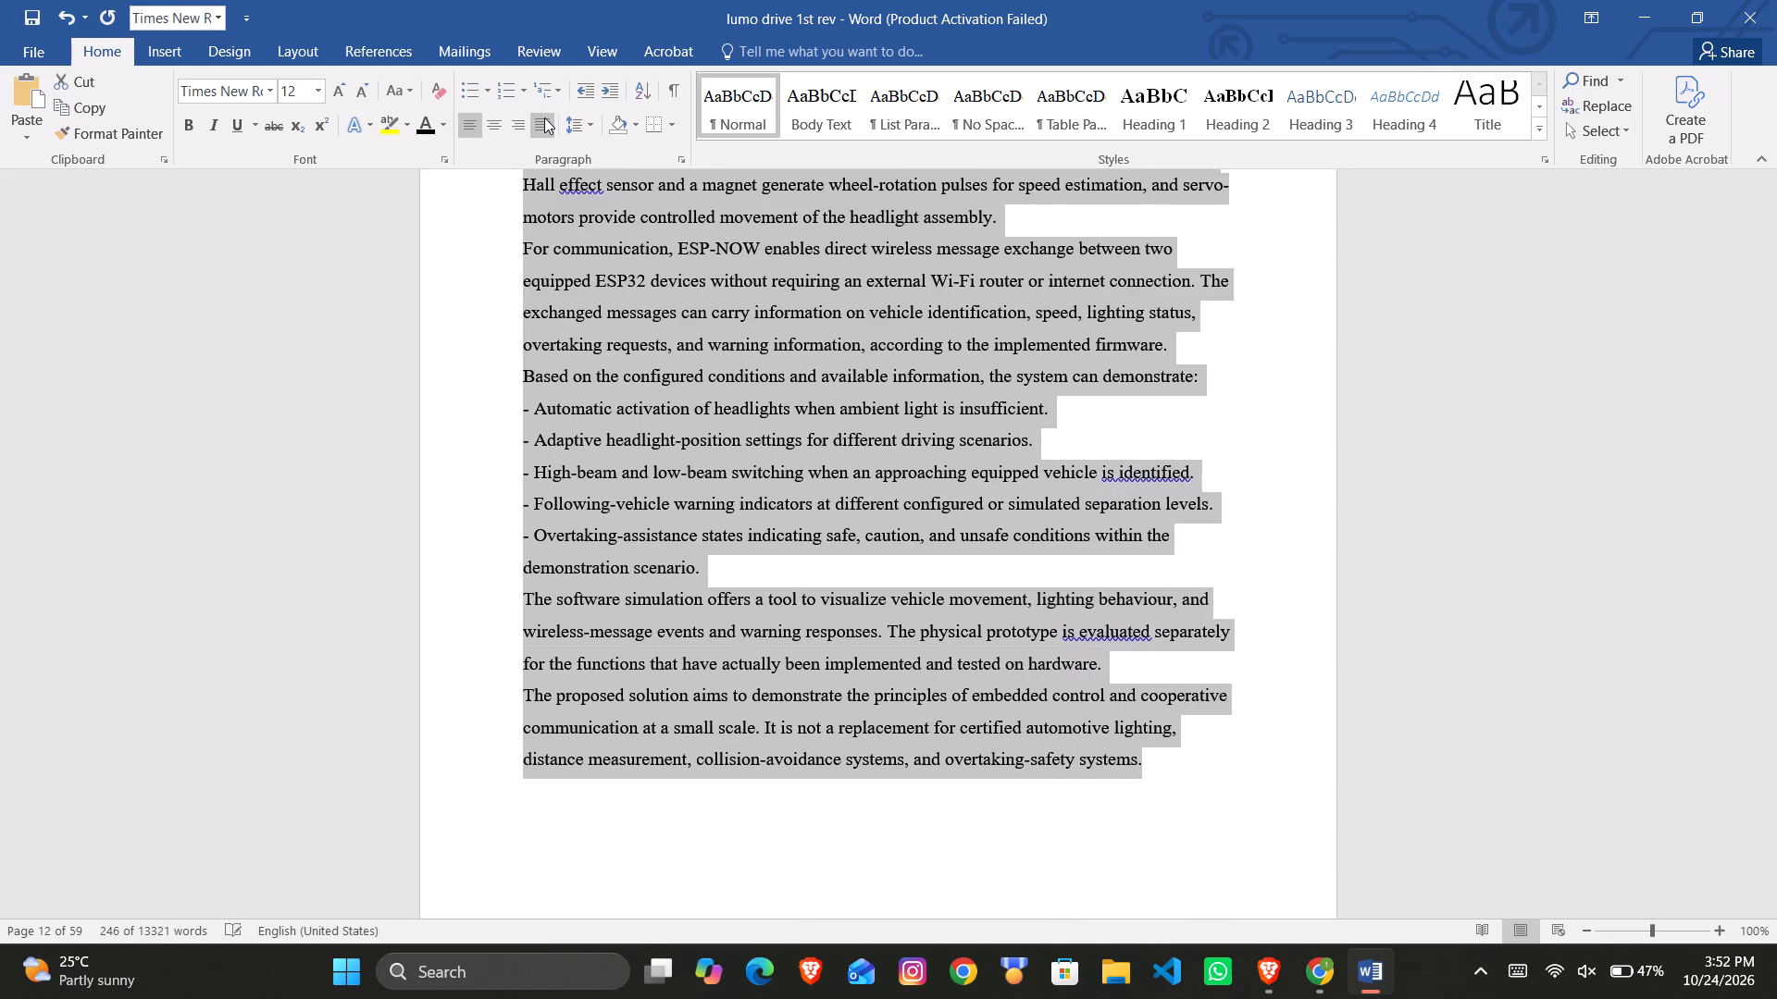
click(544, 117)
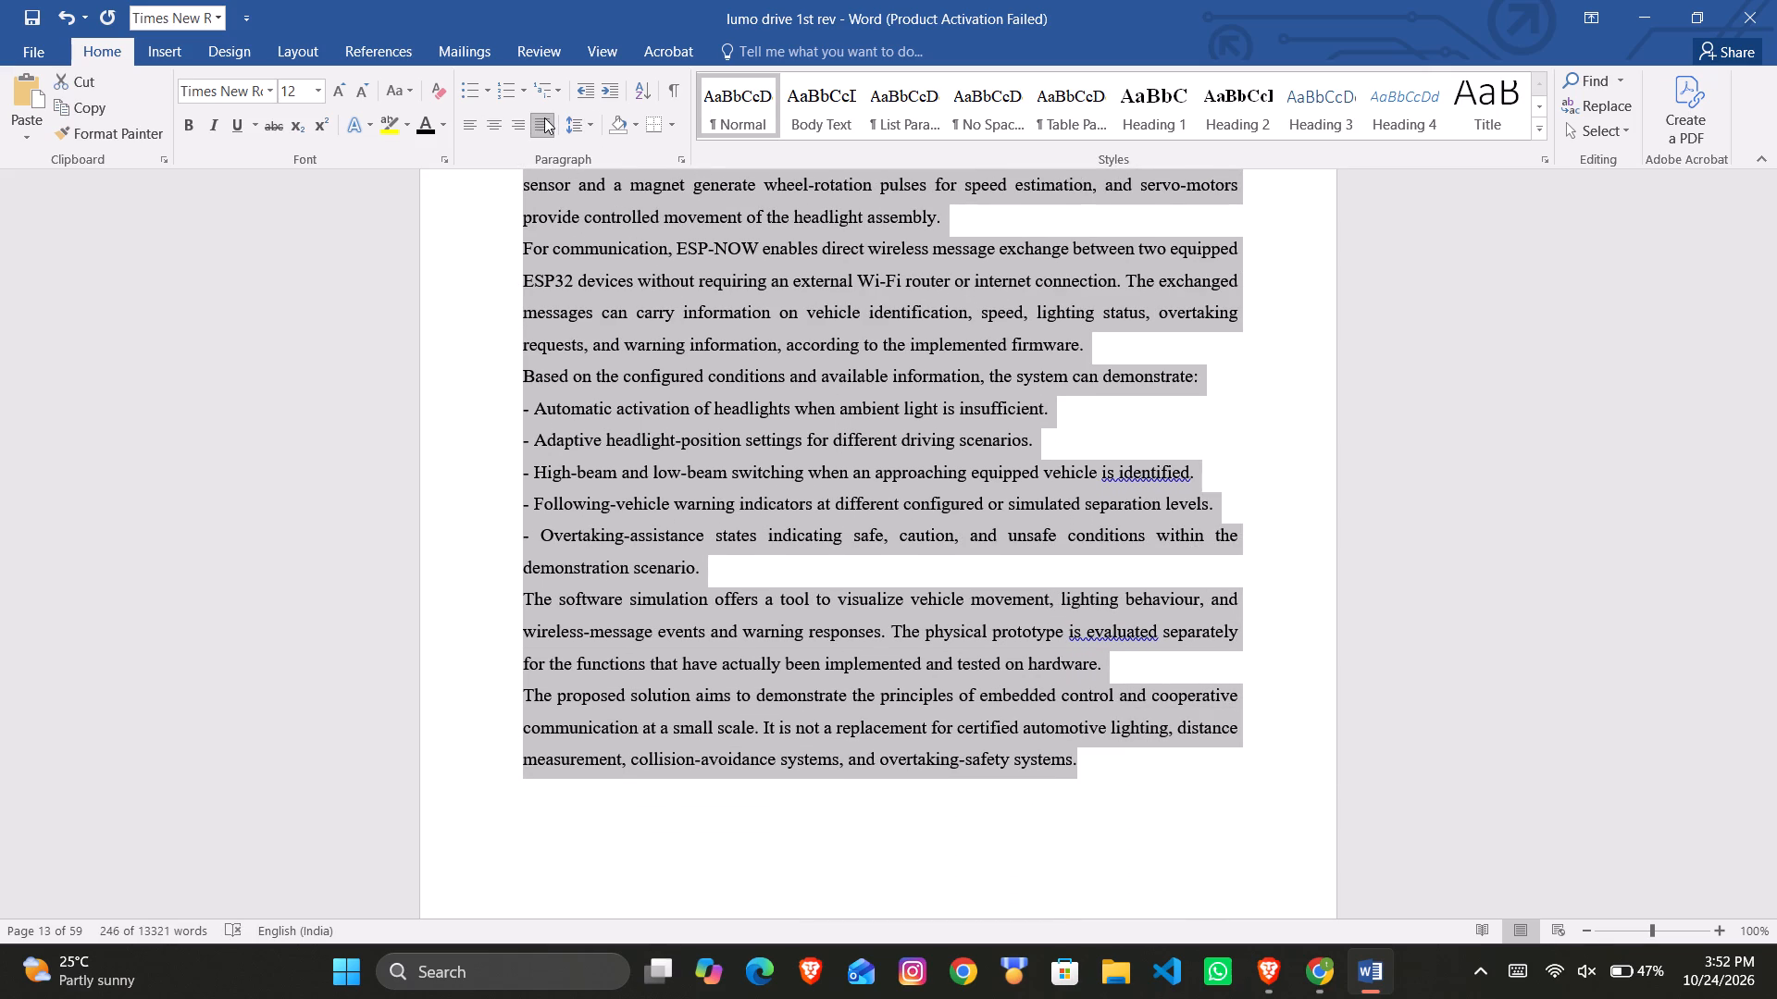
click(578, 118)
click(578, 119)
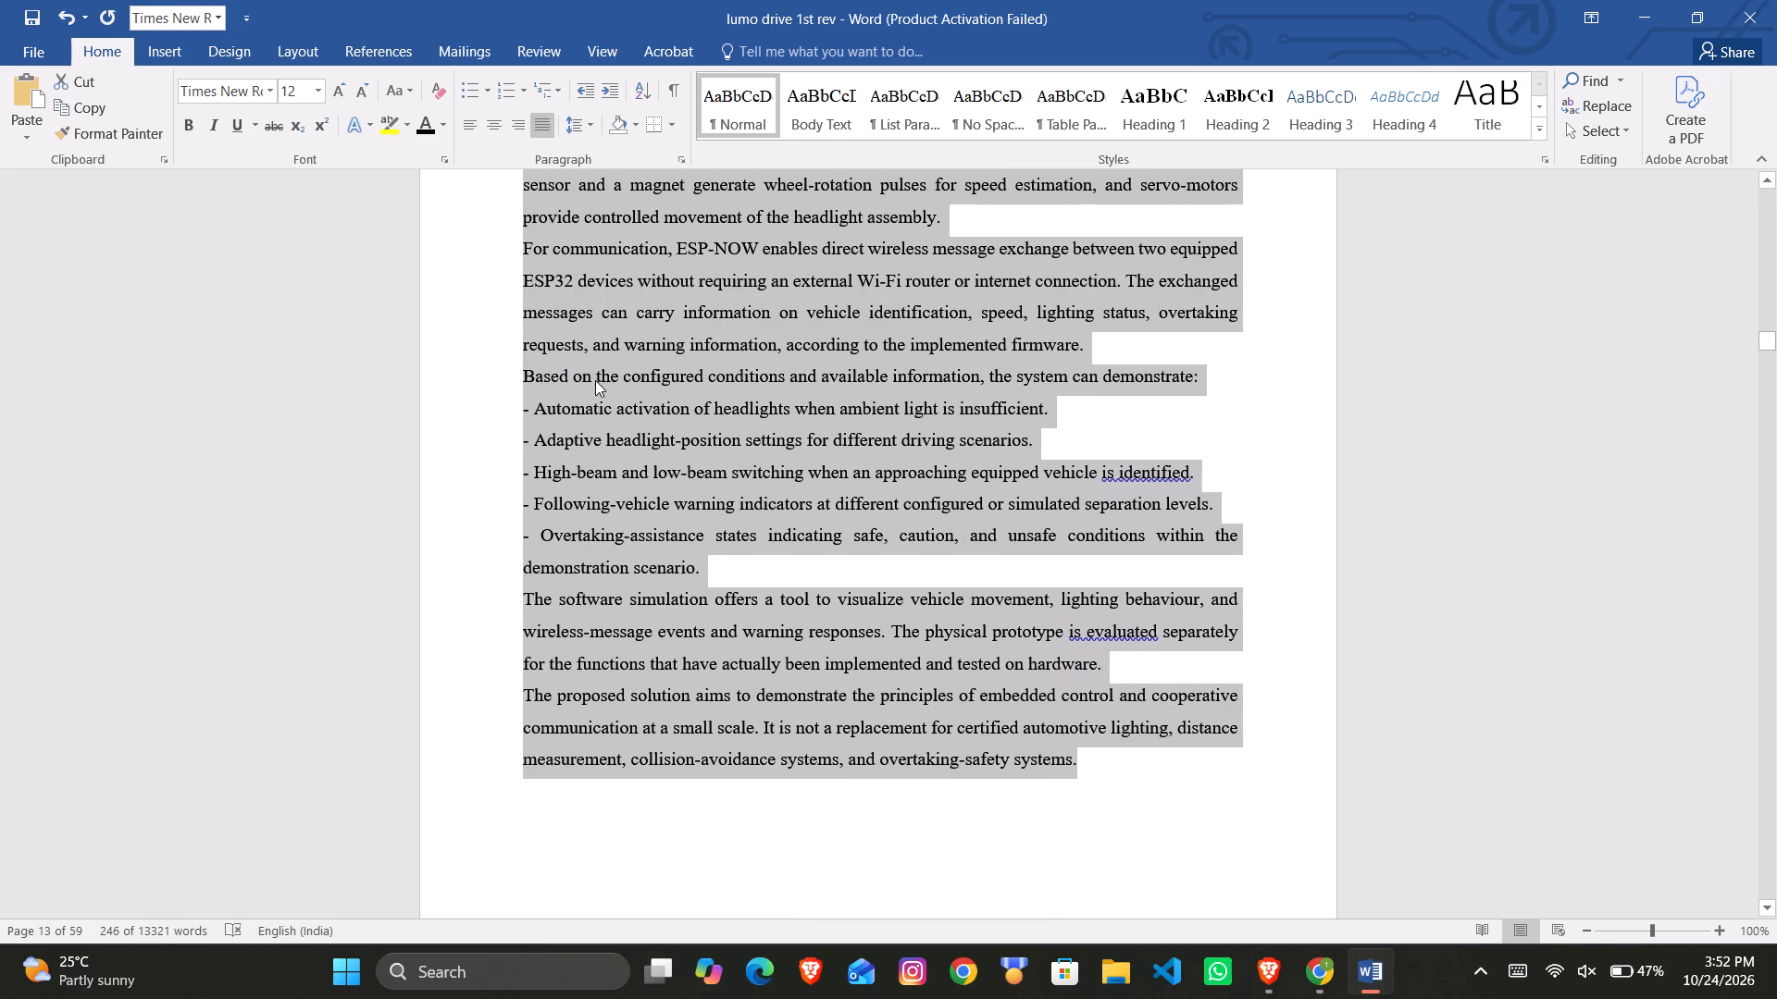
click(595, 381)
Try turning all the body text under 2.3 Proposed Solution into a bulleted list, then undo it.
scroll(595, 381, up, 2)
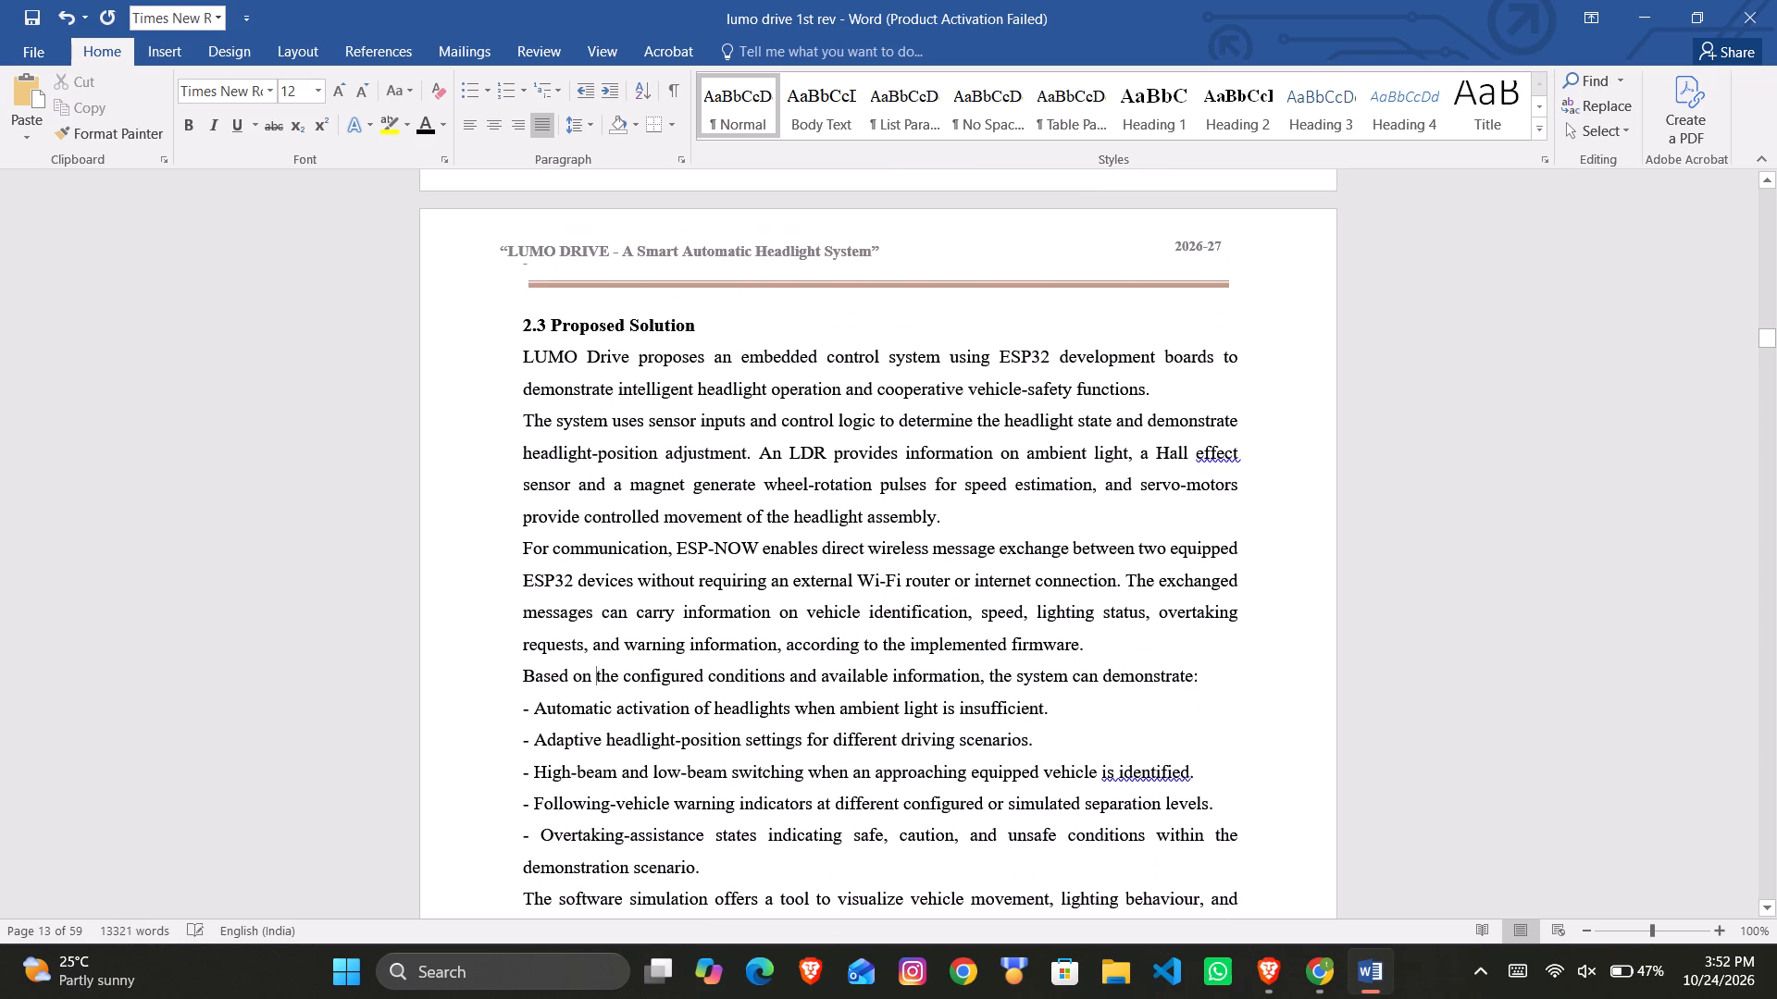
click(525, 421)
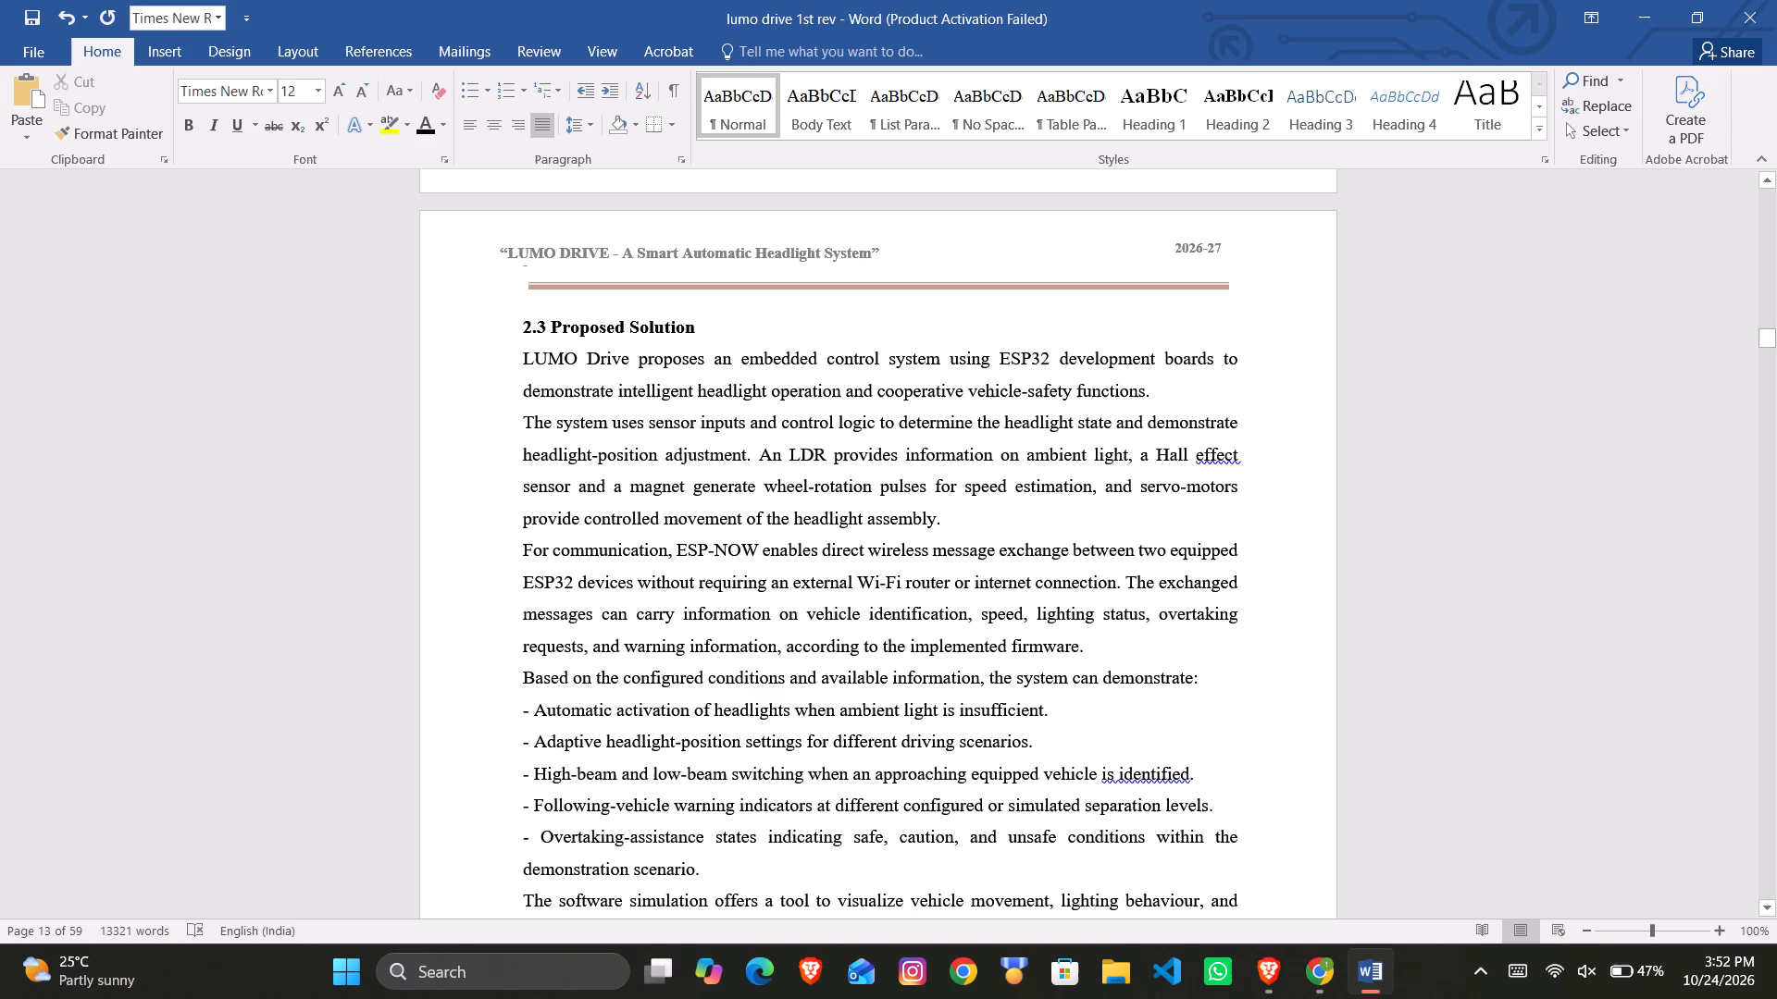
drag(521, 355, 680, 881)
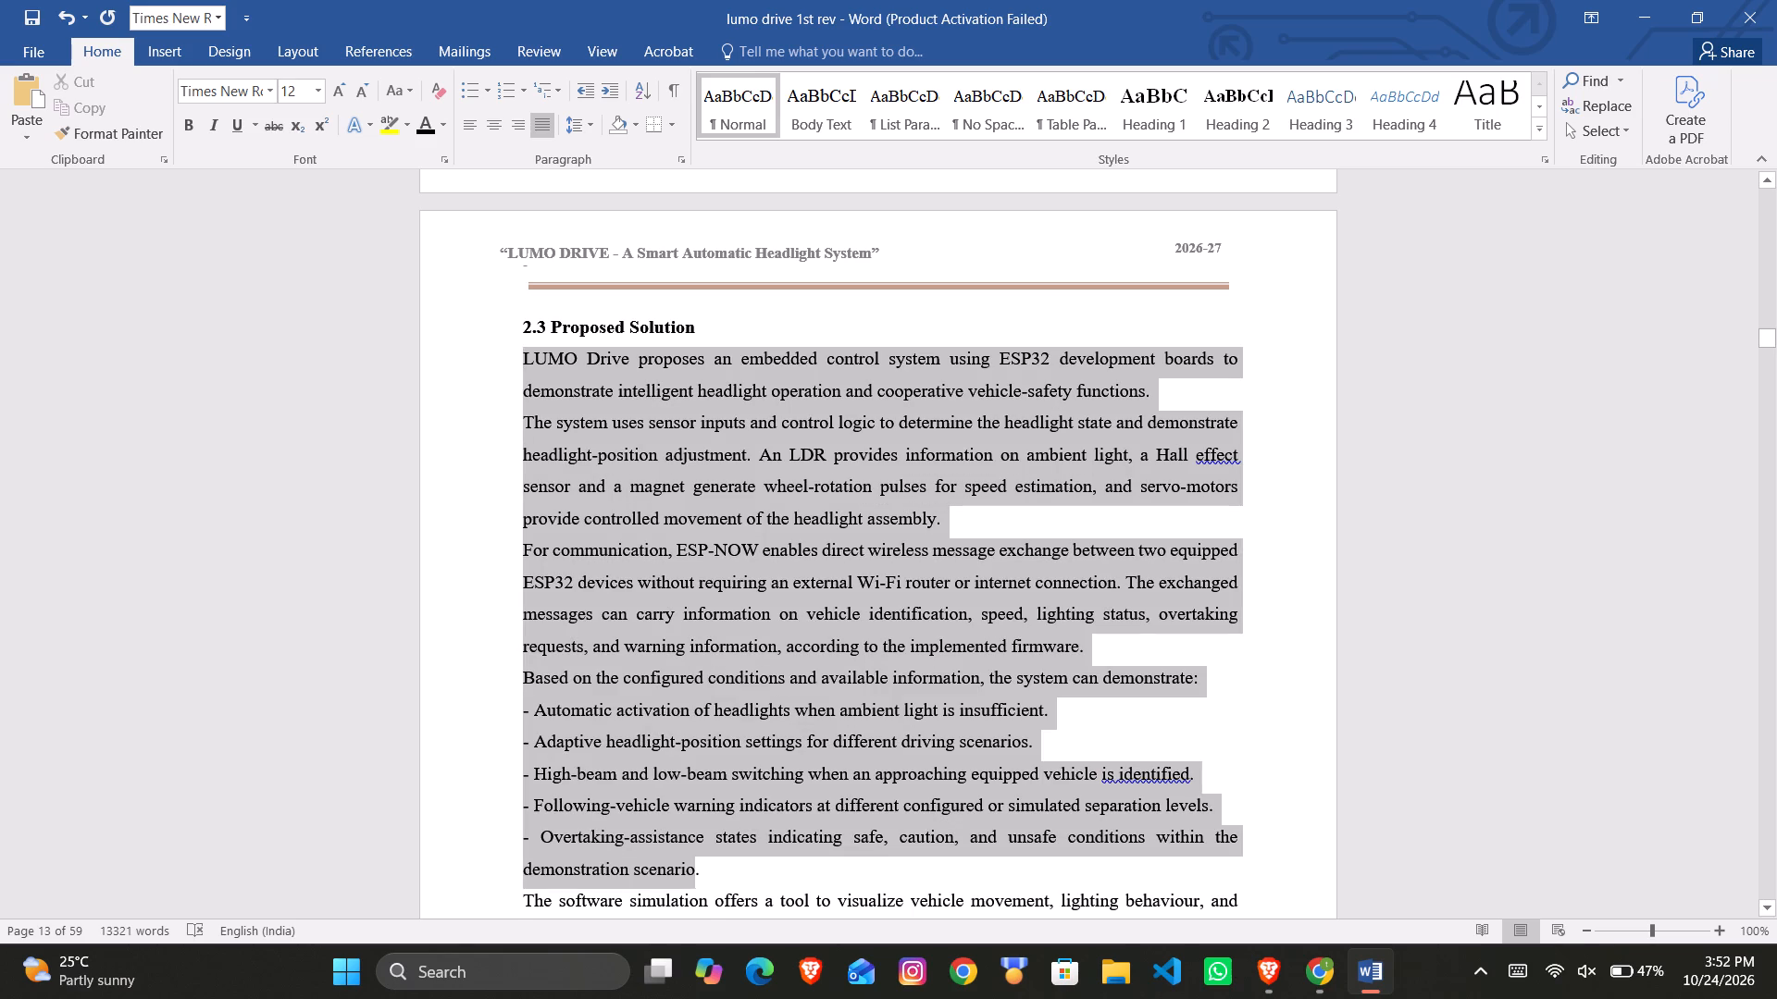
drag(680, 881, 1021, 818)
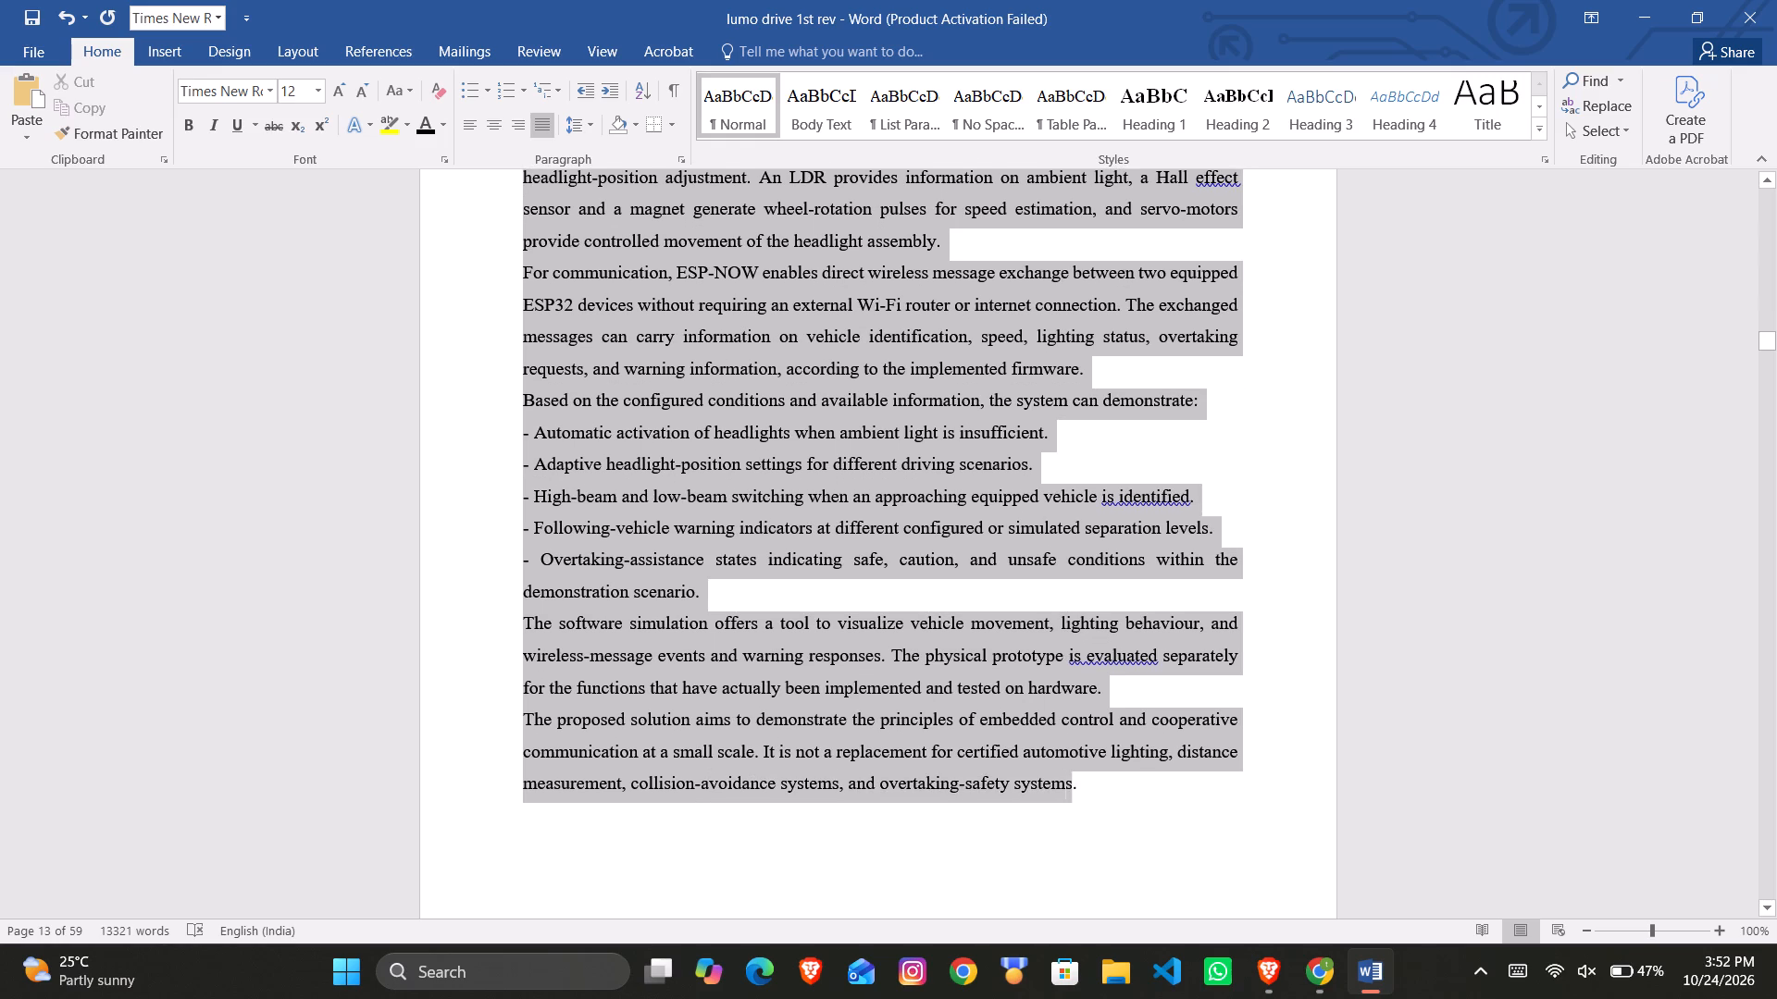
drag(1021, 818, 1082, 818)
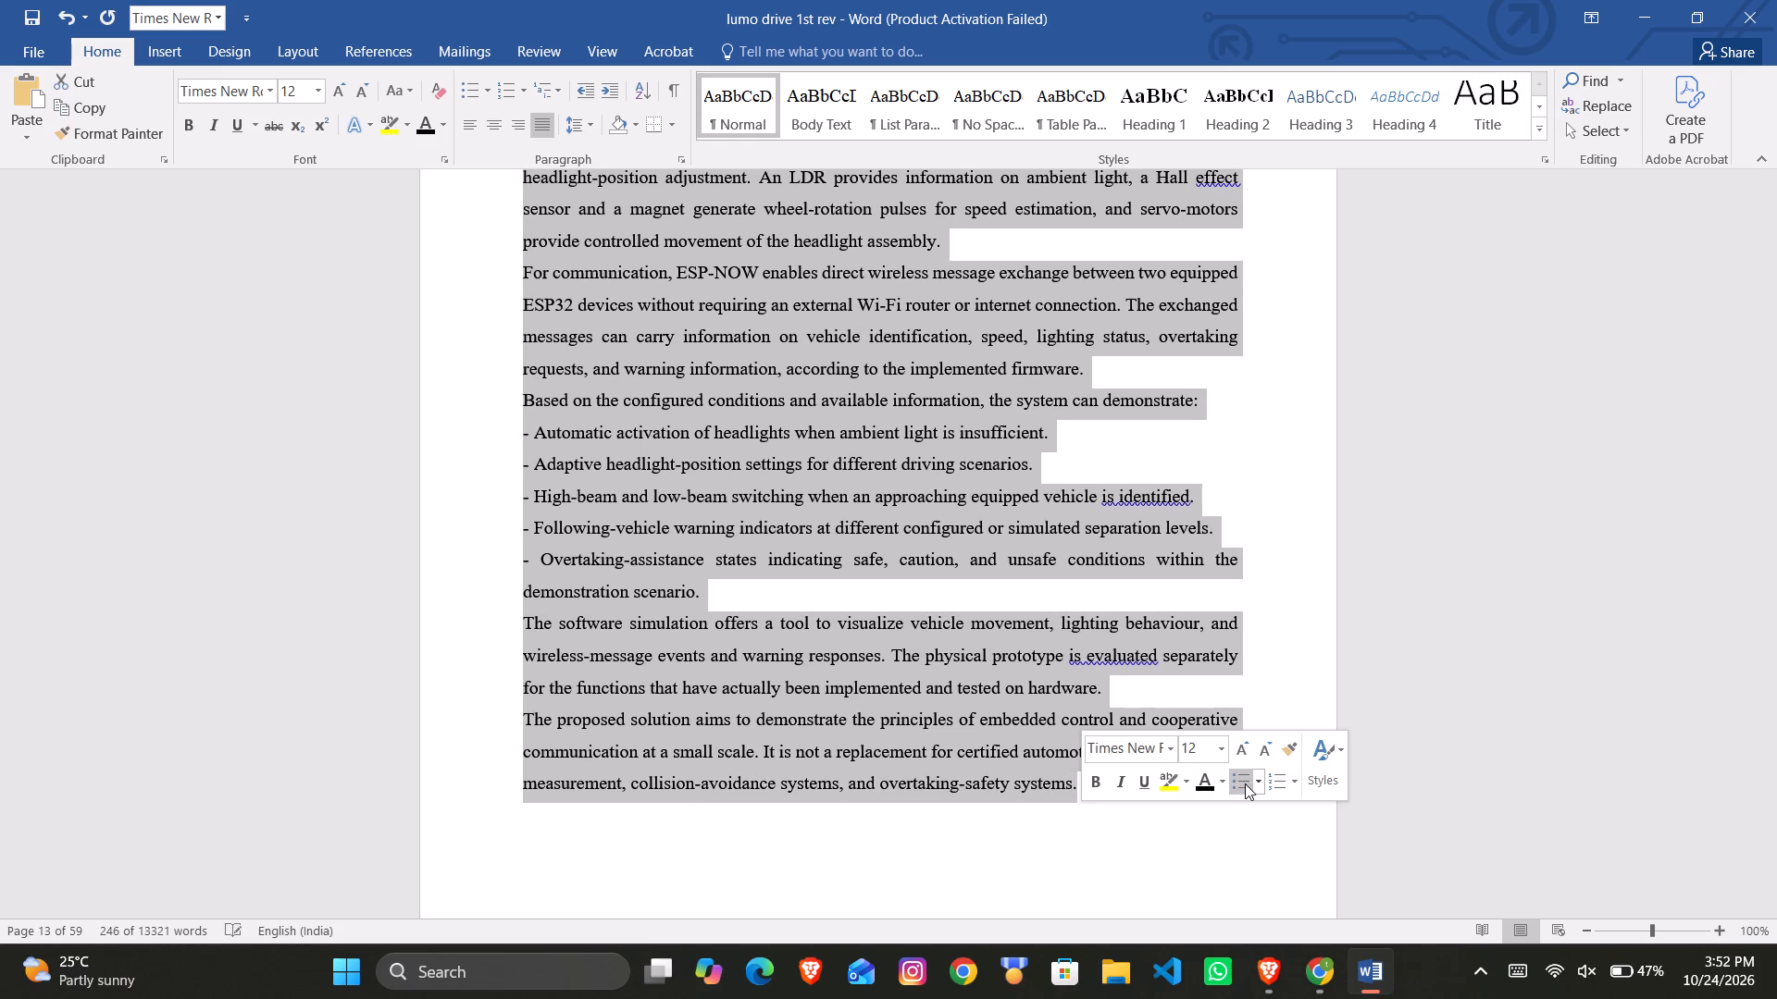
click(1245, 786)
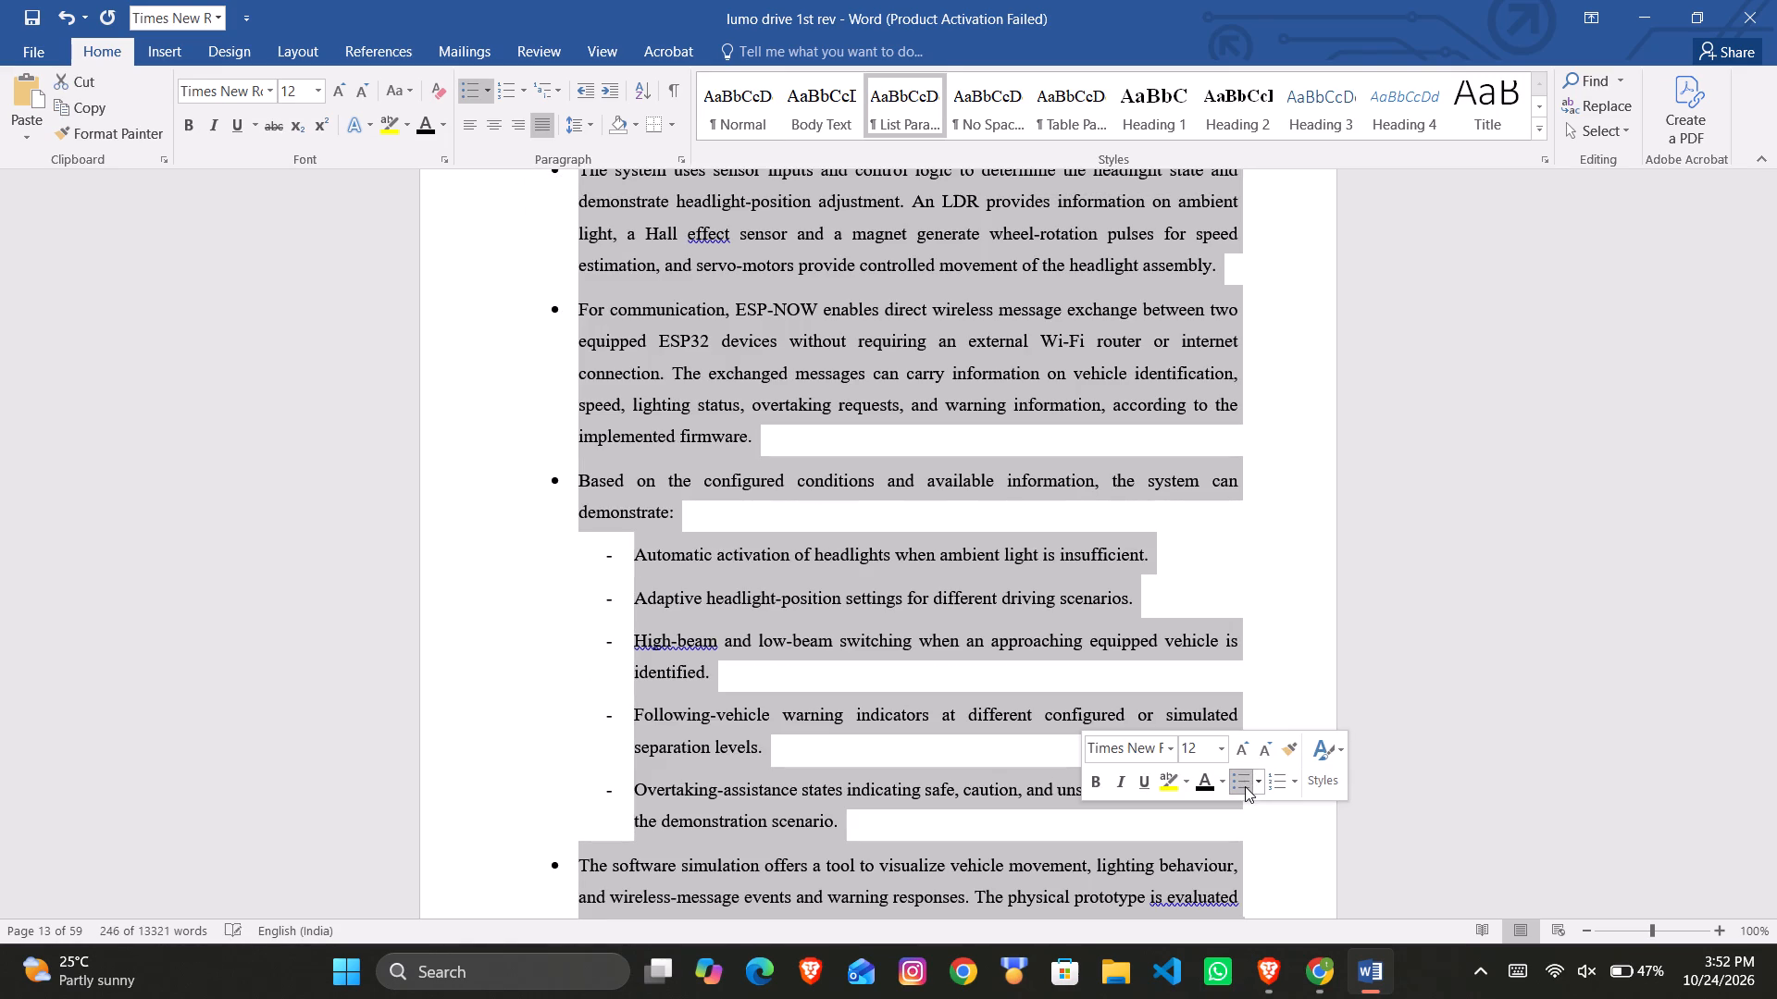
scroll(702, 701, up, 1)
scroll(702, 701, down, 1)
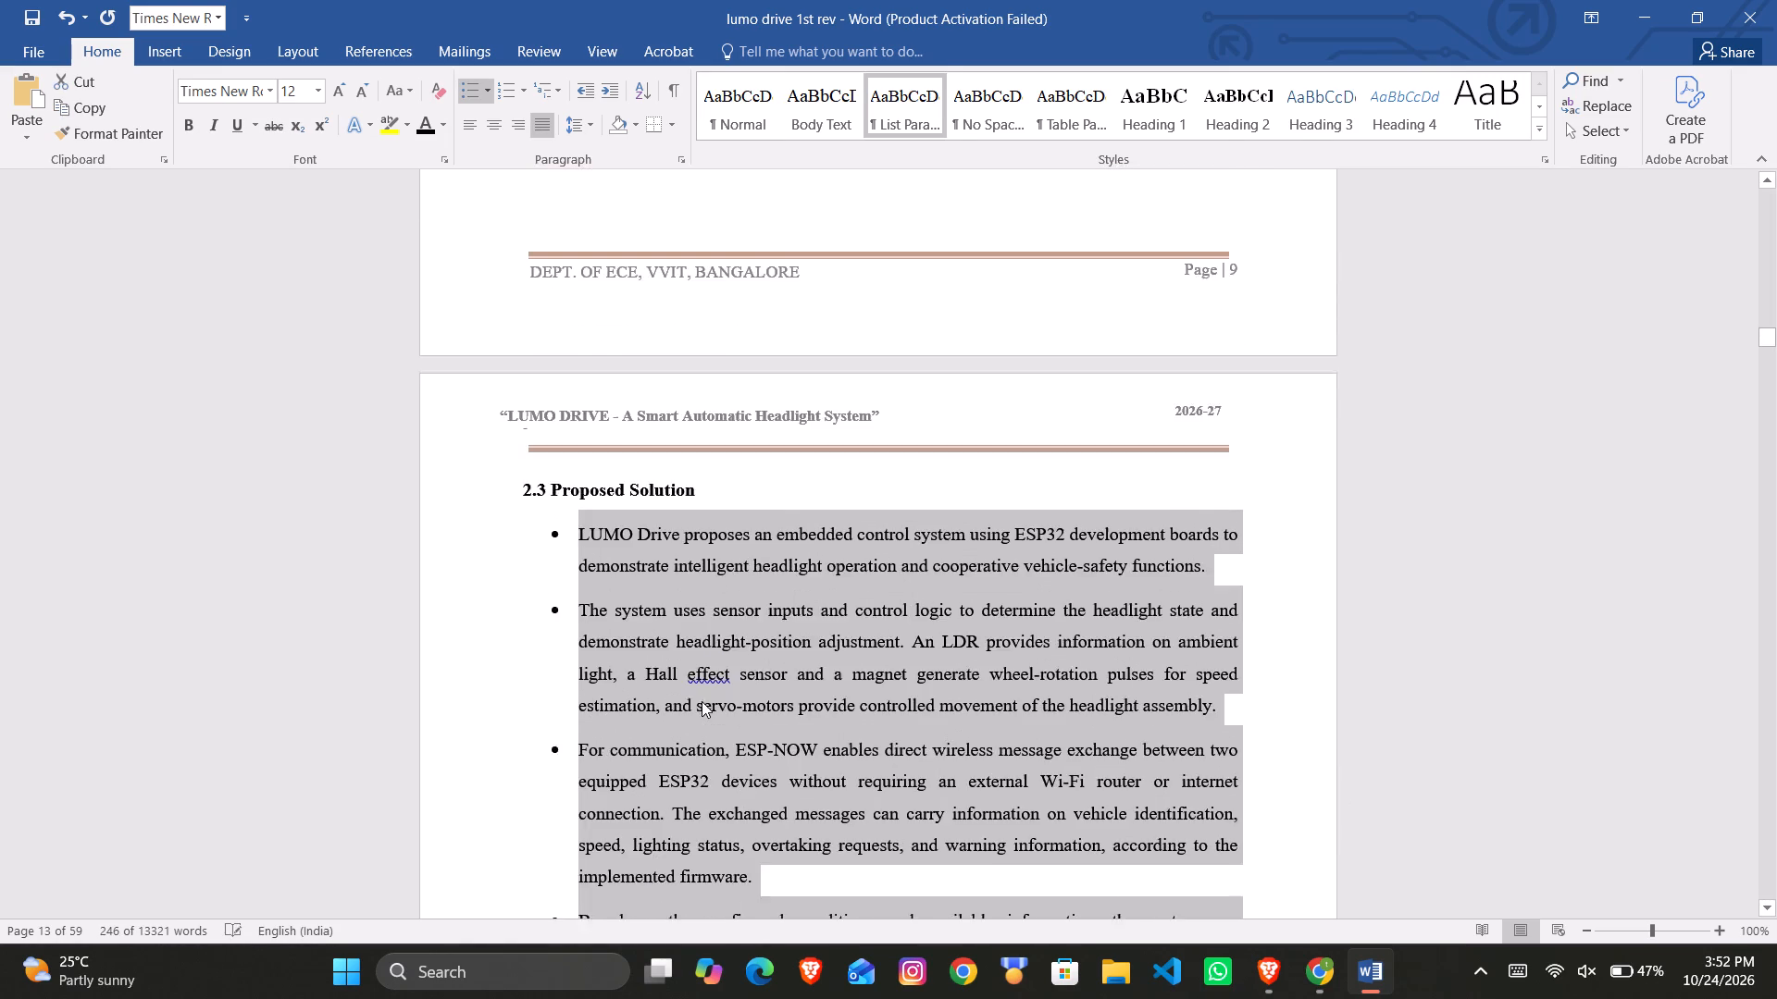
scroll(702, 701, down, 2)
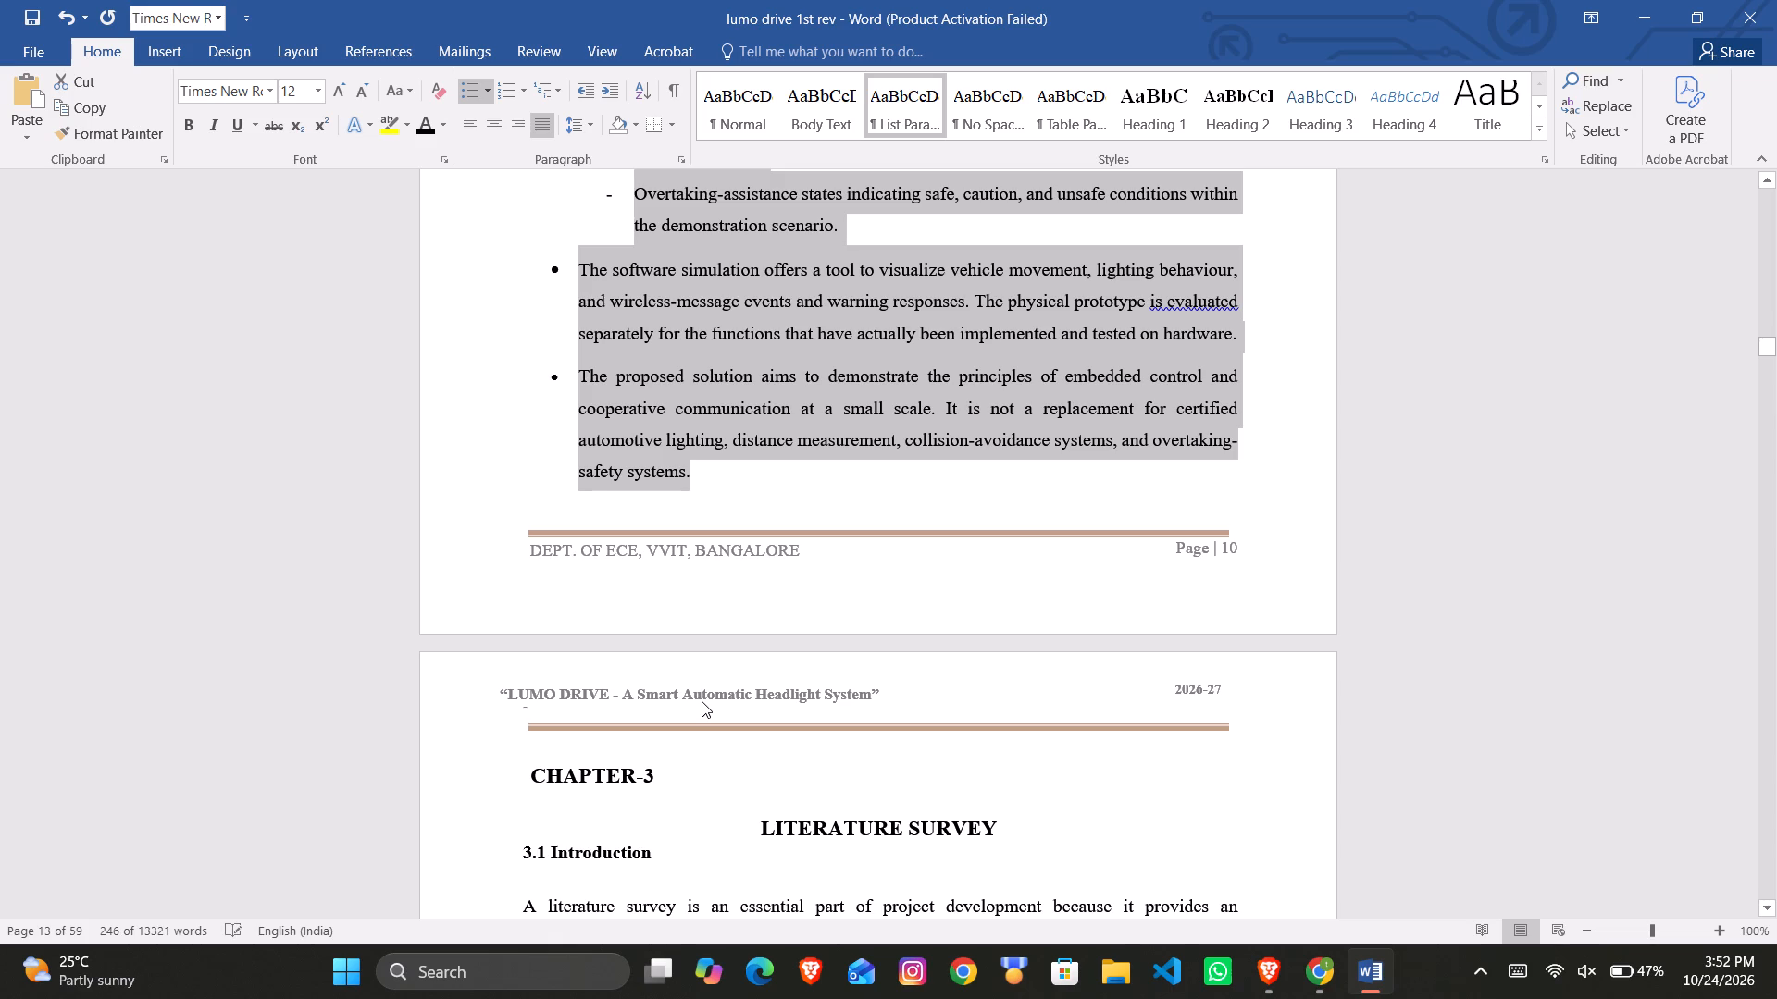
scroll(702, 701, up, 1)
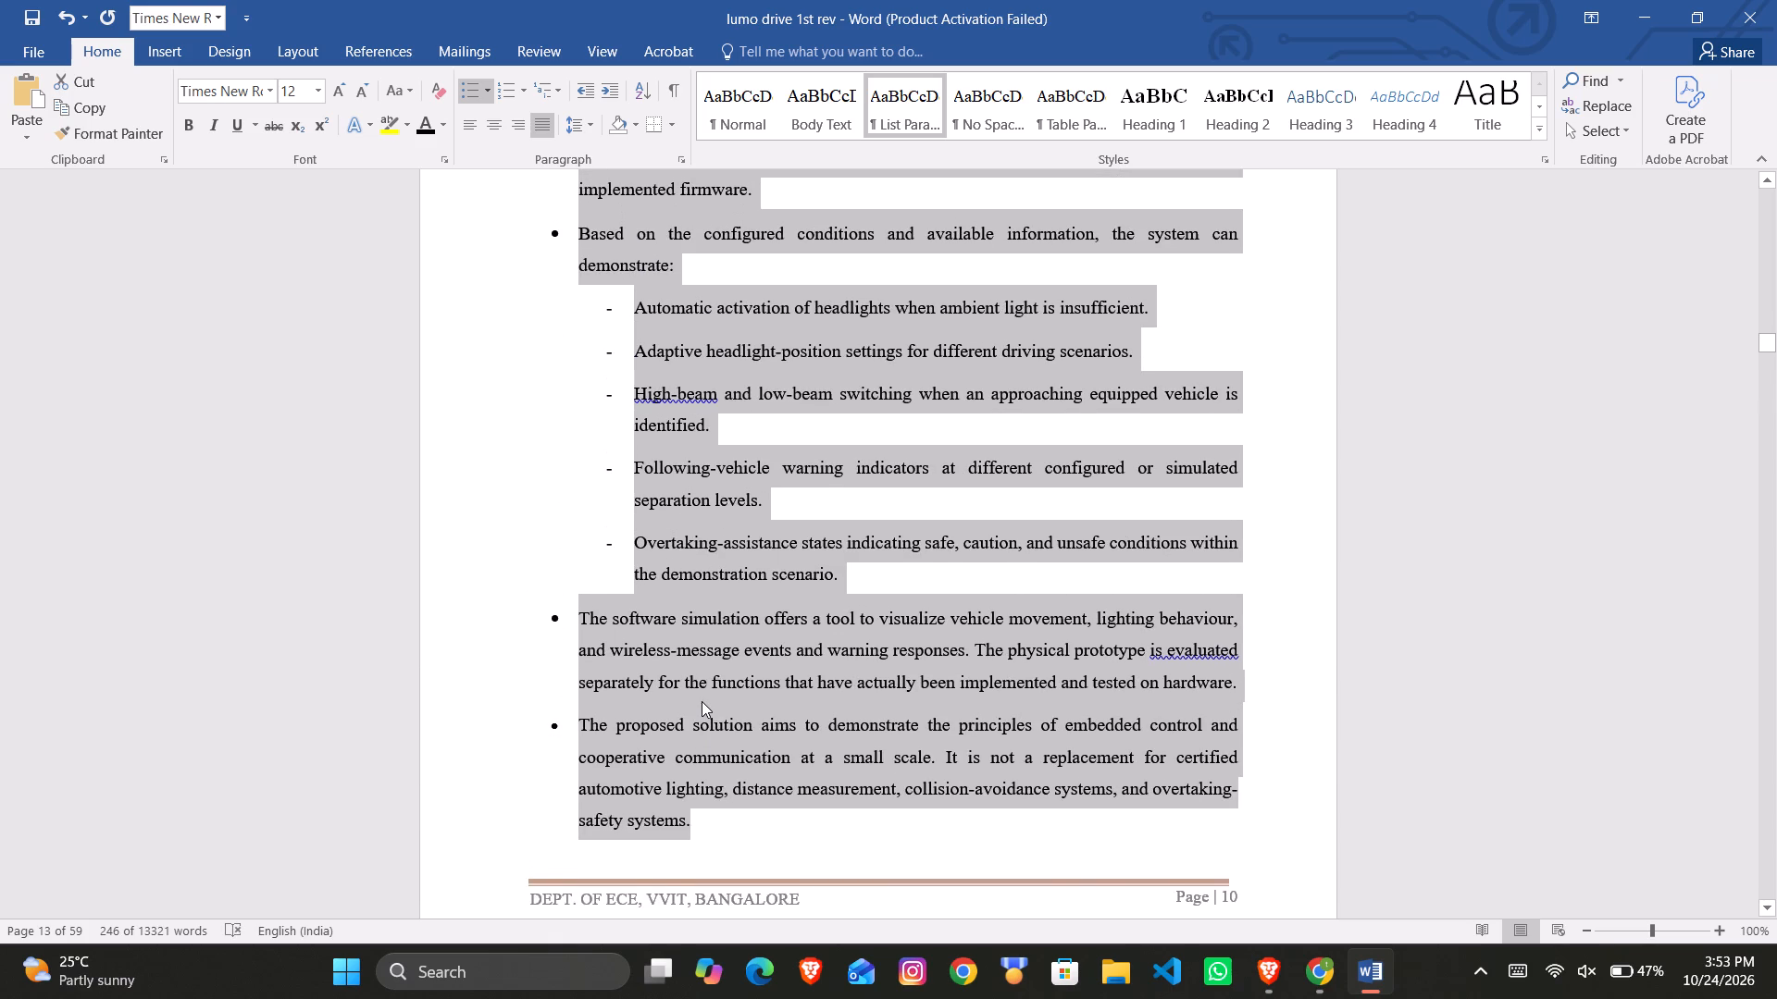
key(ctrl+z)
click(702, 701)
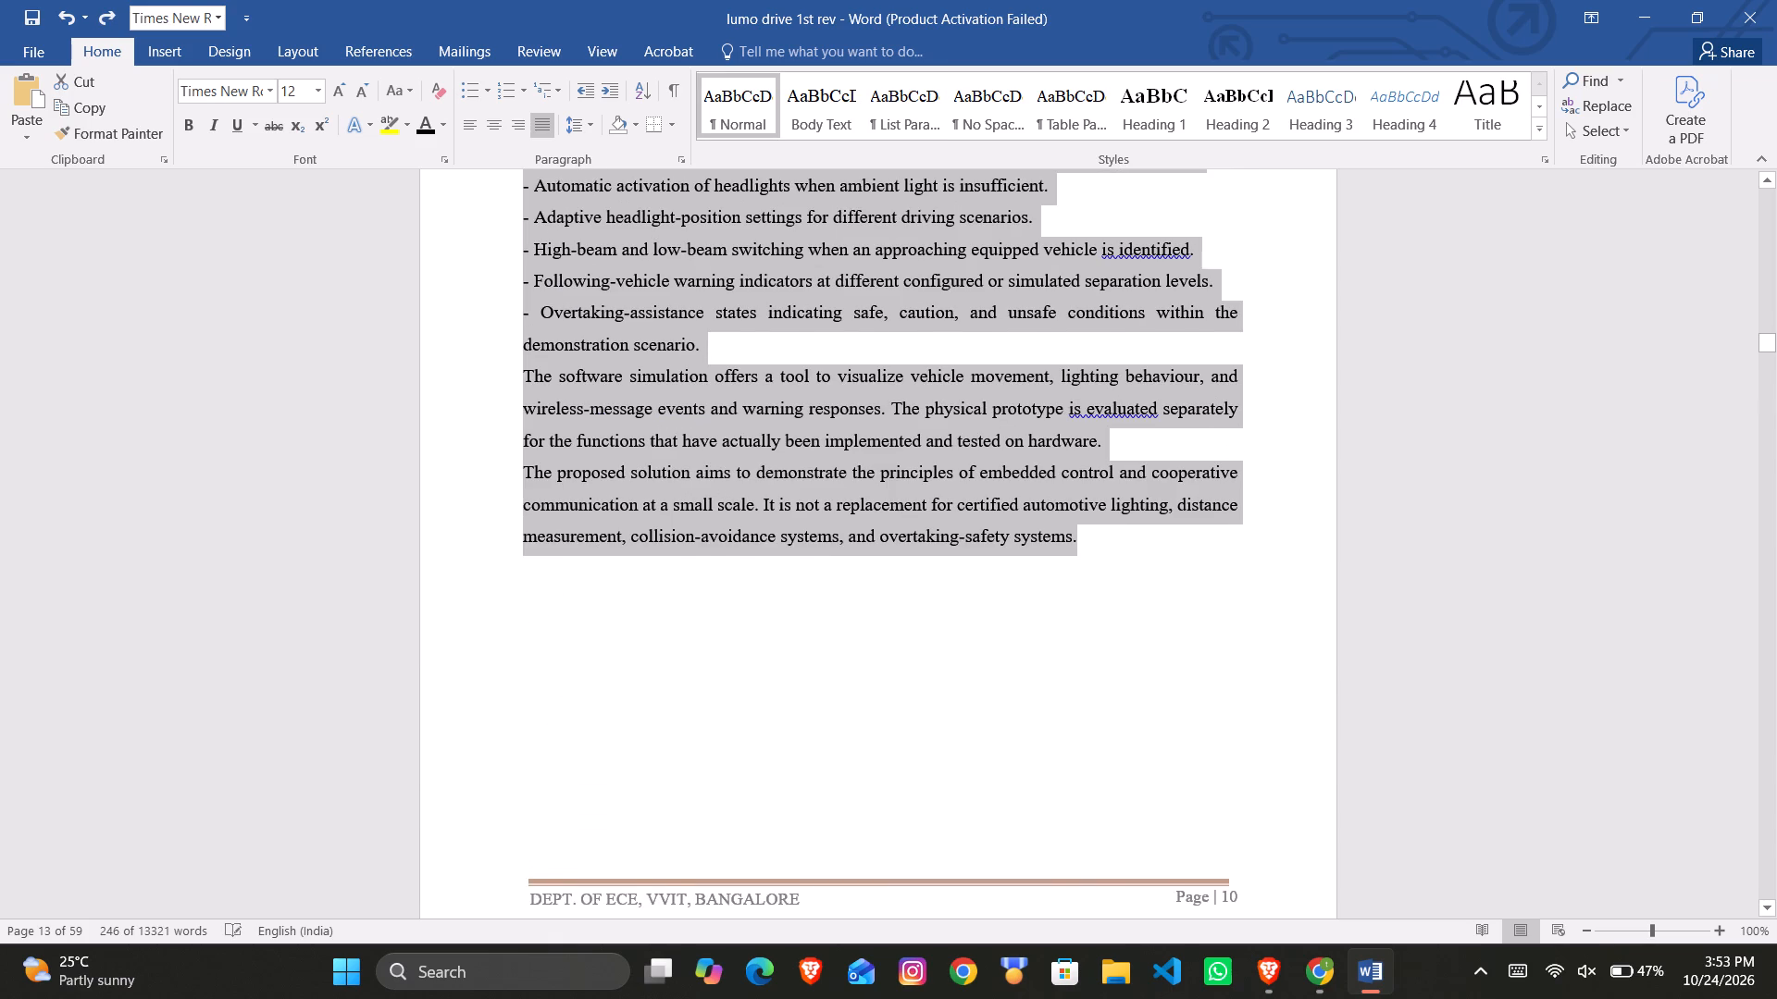
Insert a blank line before the 2.3 paragraphs starting "The software simulation", "For communication" and "The system uses sensor inputs".
scroll(702, 701, up, 1)
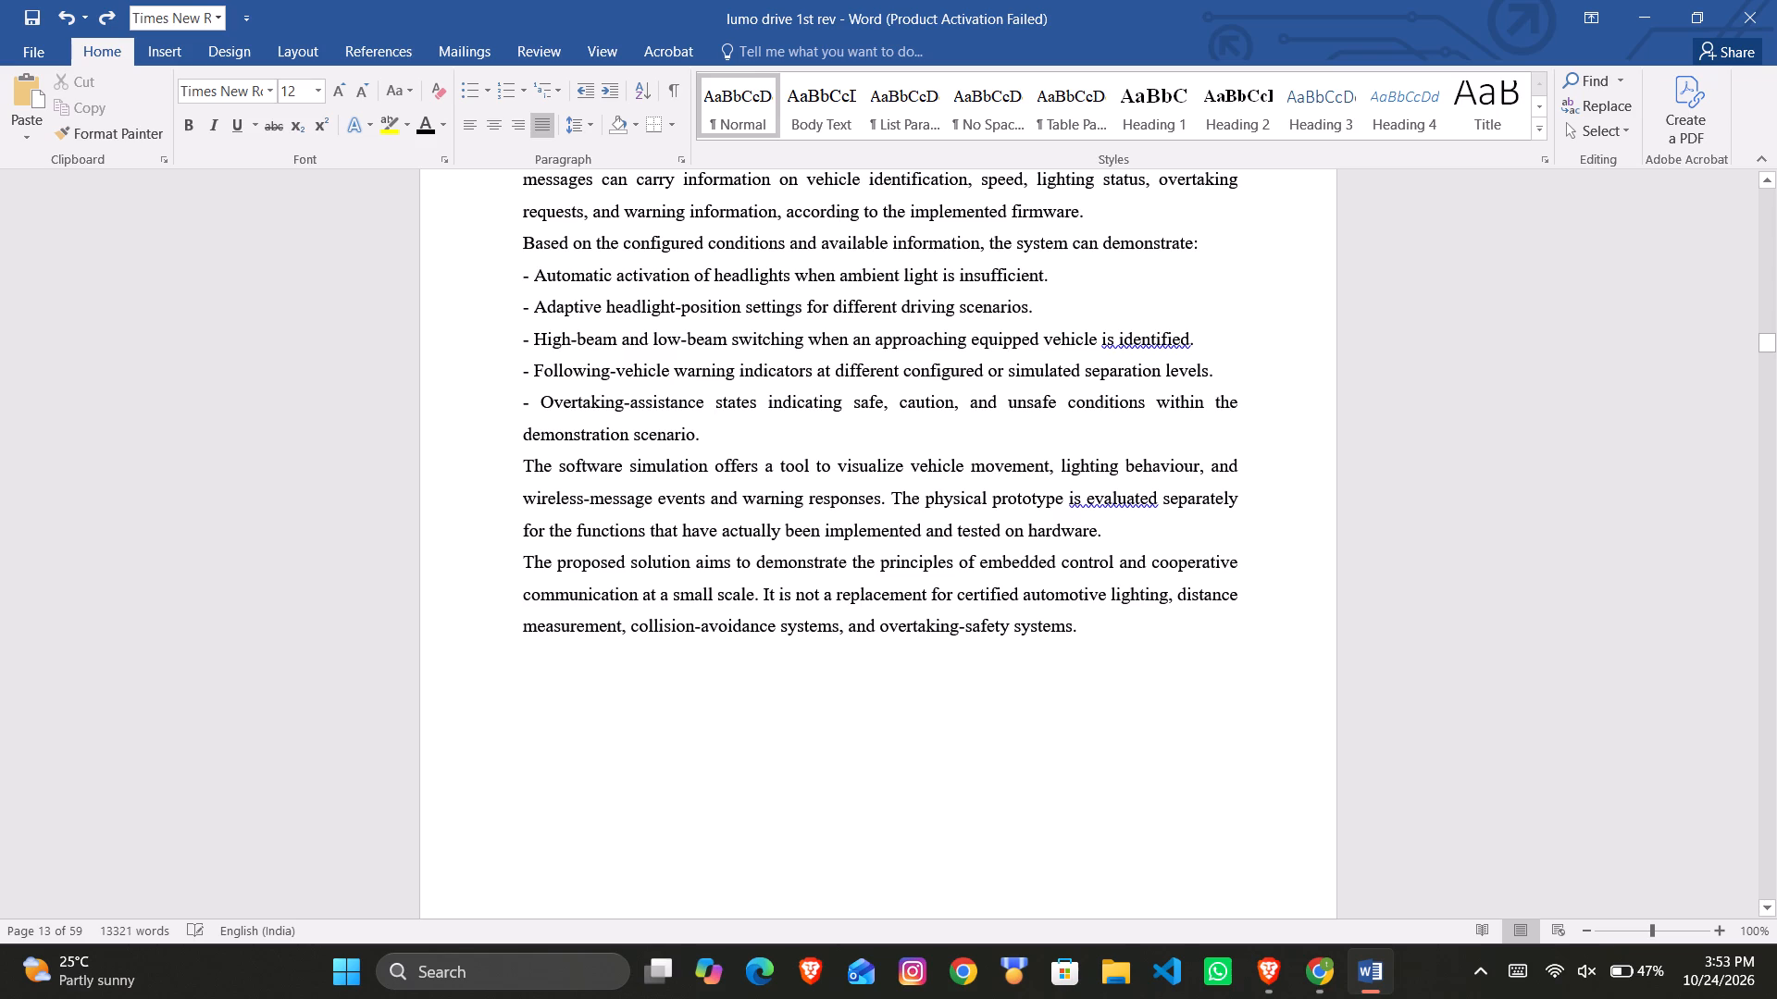
click(523, 471)
key(Return)
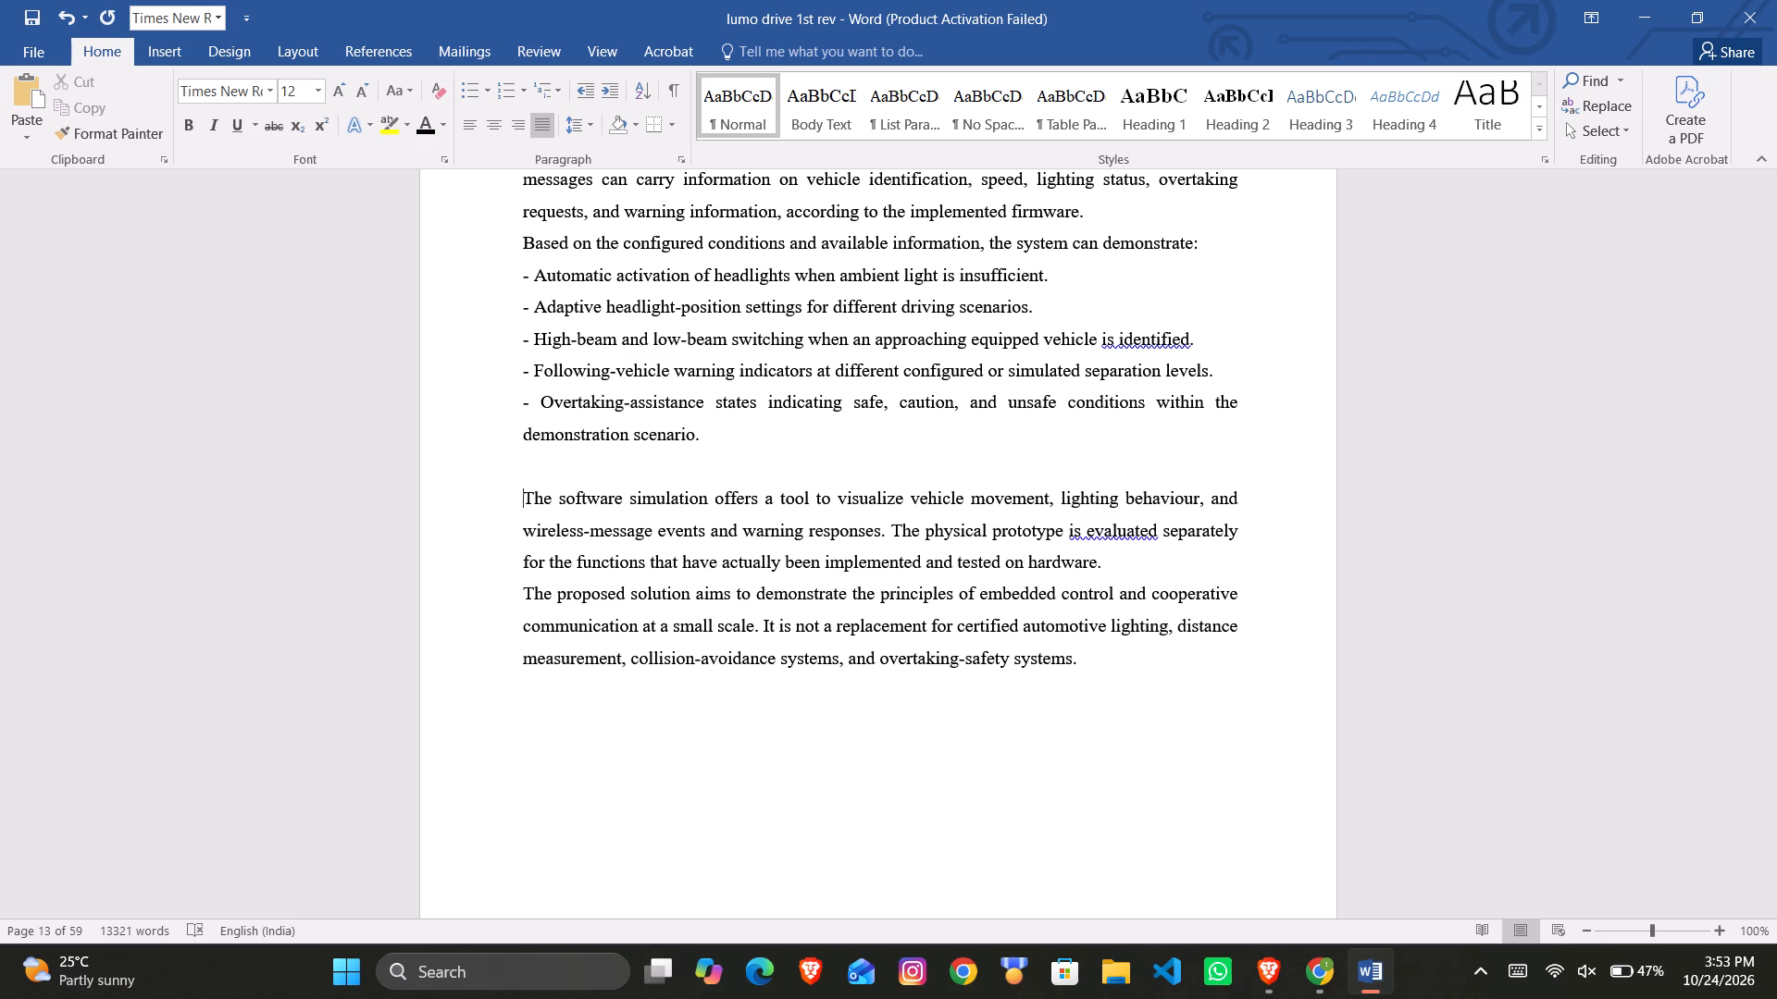
scroll(523, 471, up, 2)
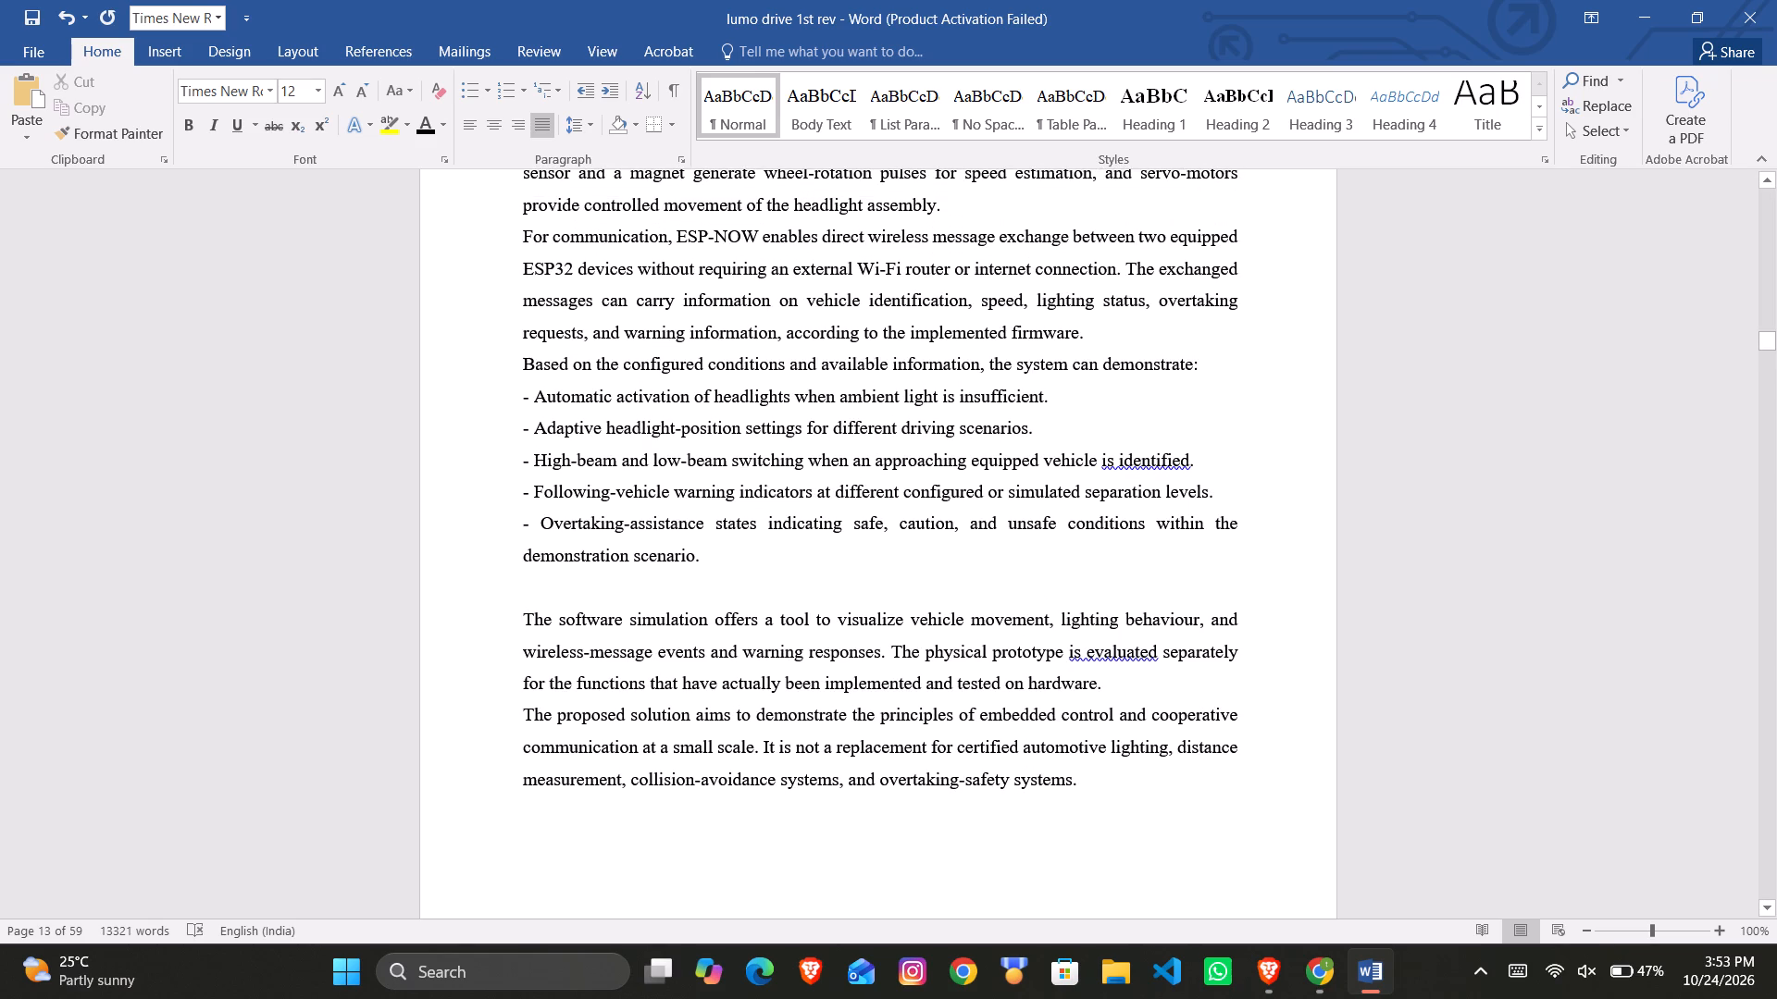
scroll(526, 721, up, 1)
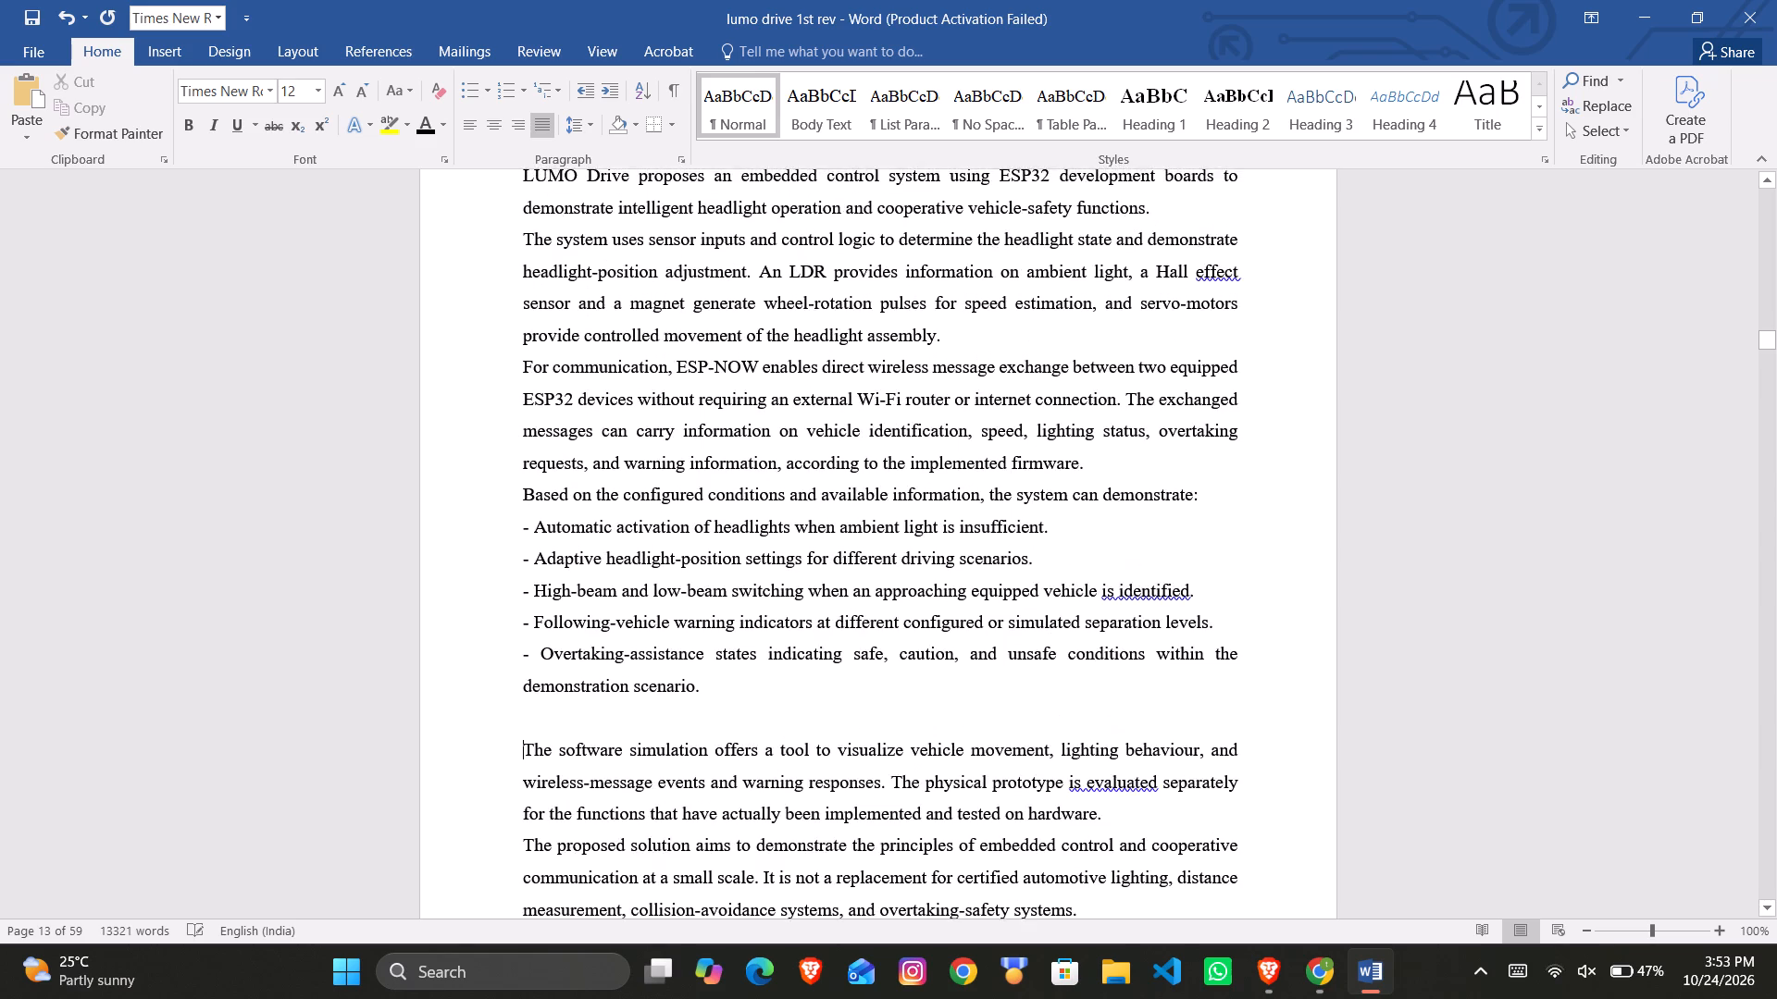
scroll(526, 721, up, 2)
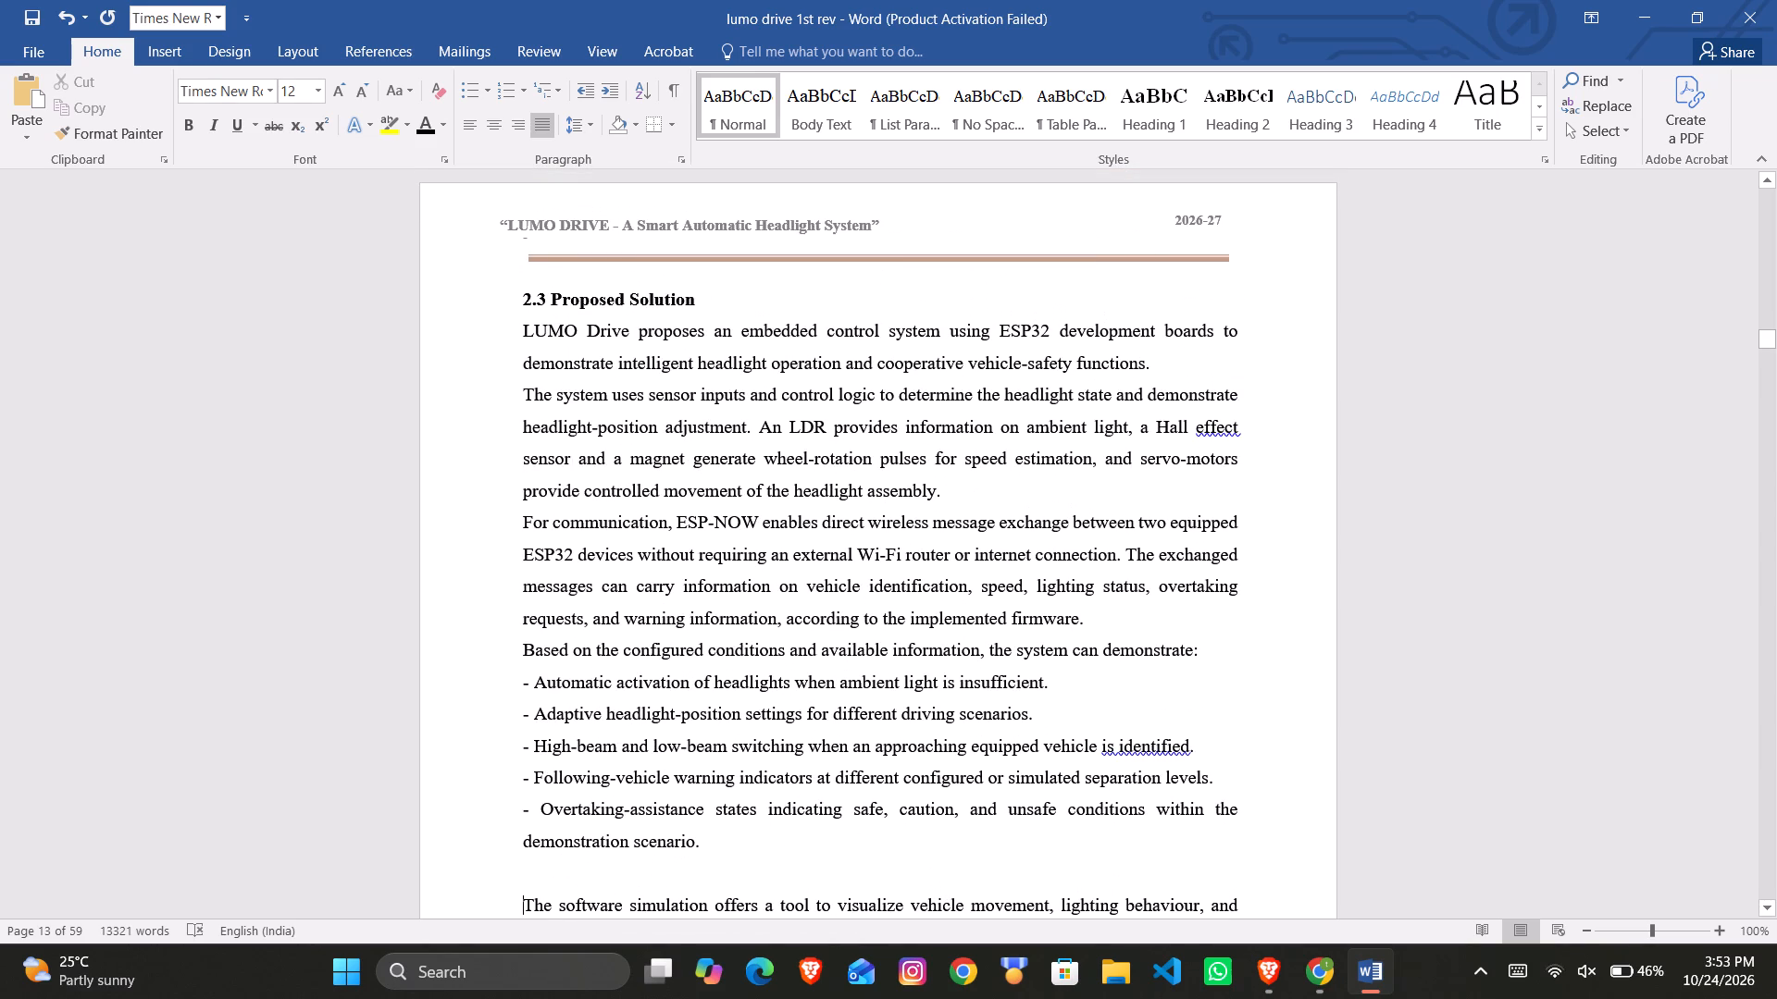
click(522, 527)
key(Return)
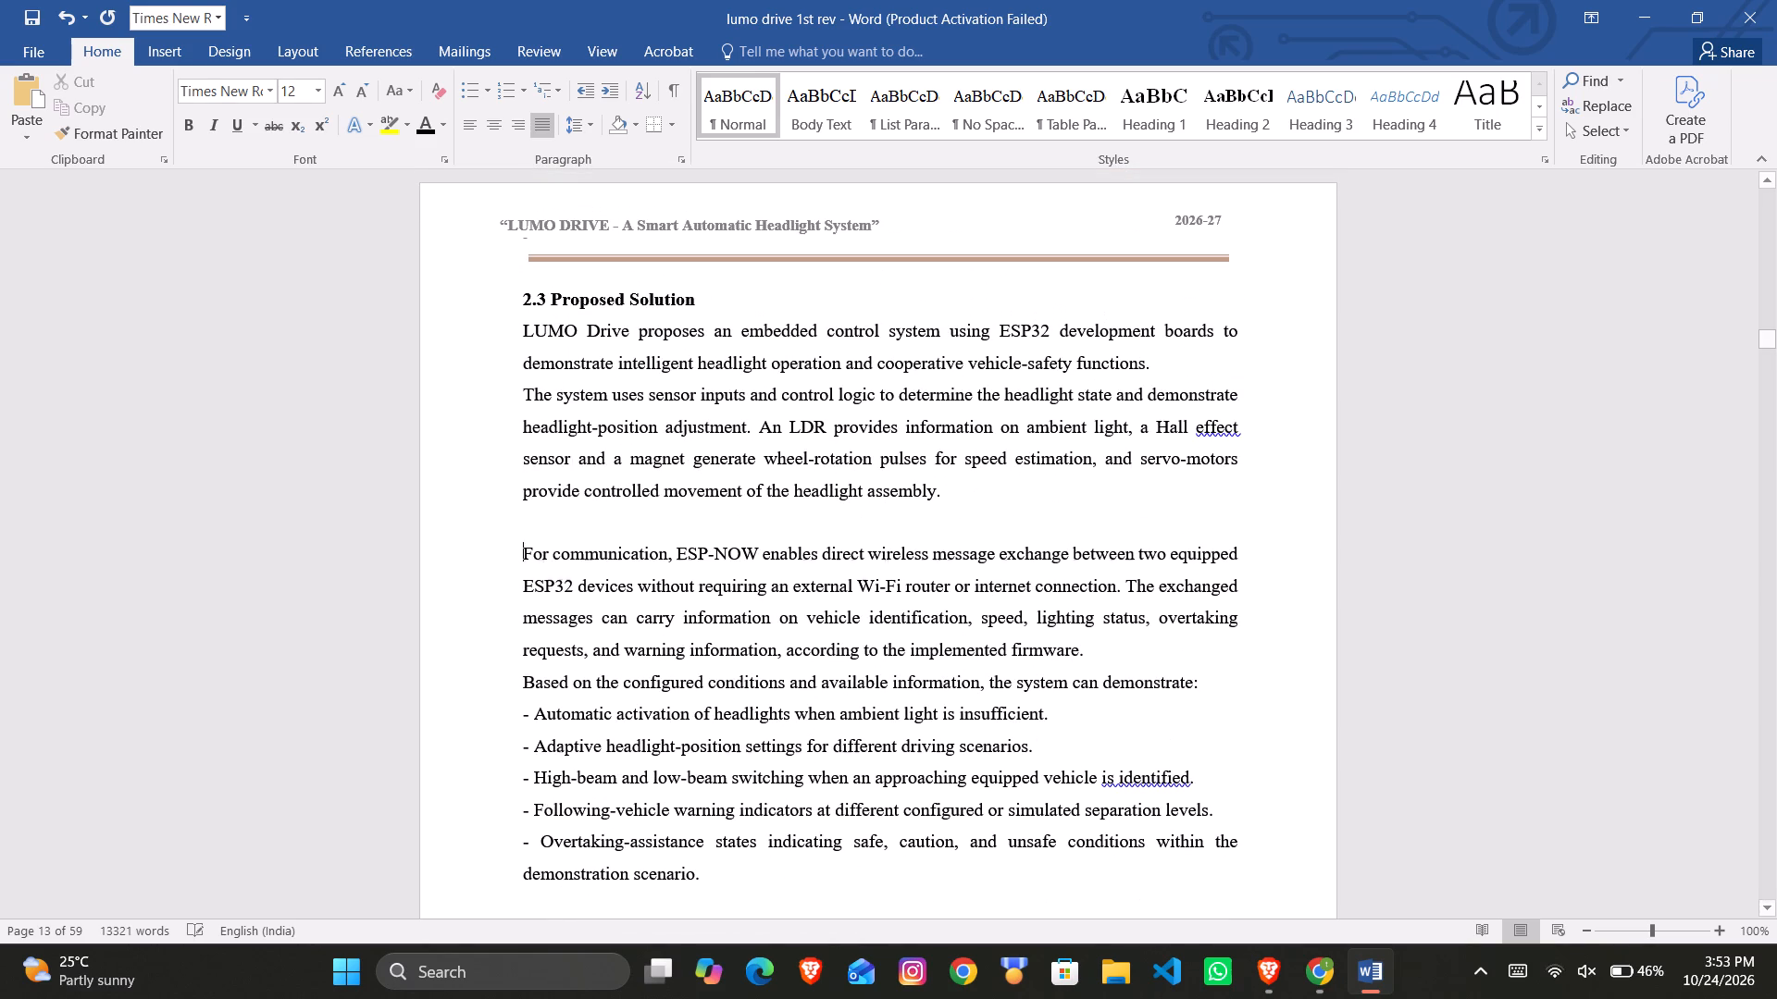
click(526, 393)
key(Return)
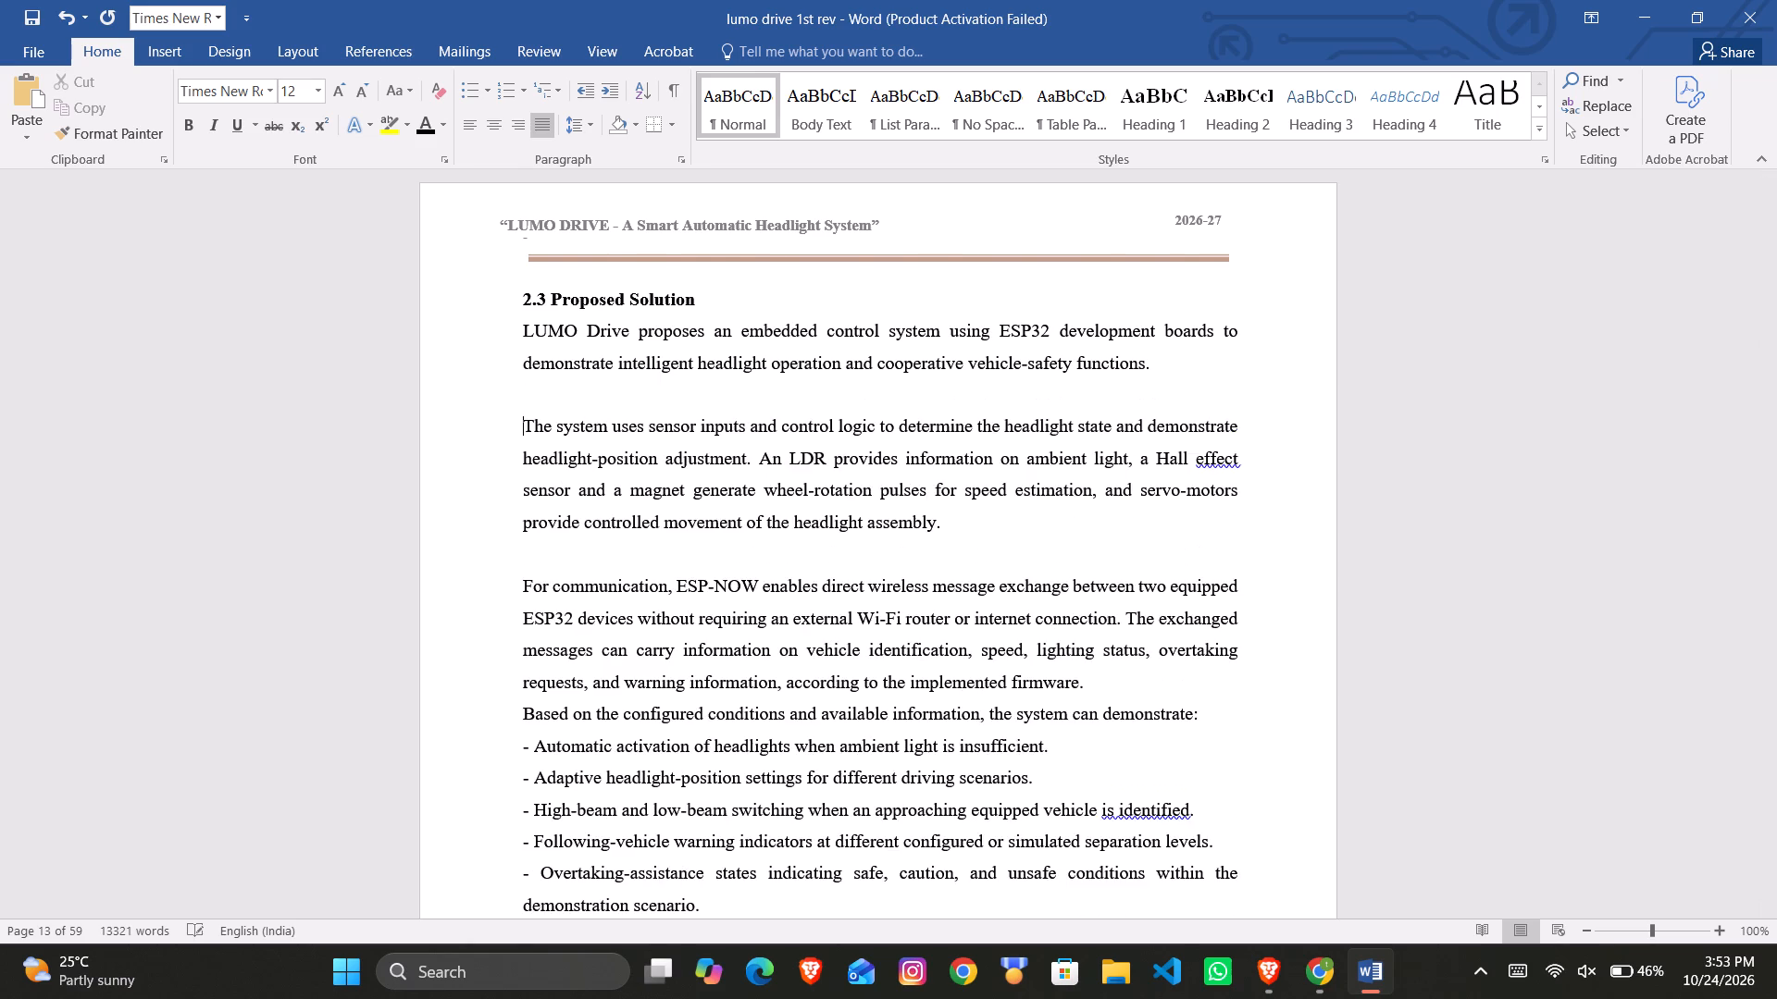
Review the spacing and page layout from section 2.3 back through Chapters 2 and 1 to the table of contents.
scroll(526, 393, down, 1)
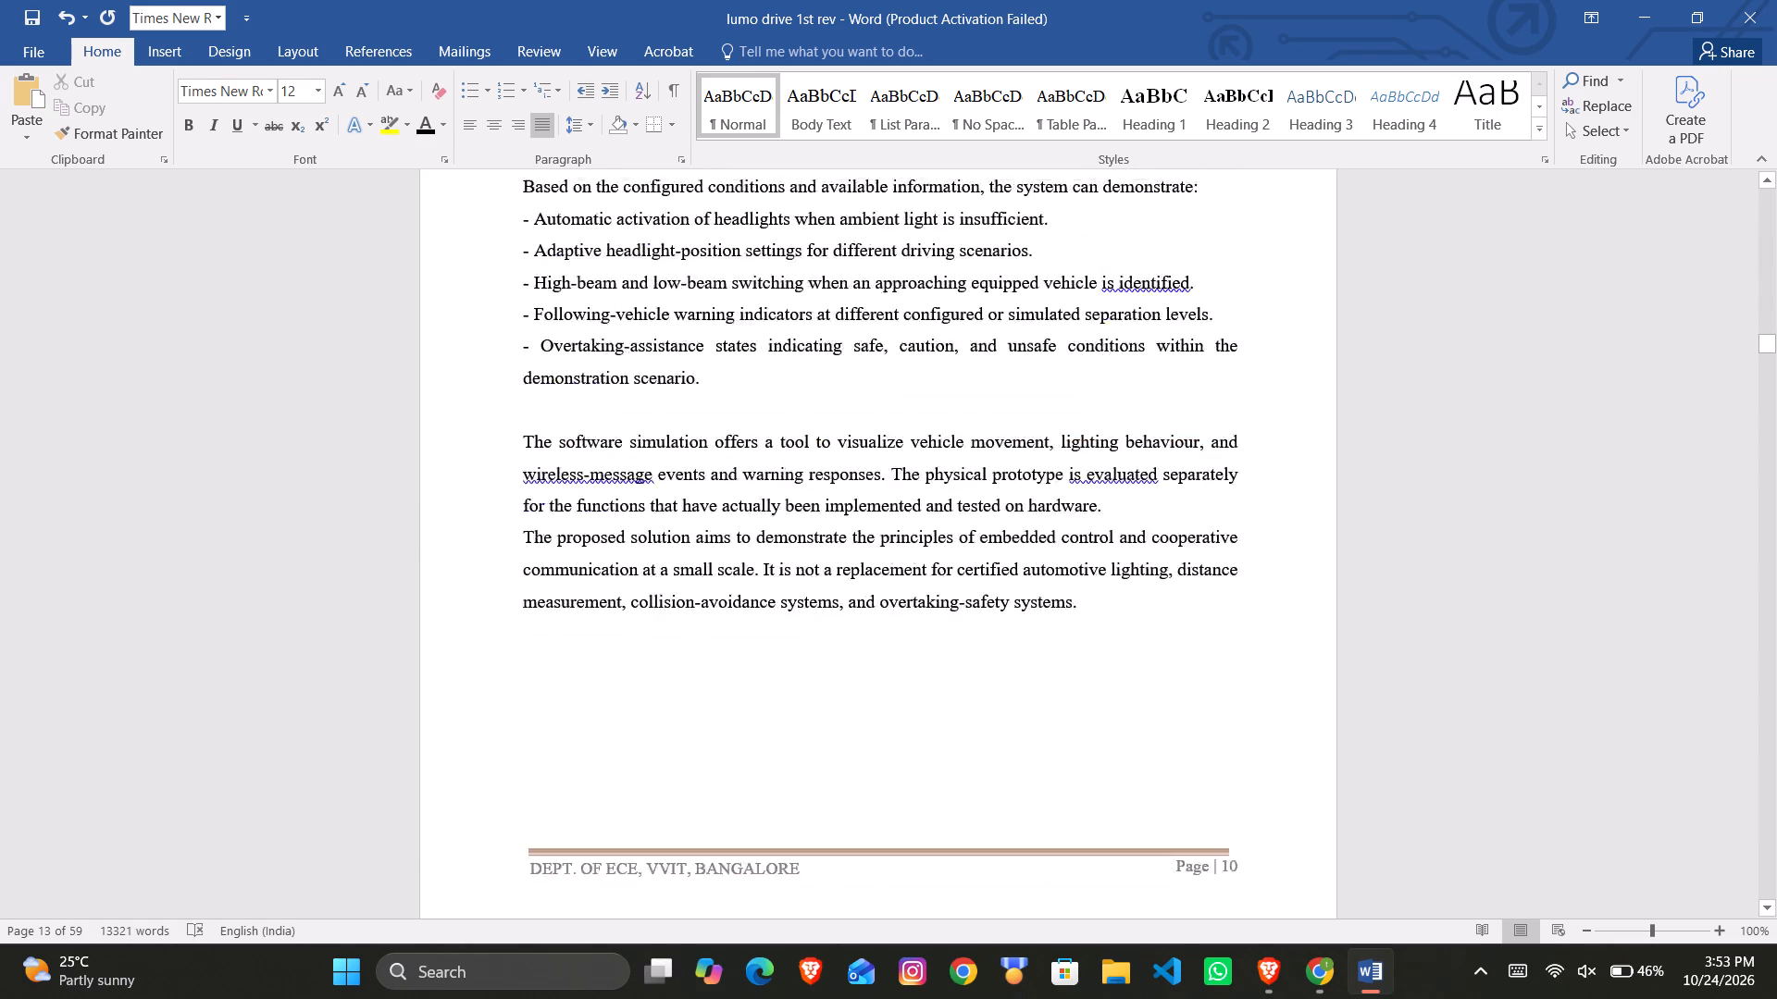
scroll(526, 393, up, 3)
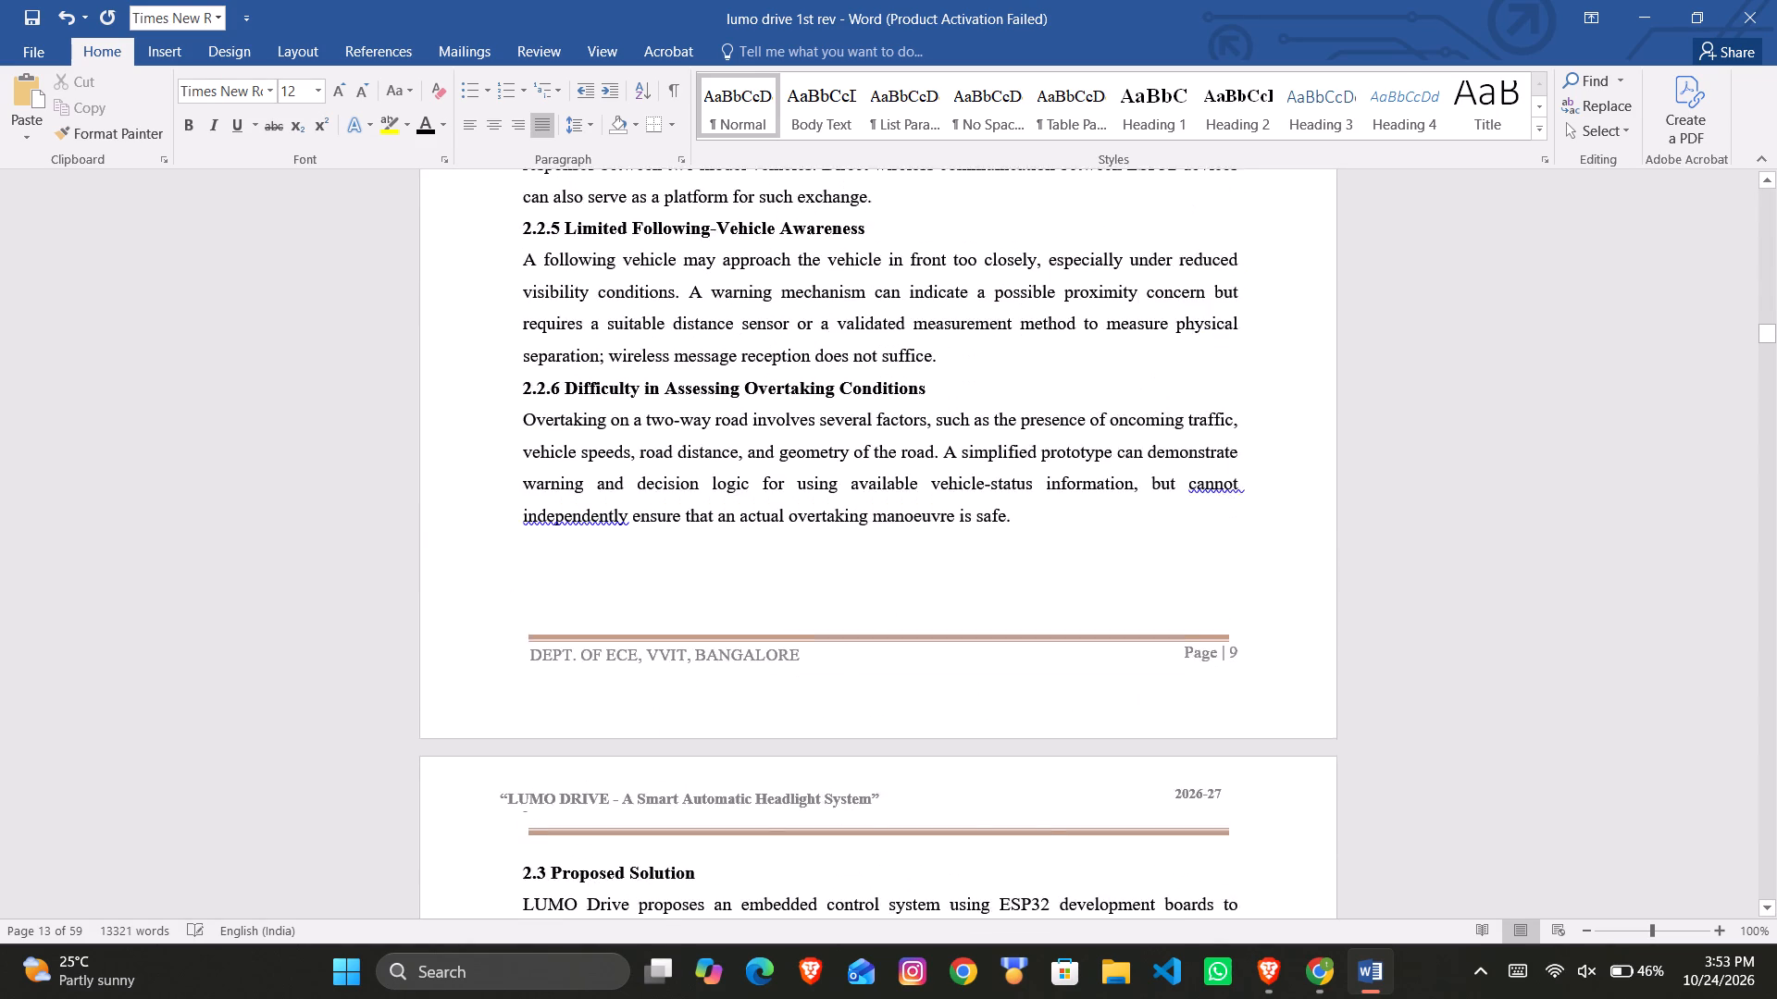
scroll(526, 393, up, 3)
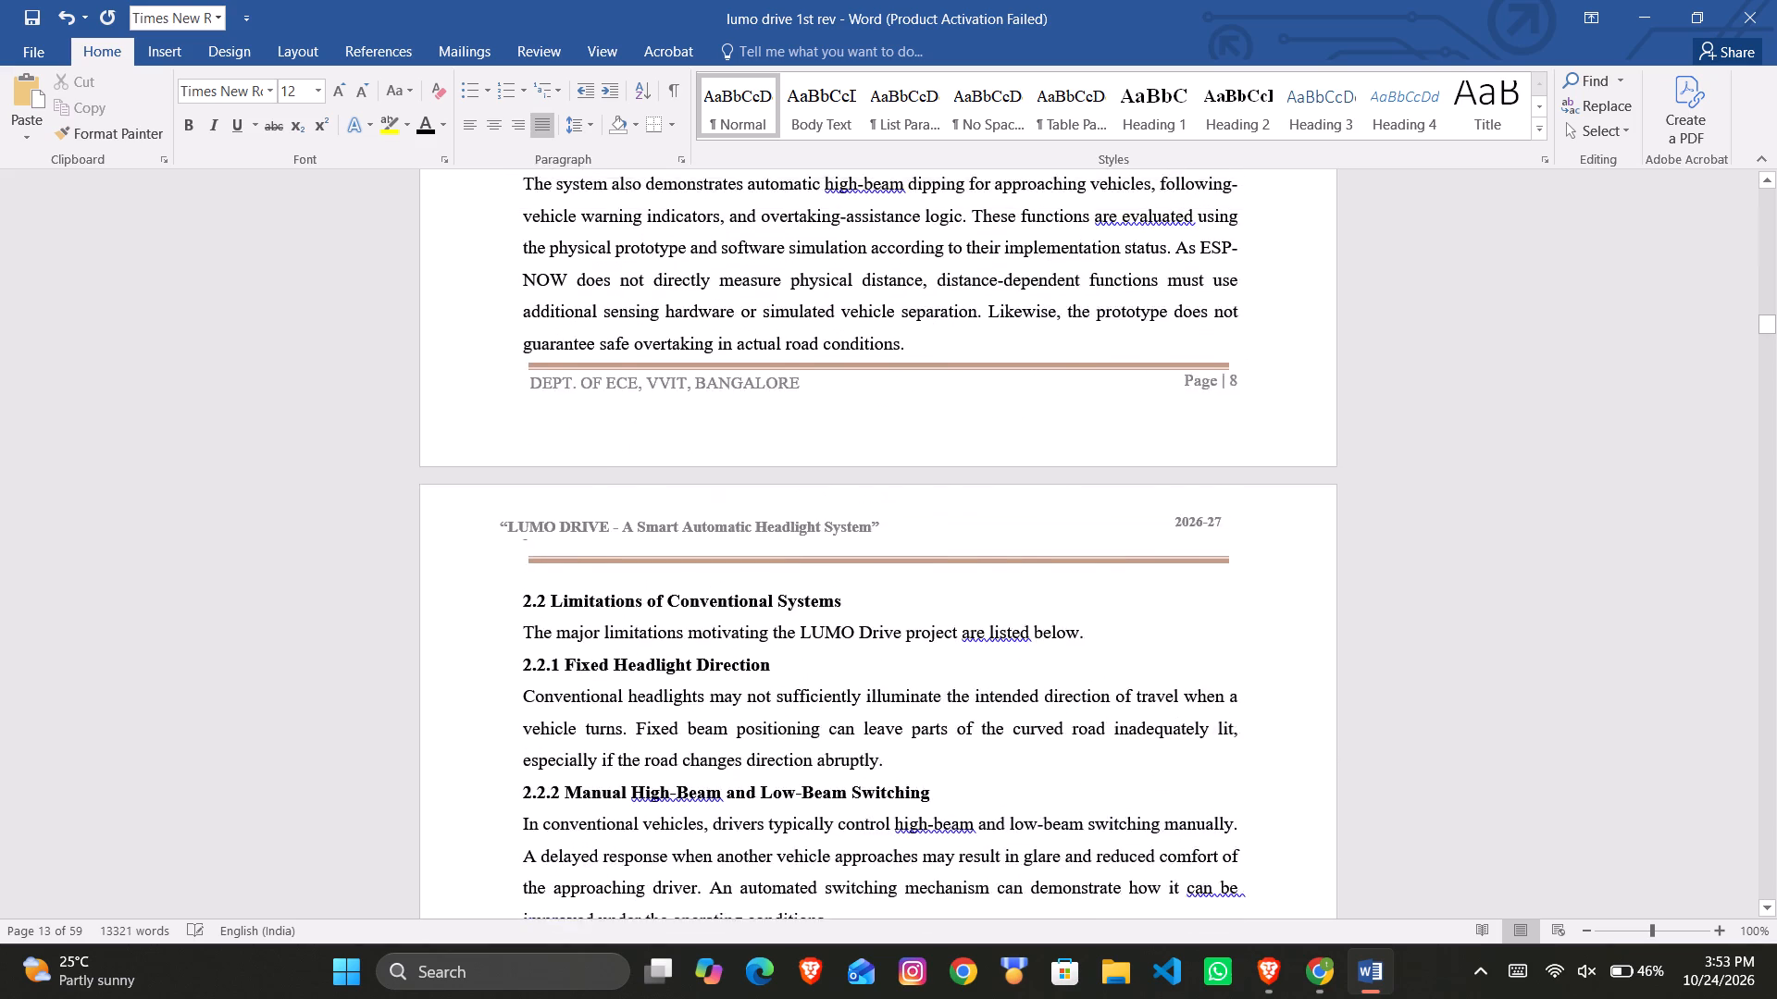
scroll(526, 393, up, 6)
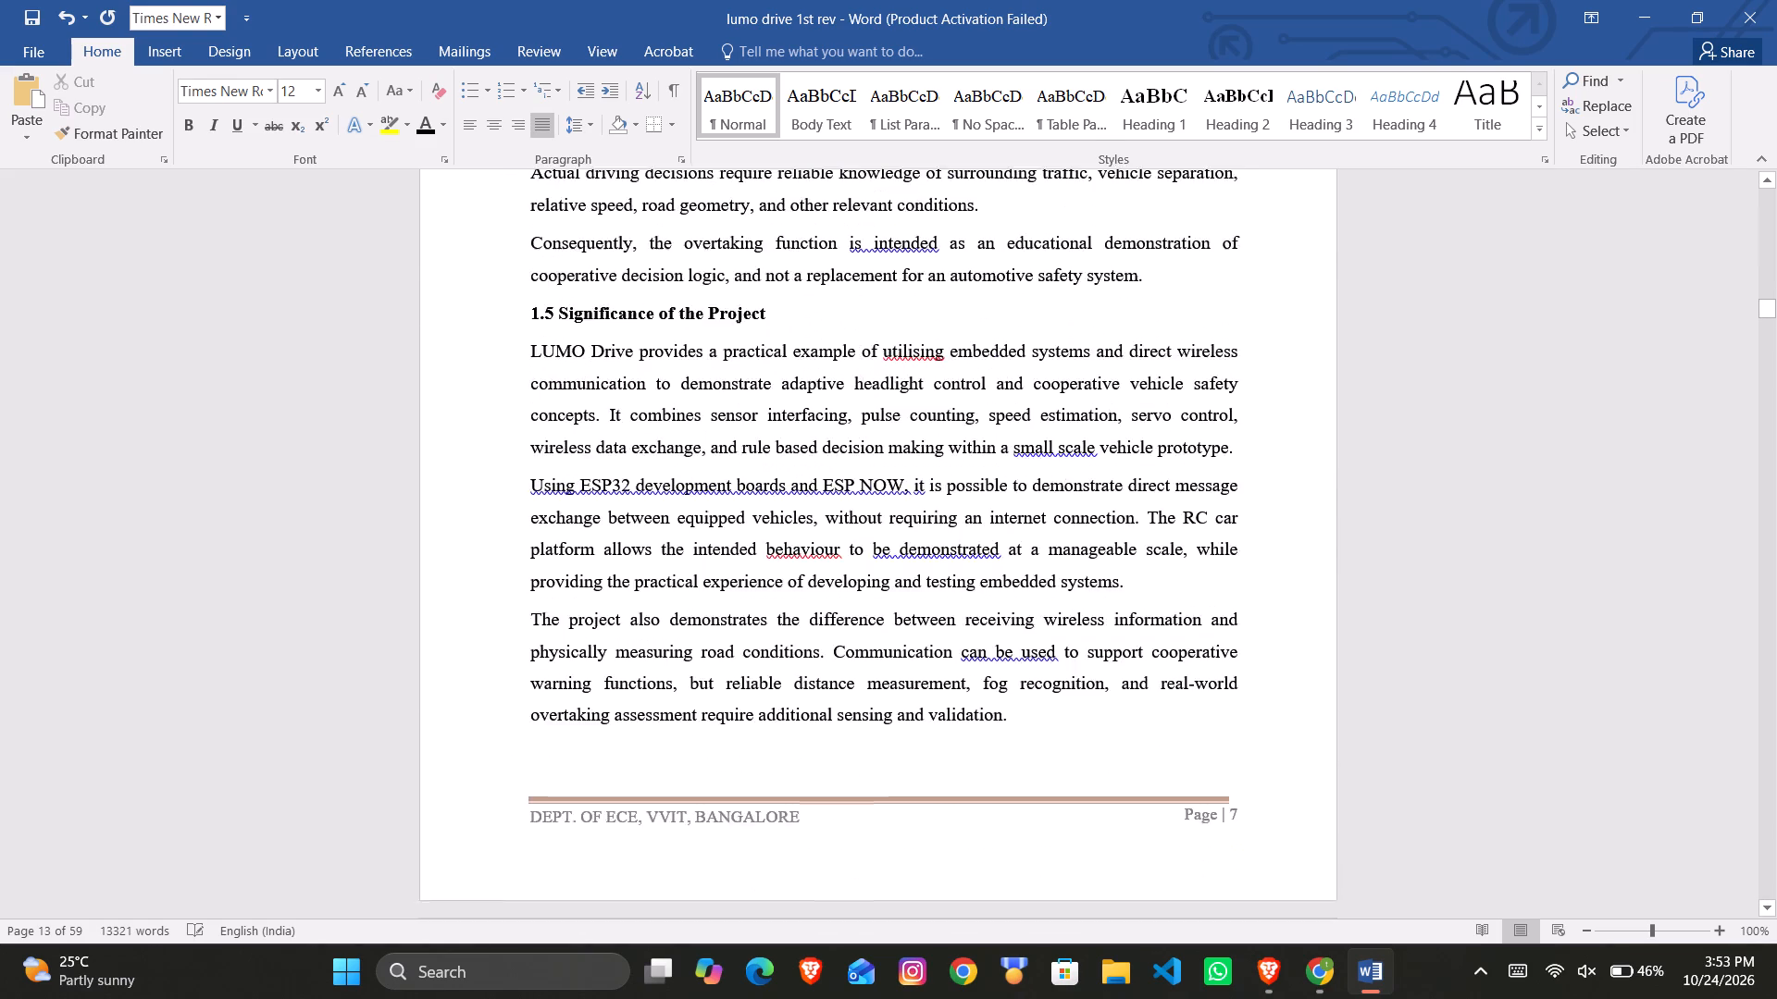
scroll(526, 393, up, 5)
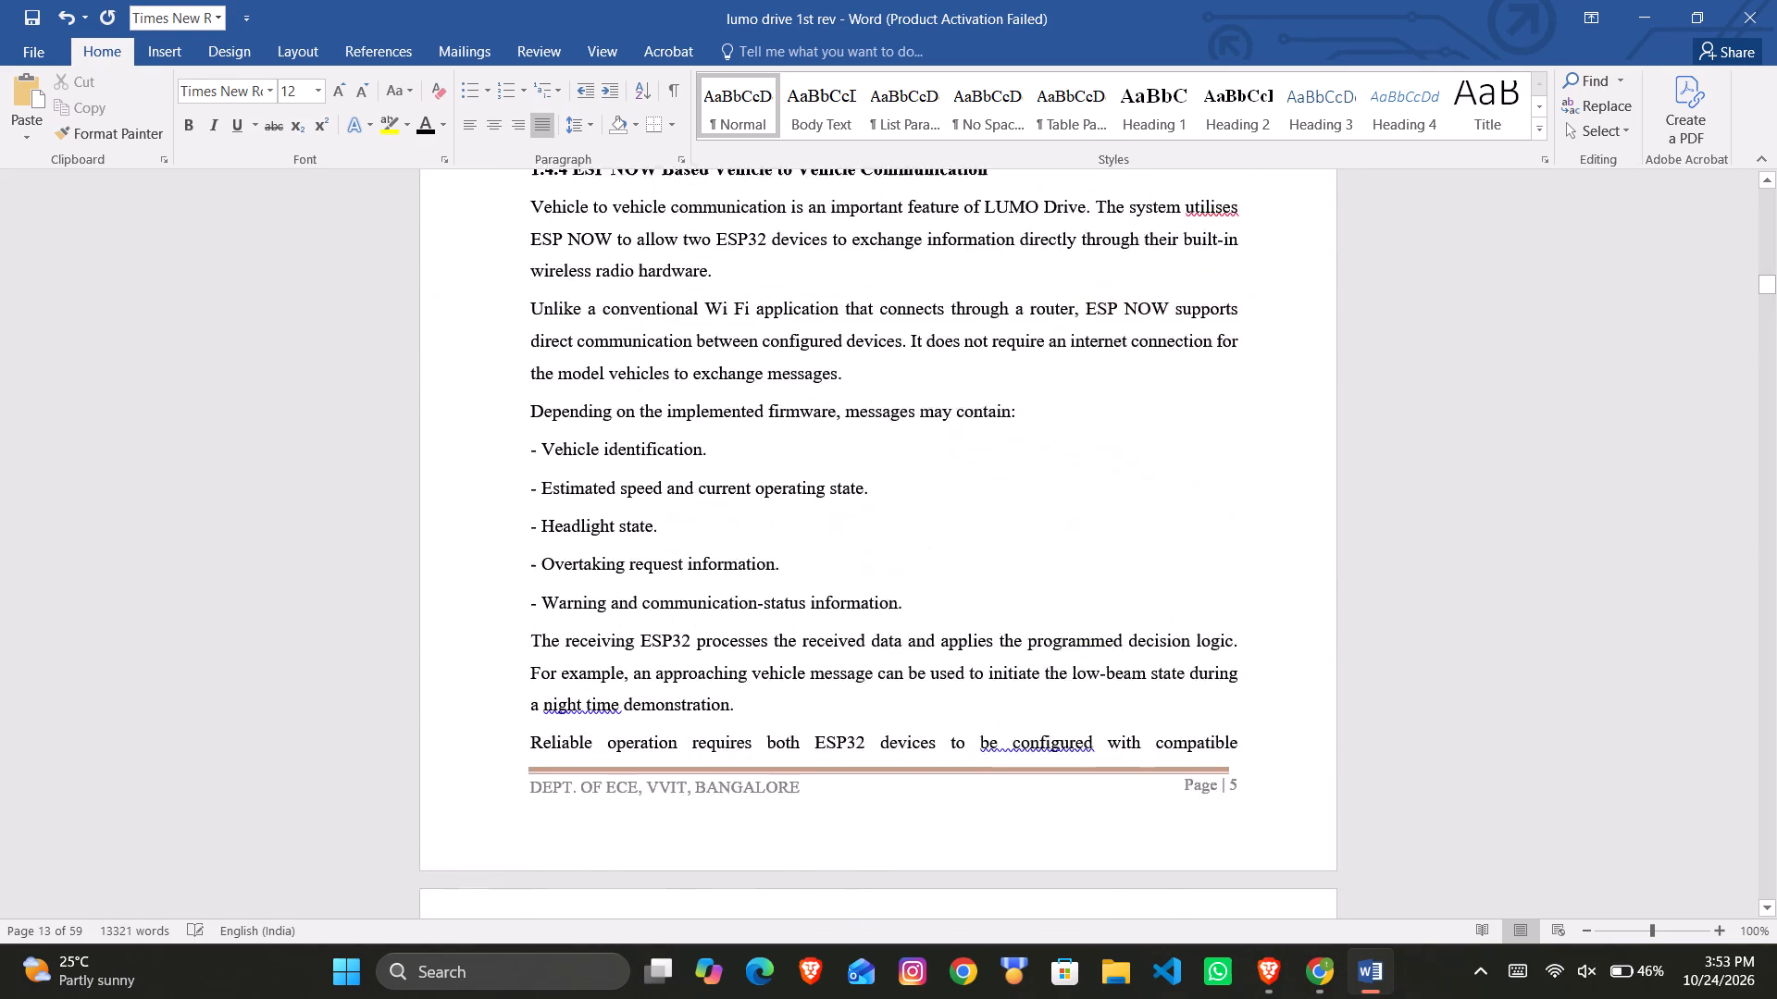
scroll(526, 393, up, 5)
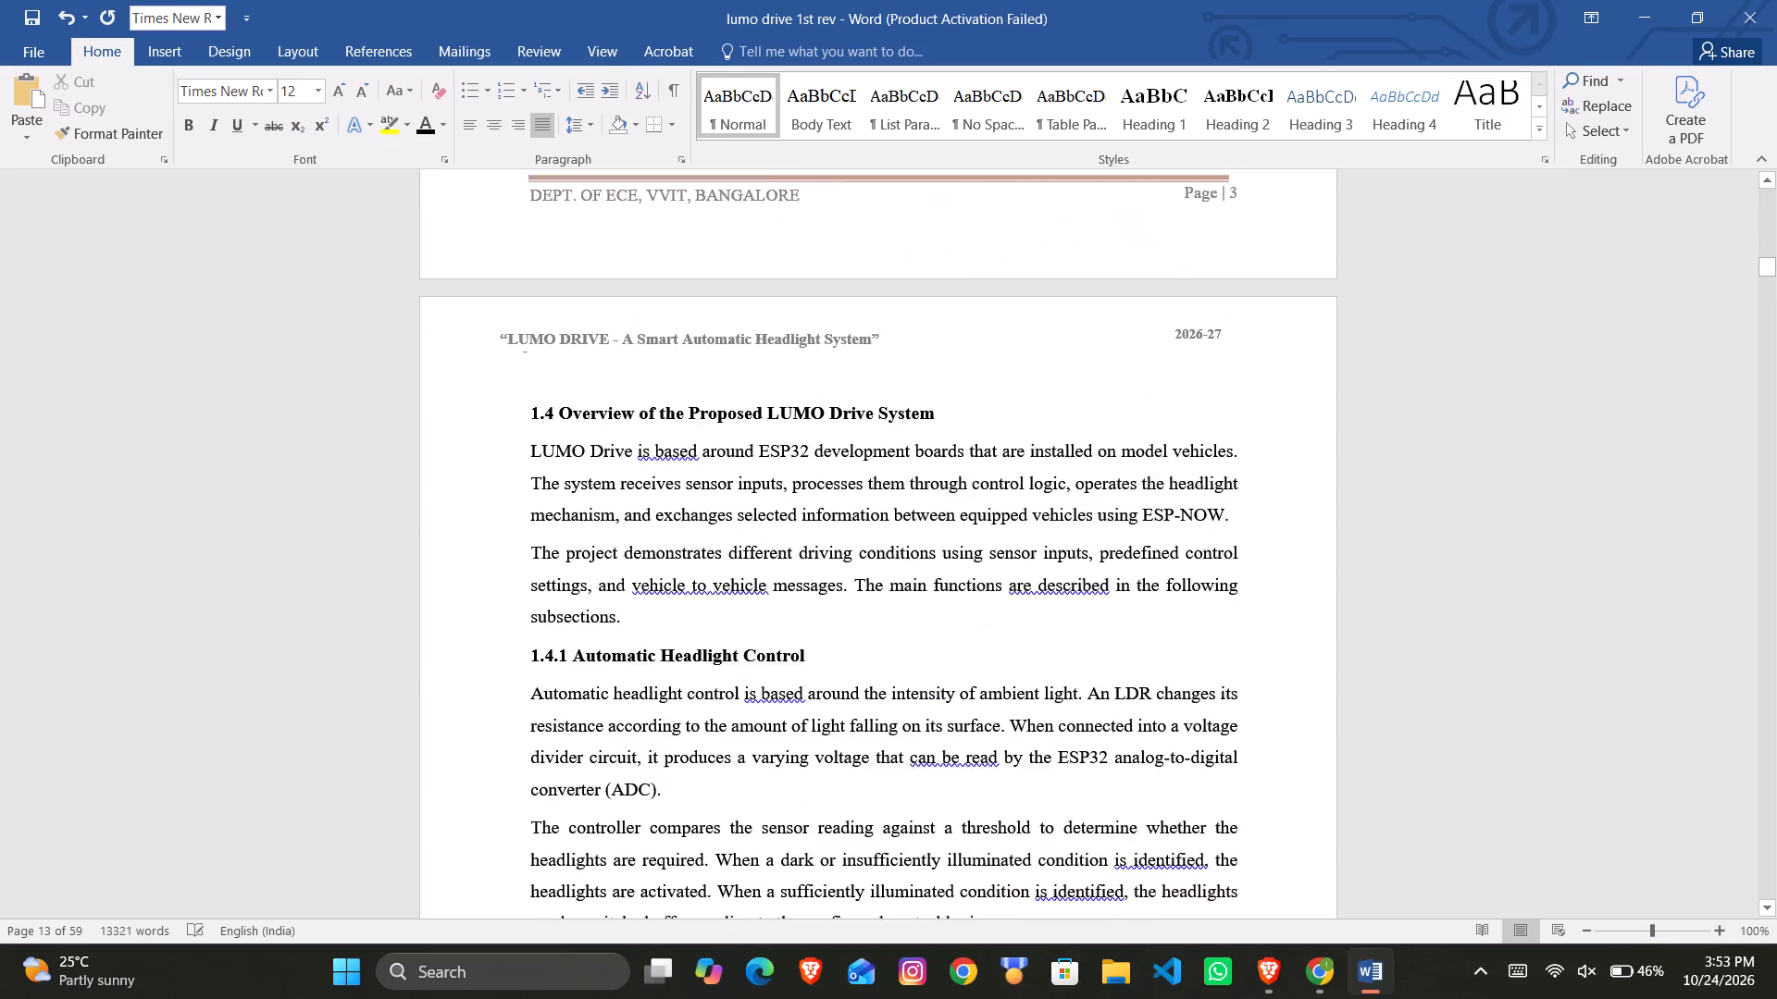
scroll(526, 393, up, 9)
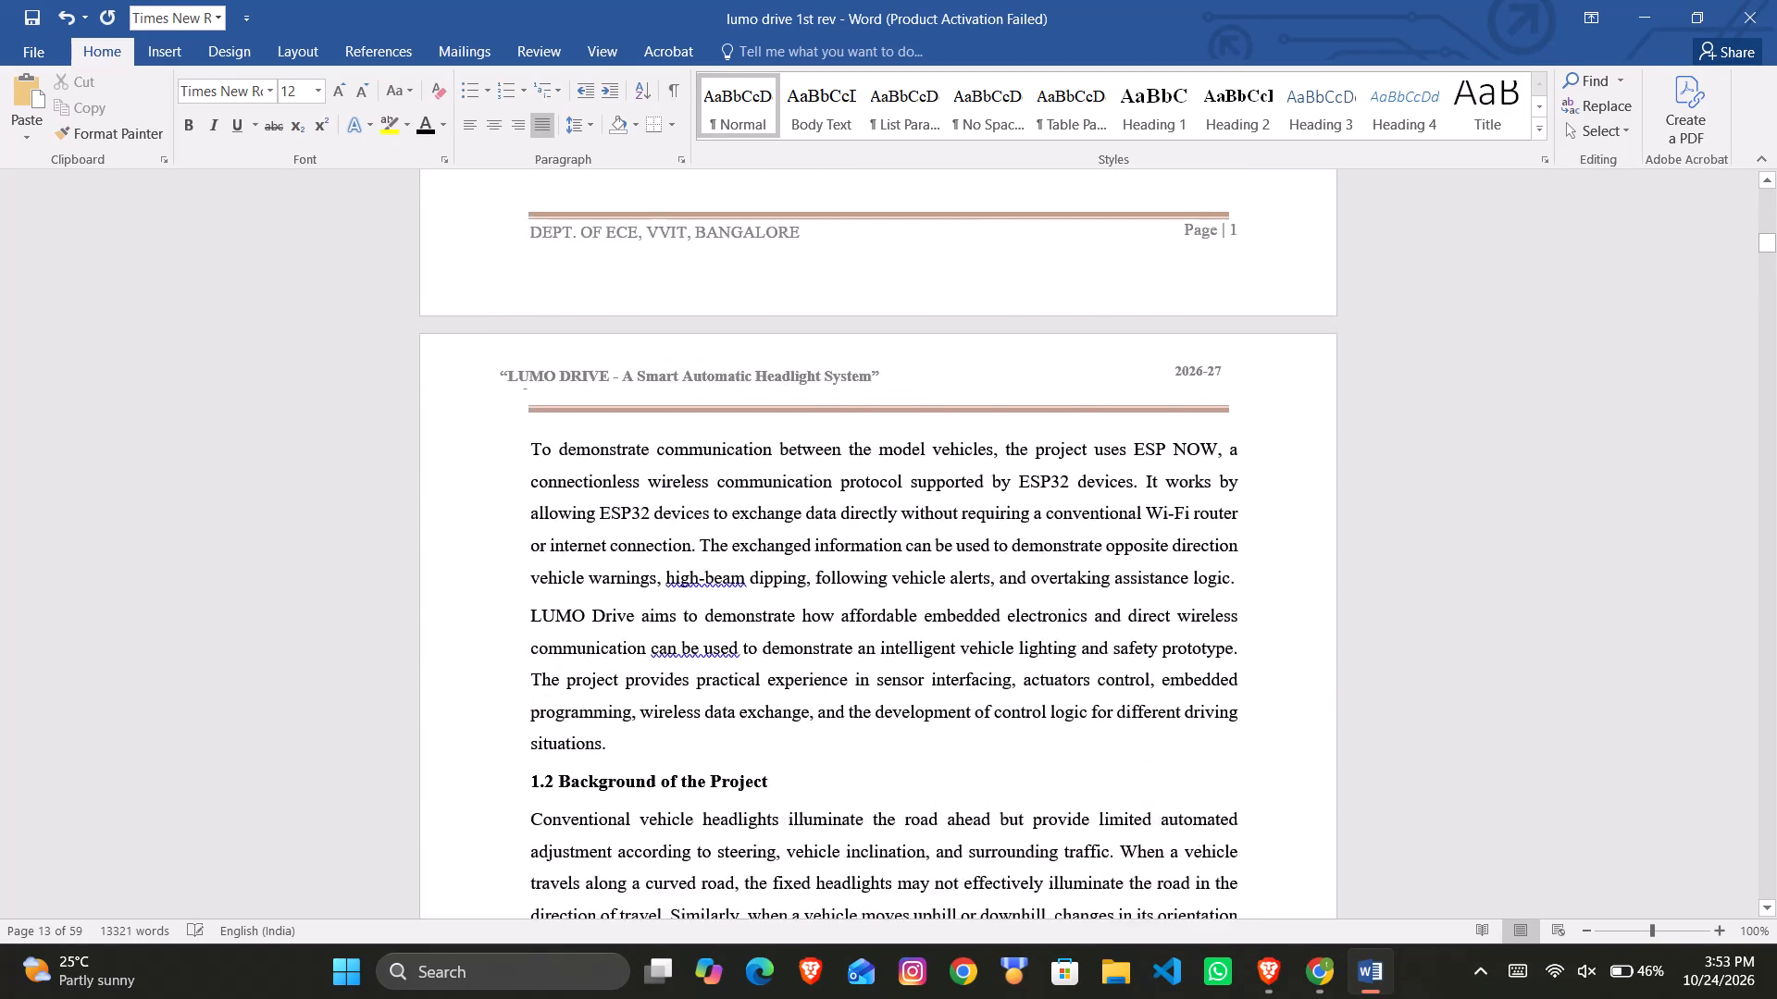
scroll(526, 393, up, 6)
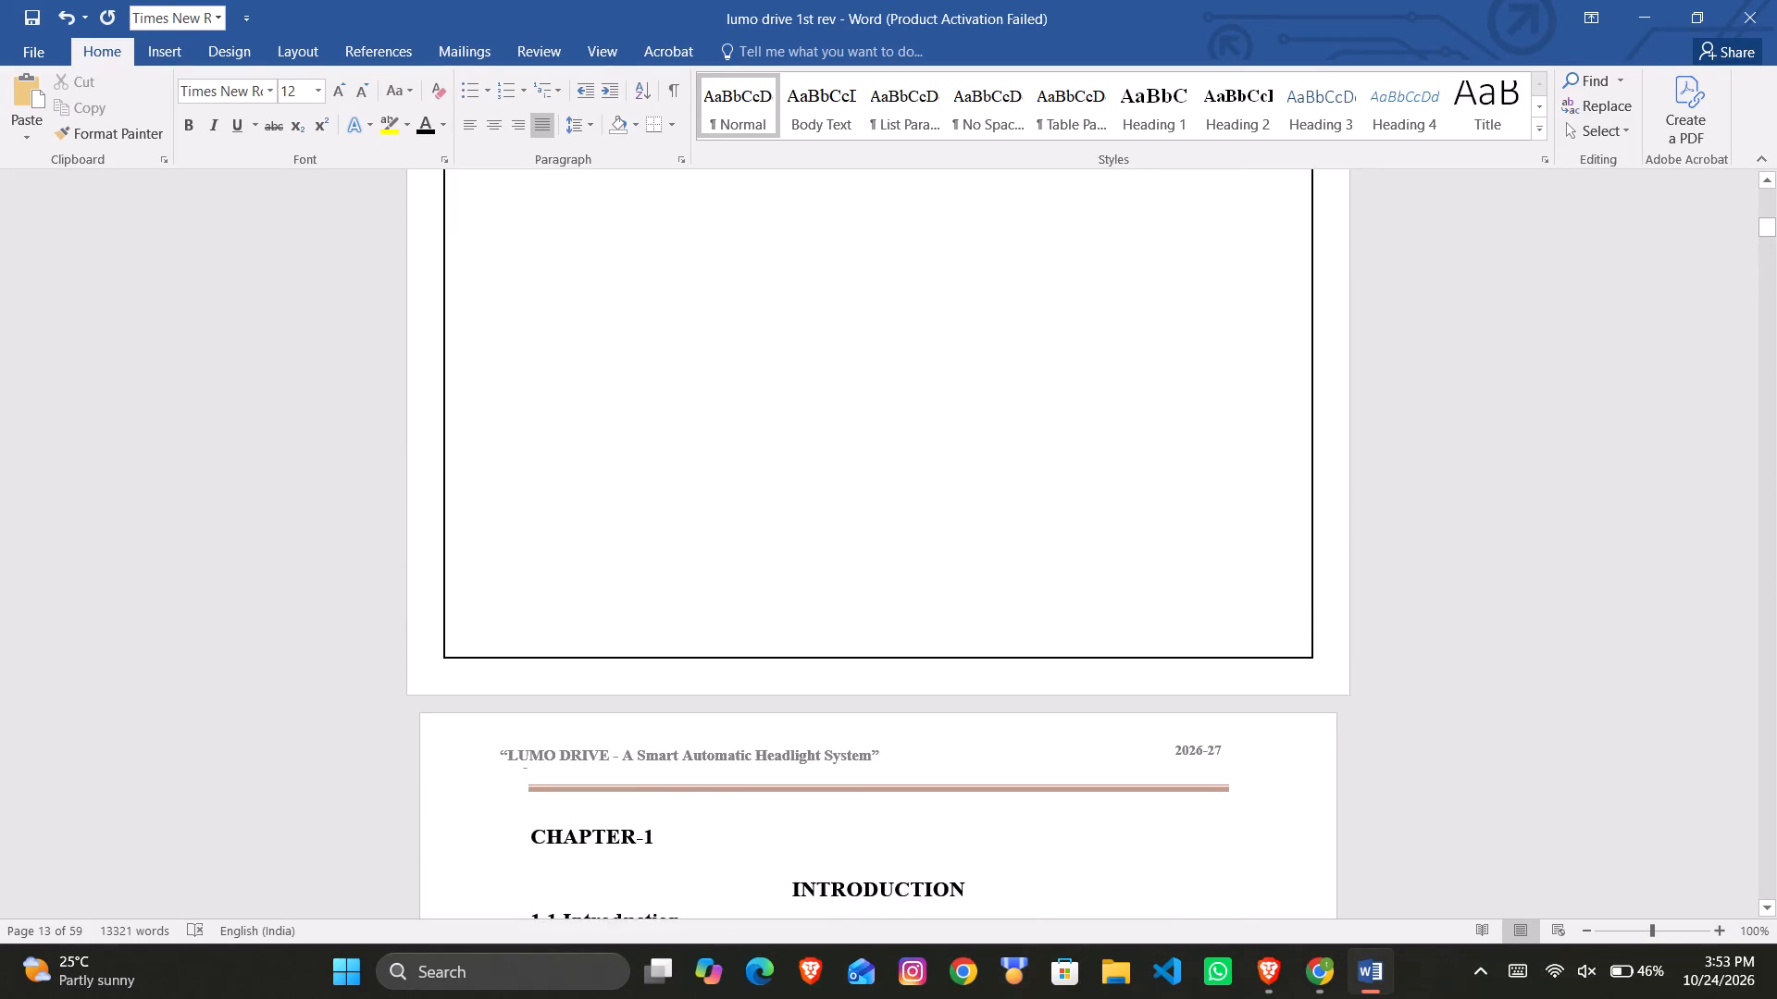
scroll(526, 393, up, 1)
Save the report and close the document.
key(ctrl+s)
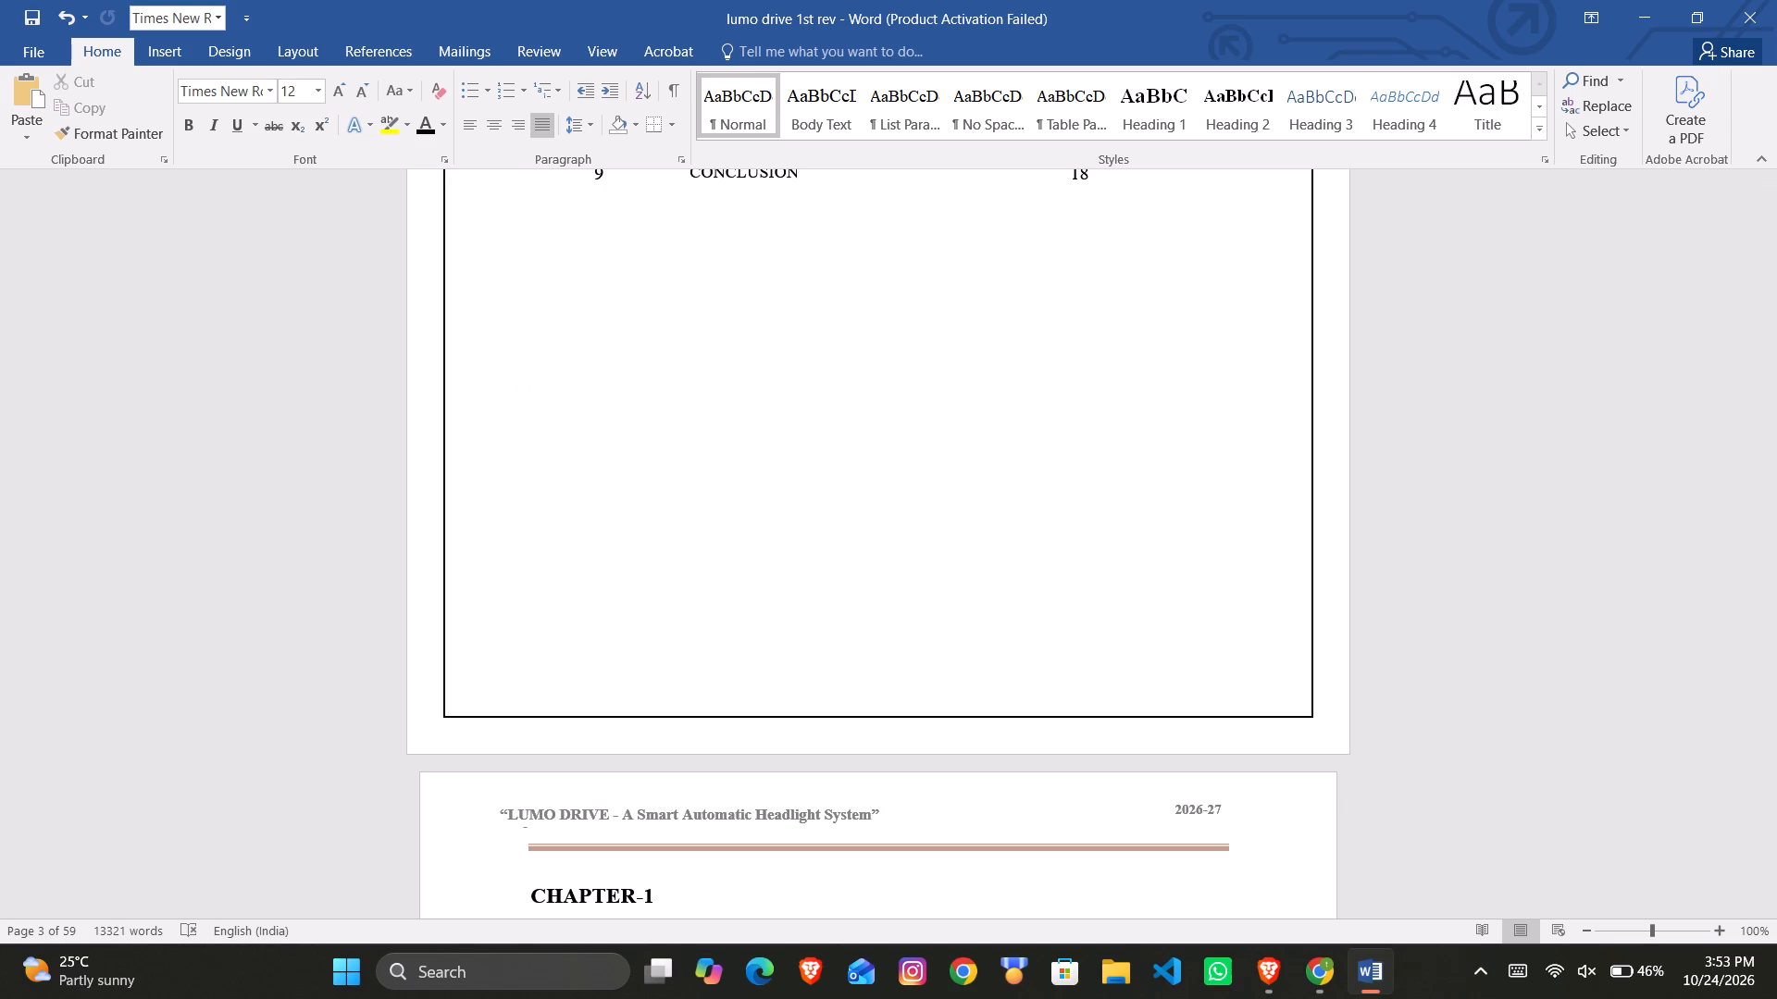
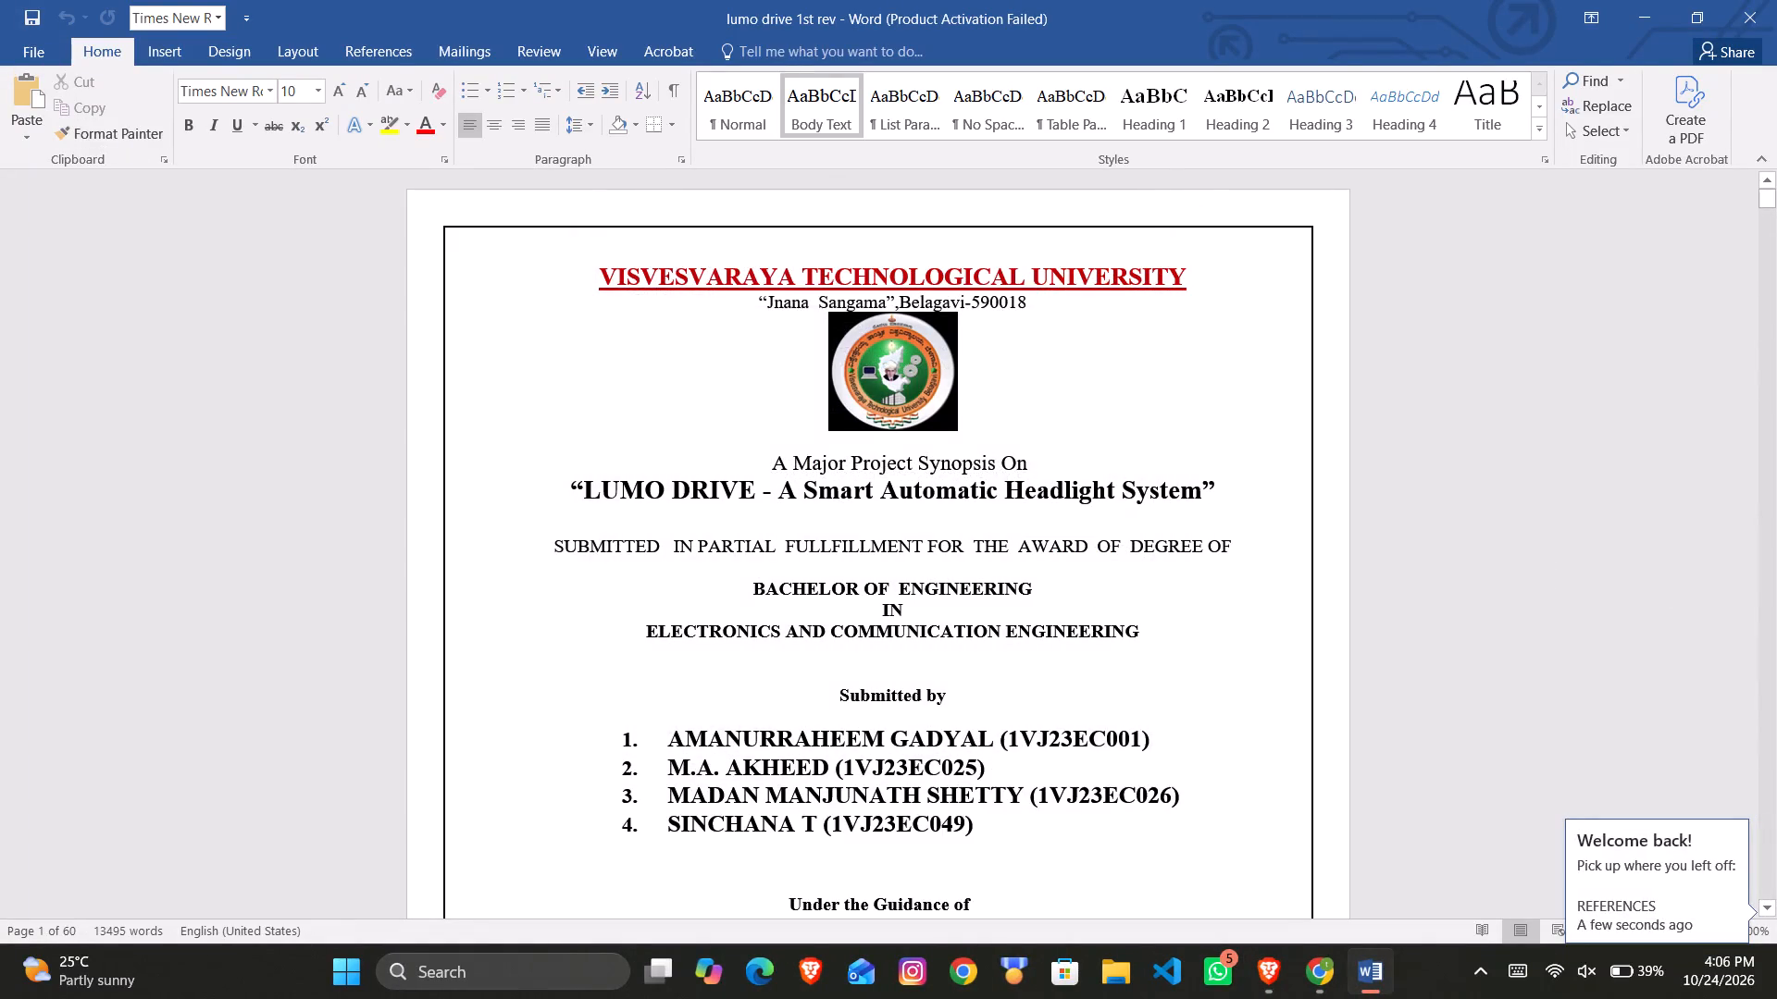
click(46, 43)
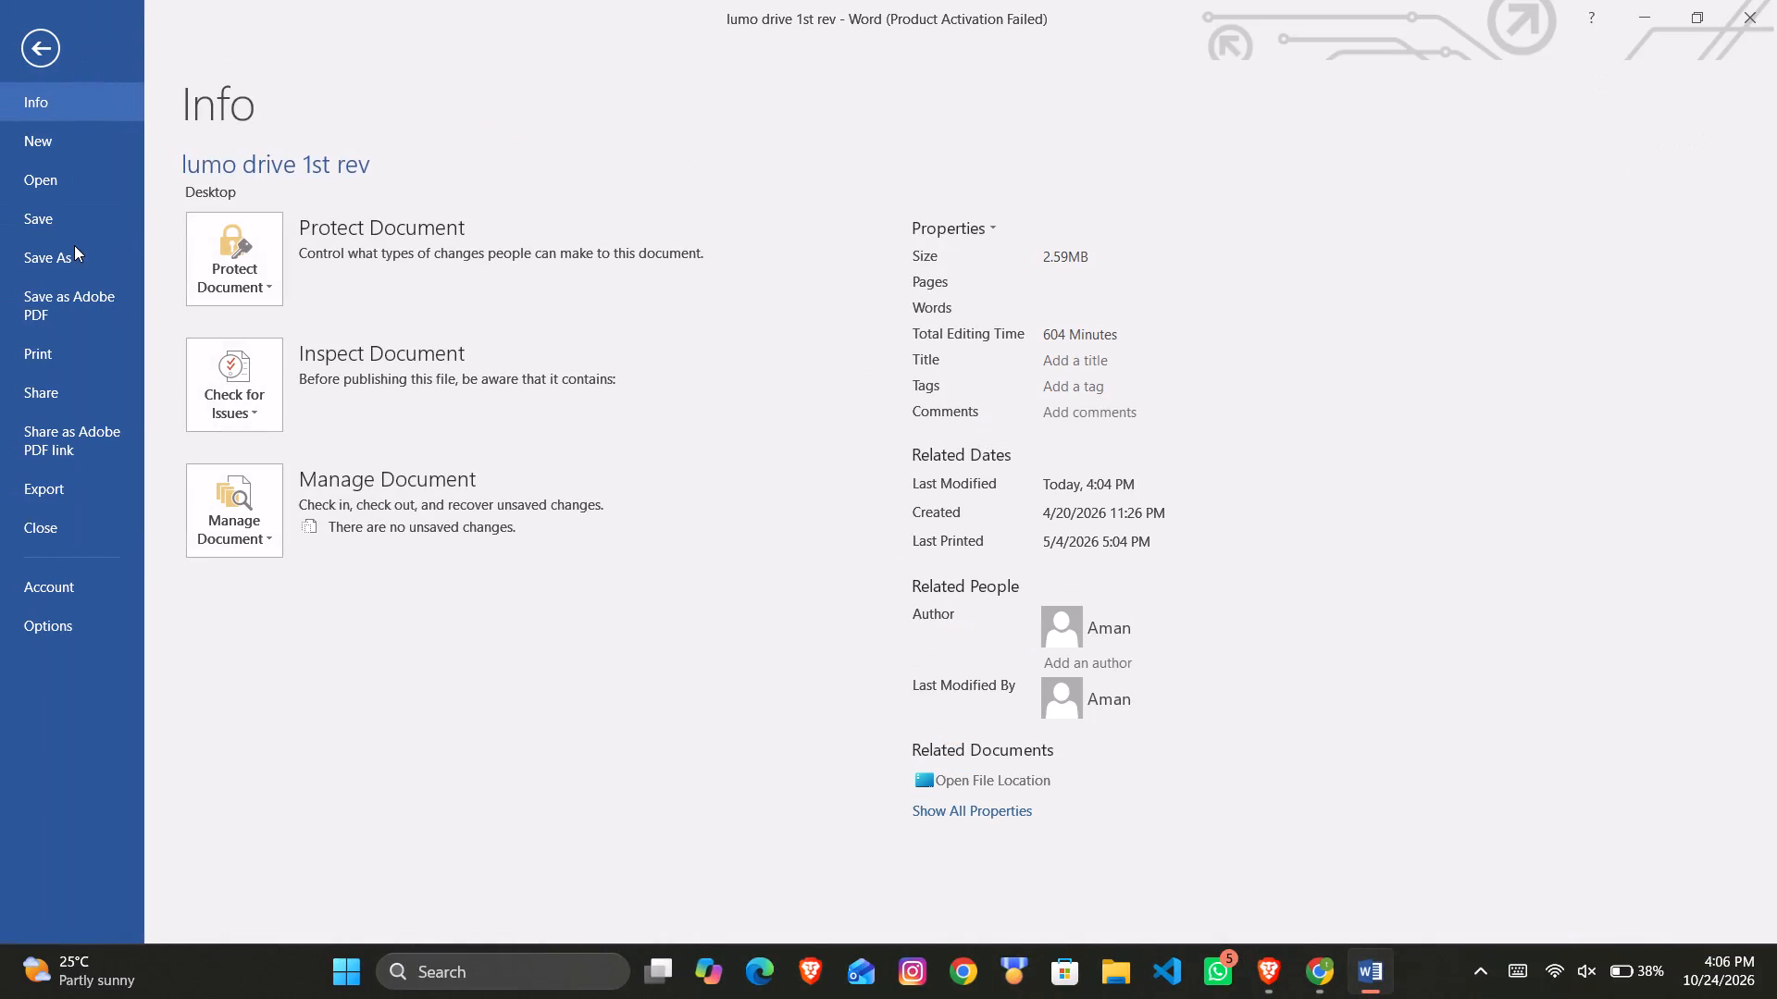
click(74, 247)
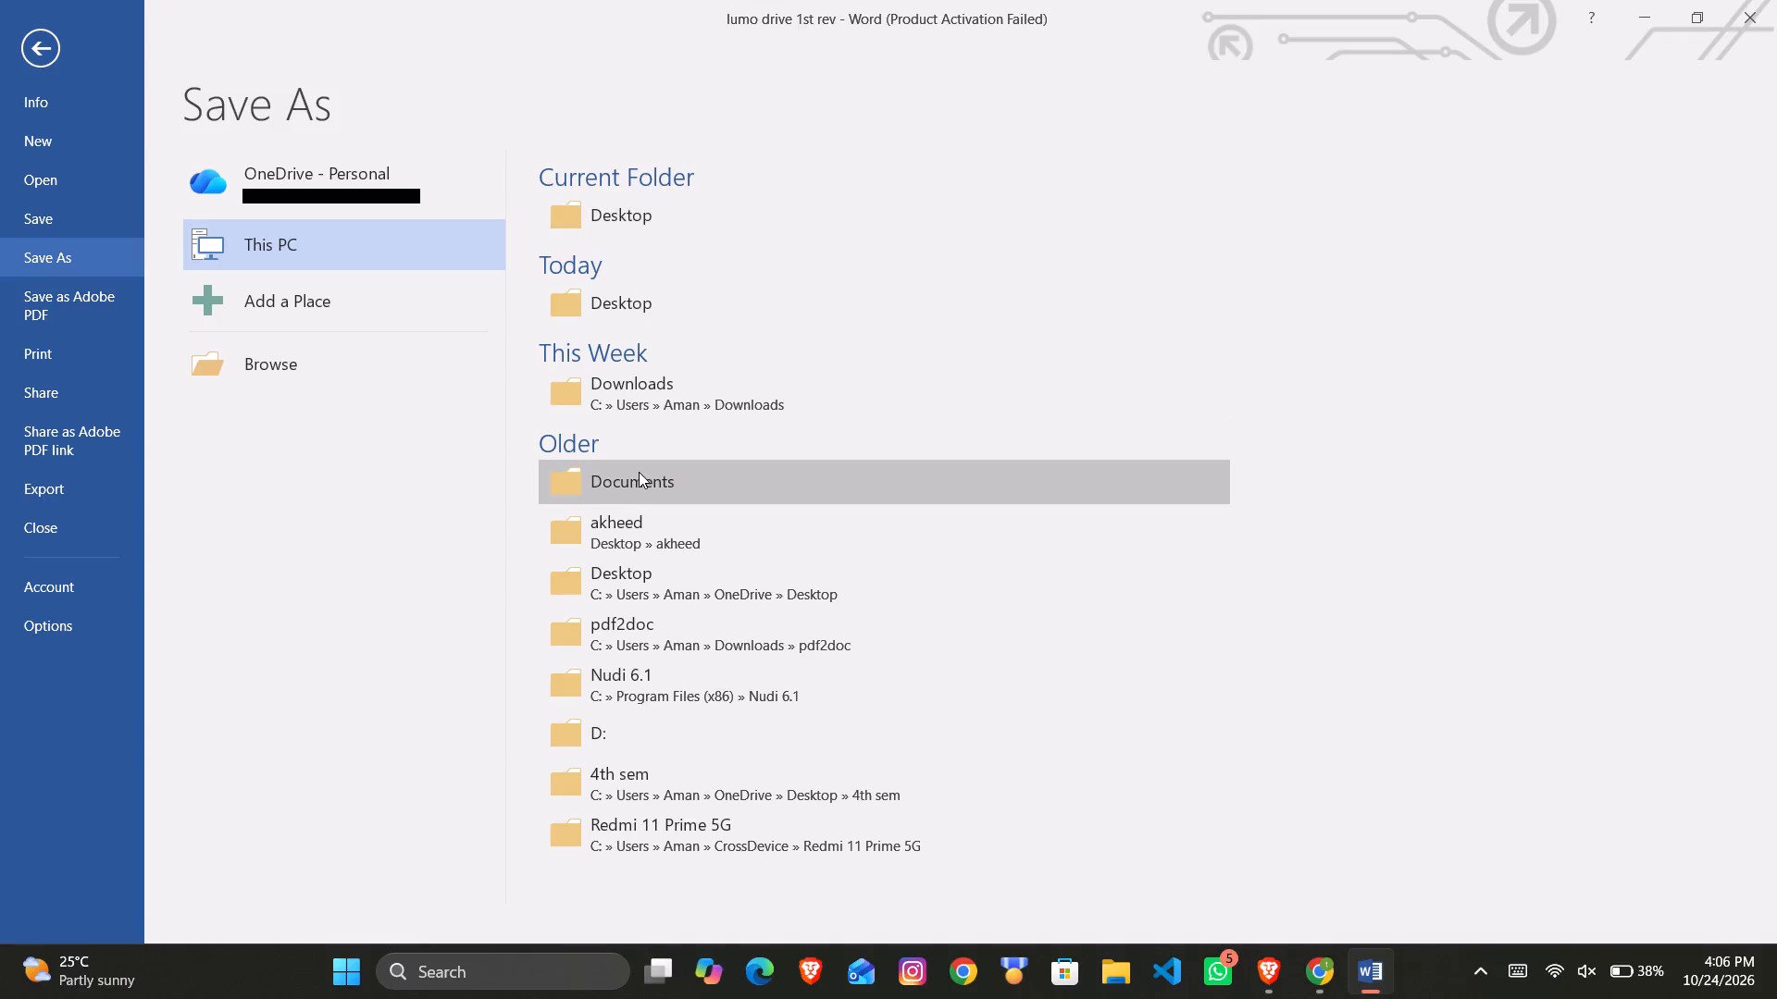
click(704, 396)
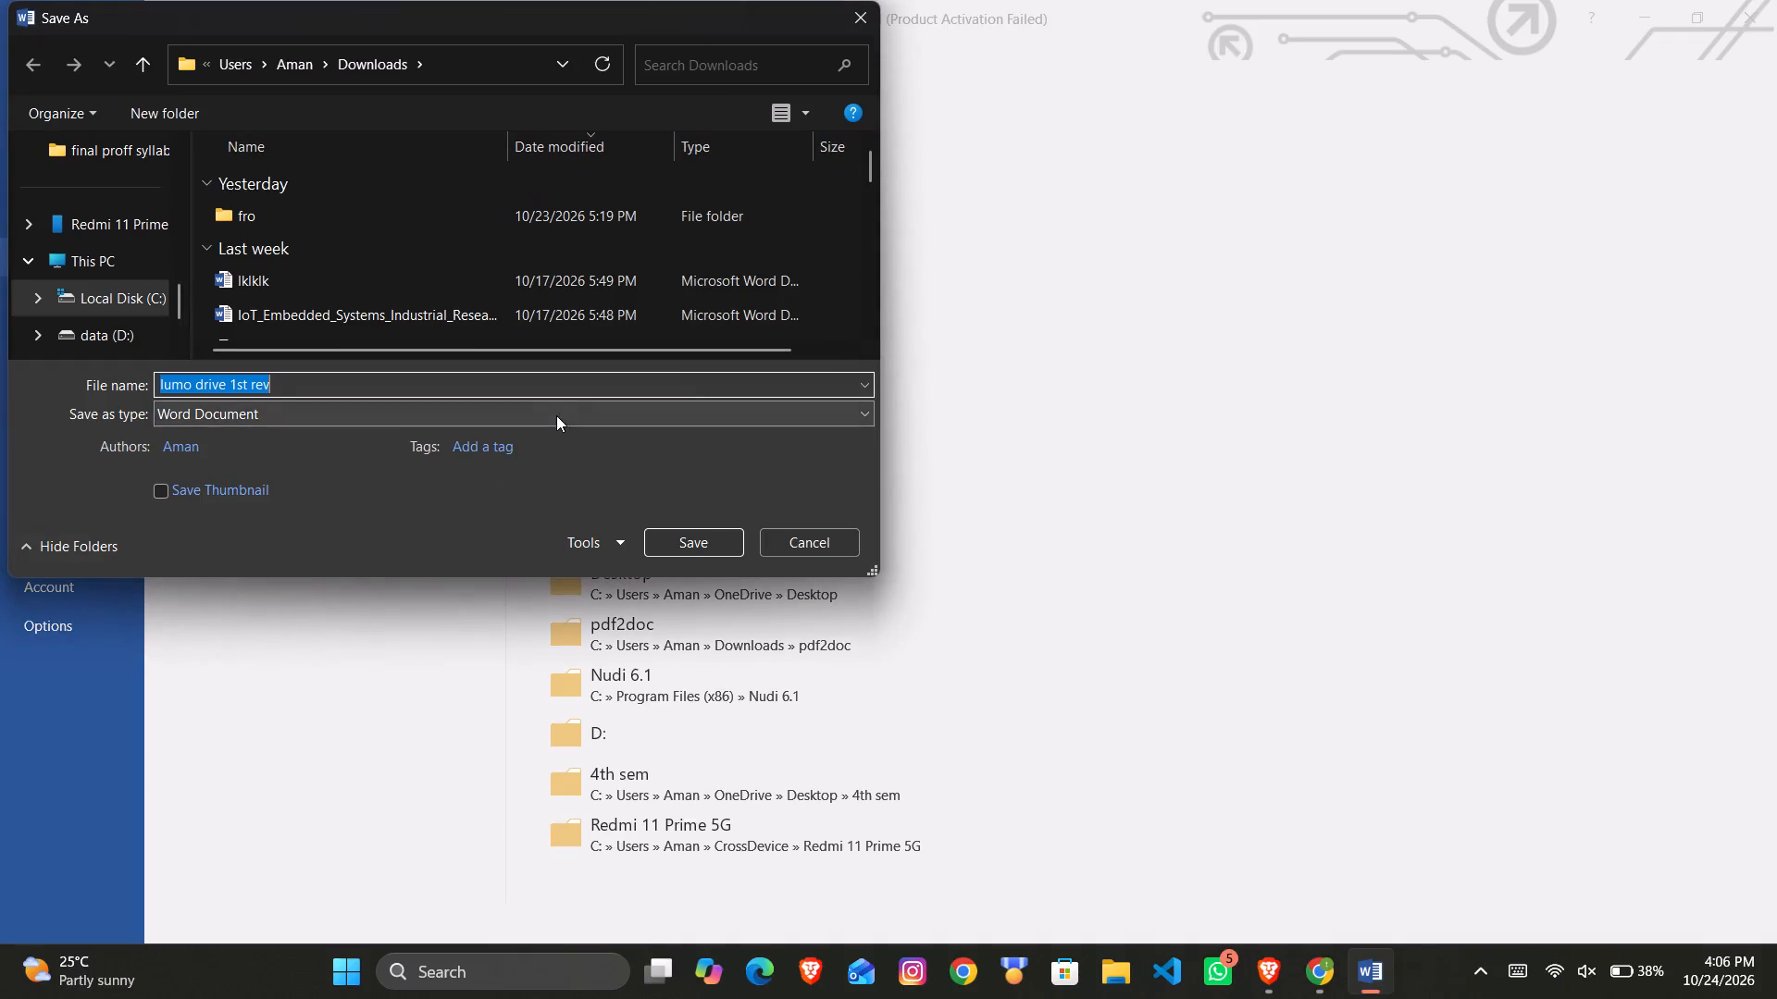
Save the LUMO Drive report as a PDF named major in the Downloads folder.
click(556, 417)
click(516, 550)
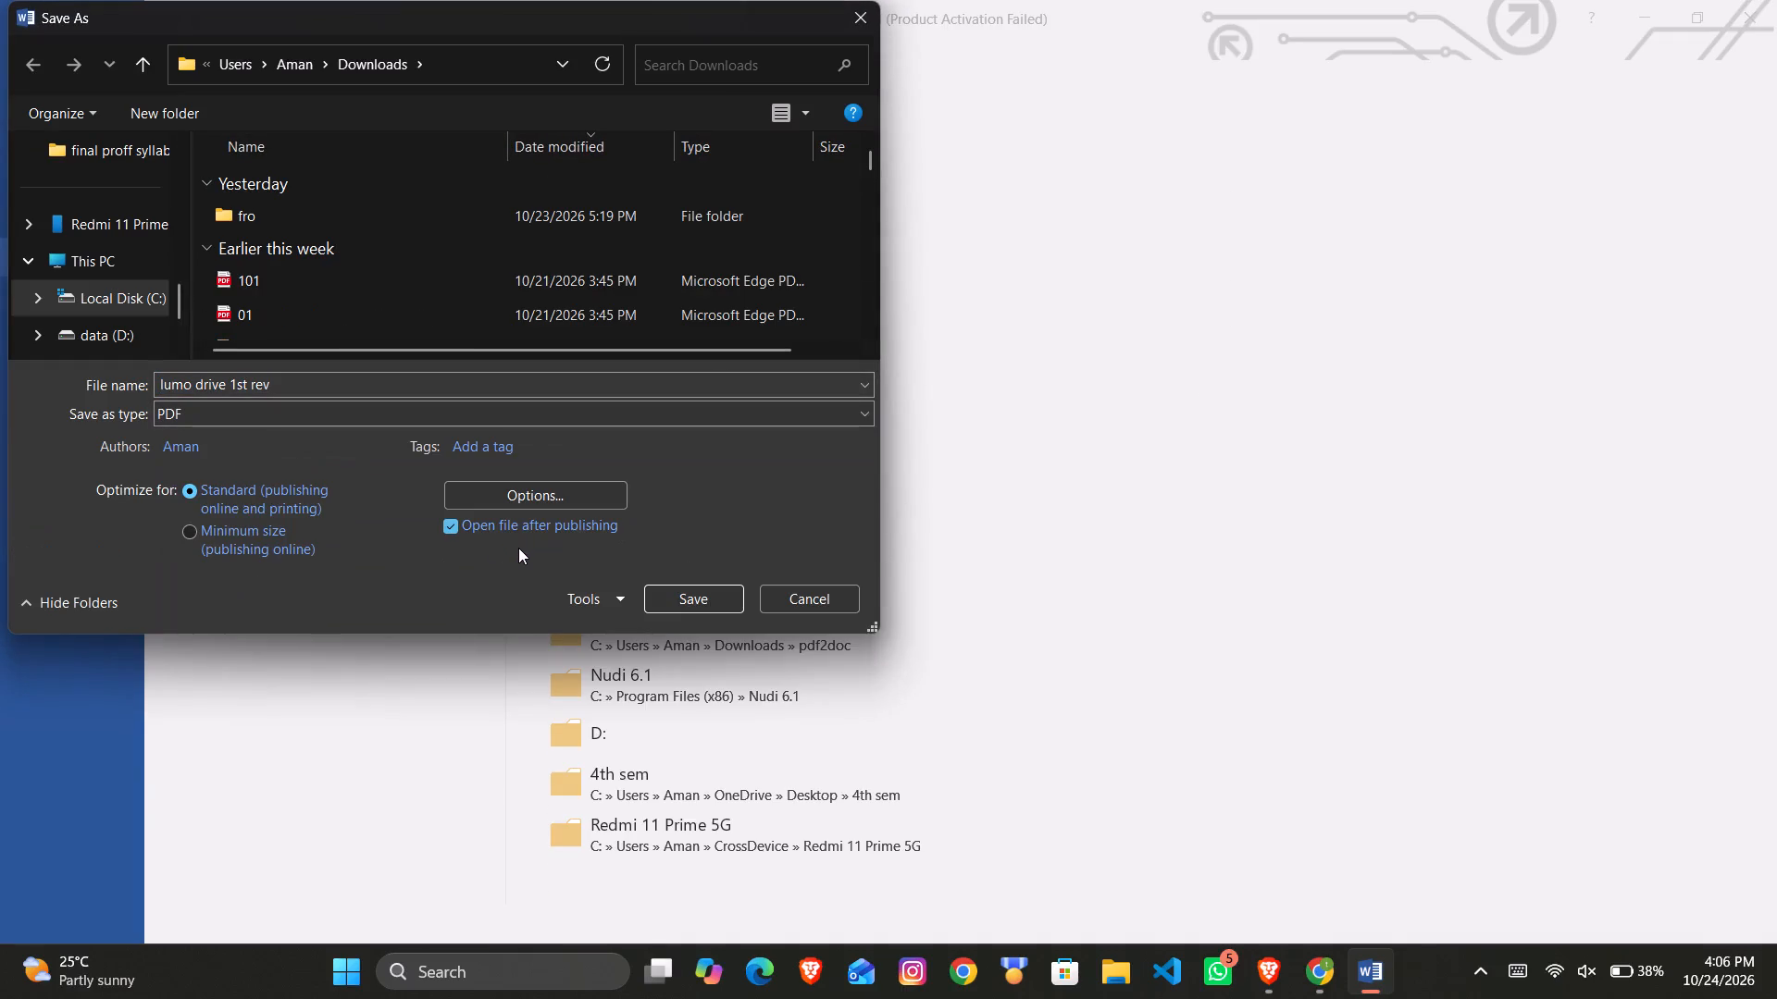
click(450, 378)
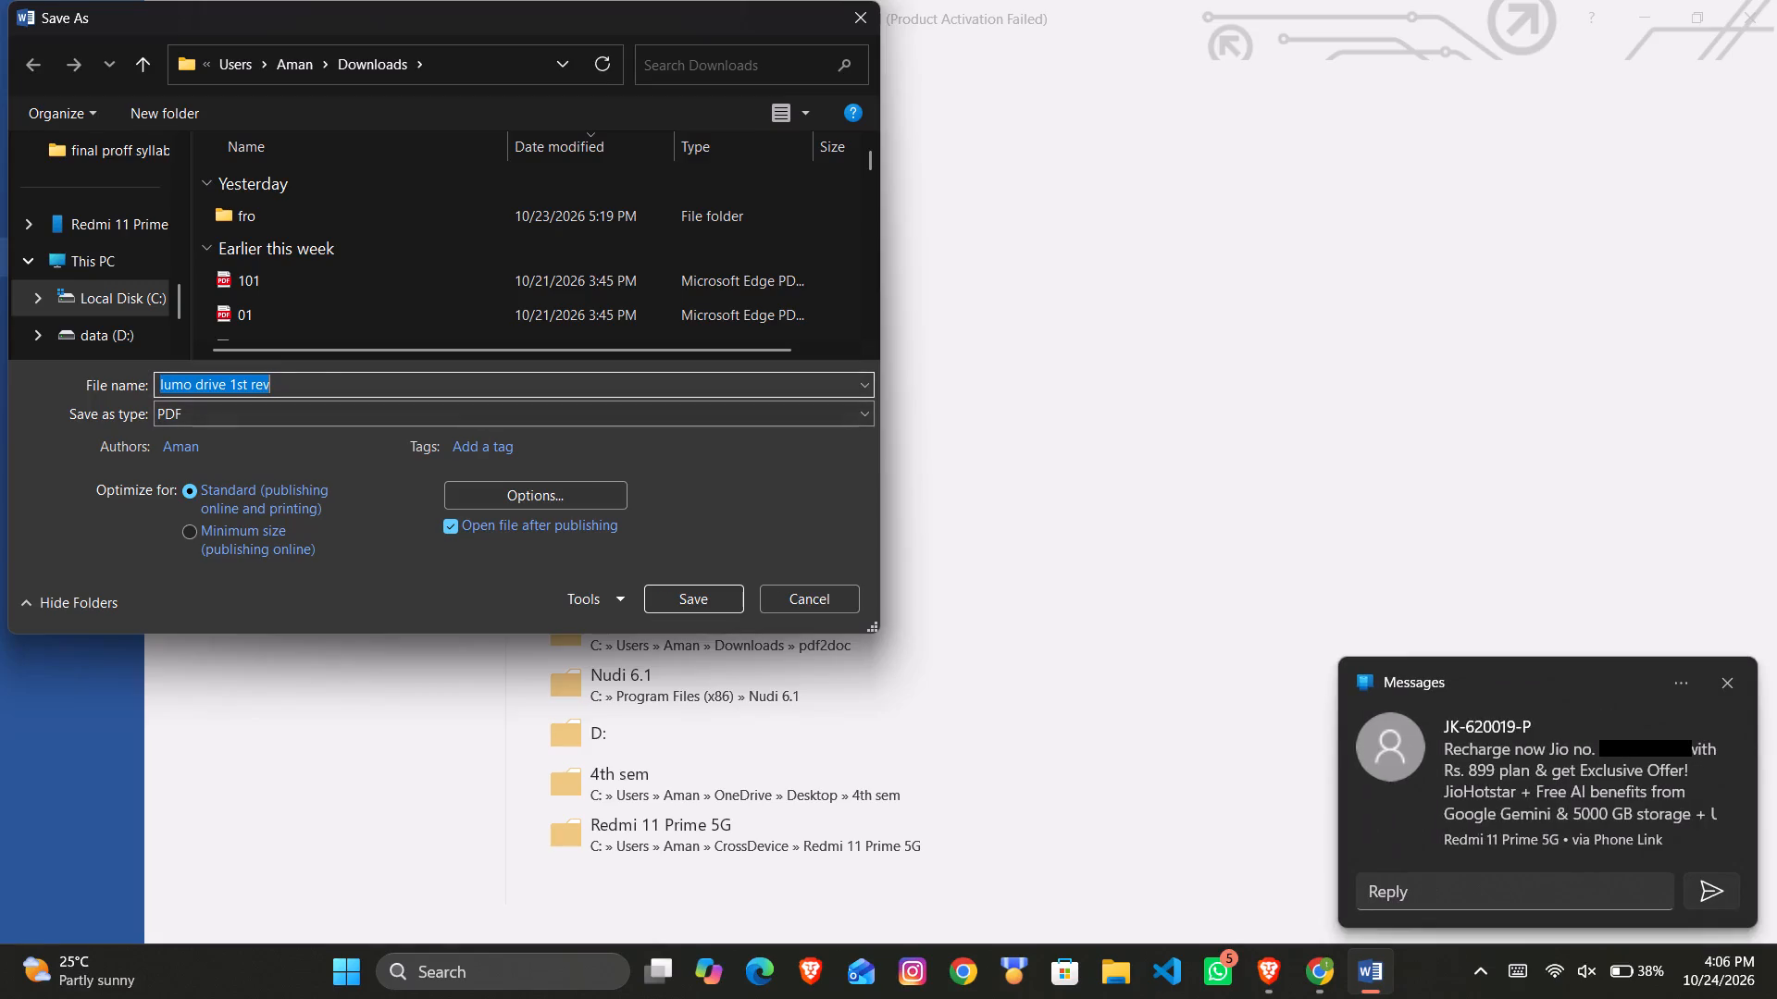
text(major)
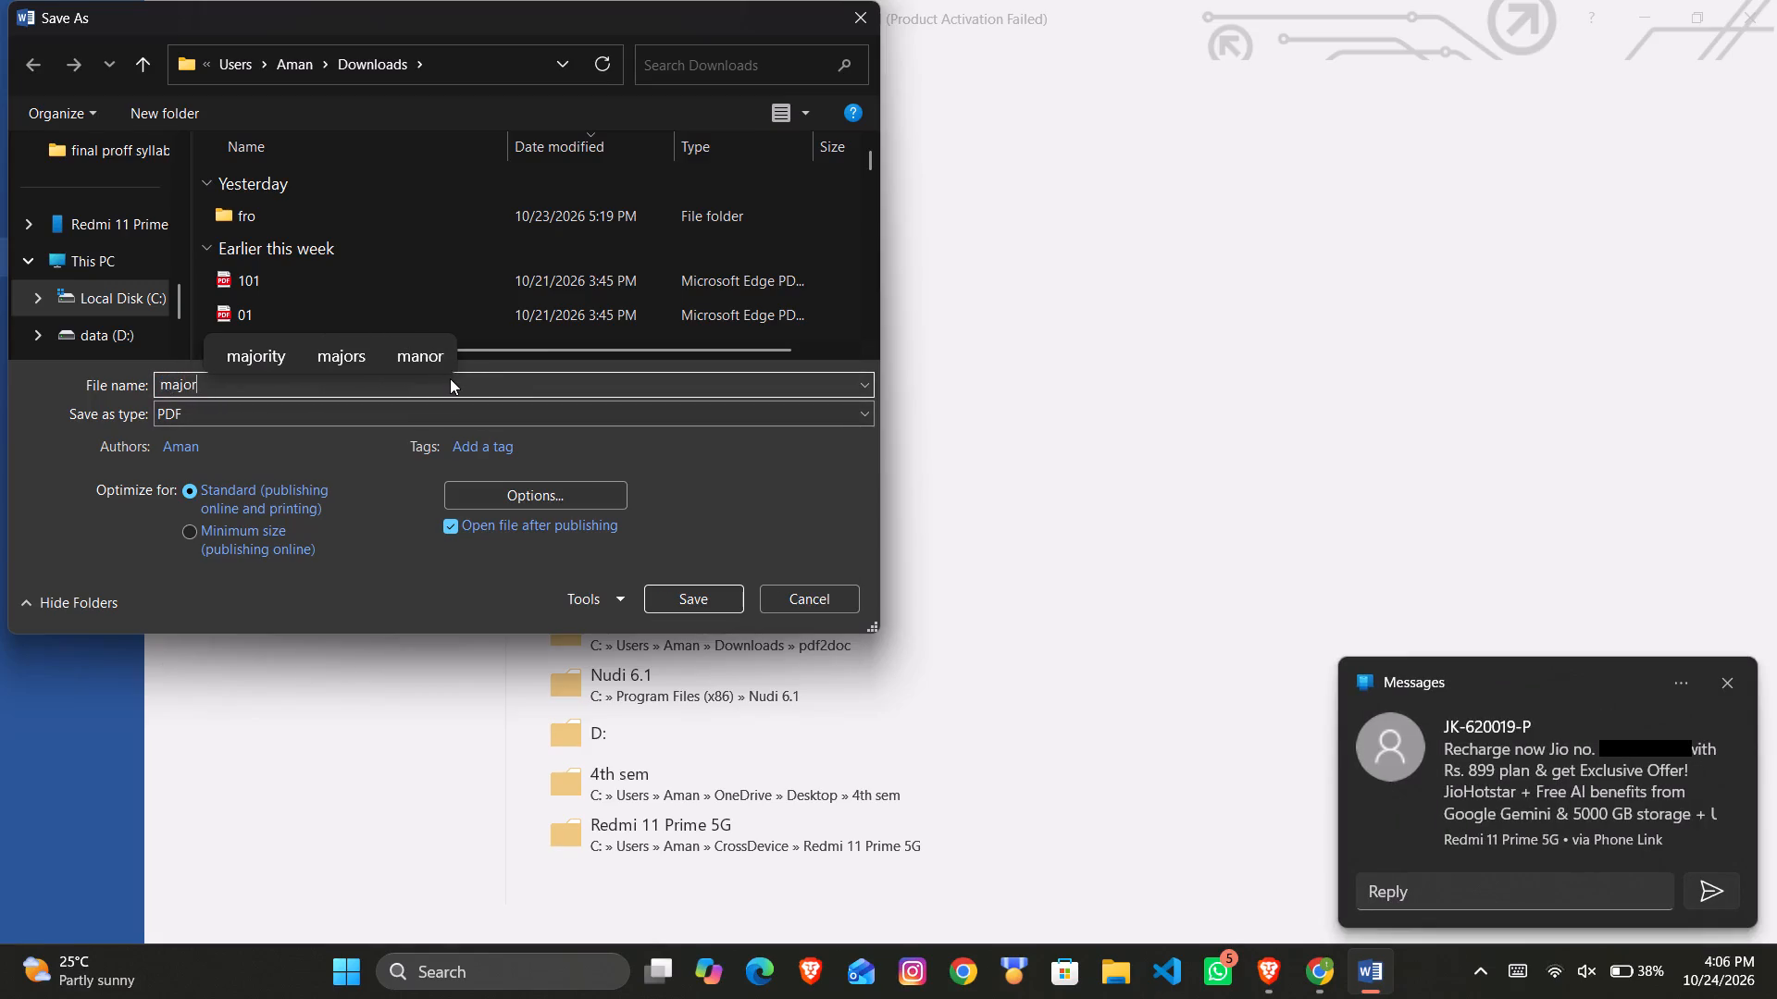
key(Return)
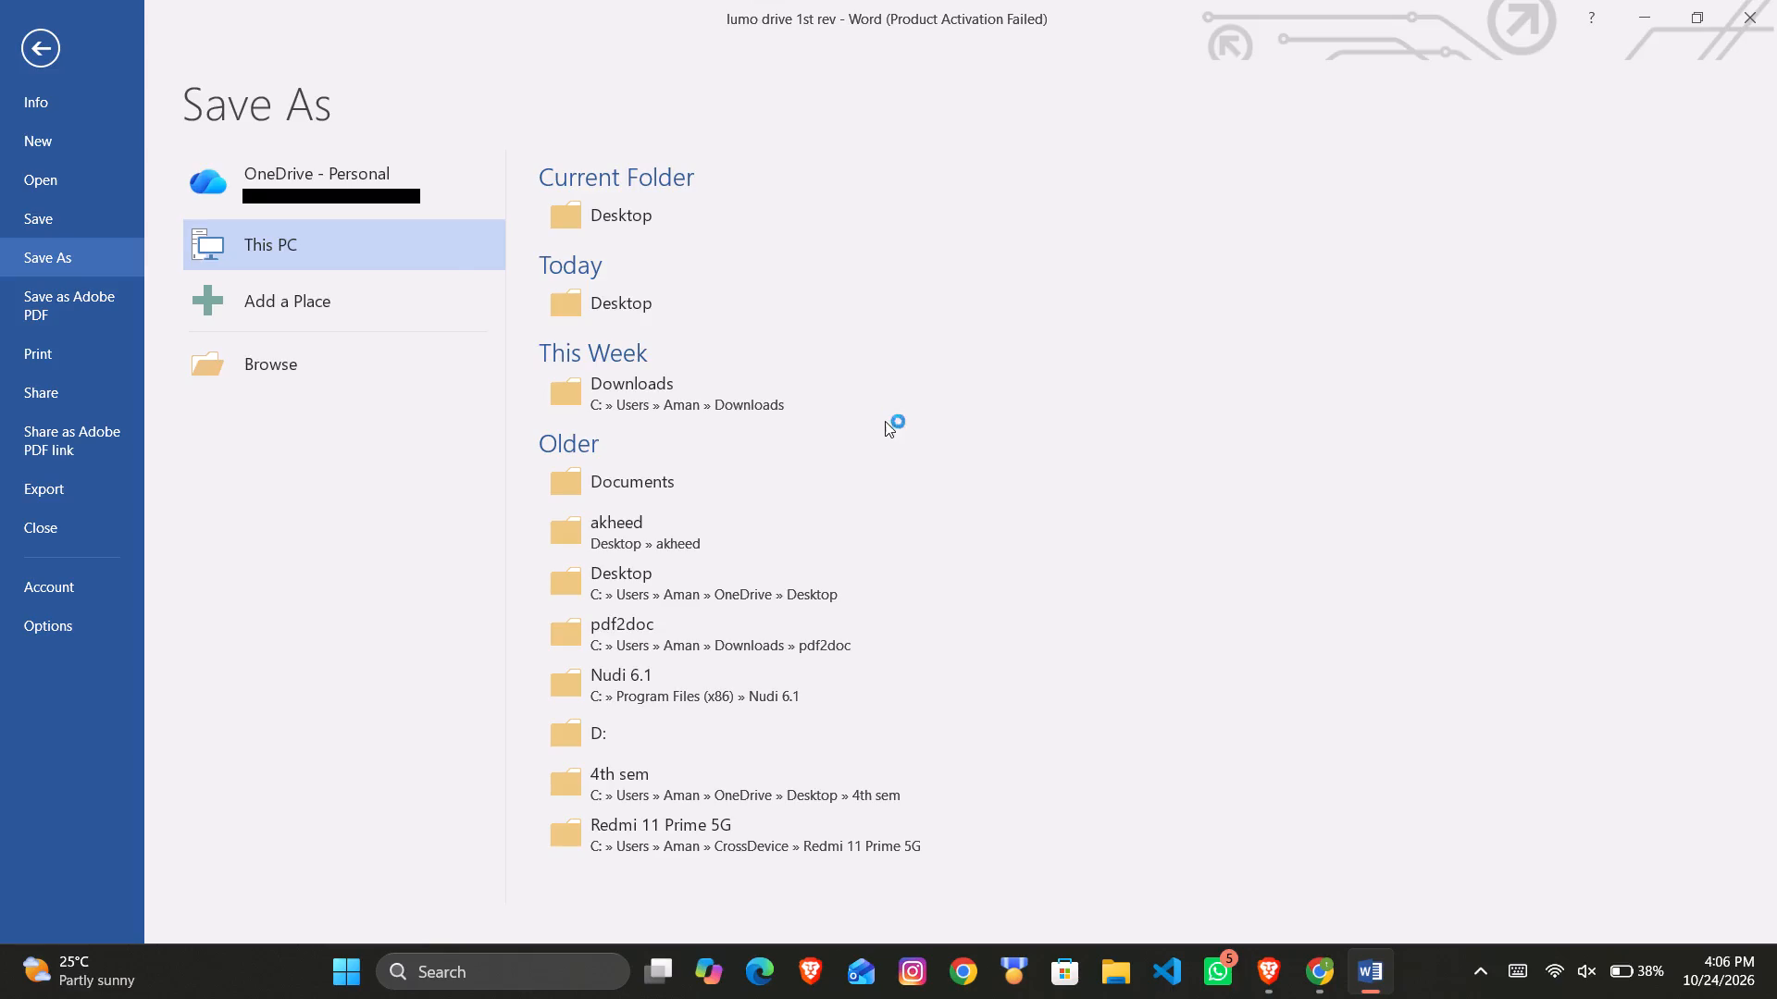
Close the exported PDF and the report's Word document.
click(1774, 0)
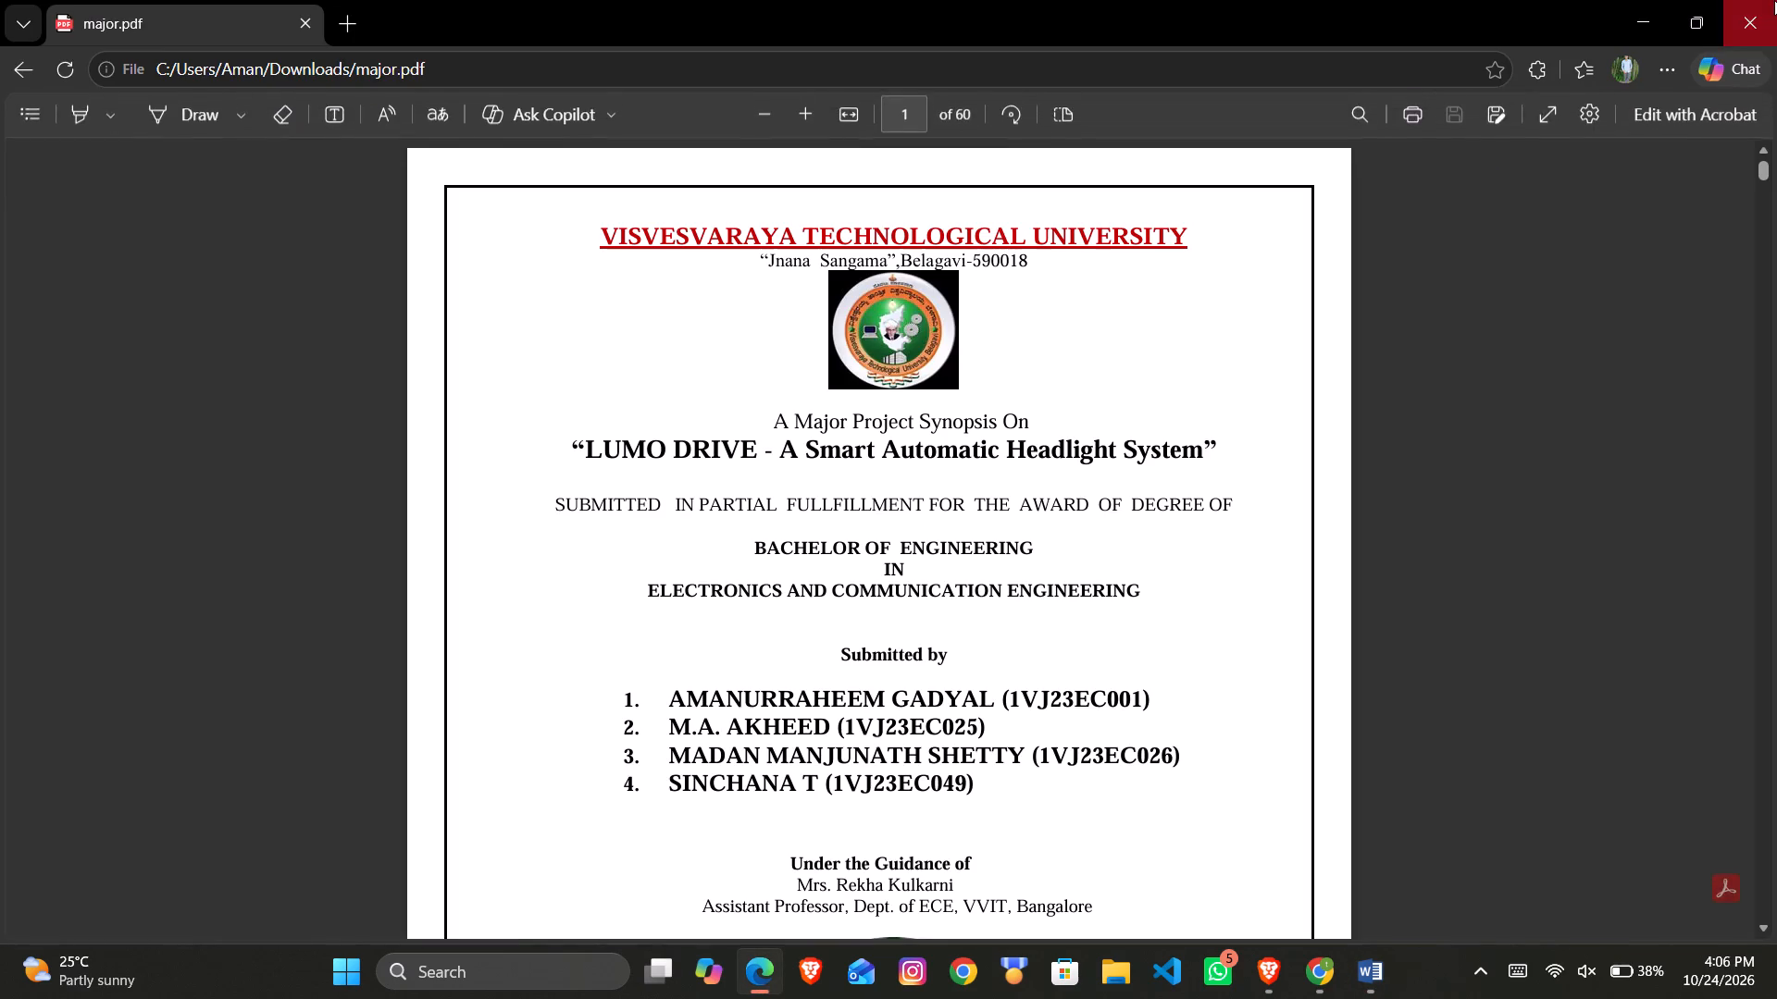
click(1774, 0)
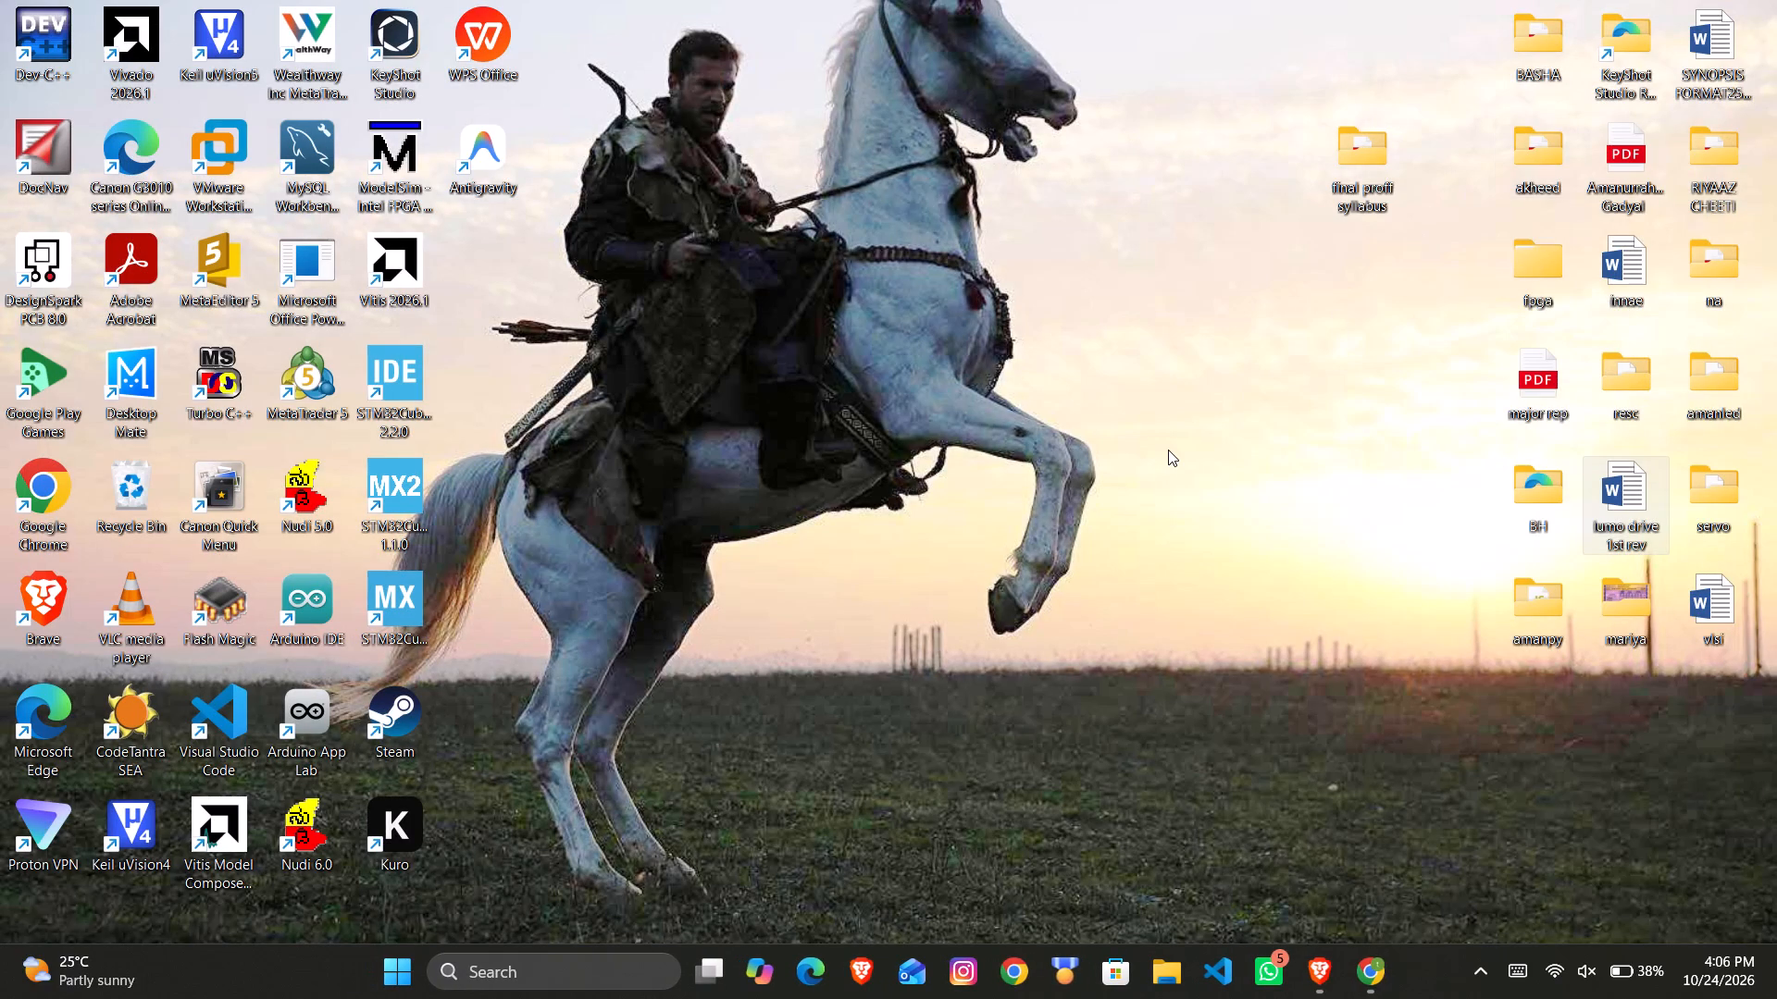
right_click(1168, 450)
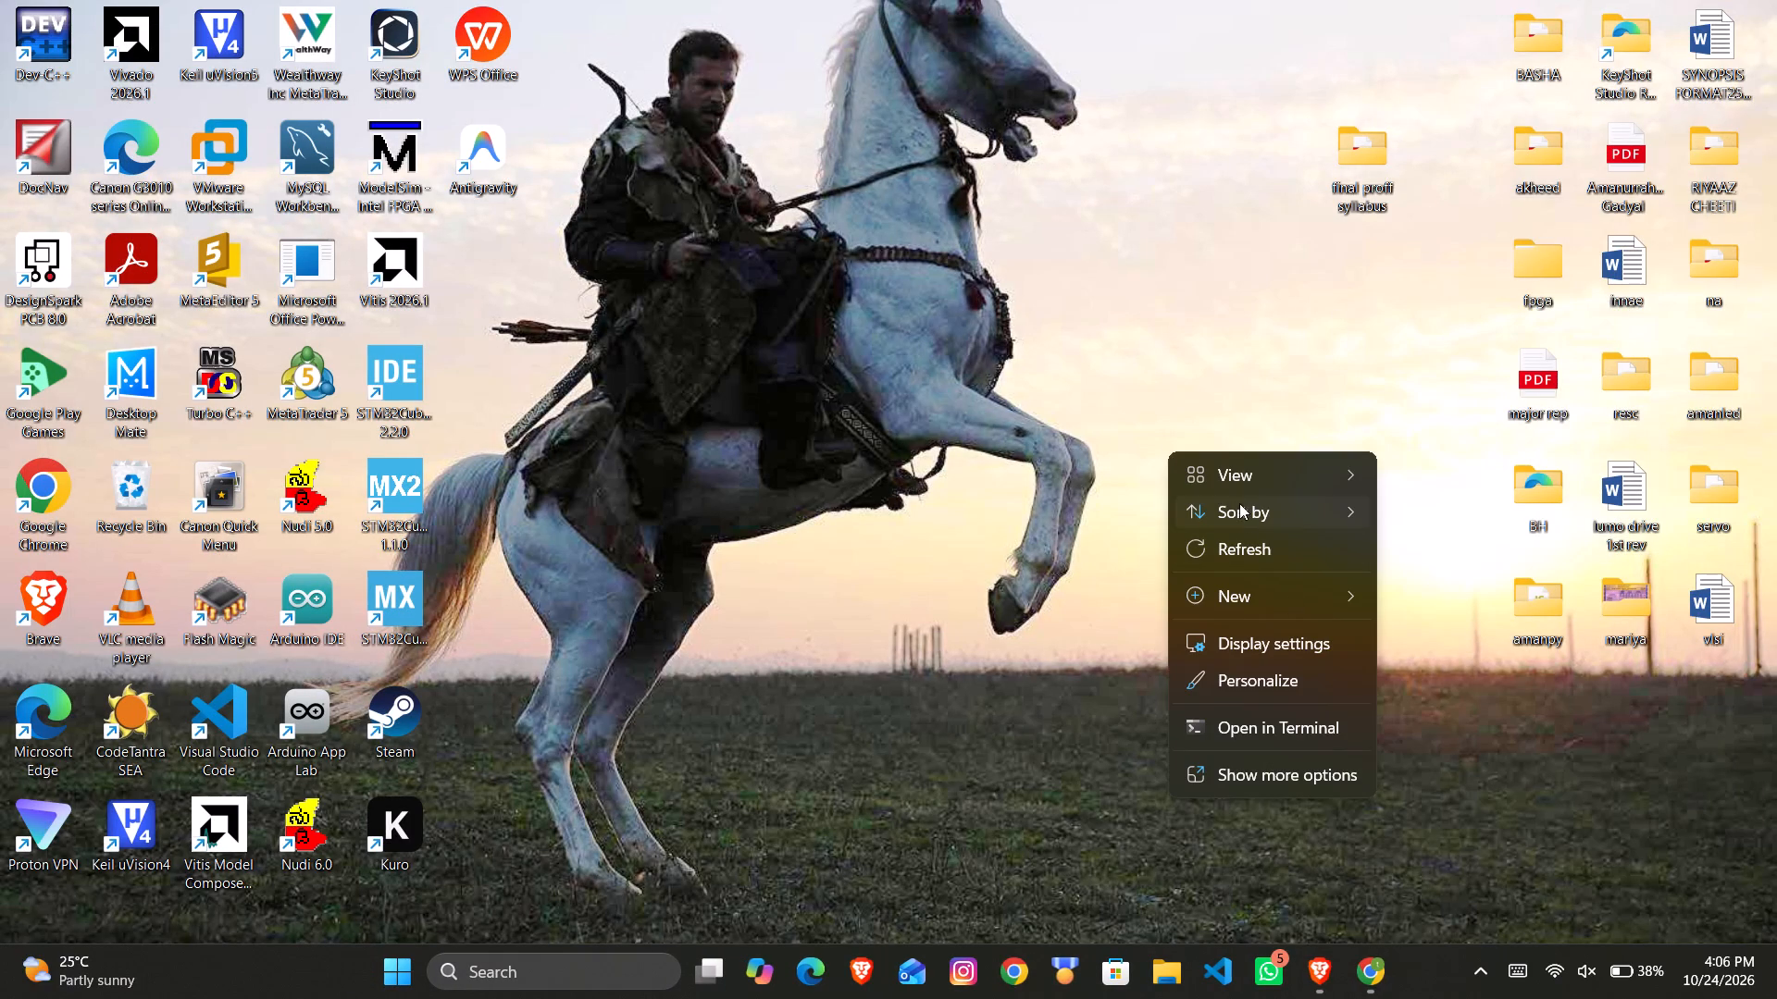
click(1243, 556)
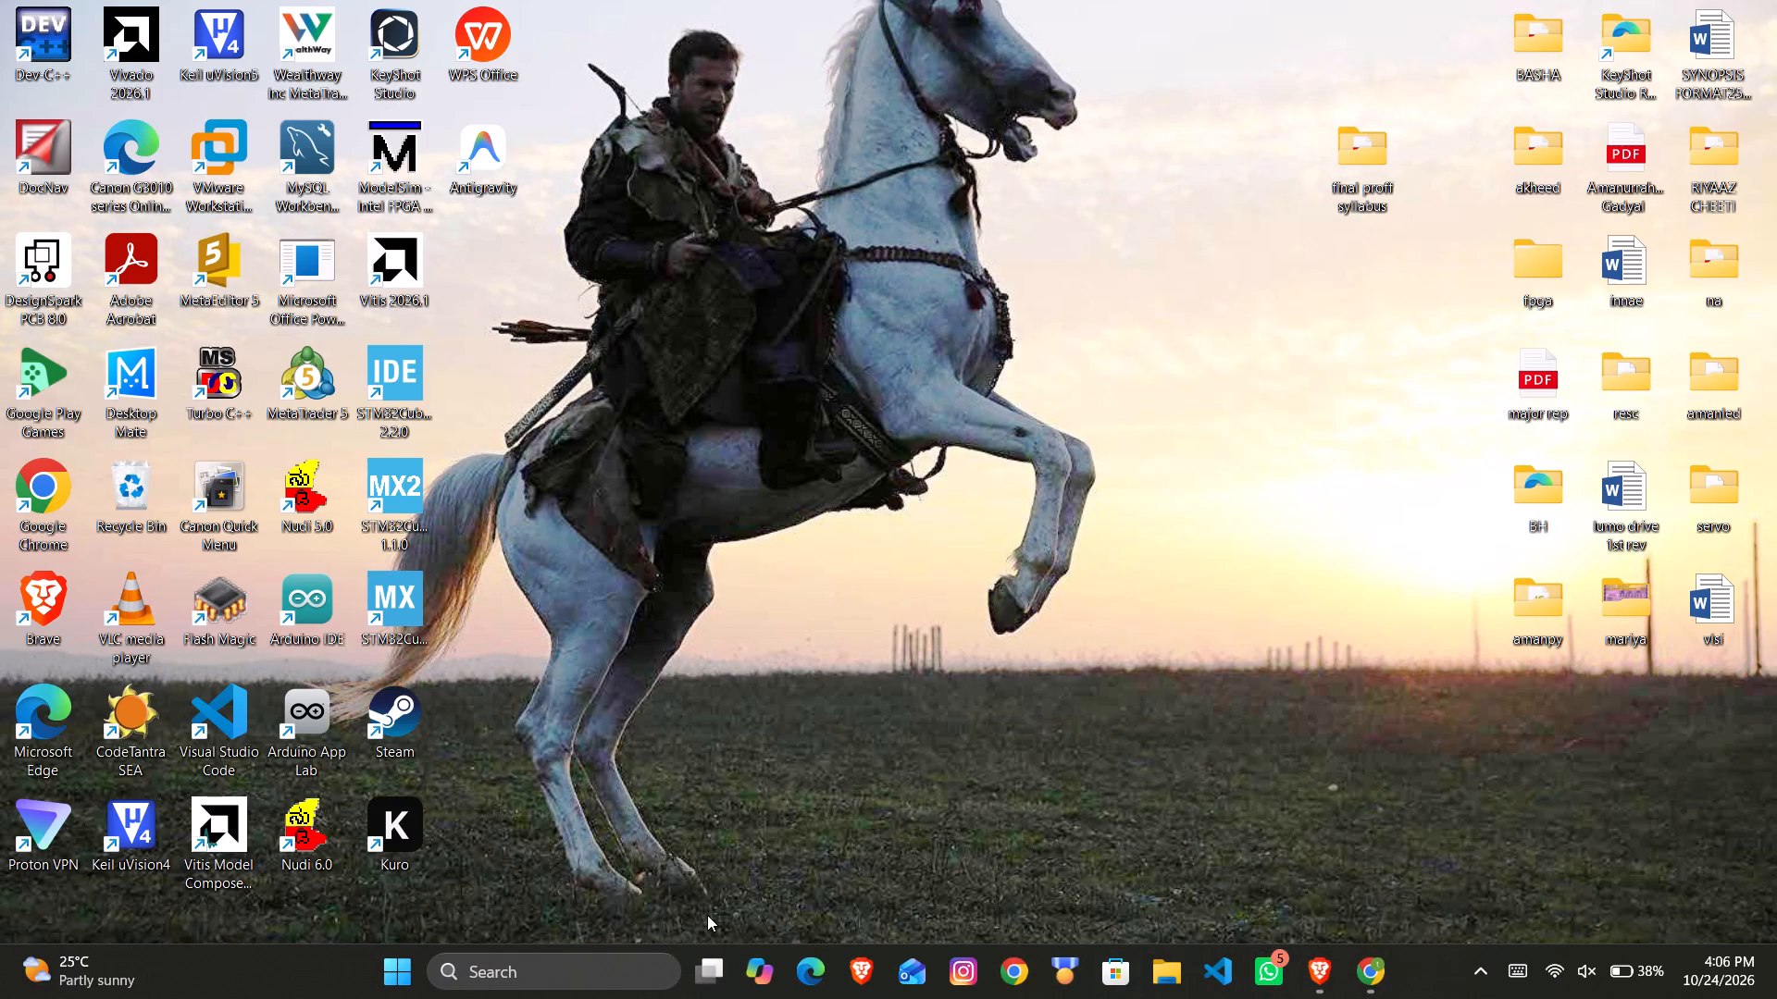
Send the major PDF from Downloads to the linked Redmi 11 Prime 5G phone.
click(402, 963)
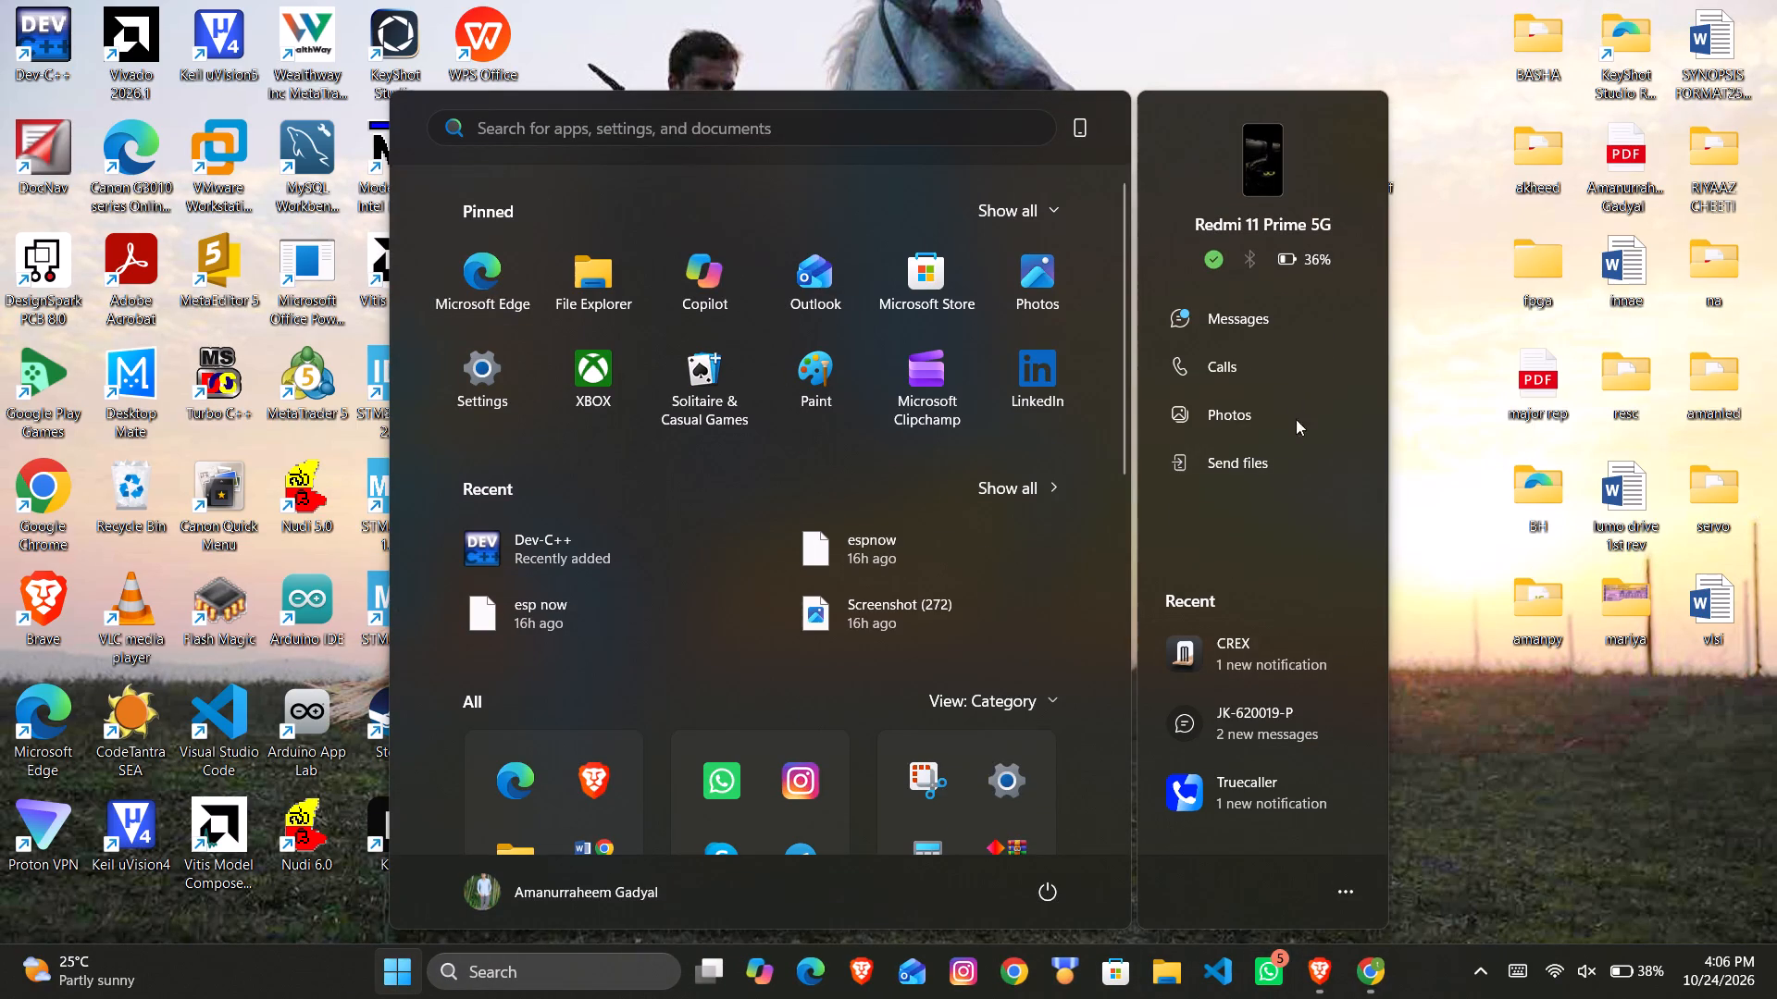
click(1290, 452)
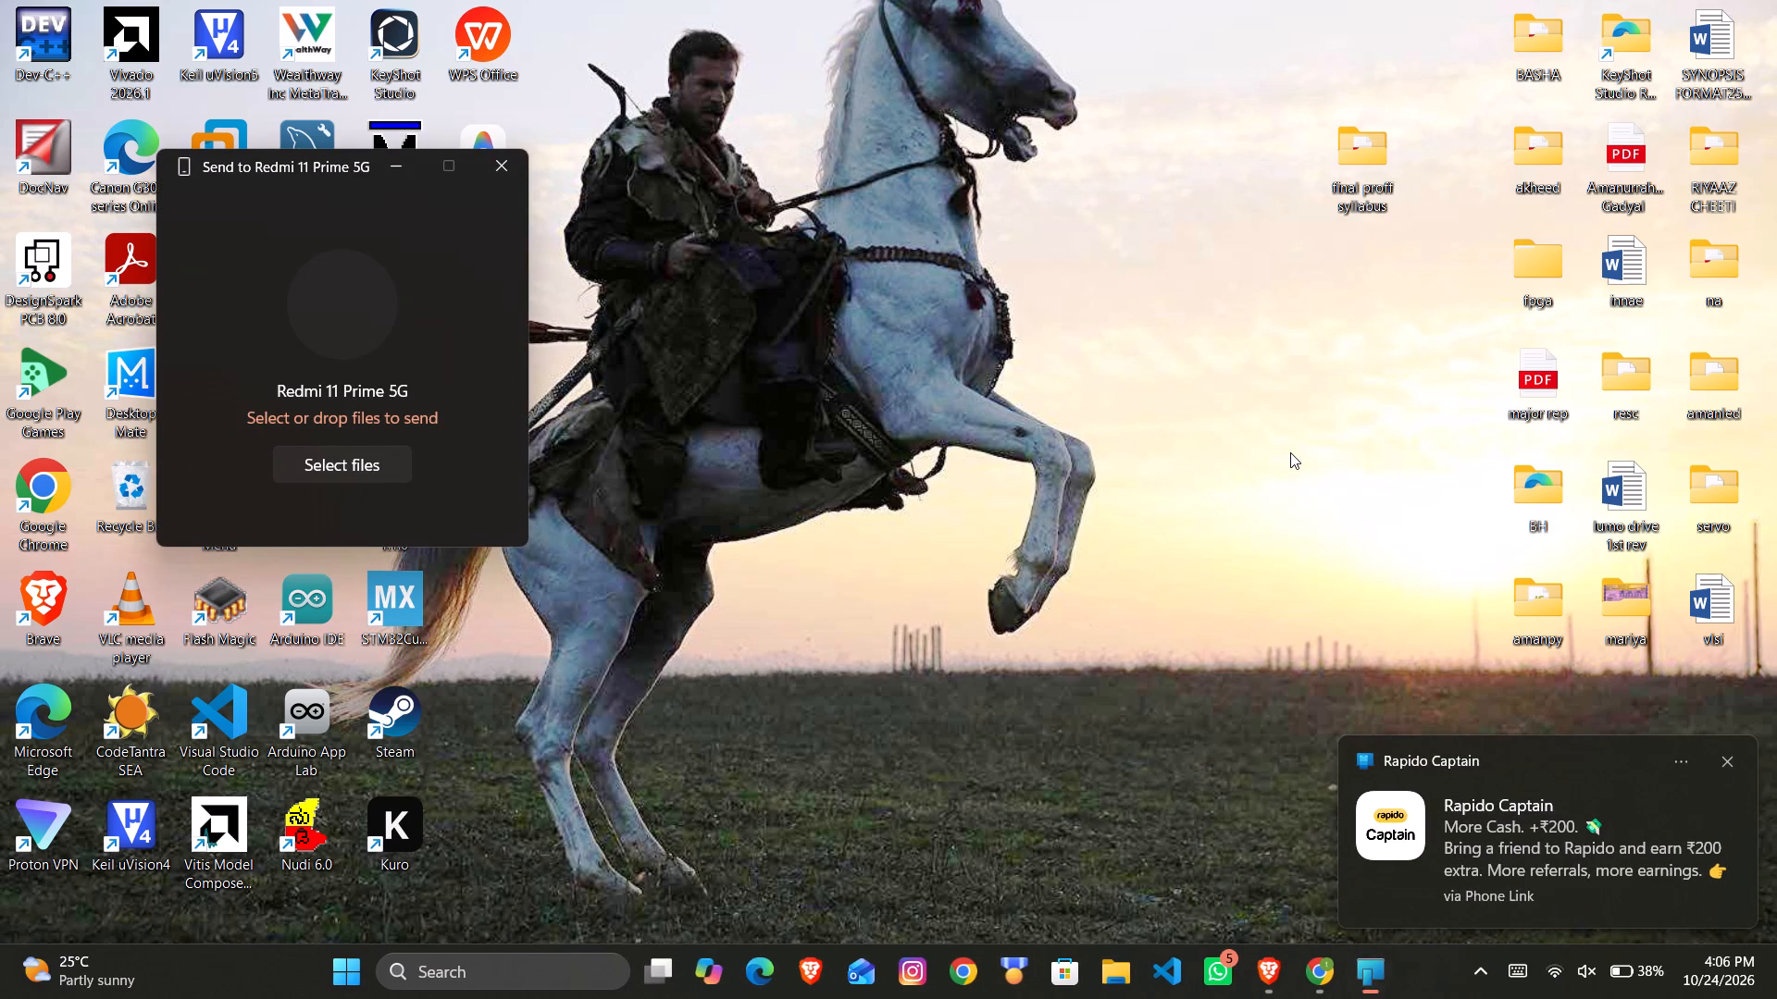
click(352, 457)
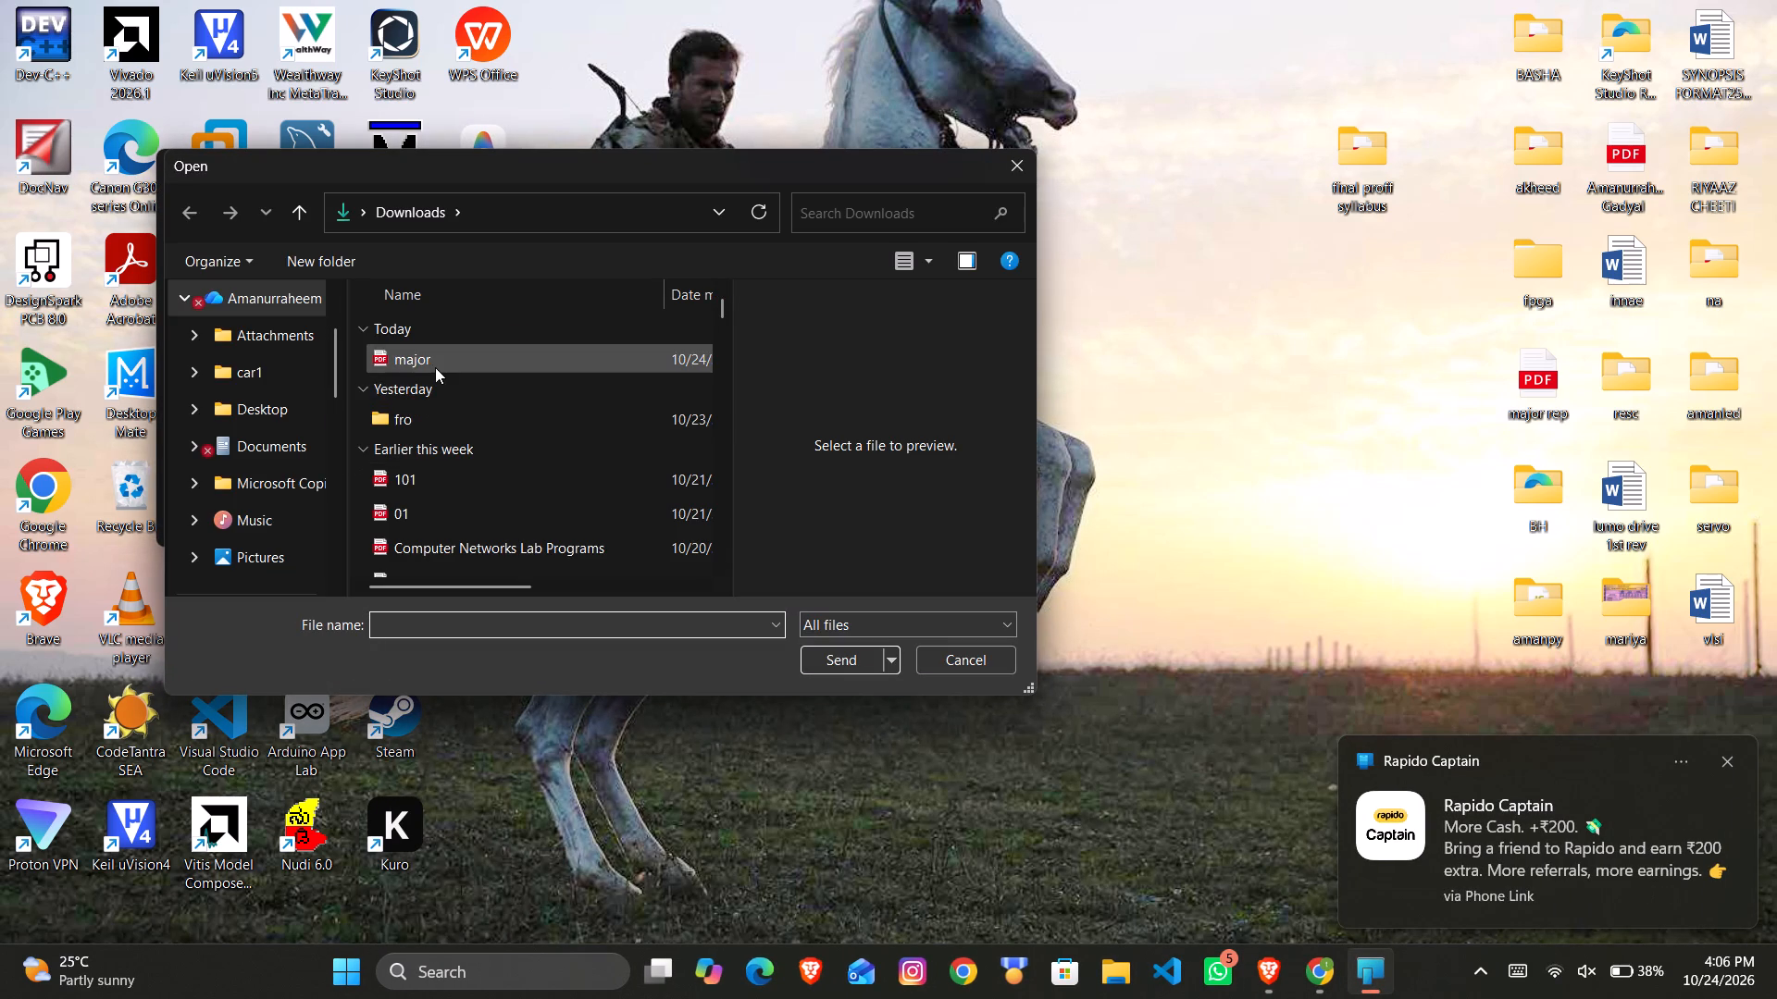
click(433, 367)
click(836, 657)
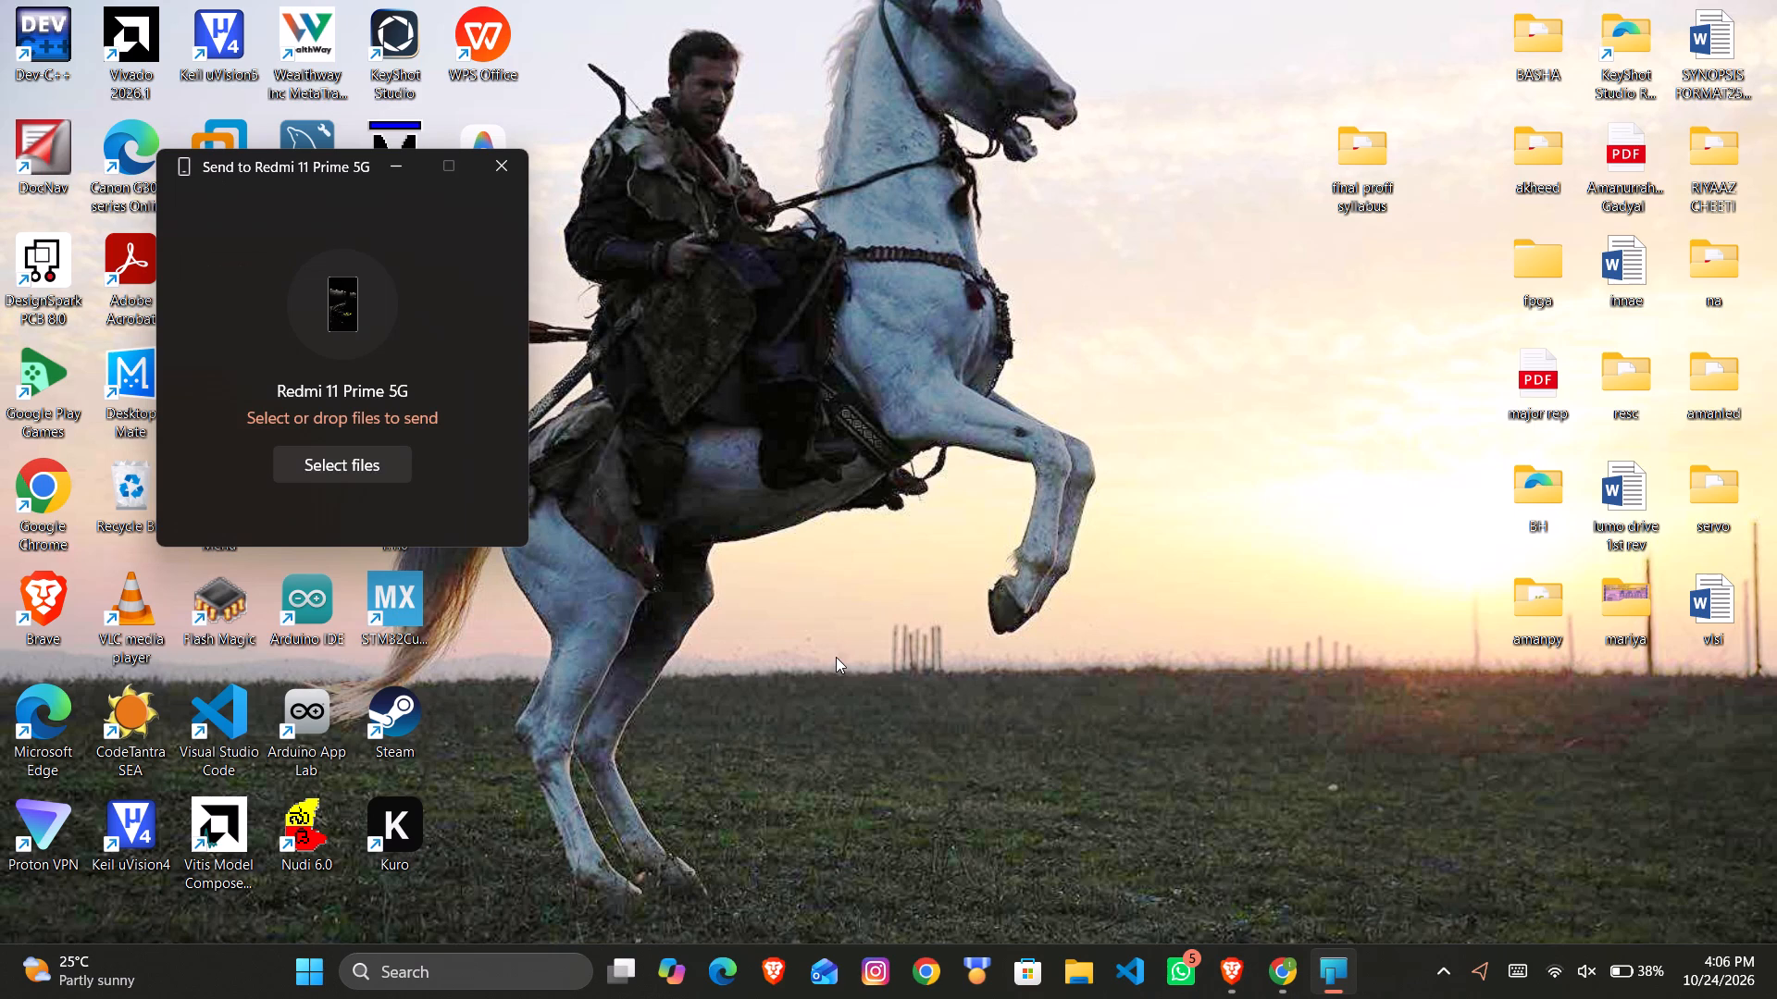